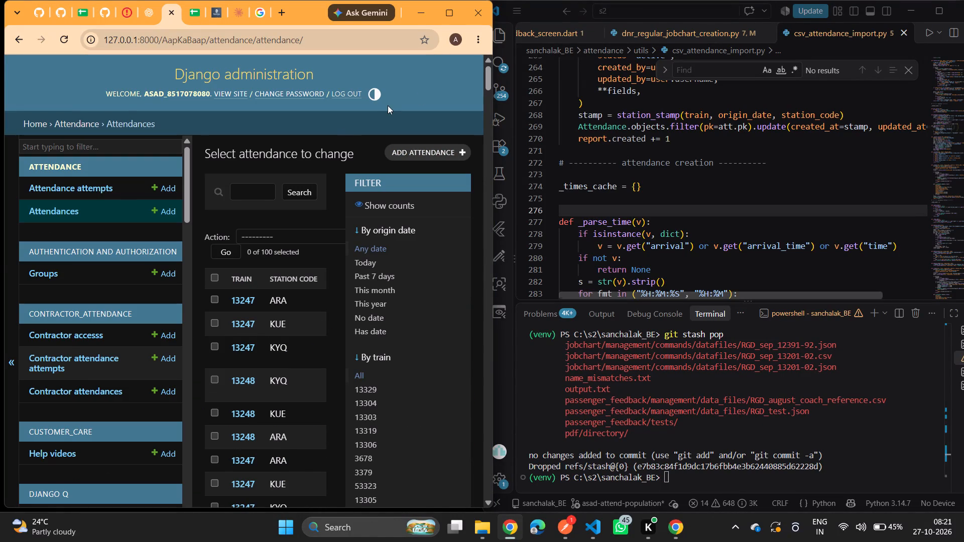
Open the railopsapi.suvidhaen.com Django site administration in a new browser tab.
click(283, 11)
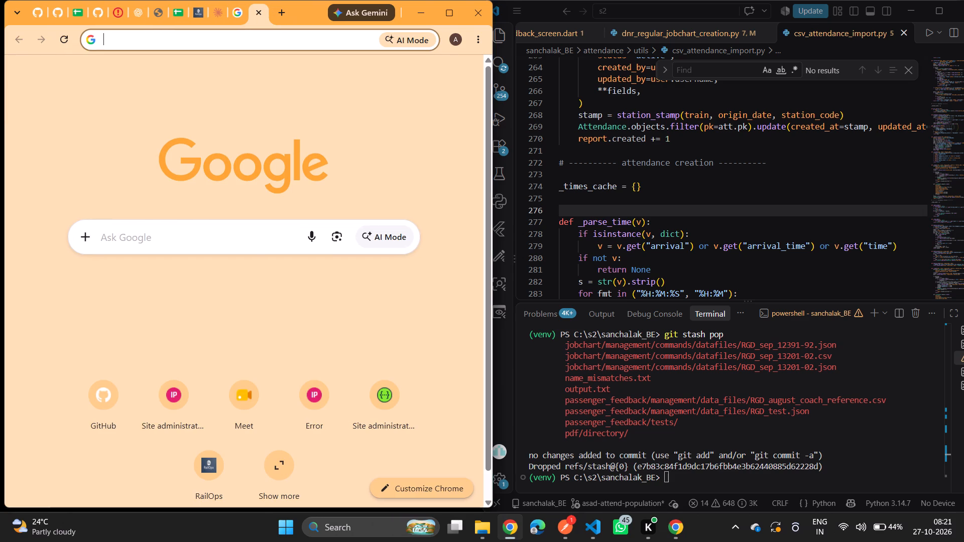
click(284, 39)
key(r)
key(a)
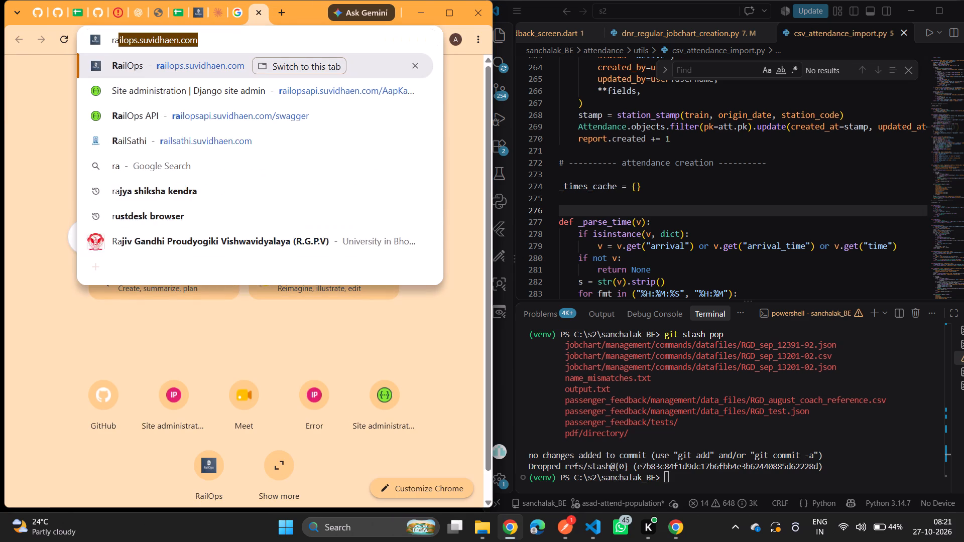
click(234, 92)
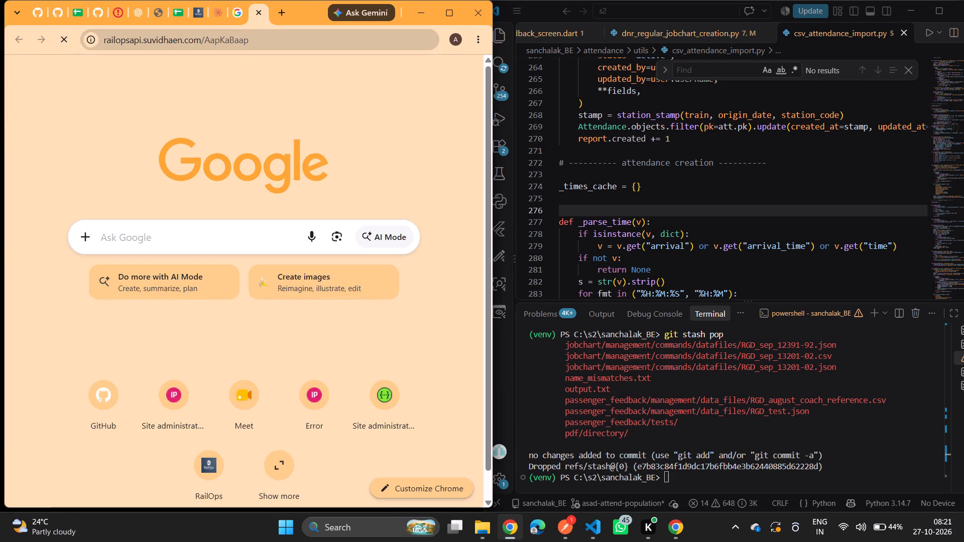
Move the railopsapi admin into its own window and tile it side by side with the local admin window.
drag(257, 22, 627, 48)
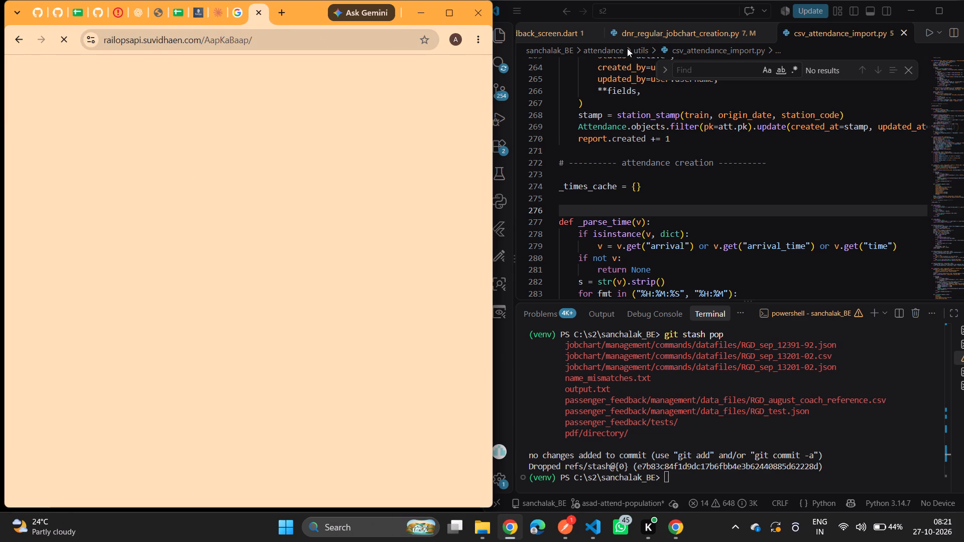
drag(627, 48, 519, 24)
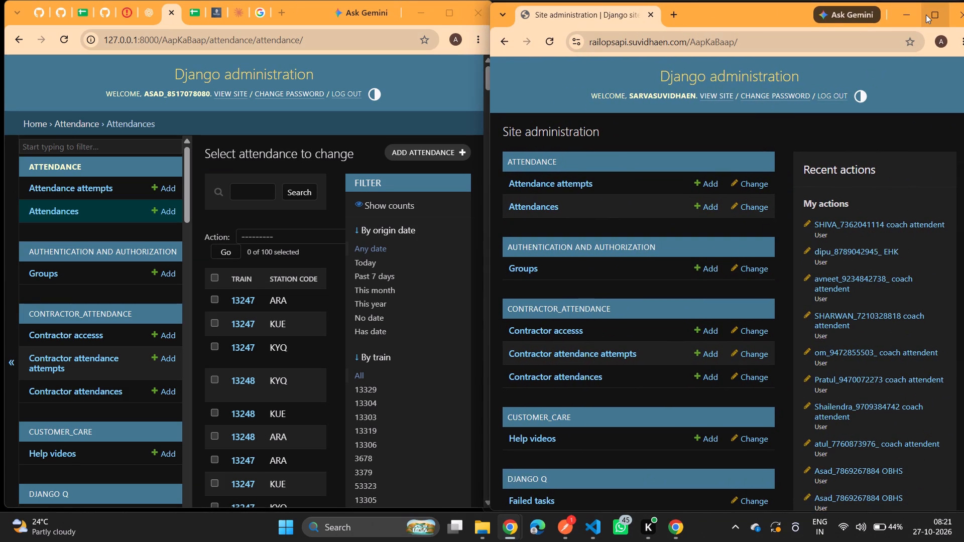
click(881, 82)
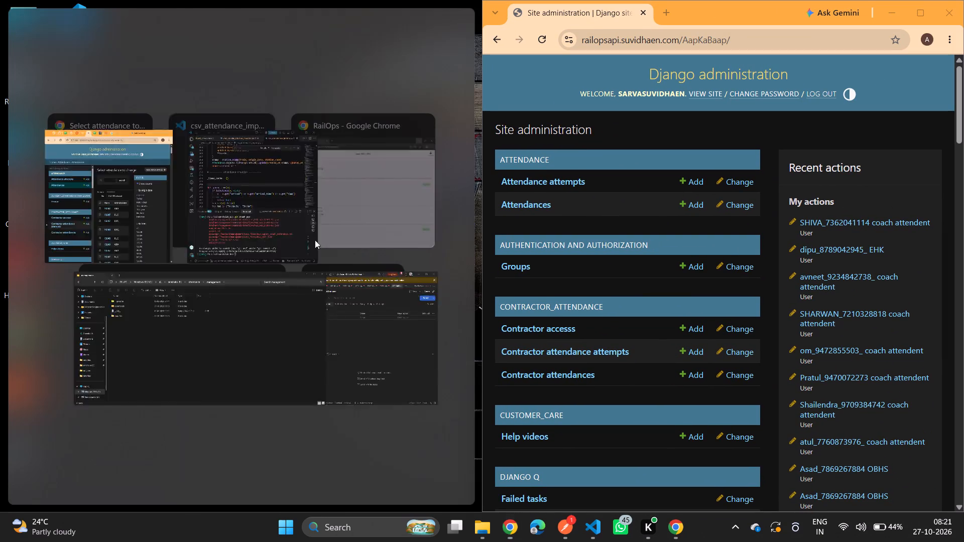
click(124, 186)
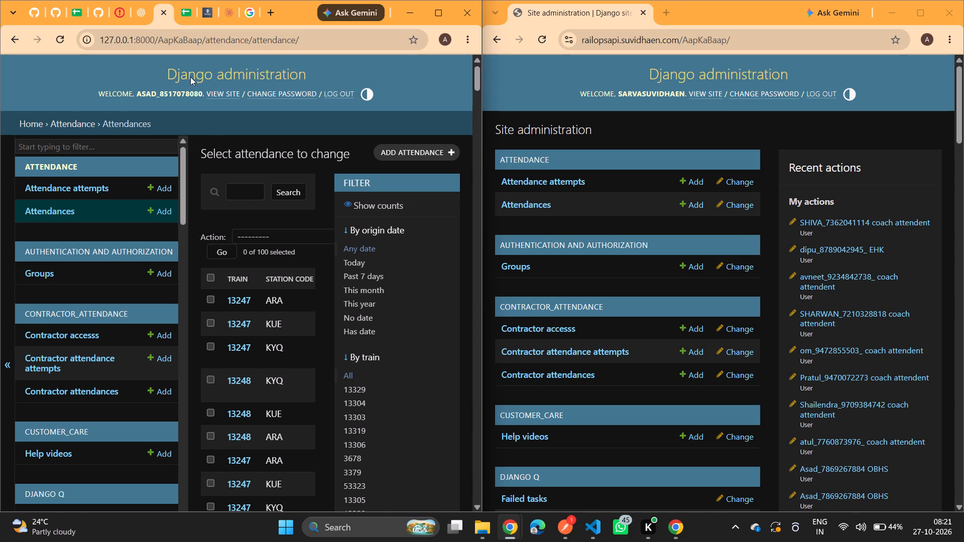
Switch to the train spreadsheet, go through its sheets and examine the train listing in ARA Train Details.
click(183, 12)
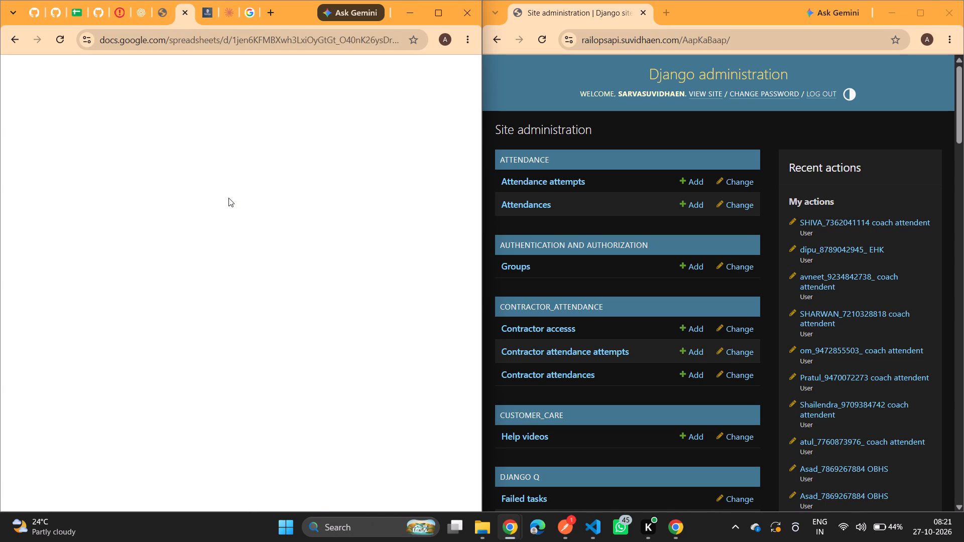
scroll(289, 490, up, 1)
scroll(289, 490, down, 14)
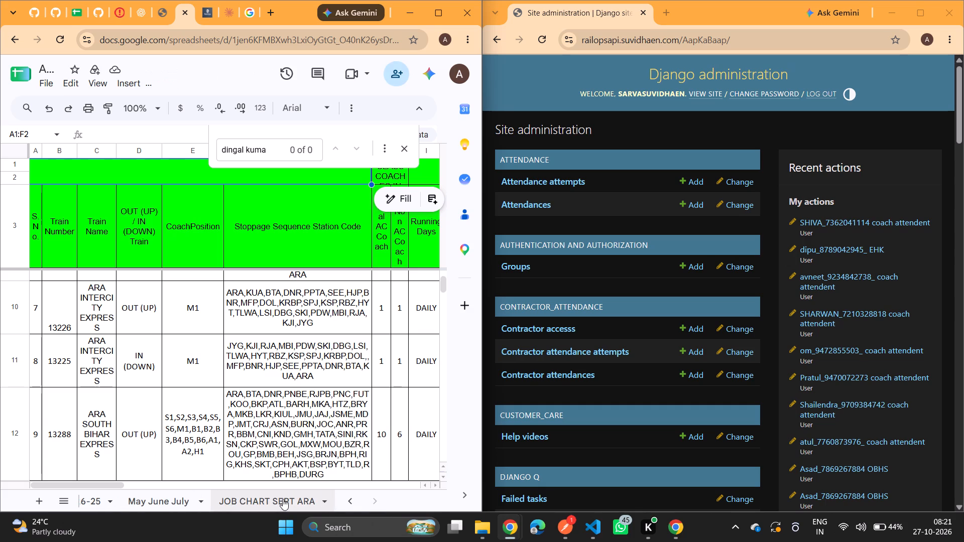
scroll(283, 499, up, 1)
scroll(283, 499, down, 4)
scroll(282, 498, up, 5)
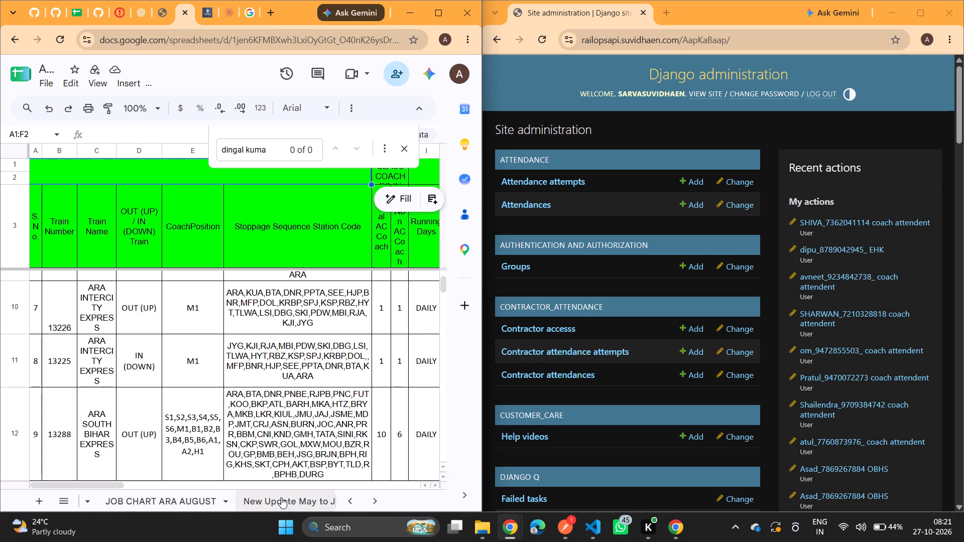
scroll(281, 497, up, 7)
click(255, 503)
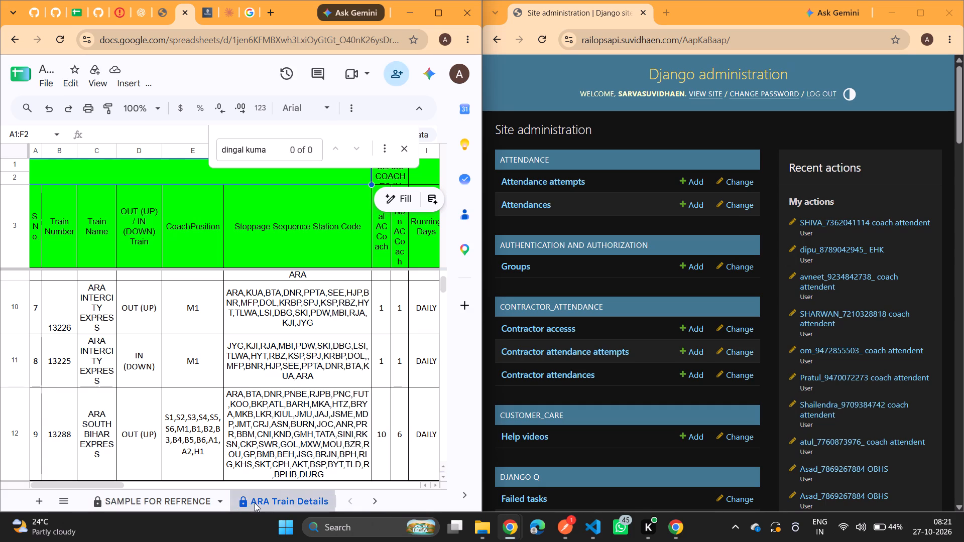
scroll(223, 434, up, 5)
scroll(223, 434, down, 1)
scroll(223, 434, up, 10)
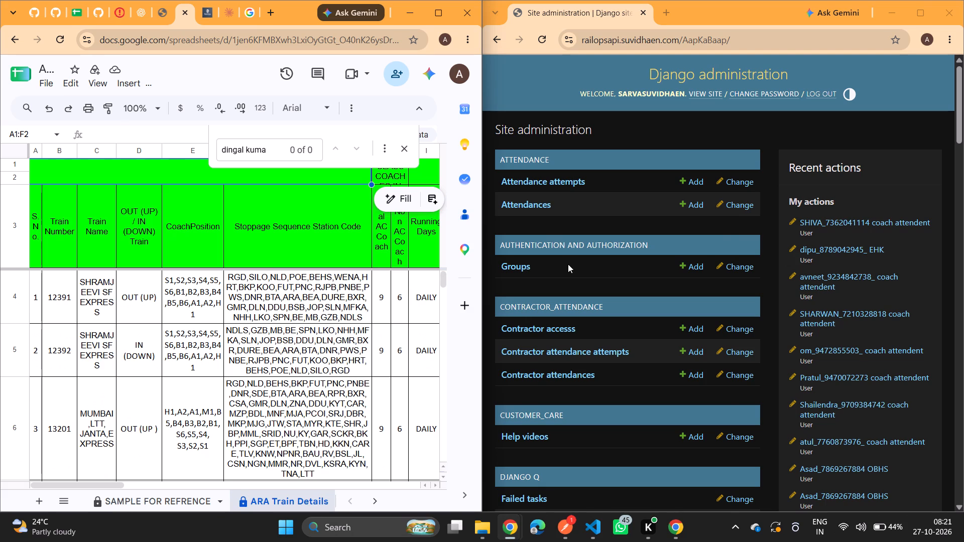
scroll(566, 269, down, 4)
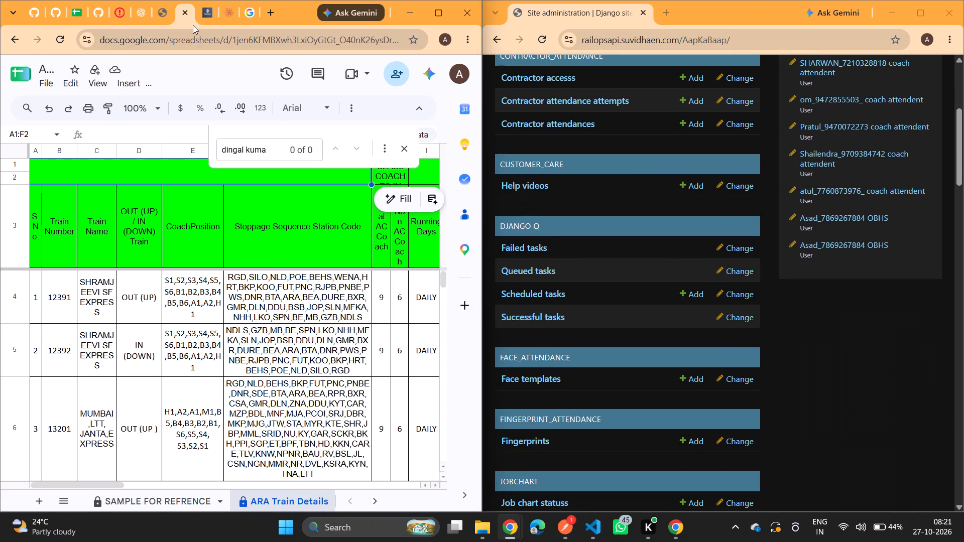
Search the local admin's attendances for train 12391.
click(159, 12)
click(239, 190)
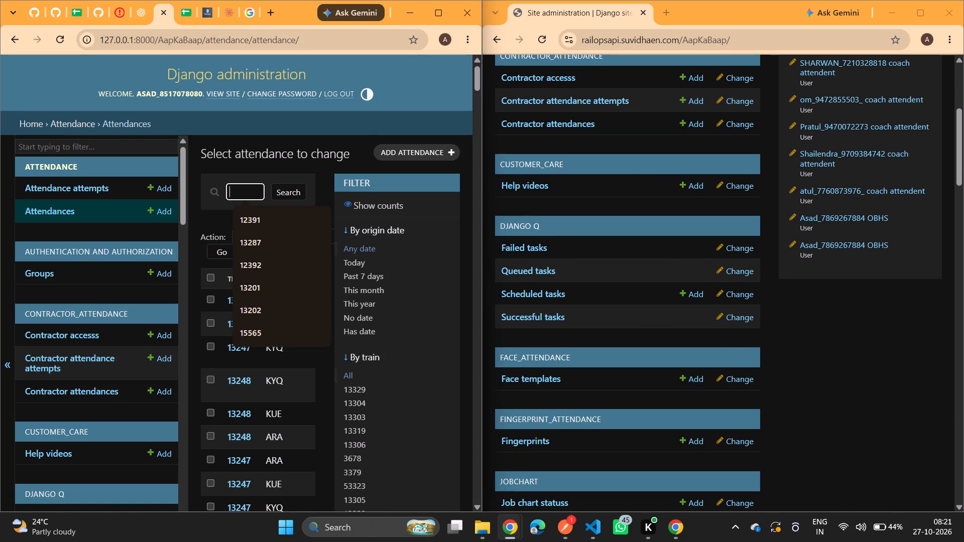
text(12391)
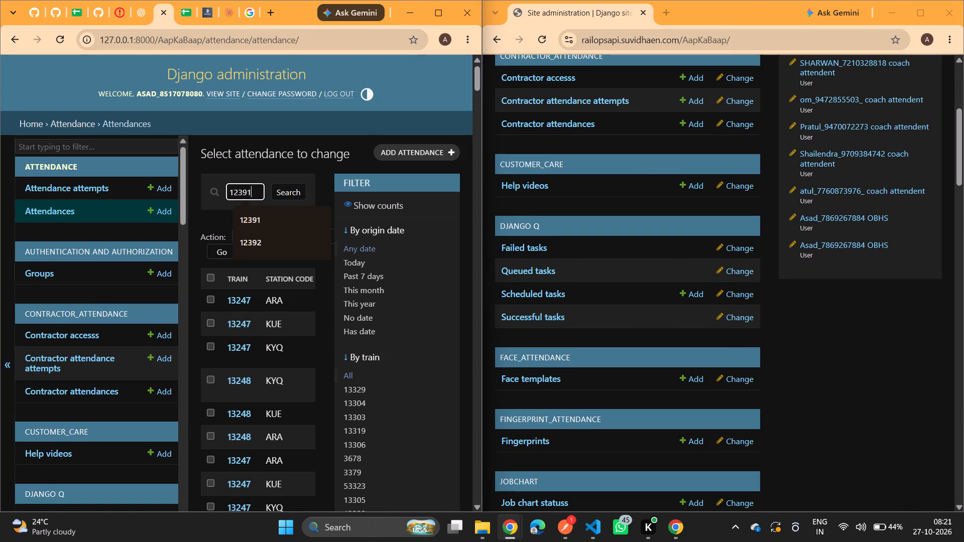
click(268, 227)
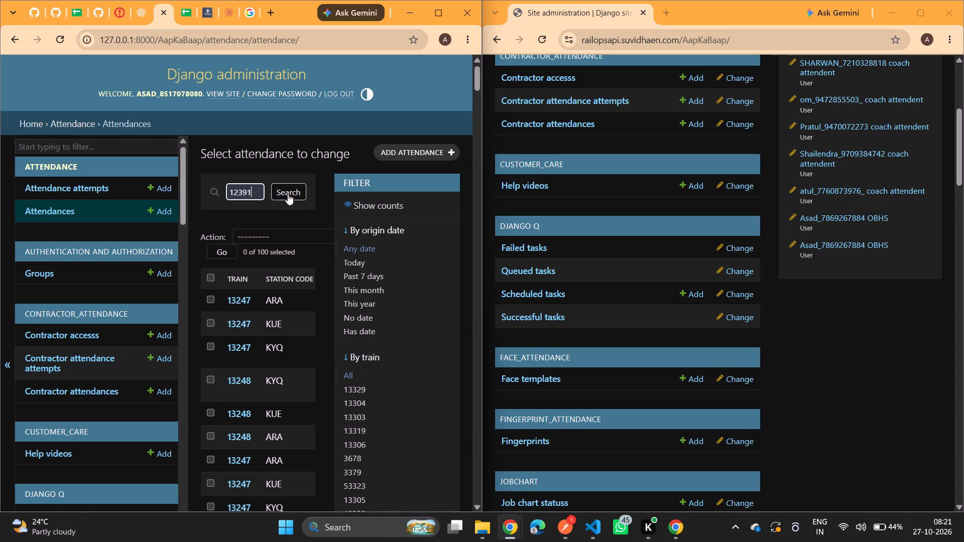
click(288, 193)
Open the train details list in the railopsapi admin.
scroll(560, 304, down, 7)
scroll(563, 310, up, 1)
scroll(563, 310, down, 12)
scroll(563, 311, up, 1)
scroll(563, 311, down, 3)
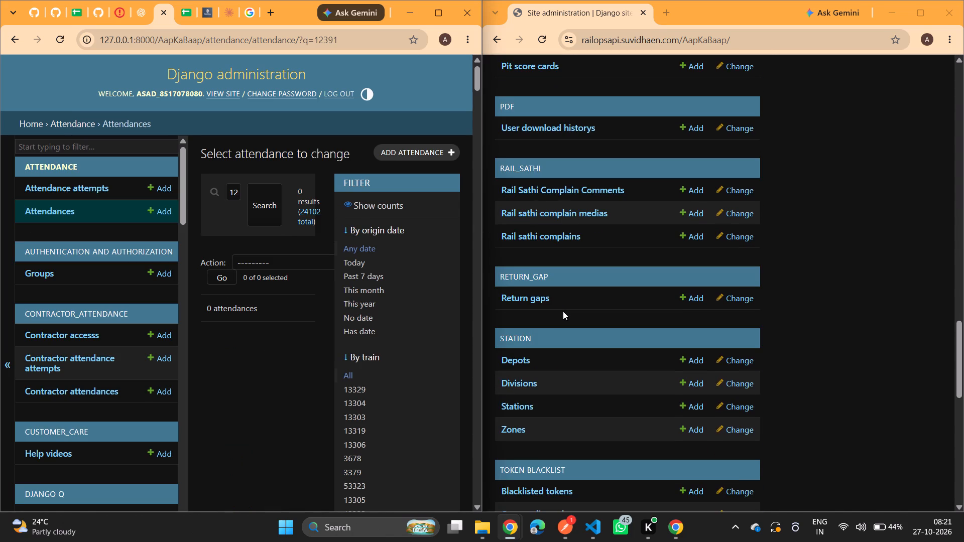
scroll(563, 311, down, 7)
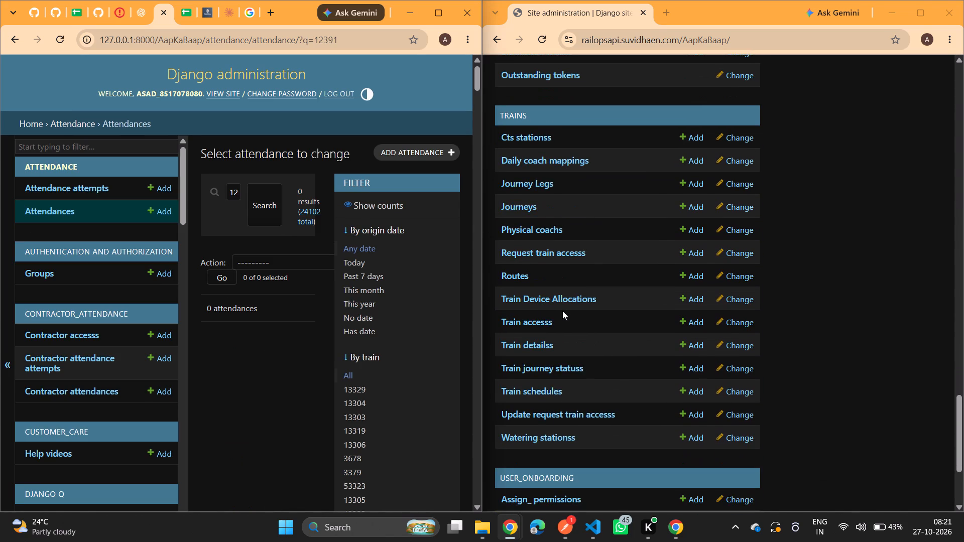
click(540, 346)
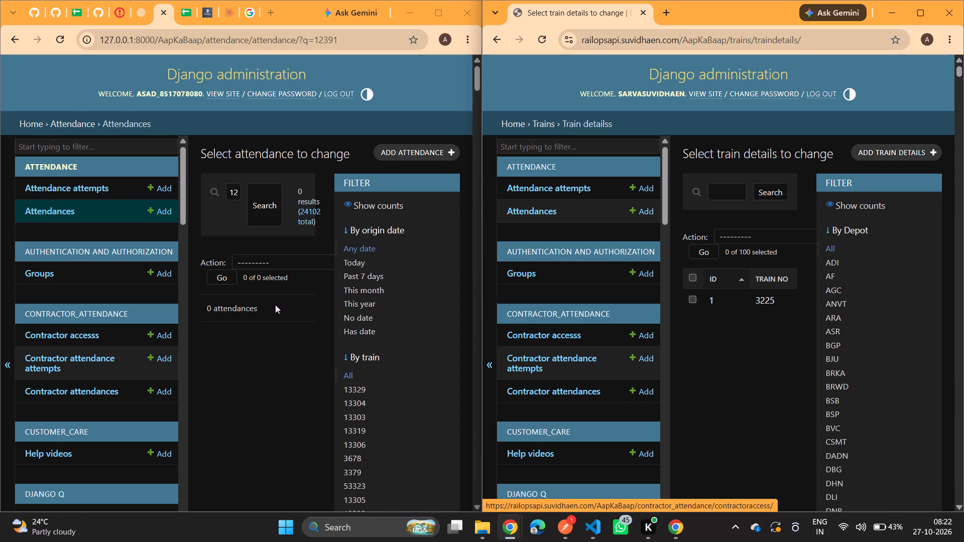
click(235, 189)
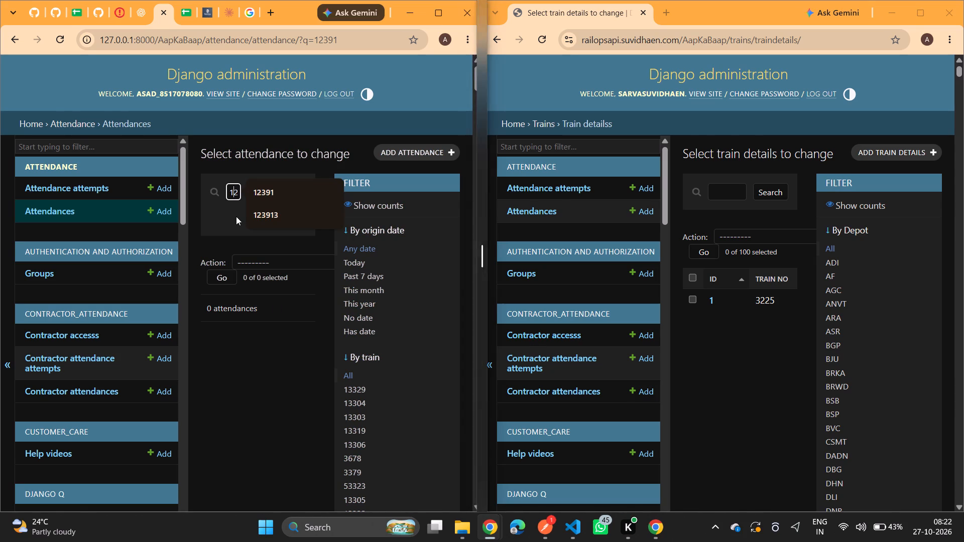
click(268, 199)
click(268, 202)
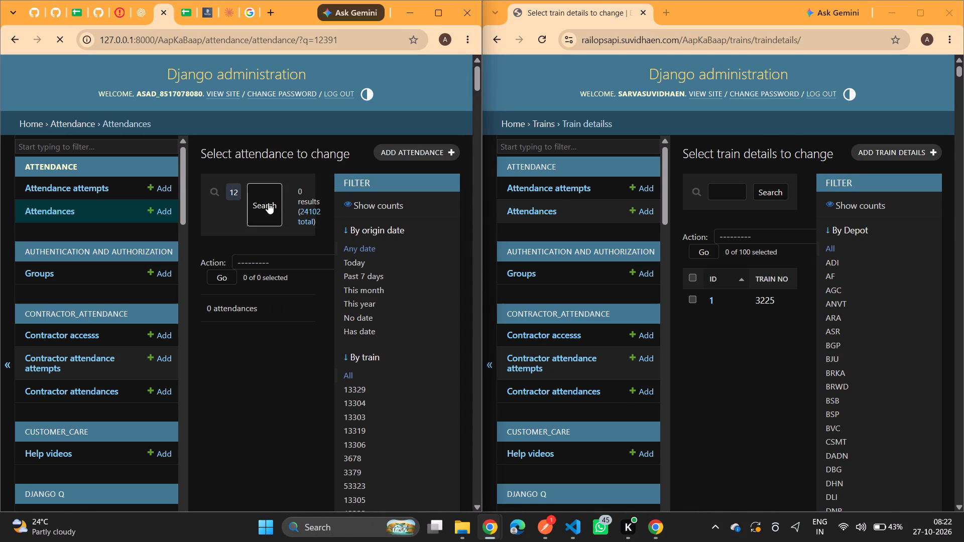
click(233, 197)
key(Right)
key(Right)
key(Right)
key(Right)
key(Right)
key(Right)
key(Right)
key(Right)
key(Right)
key(Right)
key(Right)
key(Right)
key(Right)
key(Right)
key(Right)
key(Right)
key(Right)
key(Right)
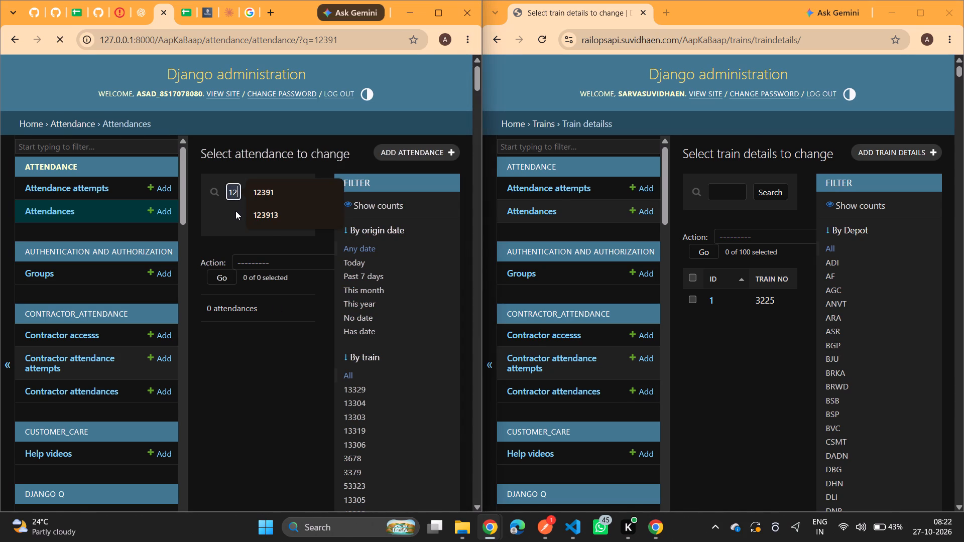
key(Right)
key(Right)
key(Right)
key(Right)
key(Right)
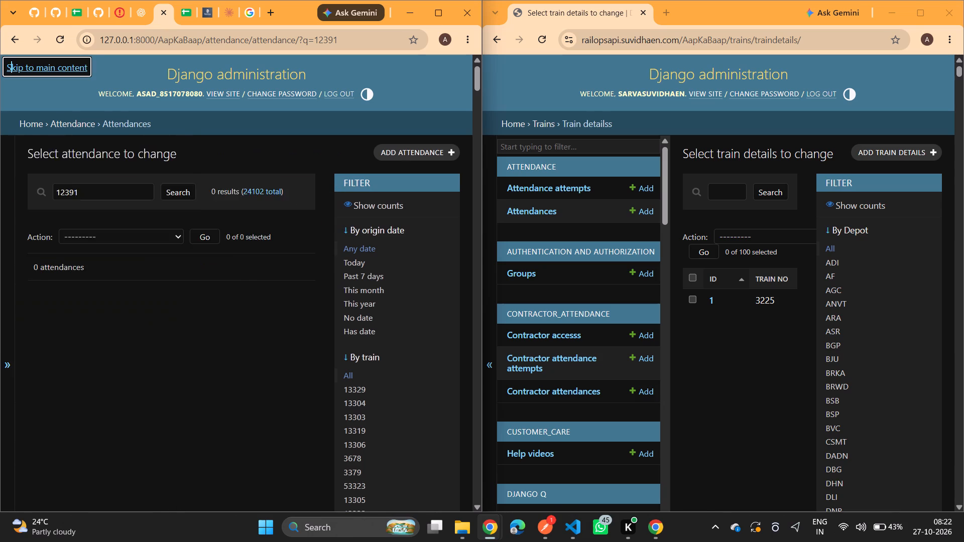
click(235, 194)
key(Right)
key(Right)
key(Right)
key(Right)
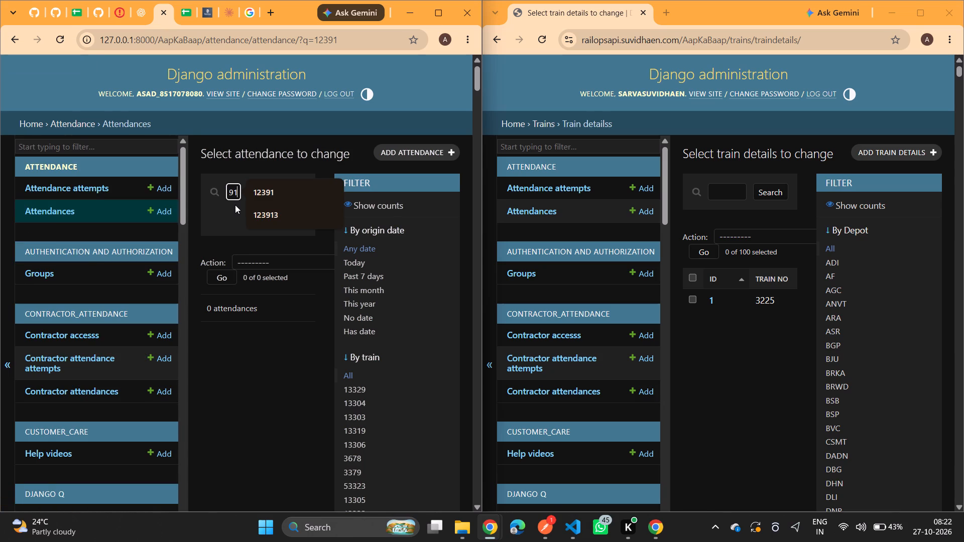
key(Right)
key(Right)
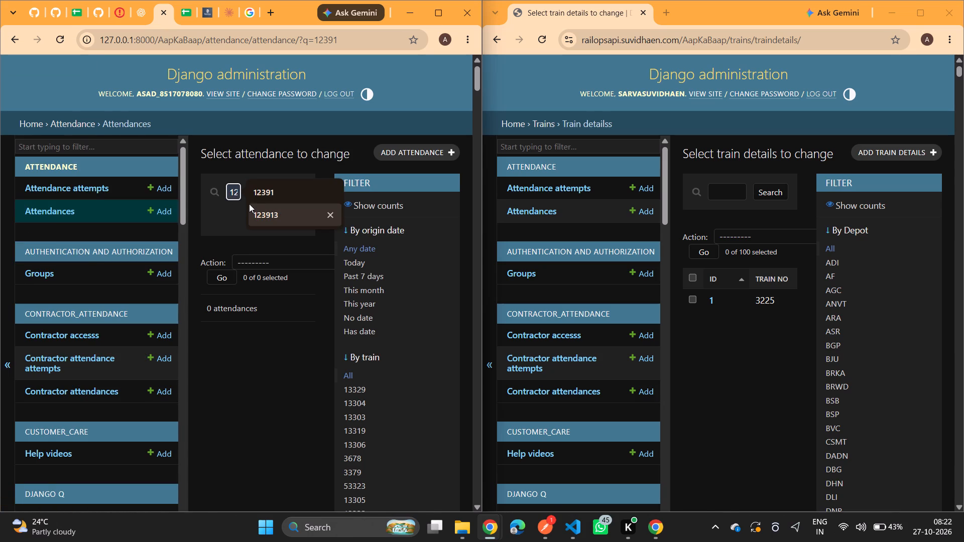
Open the train details list in the local admin.
scroll(107, 245, down, 1)
scroll(107, 245, up, 1)
scroll(107, 245, down, 4)
scroll(107, 247, up, 1)
scroll(107, 247, down, 2)
scroll(107, 247, up, 1)
scroll(107, 247, down, 2)
scroll(107, 247, up, 1)
scroll(107, 247, down, 3)
scroll(106, 247, up, 1)
scroll(106, 247, down, 5)
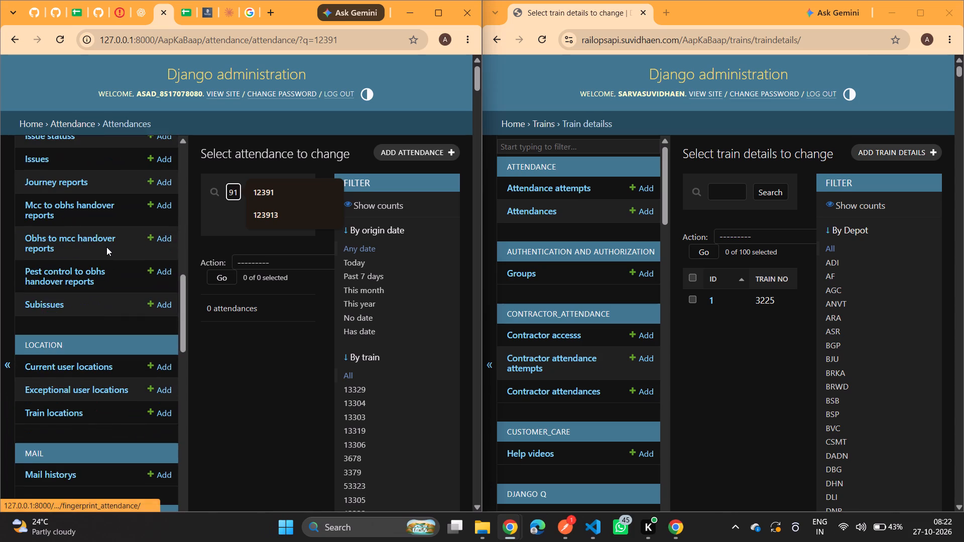
scroll(106, 247, down, 2)
scroll(106, 247, up, 1)
scroll(106, 247, down, 3)
scroll(106, 246, up, 5)
scroll(106, 247, down, 3)
scroll(106, 259, up, 1)
scroll(106, 259, down, 14)
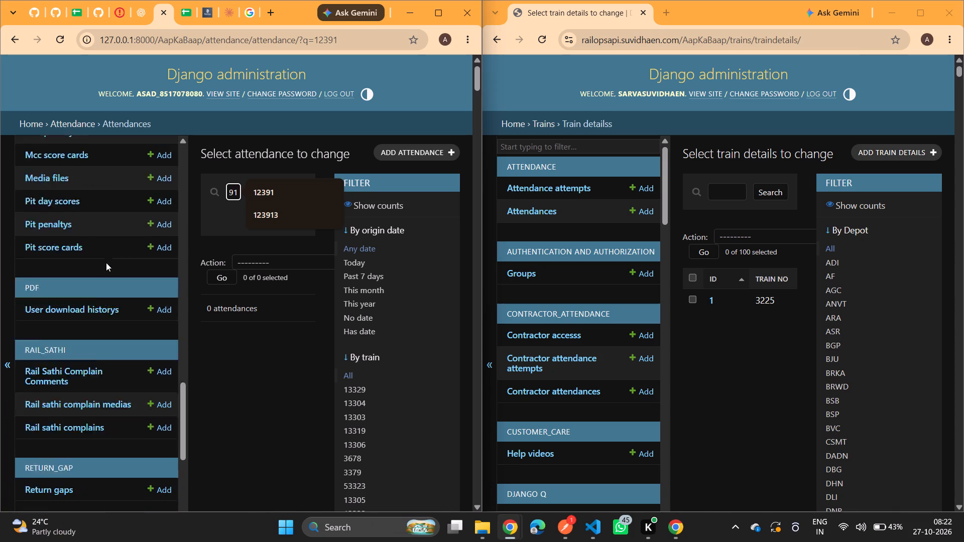
scroll(105, 267, down, 8)
scroll(105, 274, up, 2)
scroll(105, 274, down, 6)
scroll(104, 274, up, 1)
scroll(104, 274, down, 4)
scroll(104, 274, up, 1)
scroll(104, 274, down, 2)
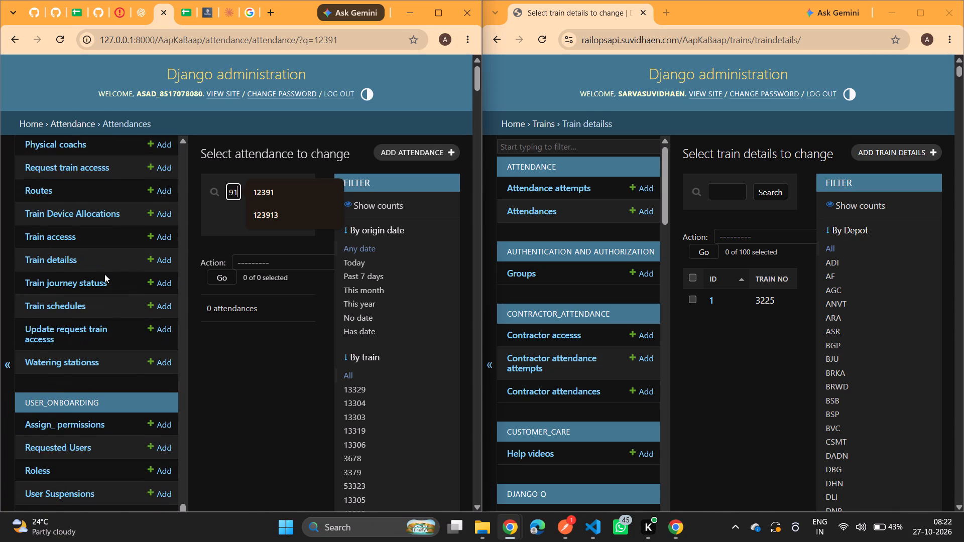
click(69, 262)
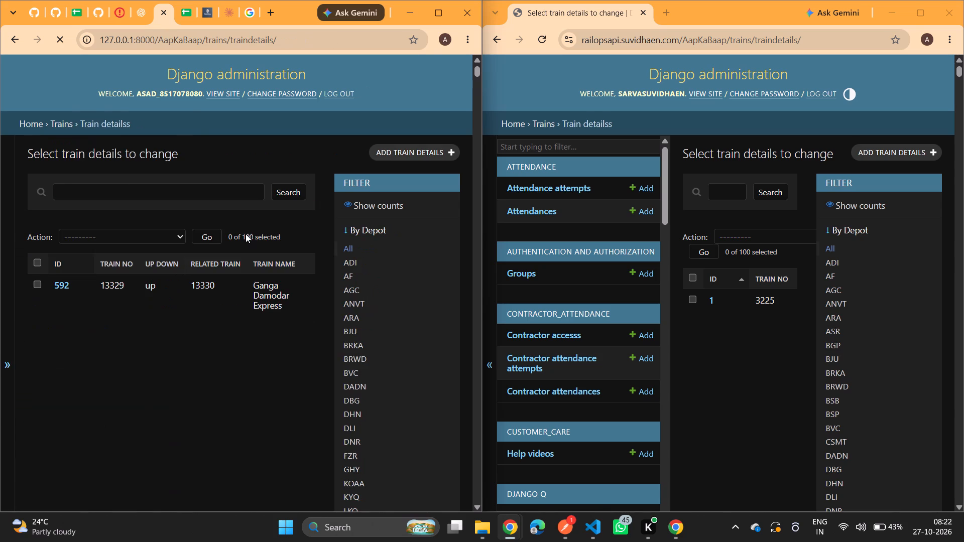
Search the local train details for 12391 and open that train's record.
click(244, 189)
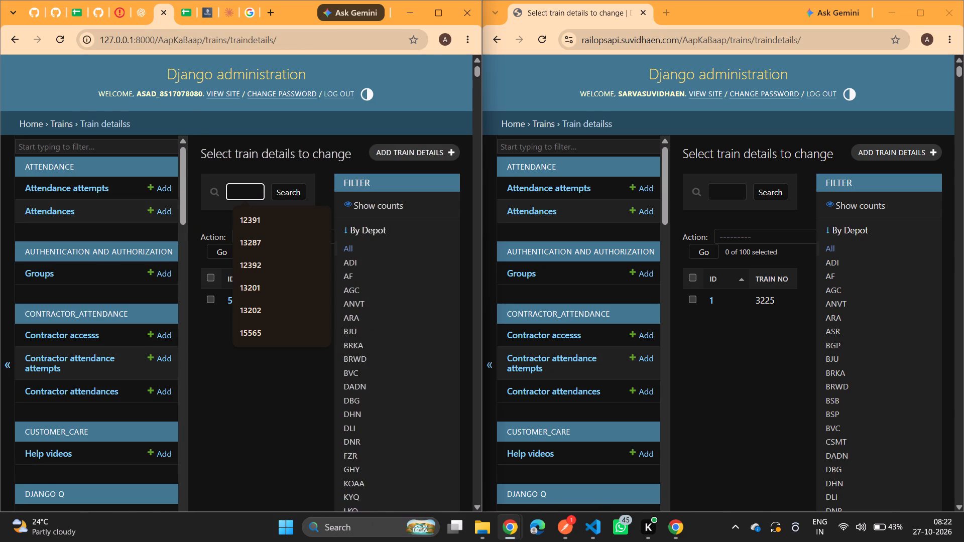
text(12391)
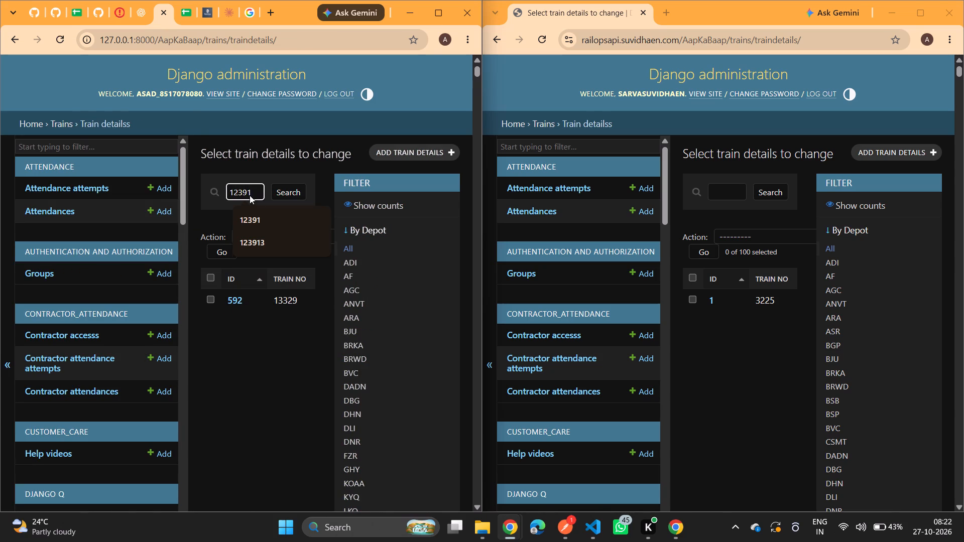
click(265, 221)
click(288, 187)
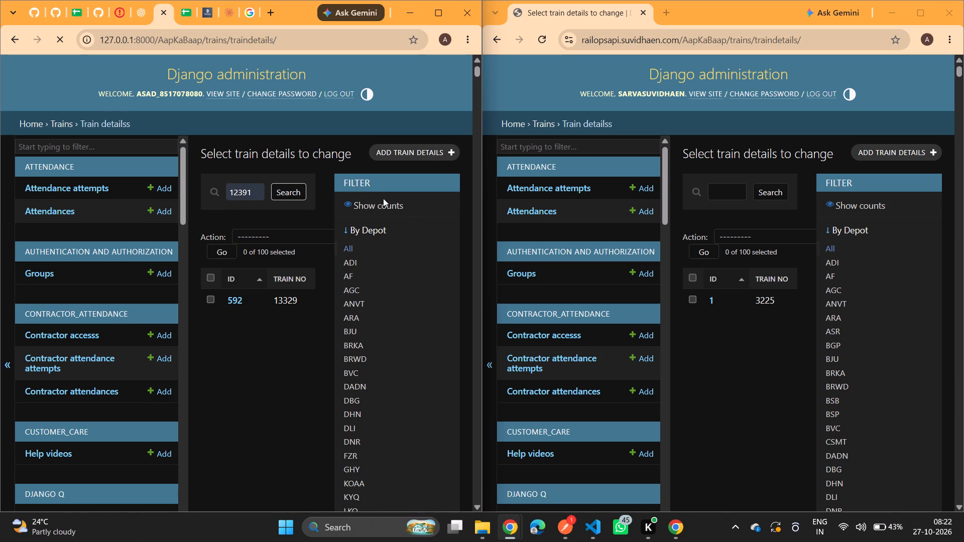
click(238, 298)
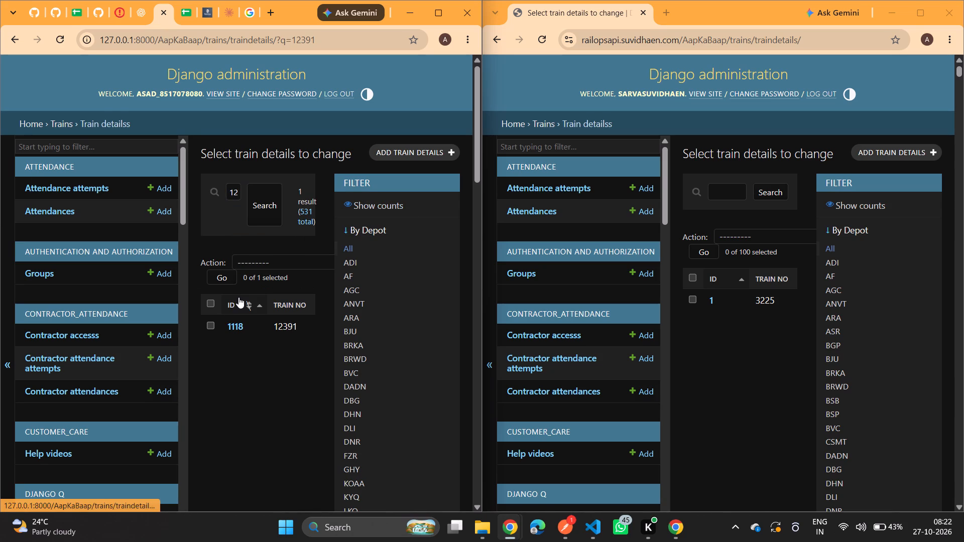
click(232, 326)
Search the railopsapi train details for 12391 and open that train's record.
click(725, 192)
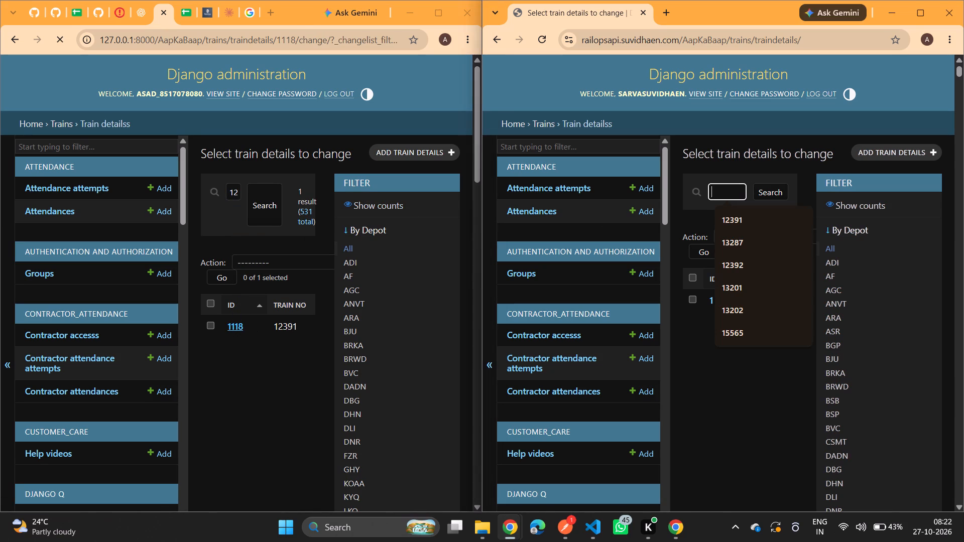
text(12391)
key(Return)
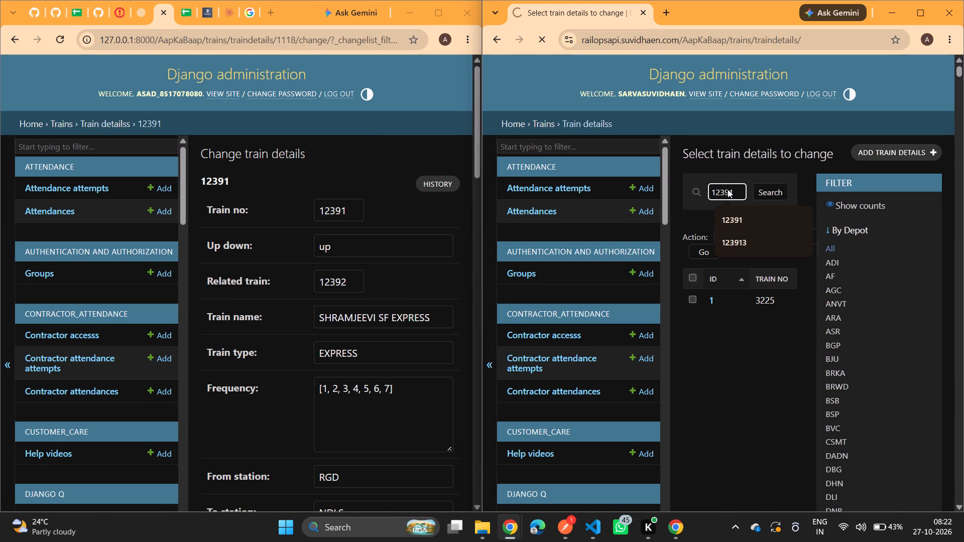
click(718, 329)
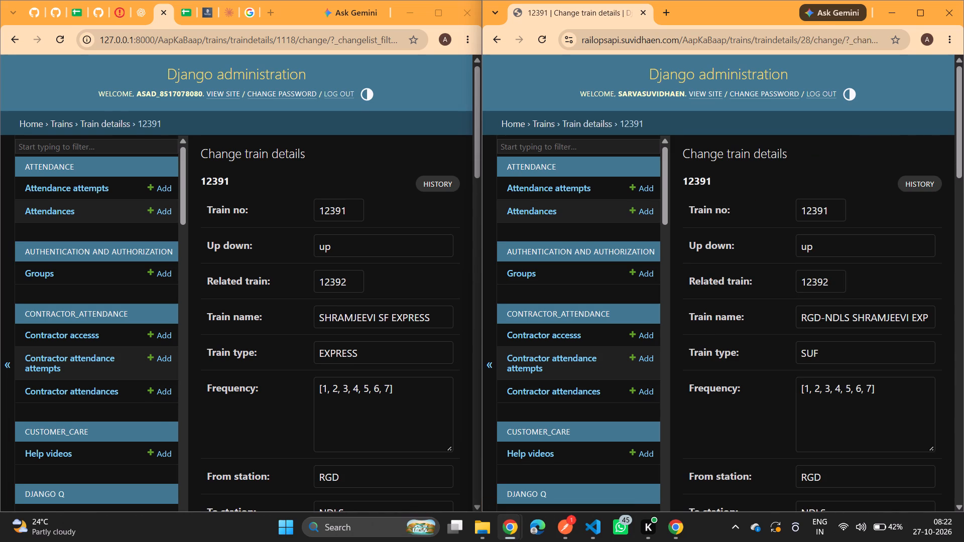
Compare train 12391's stations, start, end and charting times, stoppage sequence and arrival times between the local and railopsapi records.
scroll(405, 359, down, 2)
scroll(873, 334, down, 3)
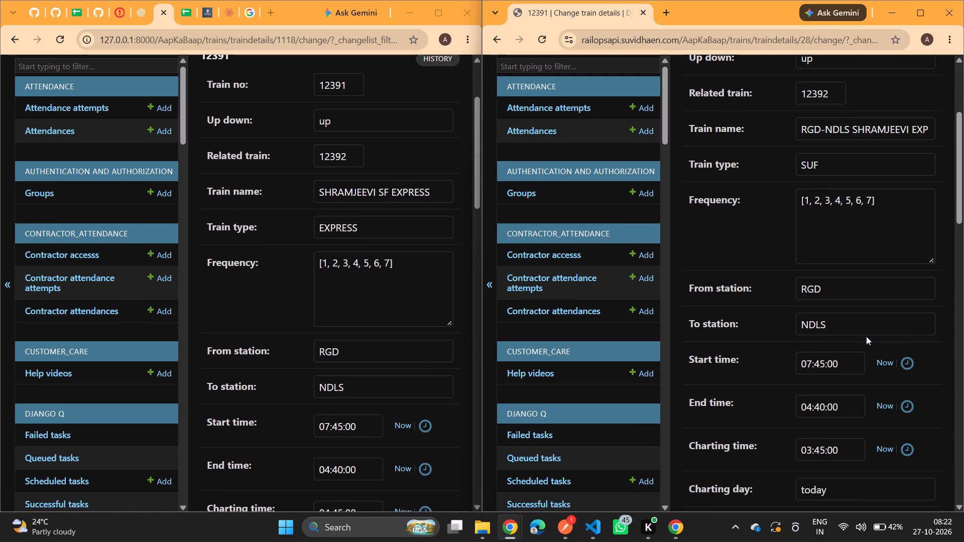
scroll(420, 364, down, 2)
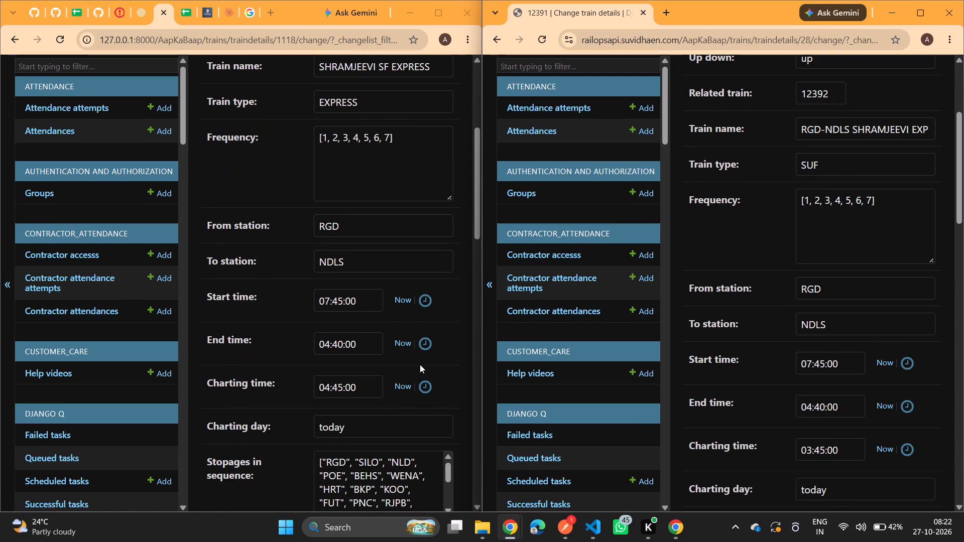
scroll(839, 358, down, 3)
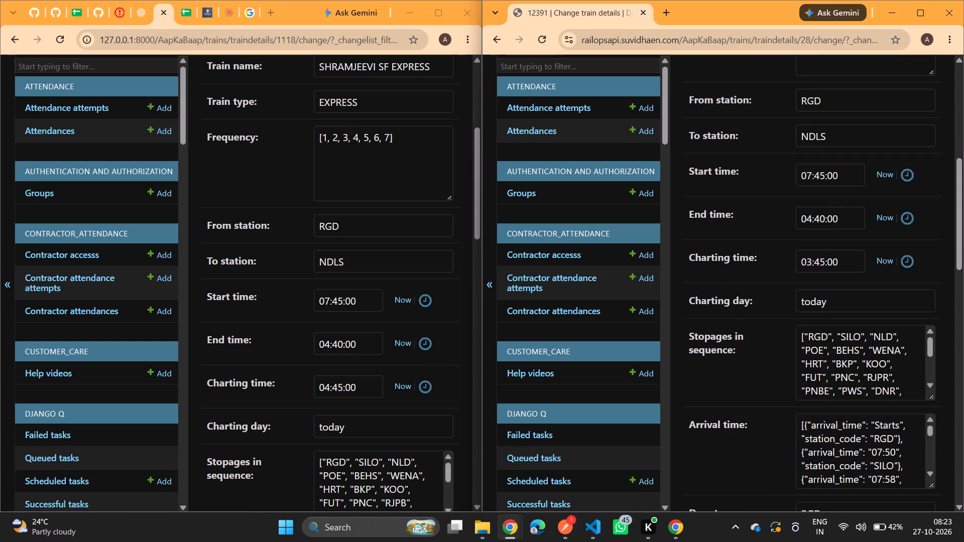
scroll(394, 391, down, 2)
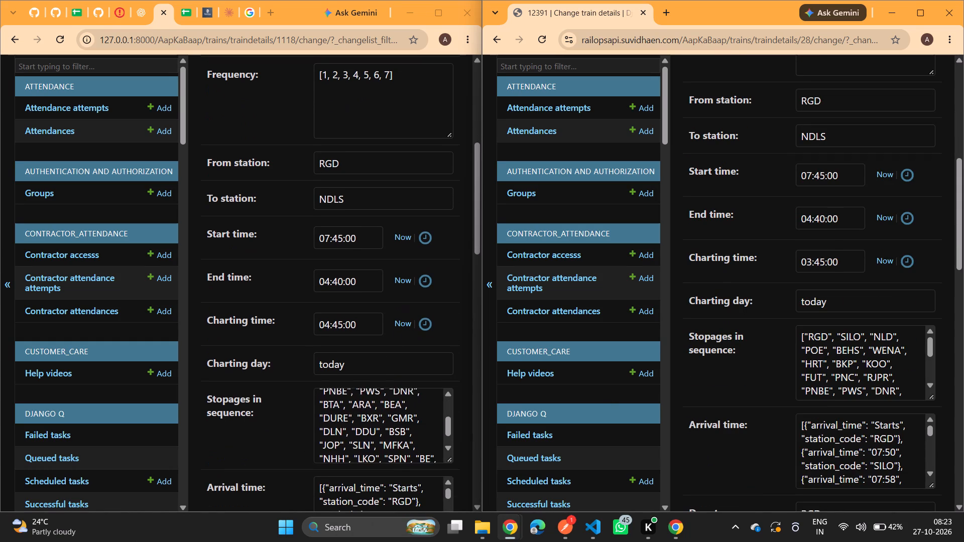
scroll(394, 391, down, 1)
scroll(325, 375, down, 3)
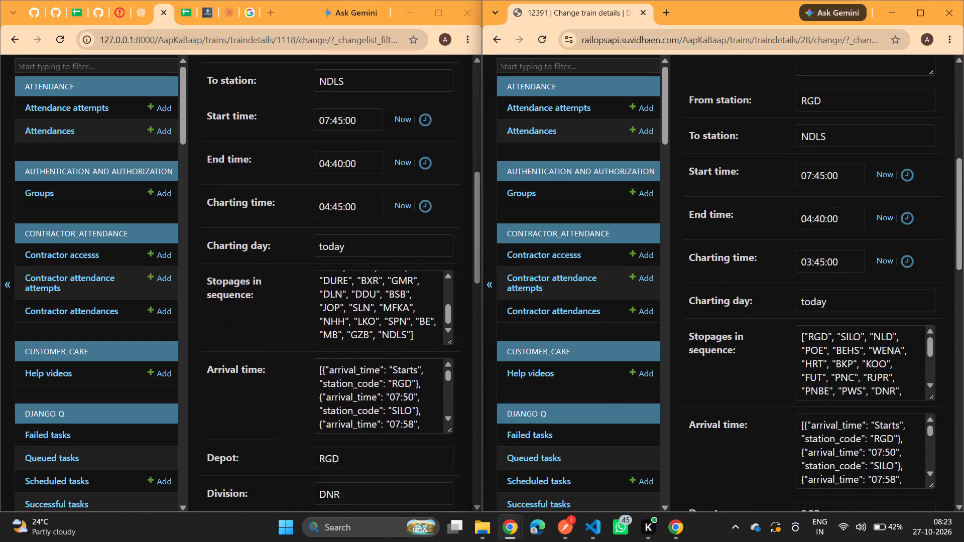
scroll(794, 401, down, 2)
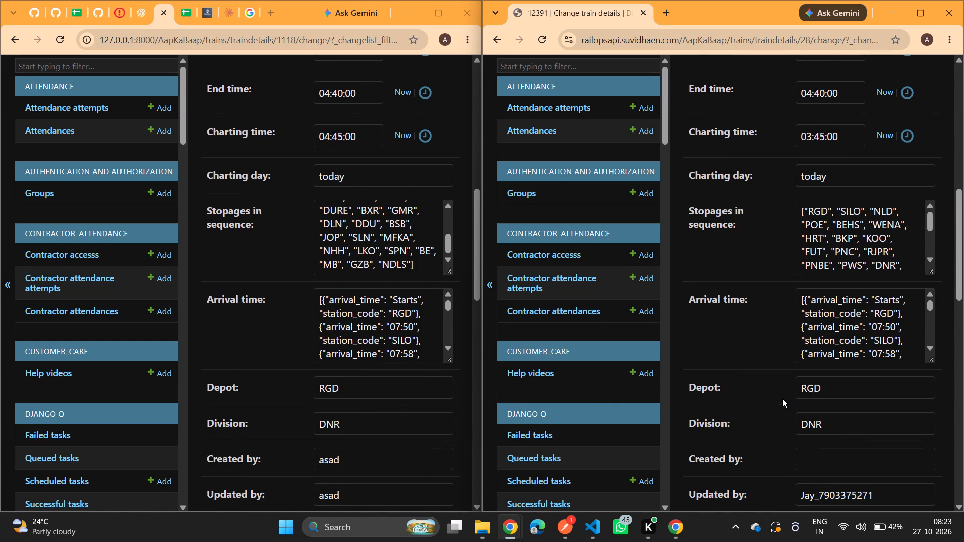
Examine the railopsapi 12391 record's attendance stations, CTS and watering stoppages, coach sequence and restriction settings.
scroll(777, 397, down, 4)
scroll(232, 370, down, 1)
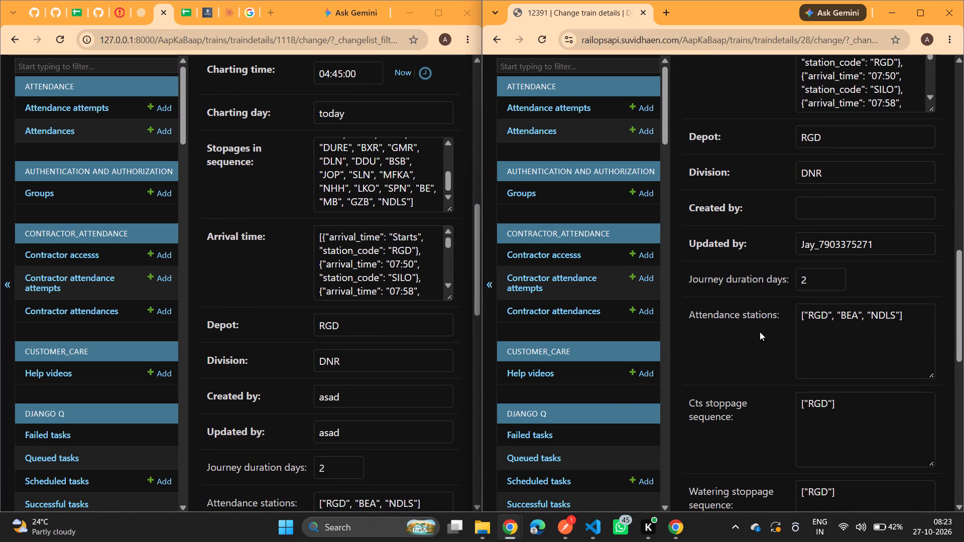
scroll(759, 333, down, 1)
scroll(759, 334, up, 1)
scroll(759, 334, down, 1)
scroll(759, 334, up, 1)
scroll(758, 334, down, 1)
scroll(758, 334, up, 2)
scroll(758, 334, down, 7)
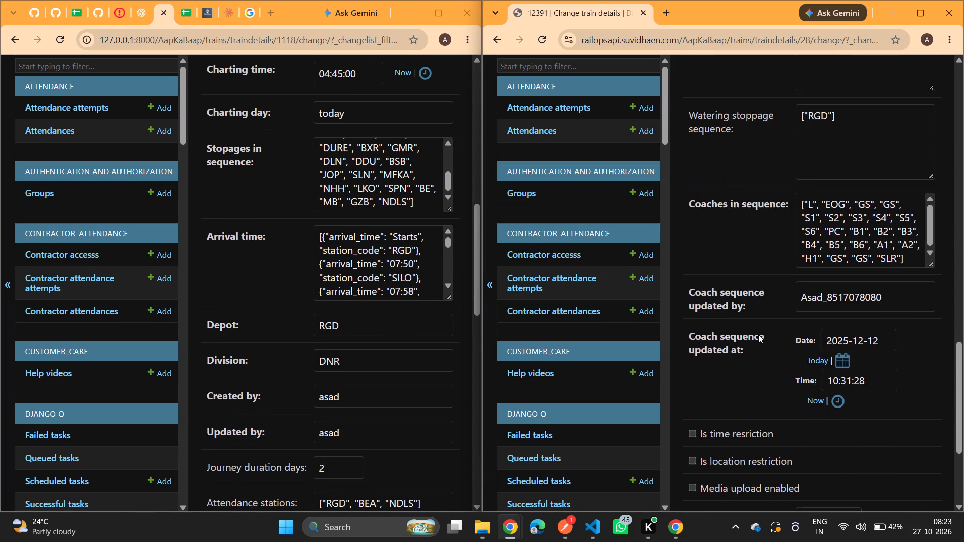
scroll(758, 335, down, 4)
scroll(761, 333, up, 1)
scroll(761, 333, down, 1)
scroll(761, 333, up, 1)
scroll(761, 333, down, 3)
scroll(761, 333, up, 3)
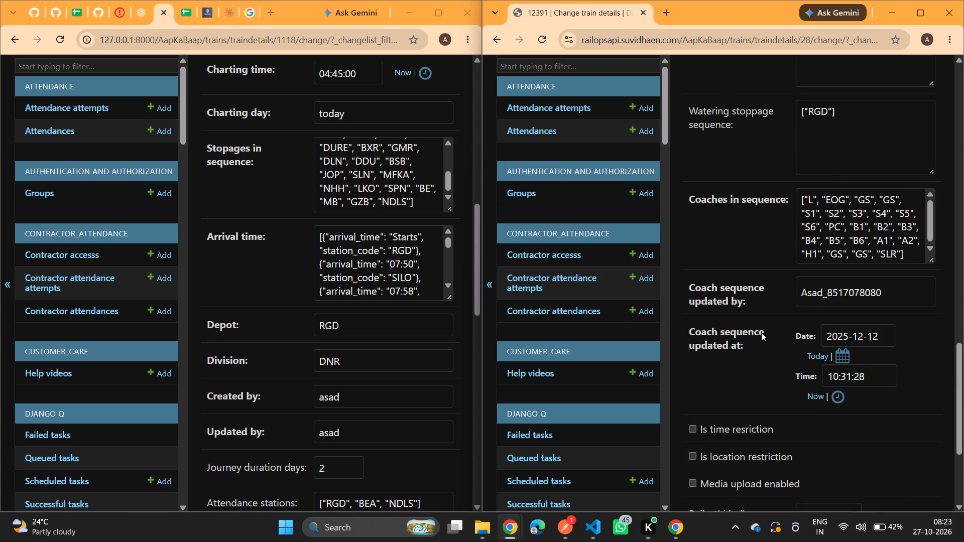
scroll(761, 332, up, 5)
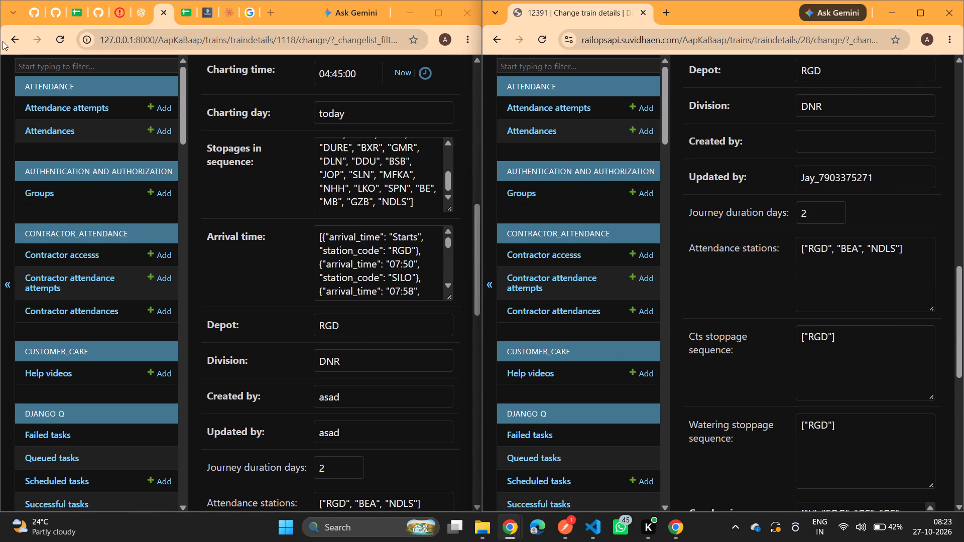
Return to the local train details list and search it for 12392.
click(18, 34)
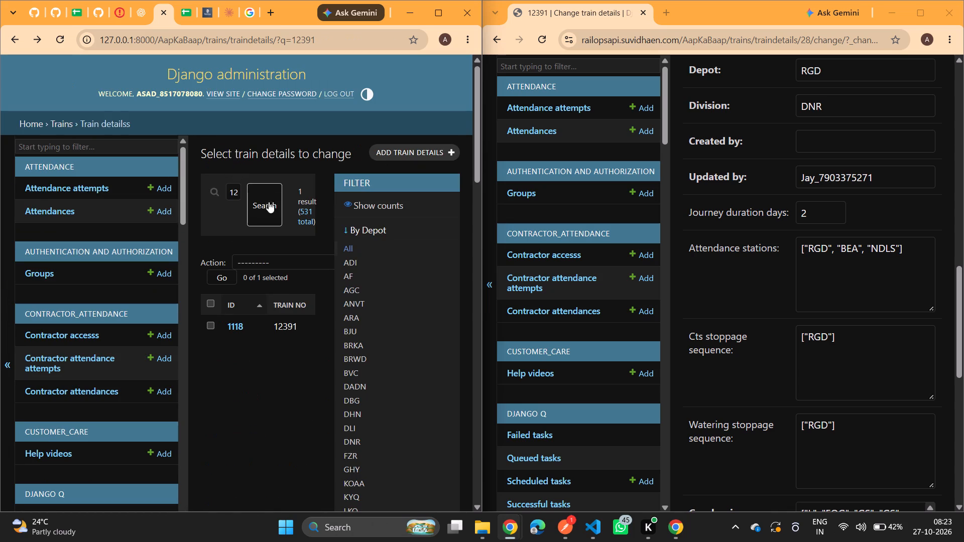
click(232, 189)
key(Right)
key(Right)
key(Right)
key(Right)
key(Right)
key(Right)
key(Right)
key(Right)
key(Right)
key(Right)
key(Right)
key(Right)
key(Right)
key(Right)
key(Right)
key(Right)
key(Right)
key(Right)
key(Right)
key(Right)
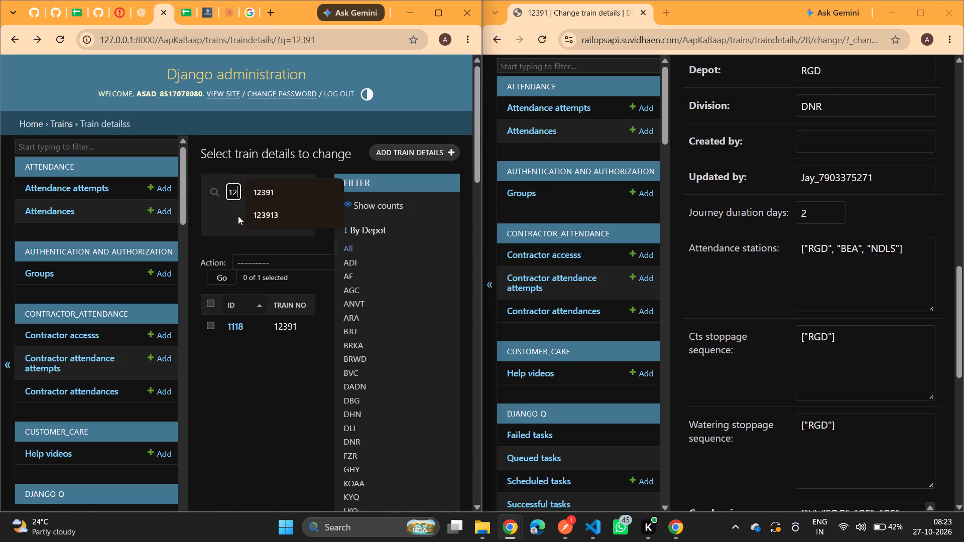
key(BackSpace)
key(2)
key(Return)
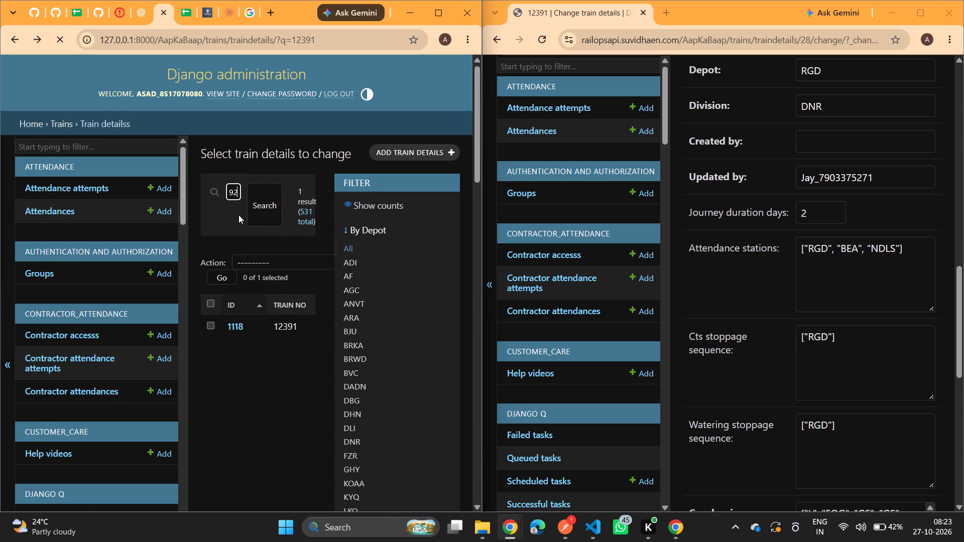
Return to the railopsapi train details list and search it for 12392.
scroll(661, 135, up, 5)
click(492, 41)
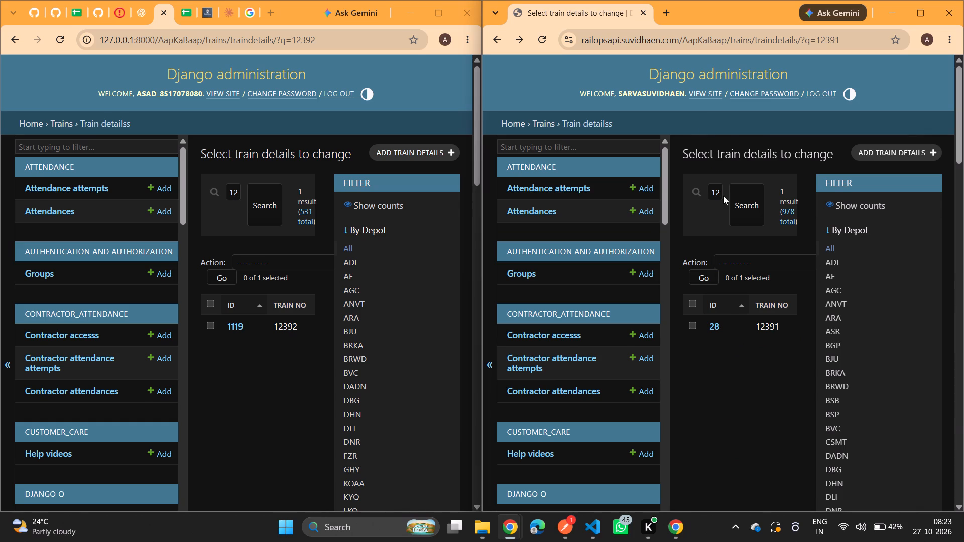
click(713, 192)
key(Right)
key(Right)
key(Right)
key(Right)
key(Right)
key(Right)
key(Right)
key(Right)
key(Right)
key(Right)
key(Right)
key(Right)
key(Right)
key(Right)
key(Right)
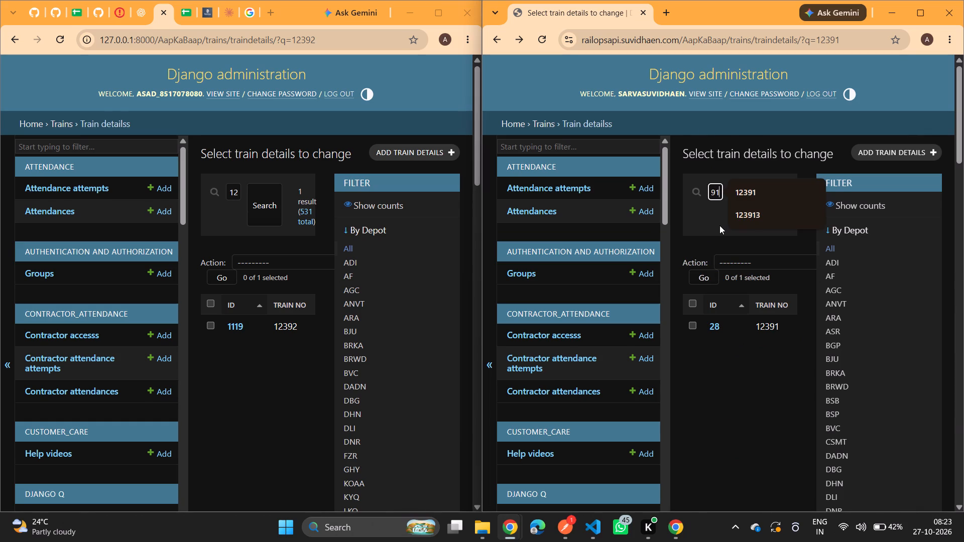
key(BackSpace)
key(2)
key(Return)
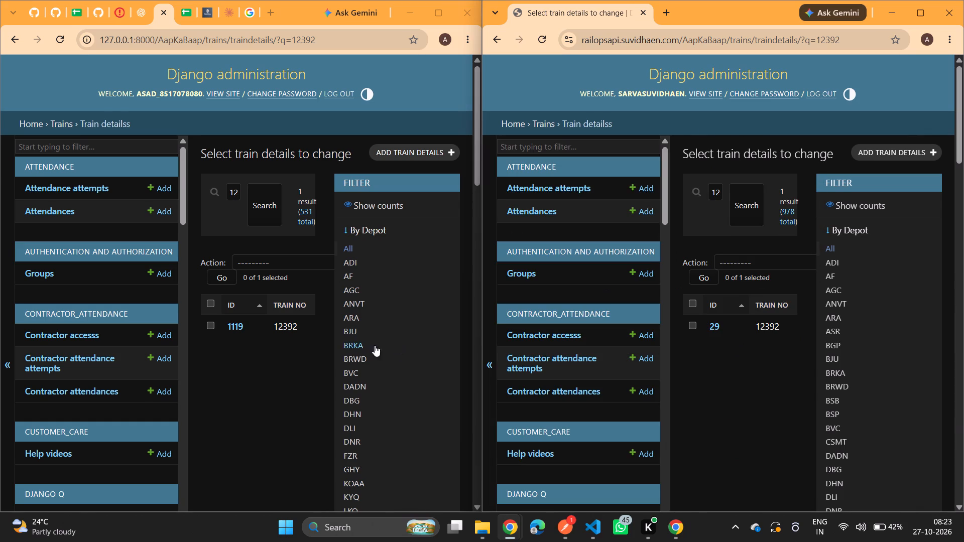
Open train 12392's record in both the local and railopsapi admins.
click(234, 328)
click(713, 328)
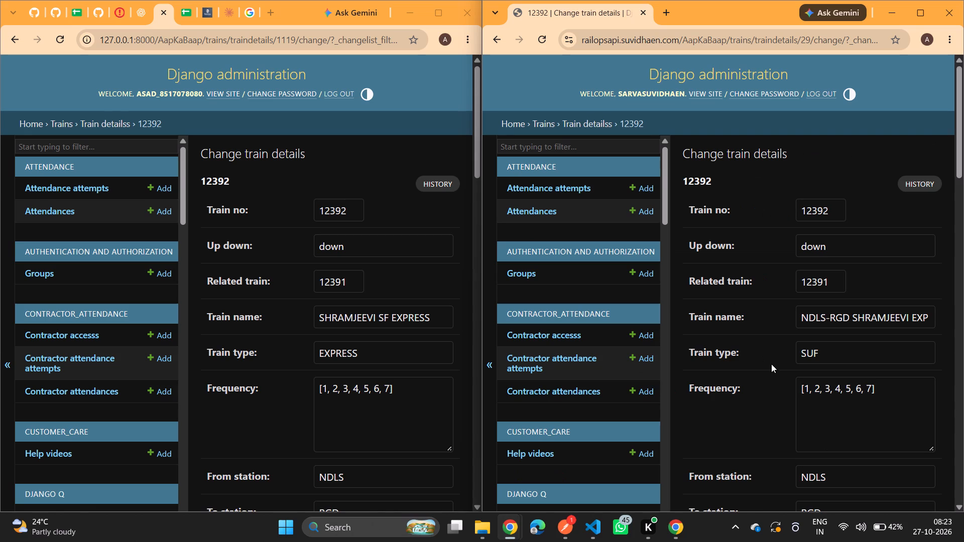
Compare train 12392's names, stations, timings, charting time, stoppage sequence and arrival times between the two records.
scroll(370, 386, down, 3)
scroll(820, 333, down, 3)
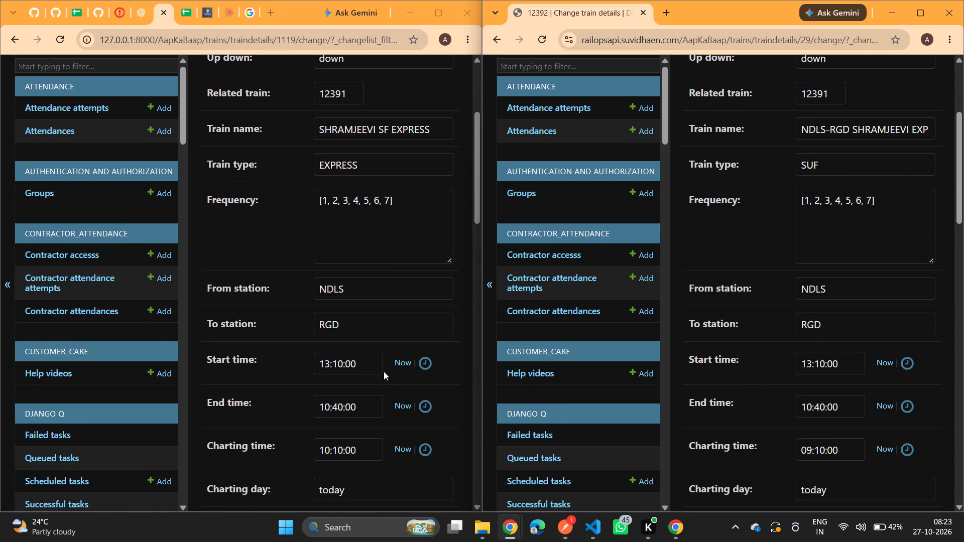
scroll(383, 371, down, 5)
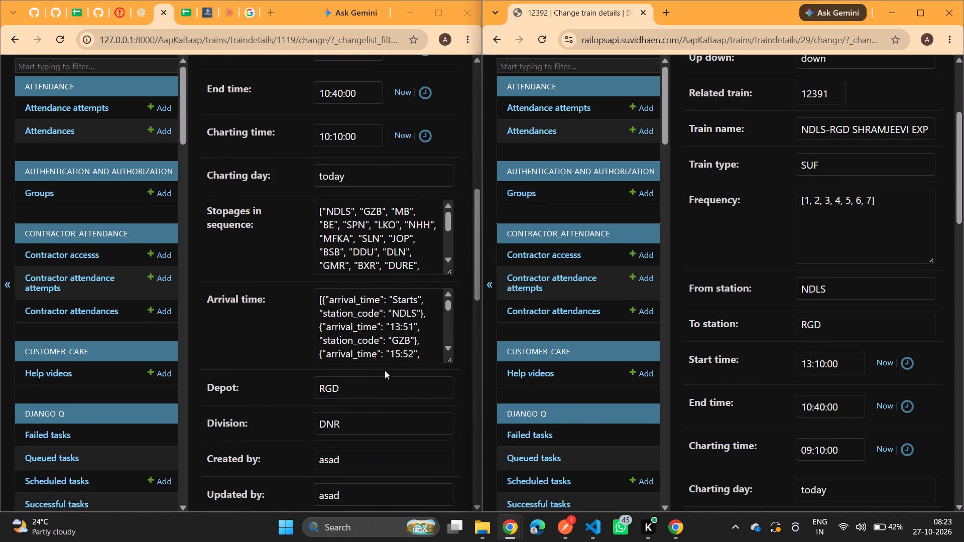
scroll(385, 370, down, 2)
scroll(856, 364, down, 2)
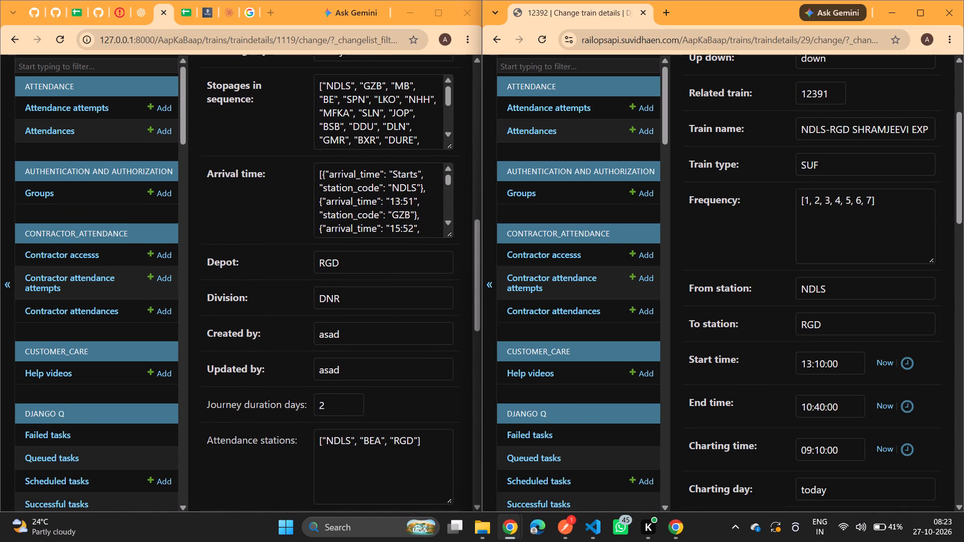
scroll(855, 363, down, 3)
scroll(855, 363, up, 1)
scroll(855, 363, down, 4)
scroll(855, 363, up, 2)
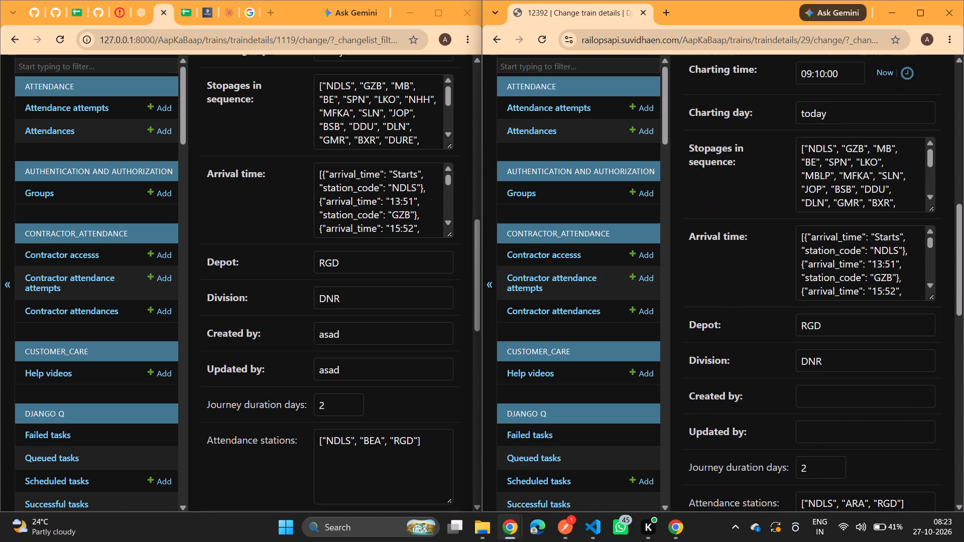
scroll(855, 361, down, 2)
scroll(266, 346, up, 2)
scroll(266, 346, down, 1)
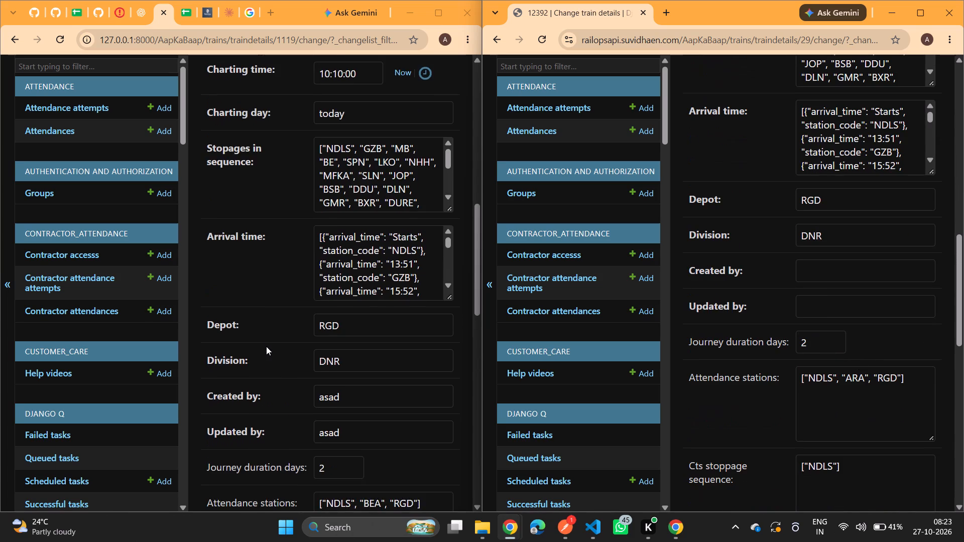
Compare train 12392's attendance stations, CTS and watering stoppages, and coach sequence between the two records.
scroll(266, 346, down, 1)
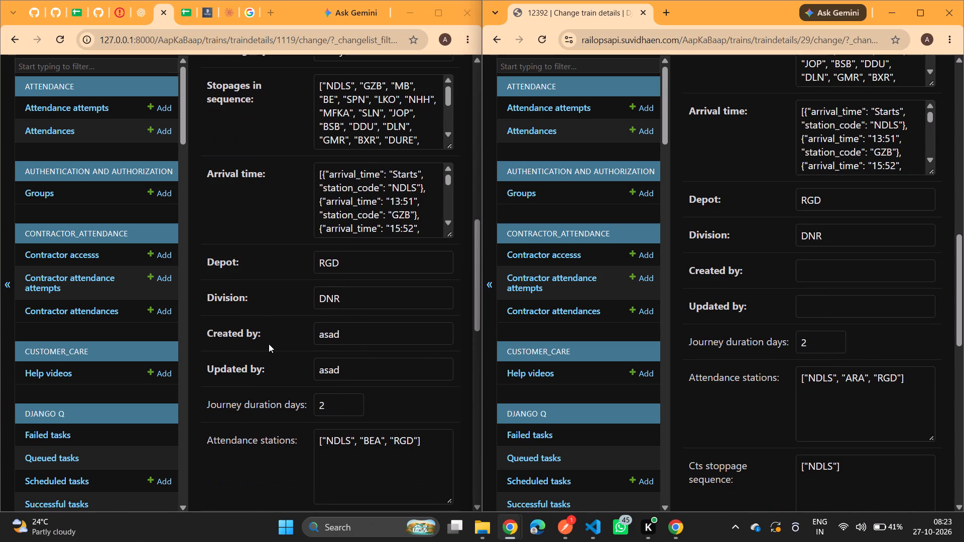
scroll(284, 285, down, 6)
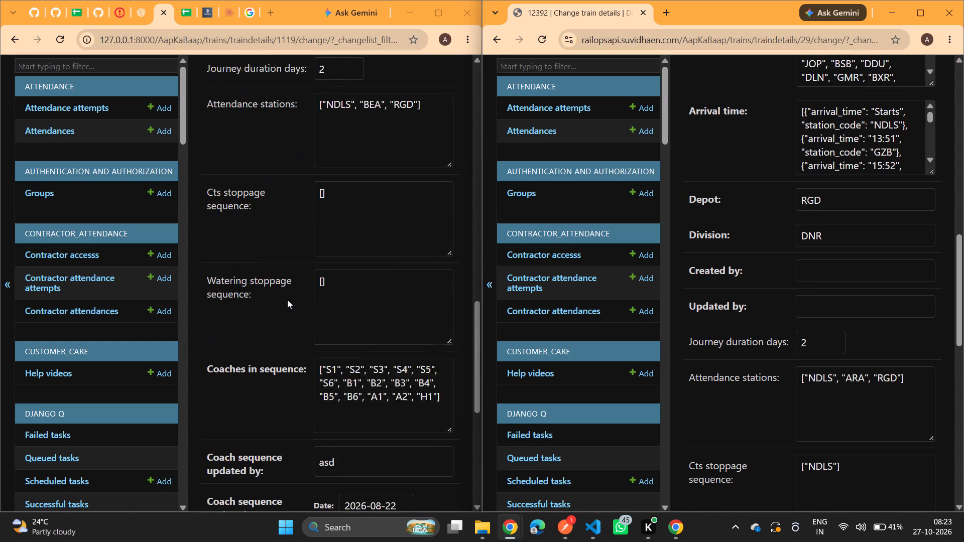
scroll(893, 363, down, 1)
scroll(893, 363, up, 1)
scroll(893, 363, down, 5)
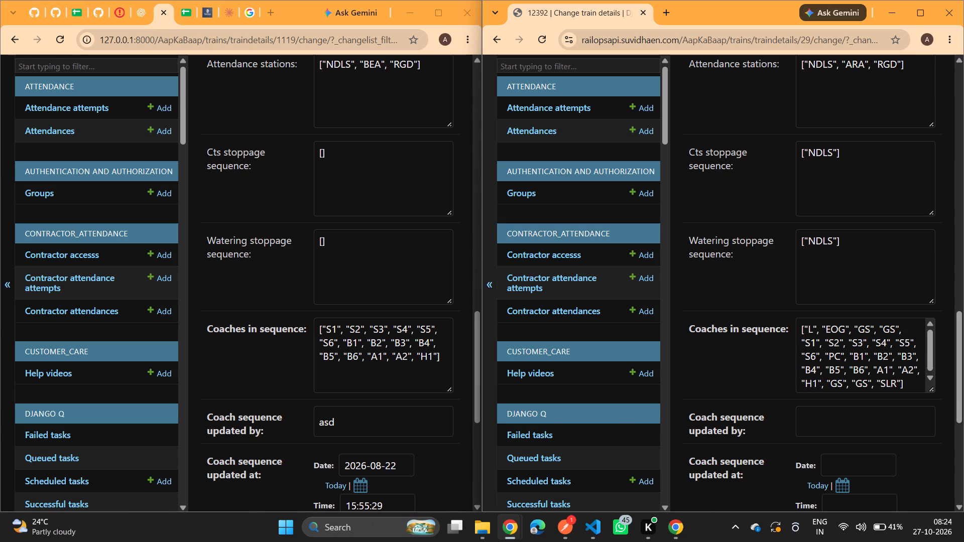
scroll(360, 422, down, 3)
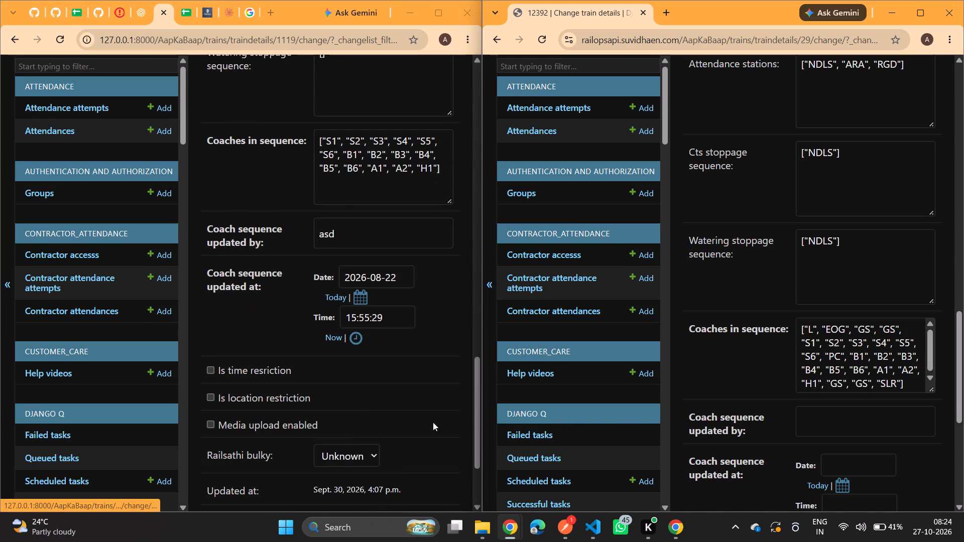
scroll(311, 313, up, 1)
Return both admins from the 12392 records to their train details search results.
click(15, 35)
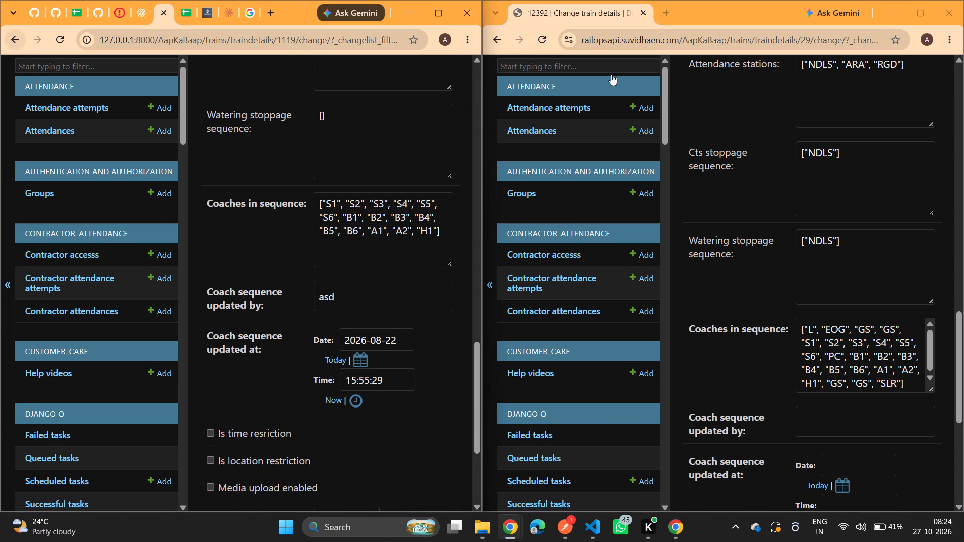
click(495, 40)
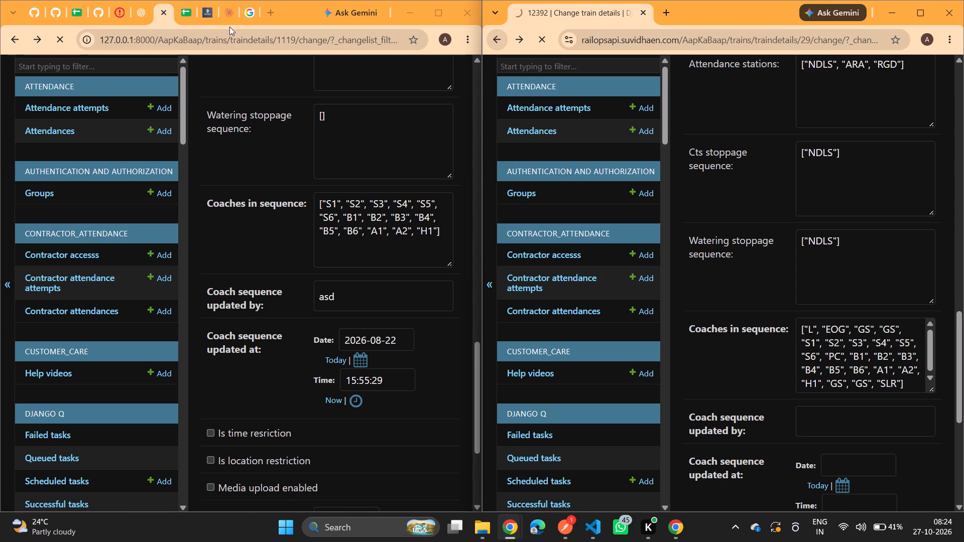
Look up the train number that follows 12392 in the ARA Train Details sheet.
click(190, 12)
scroll(346, 305, down, 1)
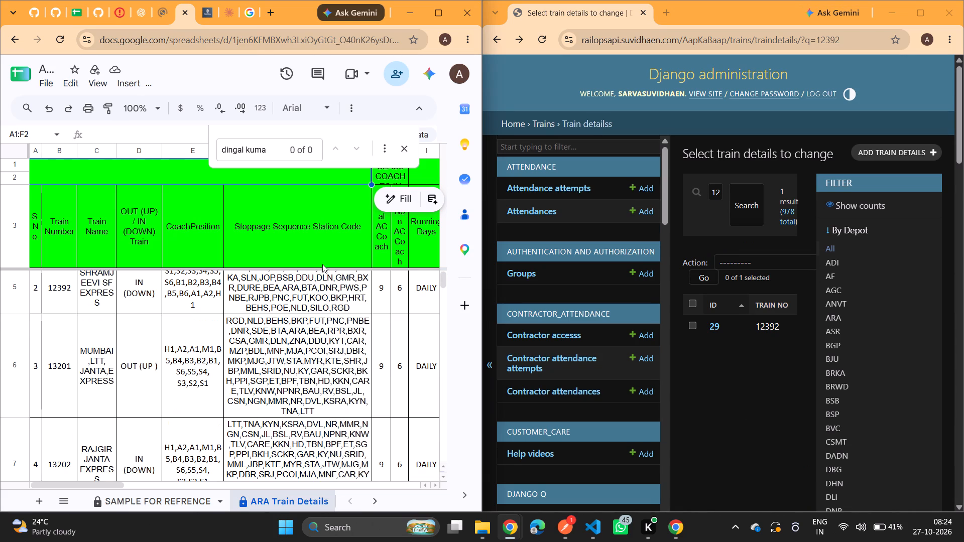
Go back to the local train details list and search it for 13201.
click(162, 18)
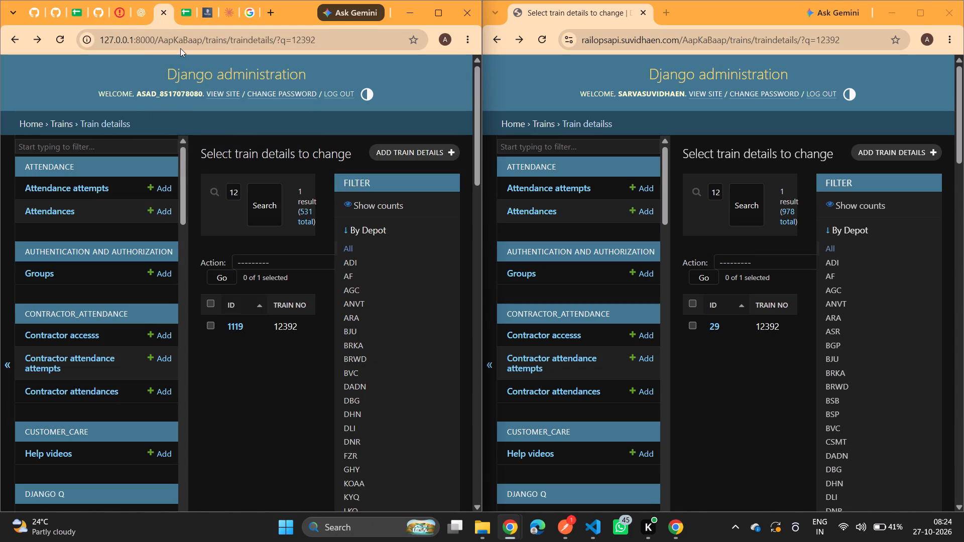
click(236, 192)
key(Right)
key(Right)
key(Right)
key(Right)
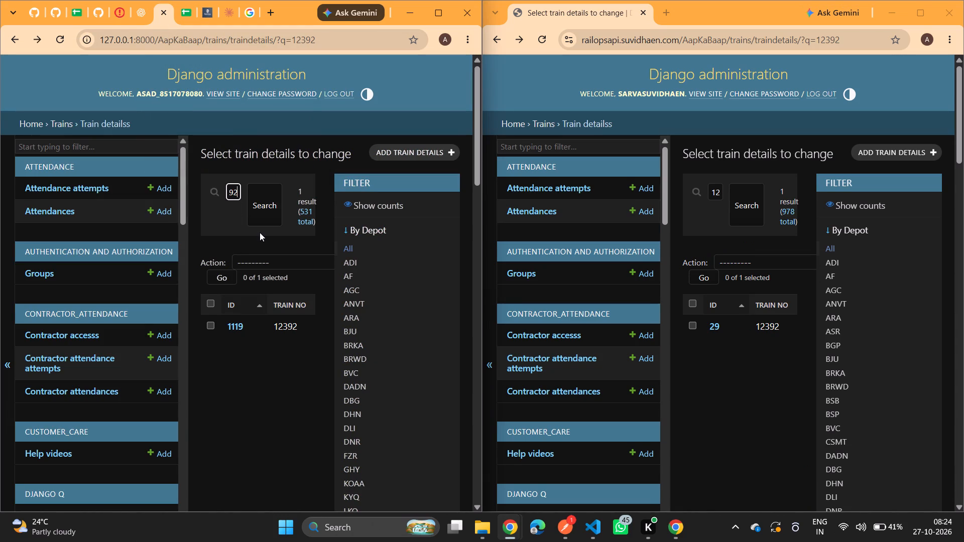
key(Right)
key(Right)
key(Right)
key(Right)
key(BackSpace)
key(BackSpace)
key(BackSpace)
key(BackSpace)
key(BackSpace)
text(13201)
key(Return)
Search the railopsapi train details list for 13201.
click(719, 204)
click(717, 190)
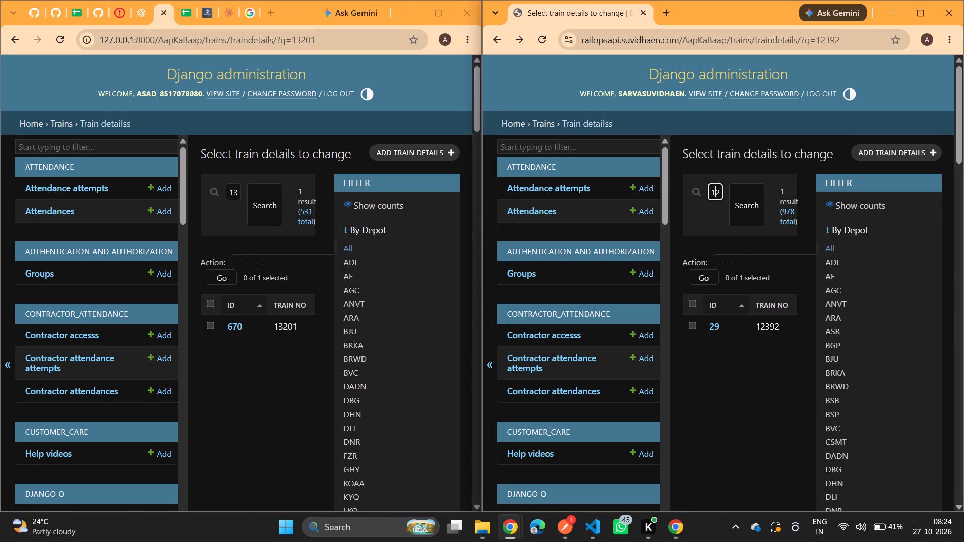
key(Right)
key(Right)
key(Right)
key(Right)
key(Right)
key(Right)
key(Right)
key(Right)
key(Right)
key(Right)
key(Right)
key(Right)
key(BackSpace)
key(BackSpace)
key(BackSpace)
key(BackSpace)
key(BackSpace)
key(BackSpace)
key(BackSpace)
key(BackSpace)
text(132)
text(01)
key(Return)
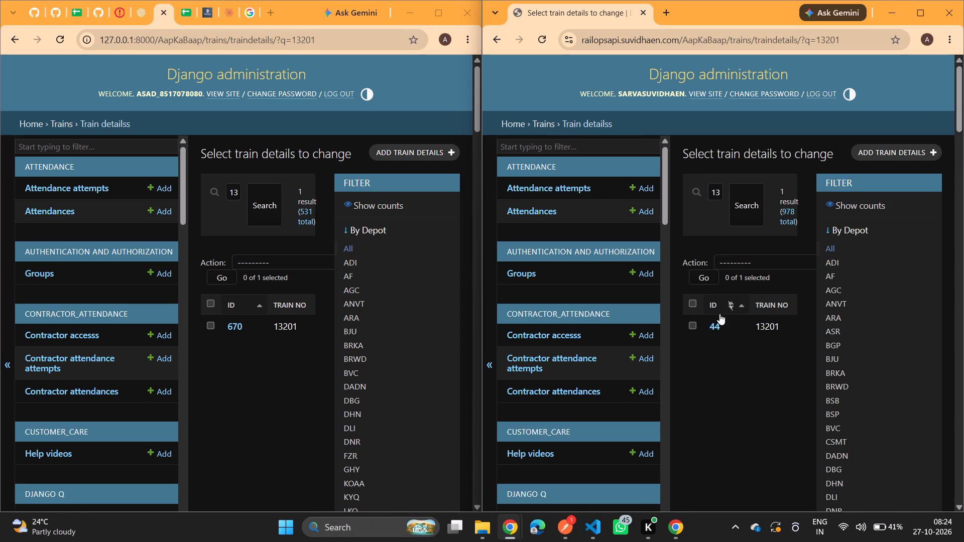
Open train 13201's record in both admins and compare the basic details, stations, start and end times, and charting fields.
click(719, 324)
click(237, 327)
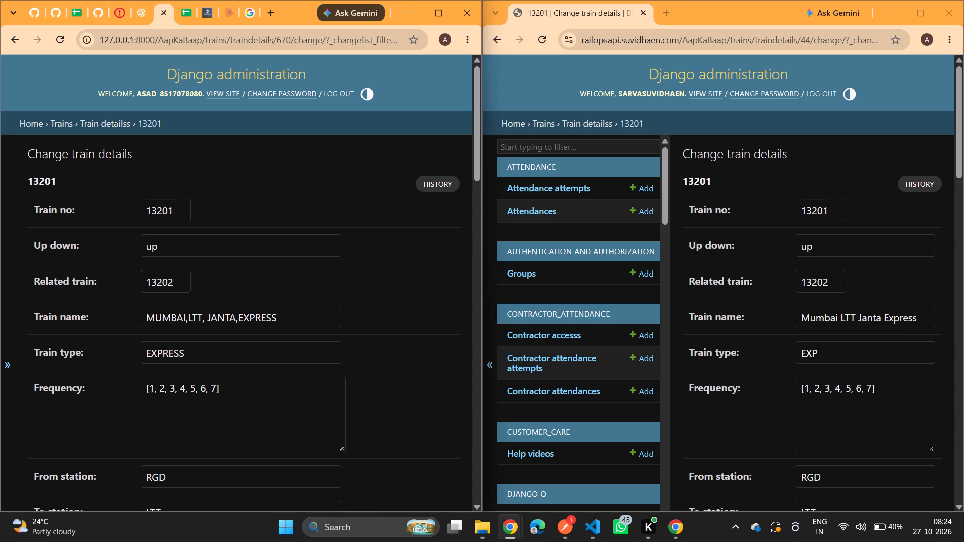
scroll(316, 390, down, 1)
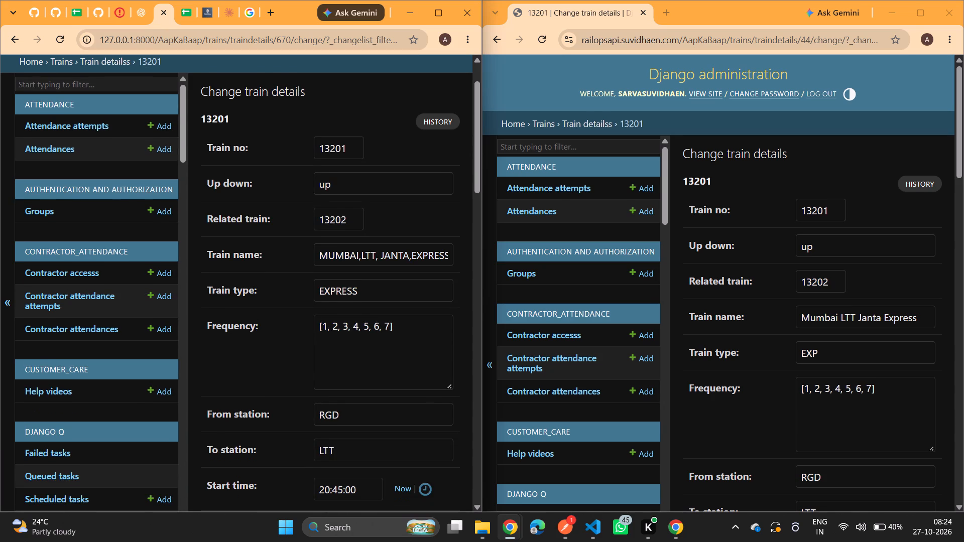
scroll(687, 363, down, 4)
scroll(691, 363, up, 2)
scroll(692, 363, down, 2)
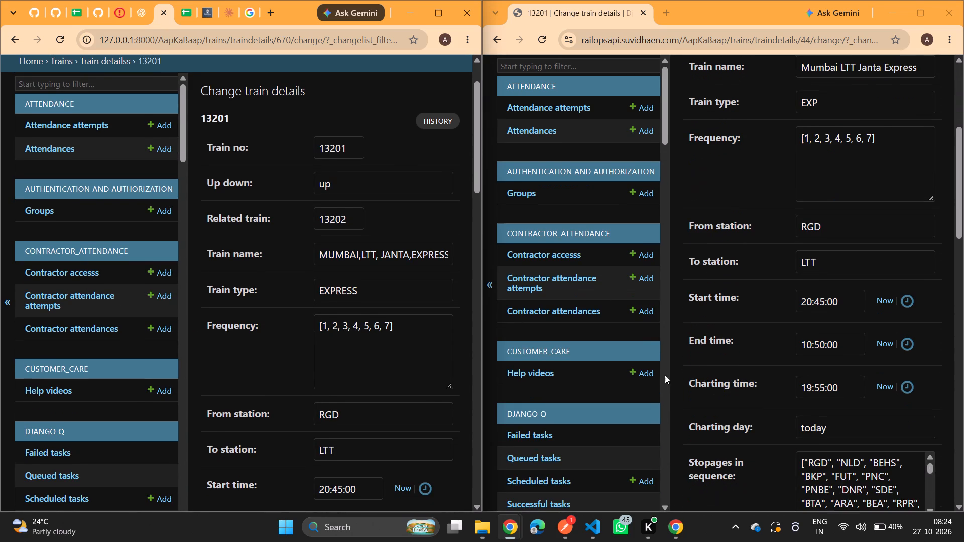
scroll(307, 385, down, 3)
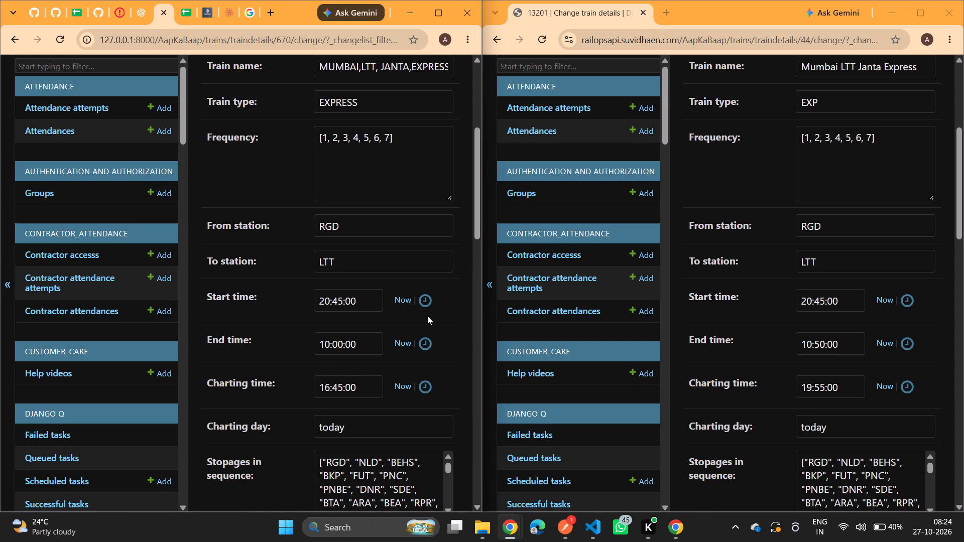
Check train 13201's departure and arrival details in the ARA Train Details sheet against the local record.
click(183, 17)
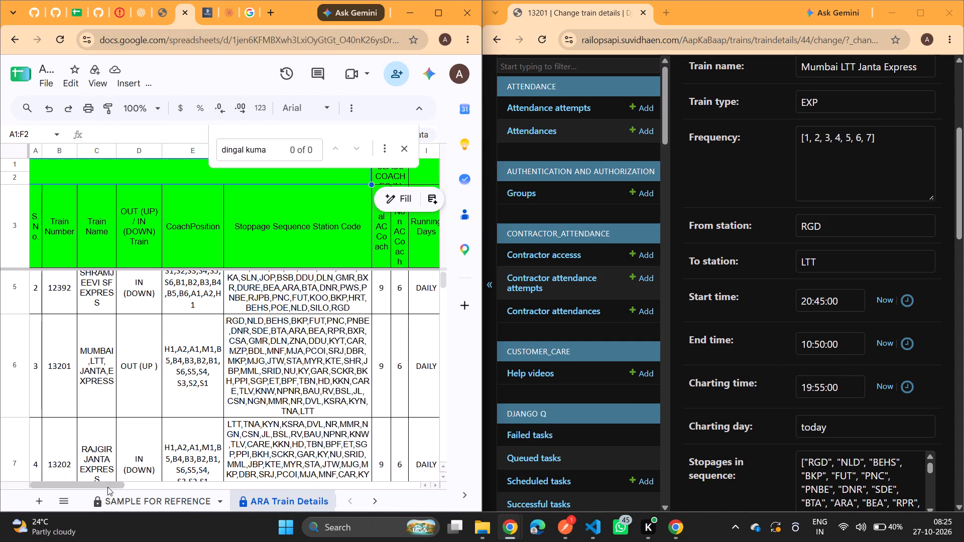
drag(107, 487, 172, 489)
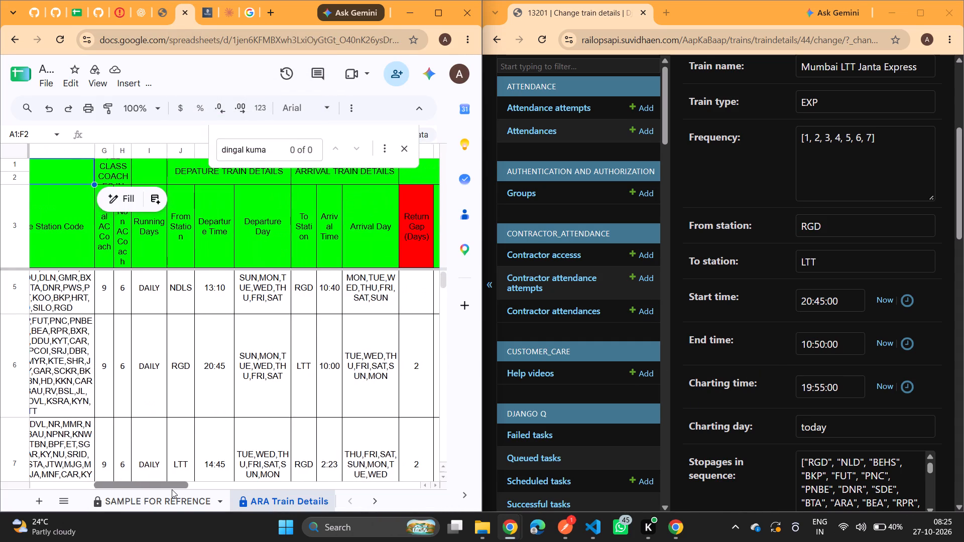
drag(172, 489, 128, 488)
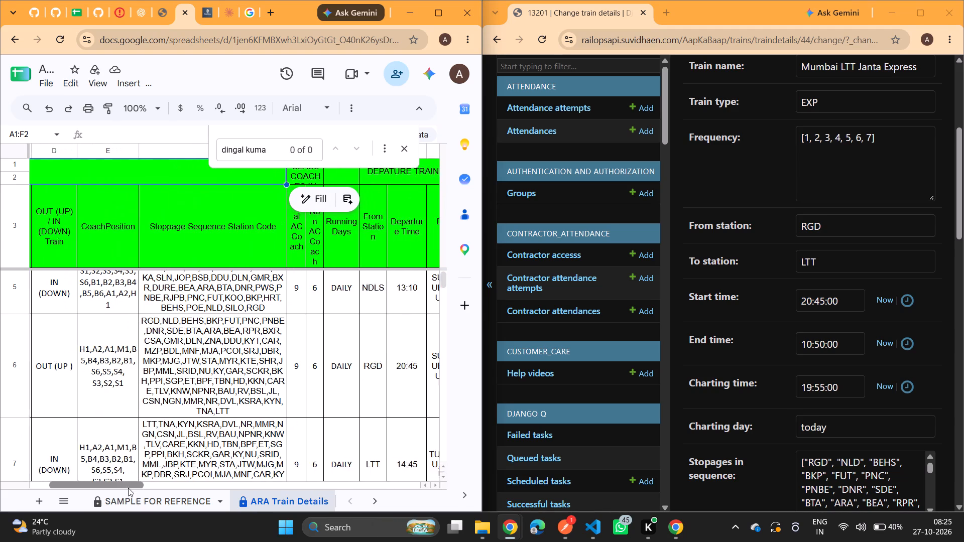
drag(128, 488, 167, 493)
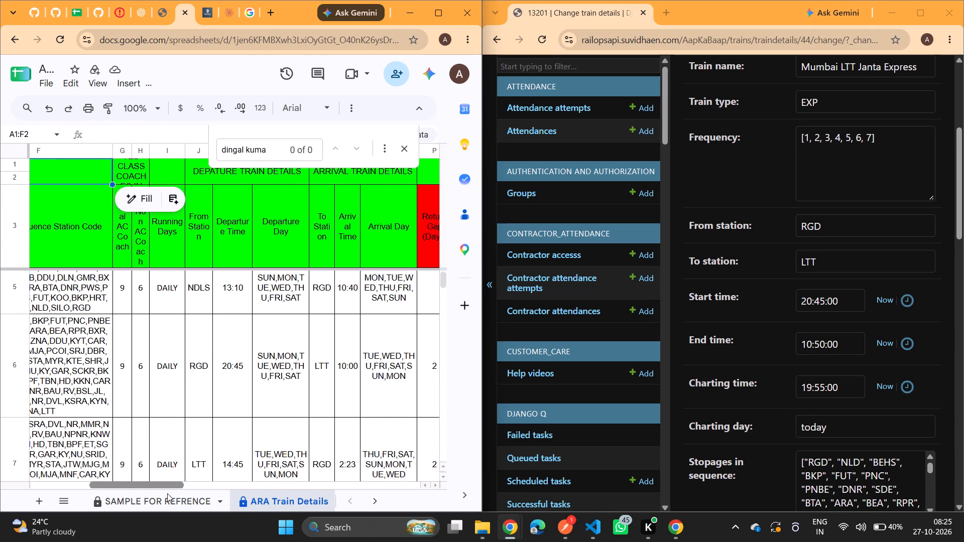
drag(167, 493, 94, 492)
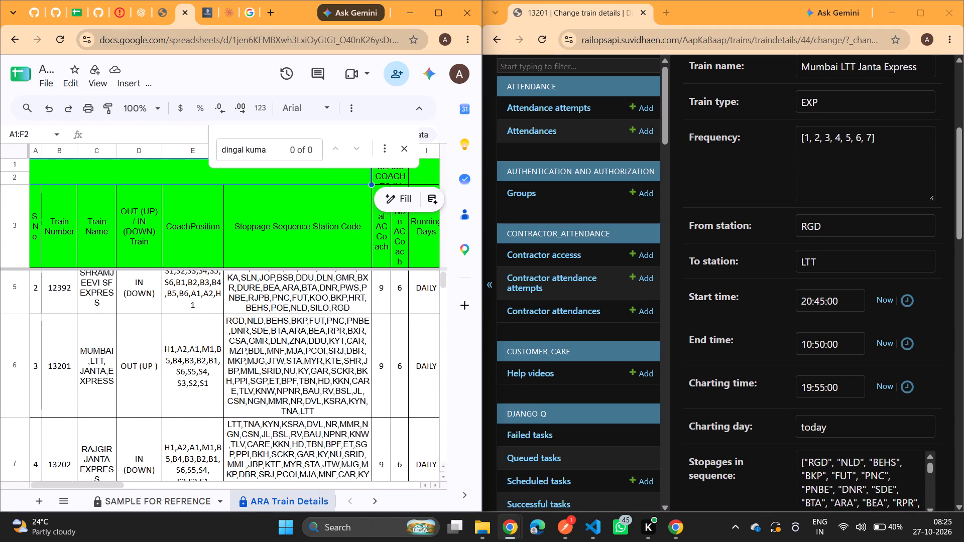
click(160, 16)
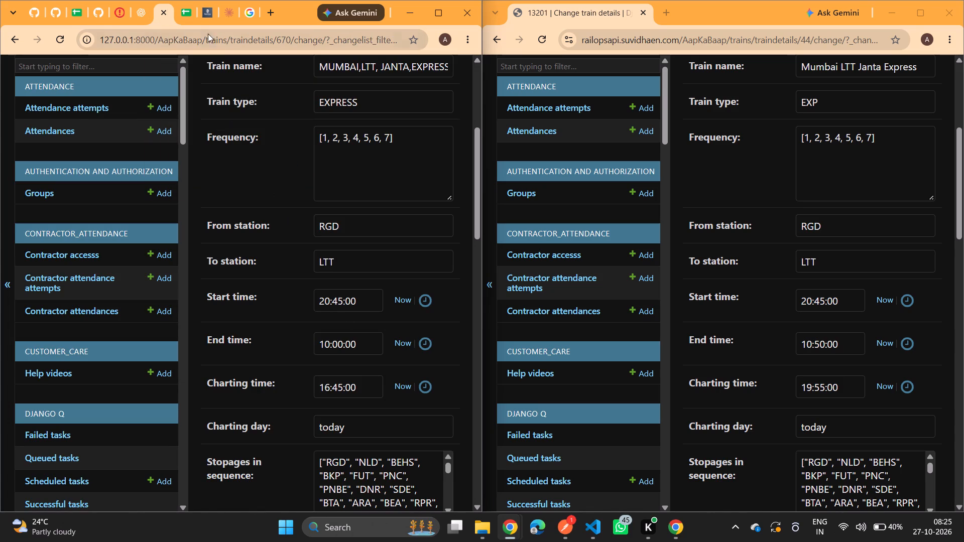
click(185, 17)
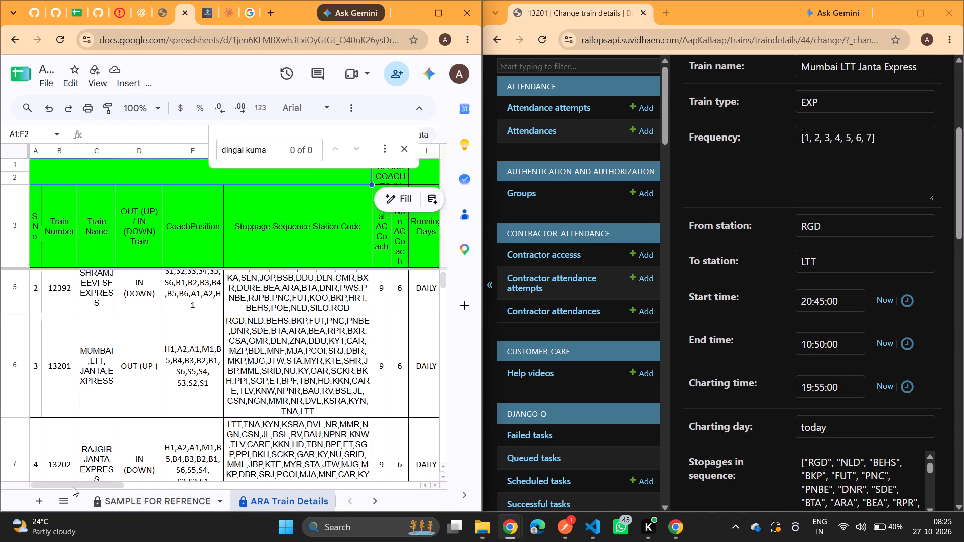
drag(73, 482, 176, 492)
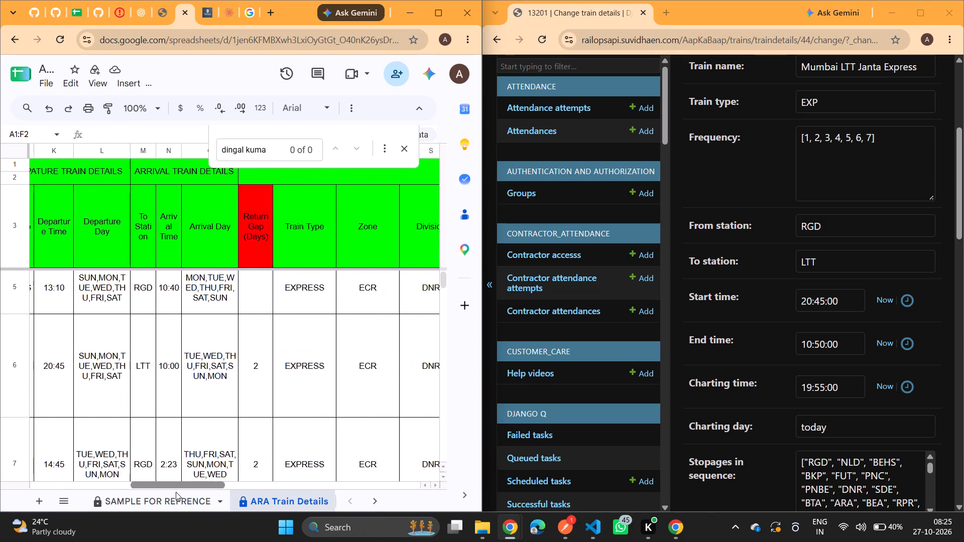
drag(176, 492, 143, 509)
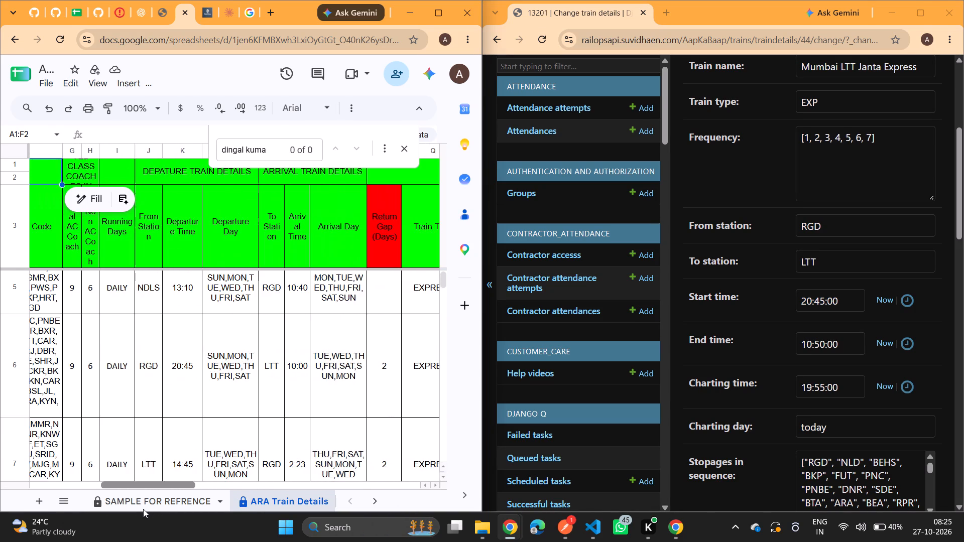
drag(143, 509, 64, 507)
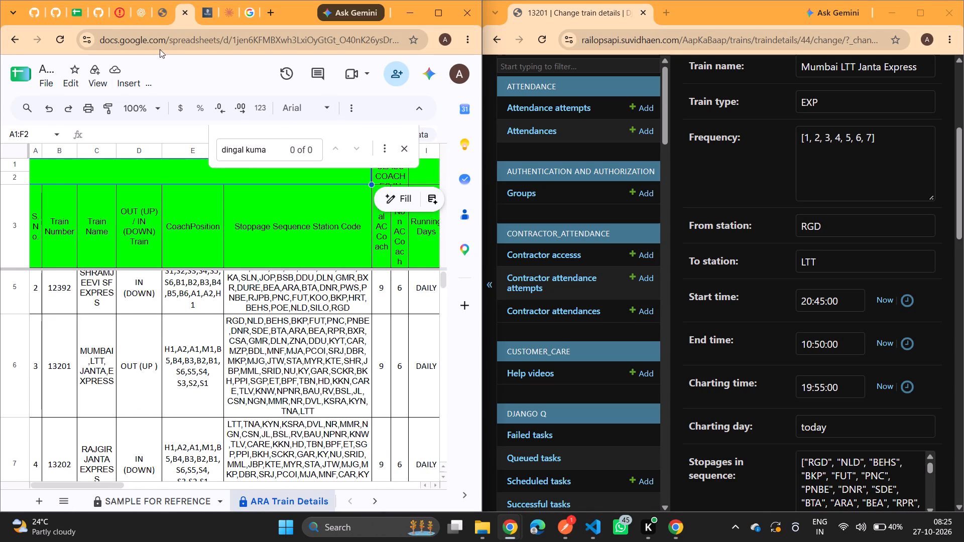
click(158, 19)
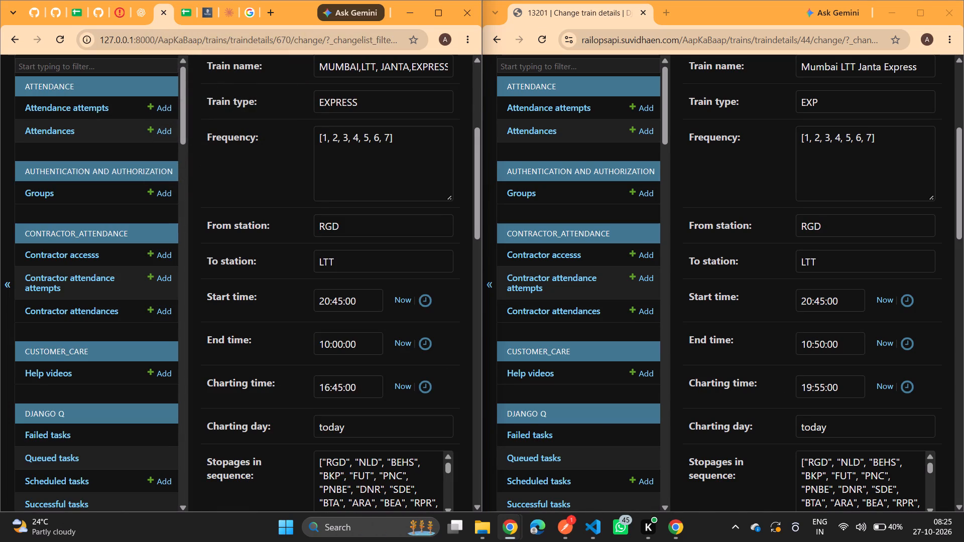
Insert a 0 into the minutes of train 13201's end time in the railopsapi record.
click(820, 346)
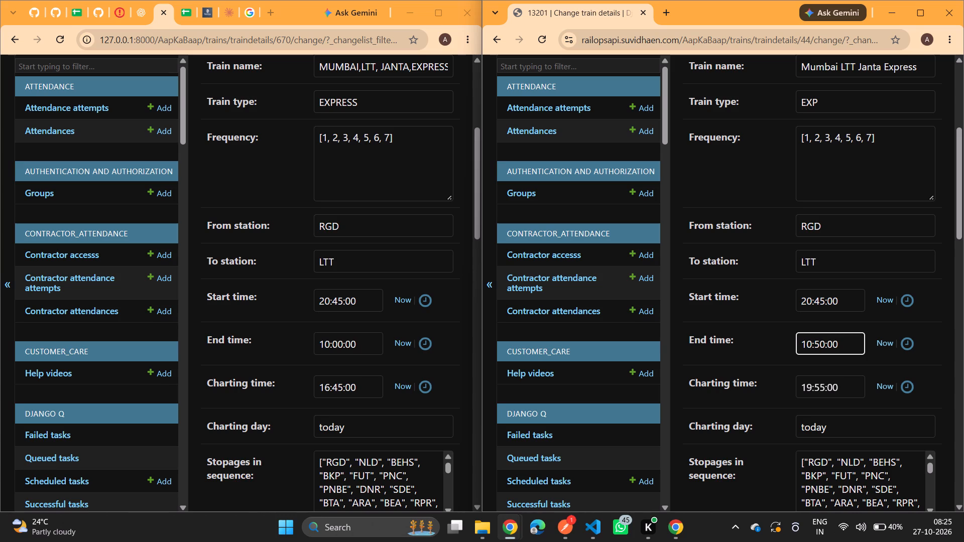
key(0)
Compare train 13201's stoppages, arrival times, depot, division, journey duration, attendance stations, and CTS and watering stoppages between the two records.
scroll(348, 403, down, 2)
scroll(348, 403, up, 2)
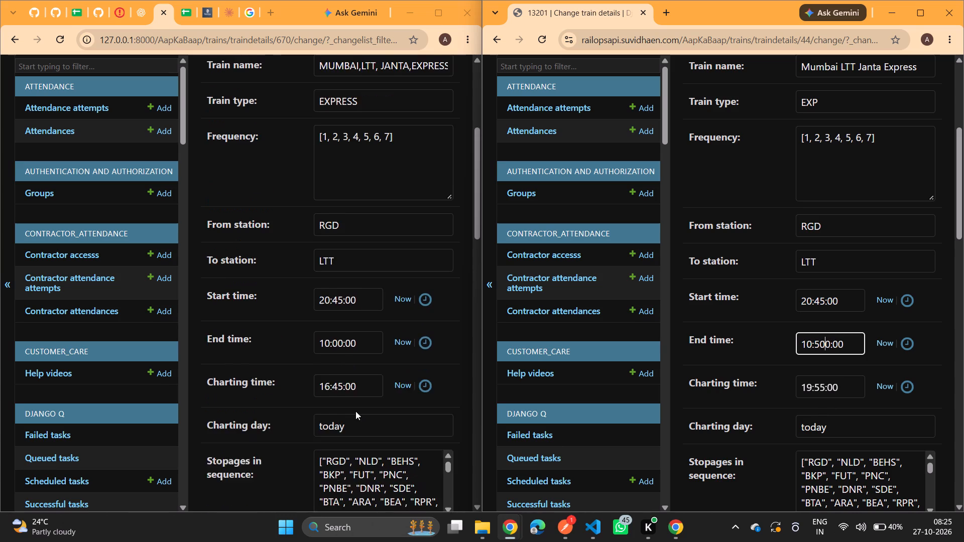
scroll(356, 414, down, 2)
scroll(942, 400, down, 1)
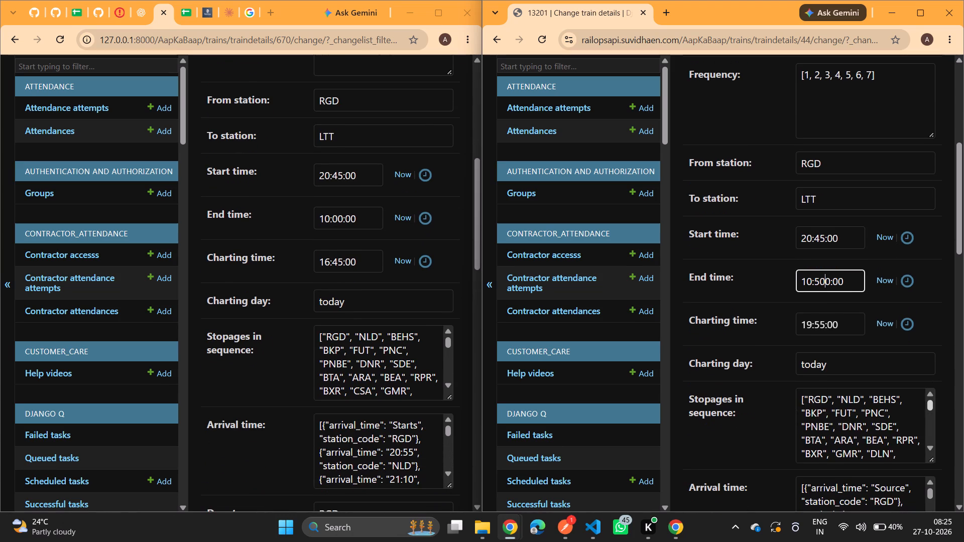
scroll(900, 407, down, 5)
scroll(785, 378, down, 5)
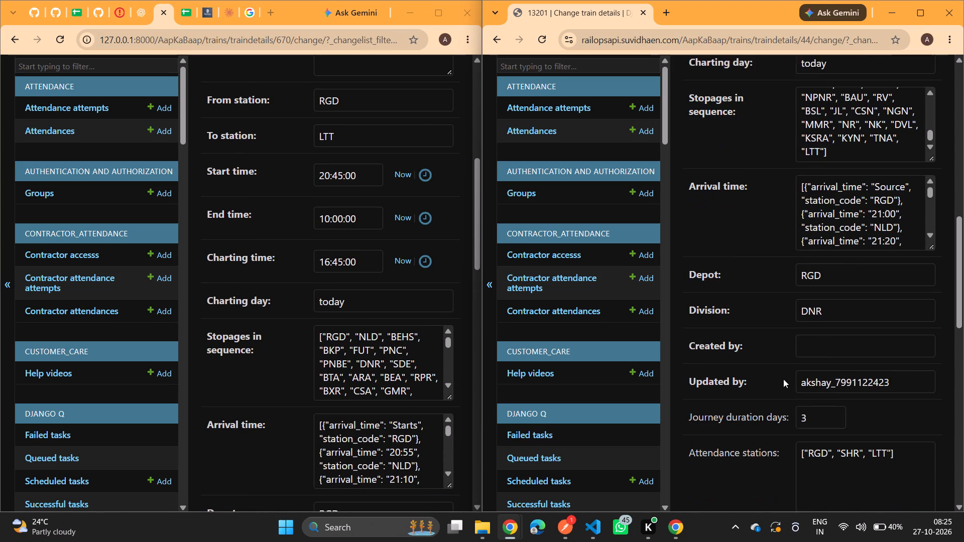
scroll(783, 379, down, 2)
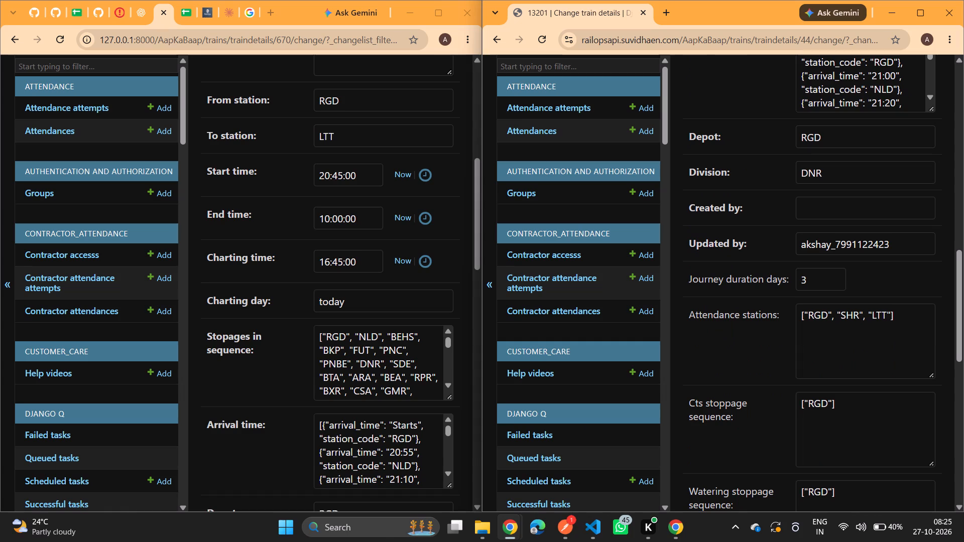
scroll(293, 339, up, 1)
scroll(293, 339, down, 2)
scroll(292, 339, up, 1)
scroll(291, 338, down, 1)
scroll(289, 338, up, 1)
scroll(289, 338, down, 6)
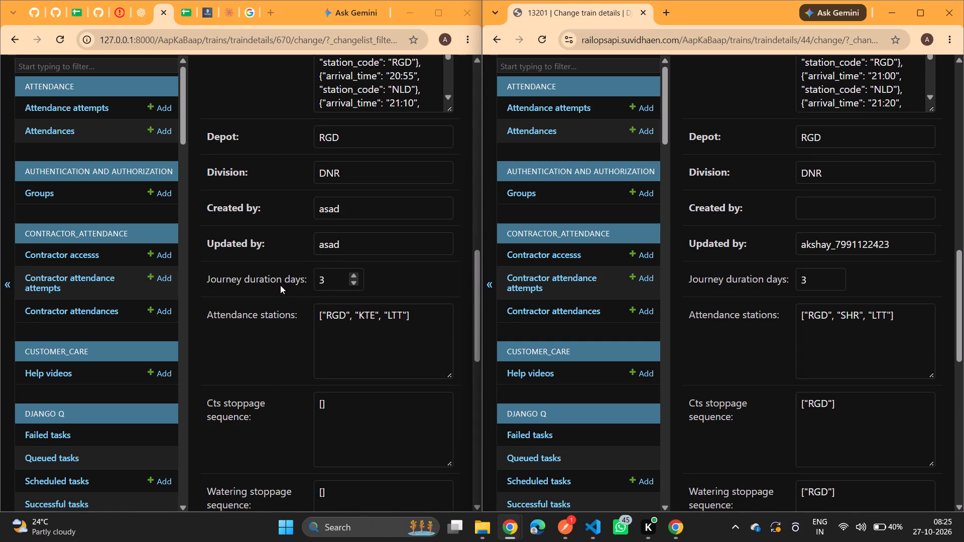
scroll(280, 286, up, 2)
scroll(282, 287, down, 2)
scroll(282, 288, up, 1)
scroll(282, 288, down, 2)
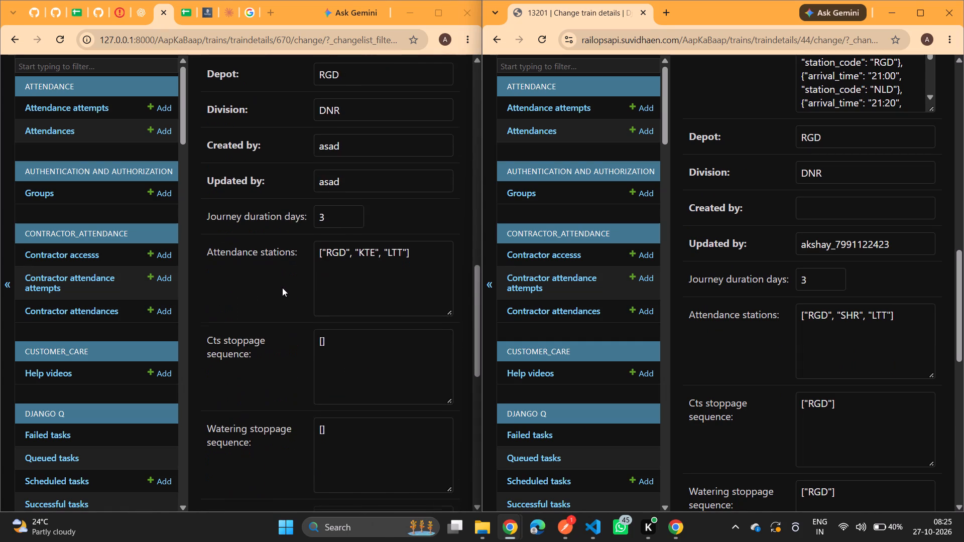
Save train 13201's record in the local admin.
scroll(283, 287, down, 2)
scroll(283, 288, up, 1)
scroll(283, 288, down, 8)
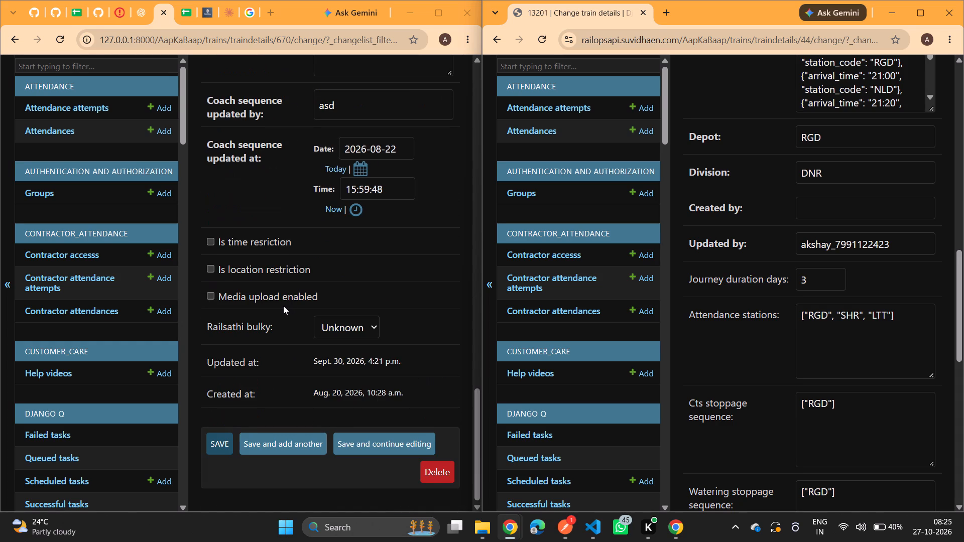
click(225, 443)
Review the rest of train 13201's railopsapi record, including the coach sequence, and try to save it.
scroll(868, 399, up, 1)
scroll(868, 399, down, 2)
scroll(867, 399, up, 8)
scroll(859, 396, down, 10)
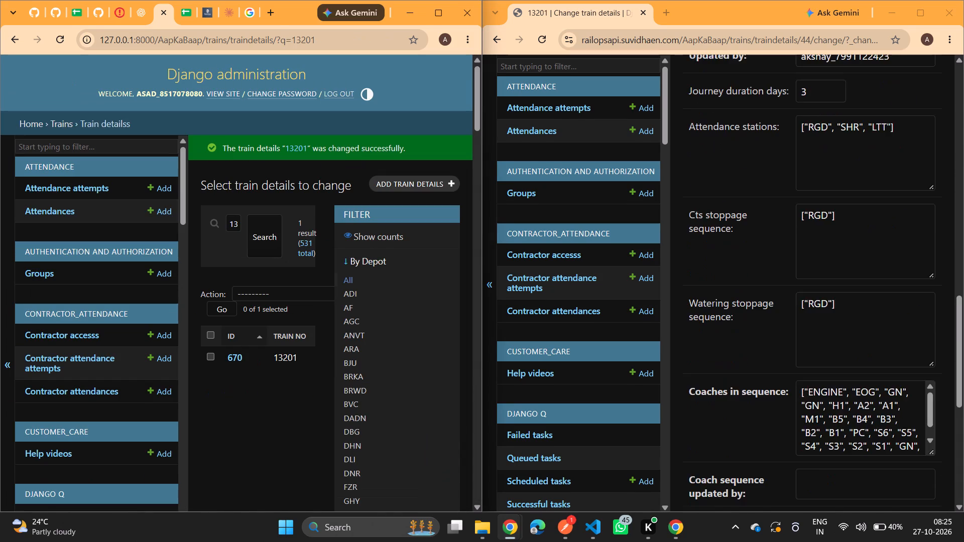
scroll(858, 396, down, 8)
scroll(857, 398, up, 1)
scroll(857, 398, down, 2)
scroll(857, 398, up, 5)
scroll(857, 398, down, 1)
scroll(774, 436, up, 1)
scroll(774, 436, down, 1)
scroll(772, 436, up, 1)
scroll(771, 437, down, 6)
scroll(760, 439, up, 1)
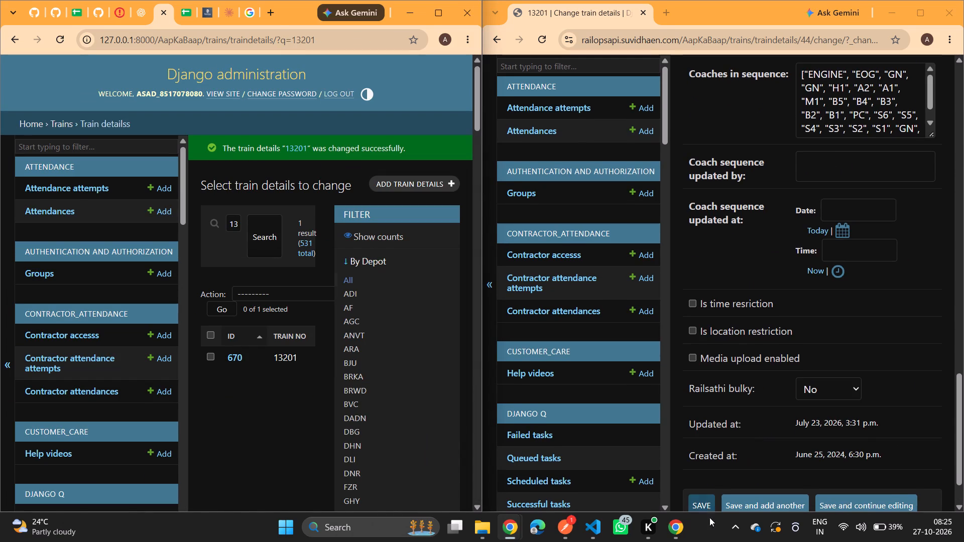
click(704, 504)
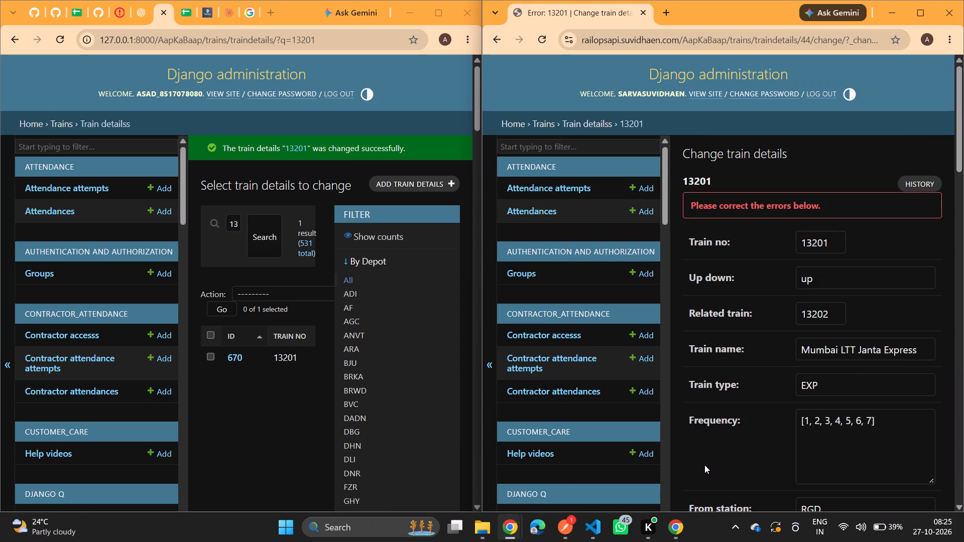
Remove the extra digit from the minutes of train 13201's end time in the railopsapi record.
scroll(789, 367, down, 8)
scroll(779, 370, up, 1)
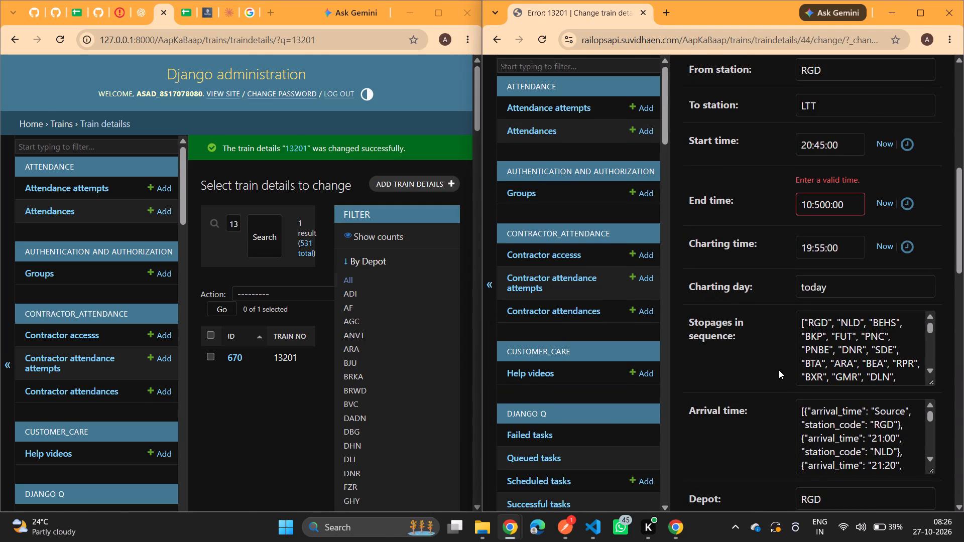
click(818, 204)
key(BackSpace)
Fill the required Created by field of train 13201's railopsapi record with a suggested entry.
scroll(804, 273, down, 7)
scroll(802, 275, up, 4)
scroll(802, 275, down, 7)
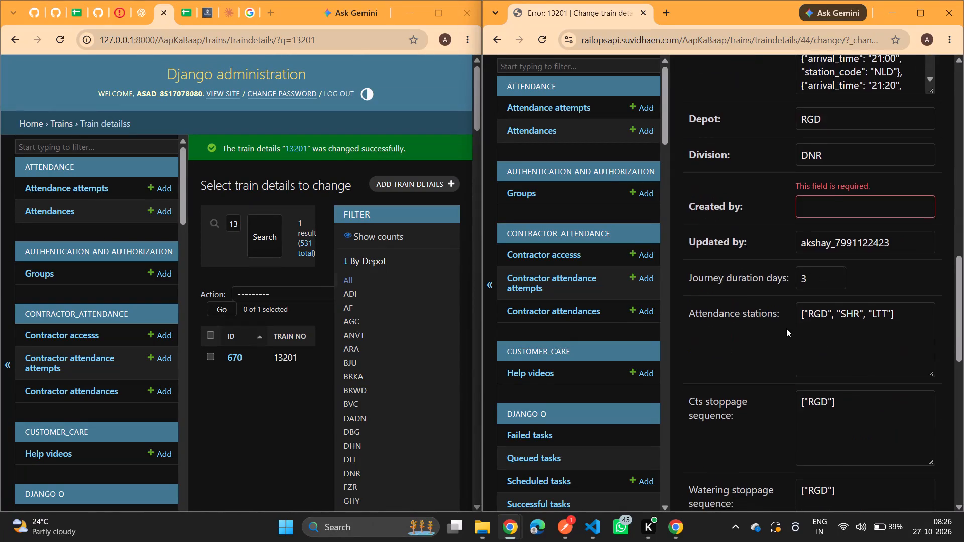
scroll(786, 328, up, 1)
scroll(786, 328, down, 3)
scroll(792, 328, up, 7)
click(837, 269)
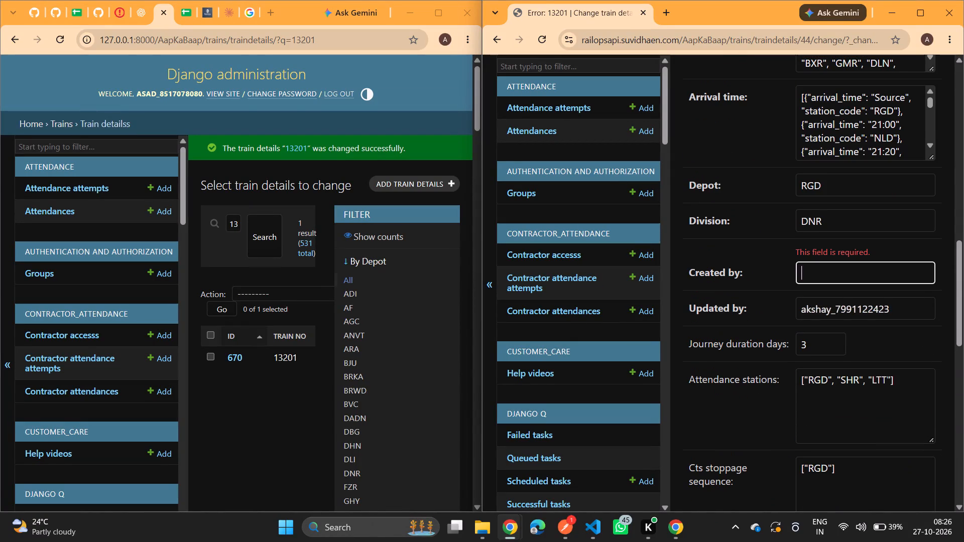
click(892, 301)
Set Coach sequence updated by to asd in train 13201's railopsapi record.
scroll(720, 338, down, 11)
scroll(727, 338, up, 2)
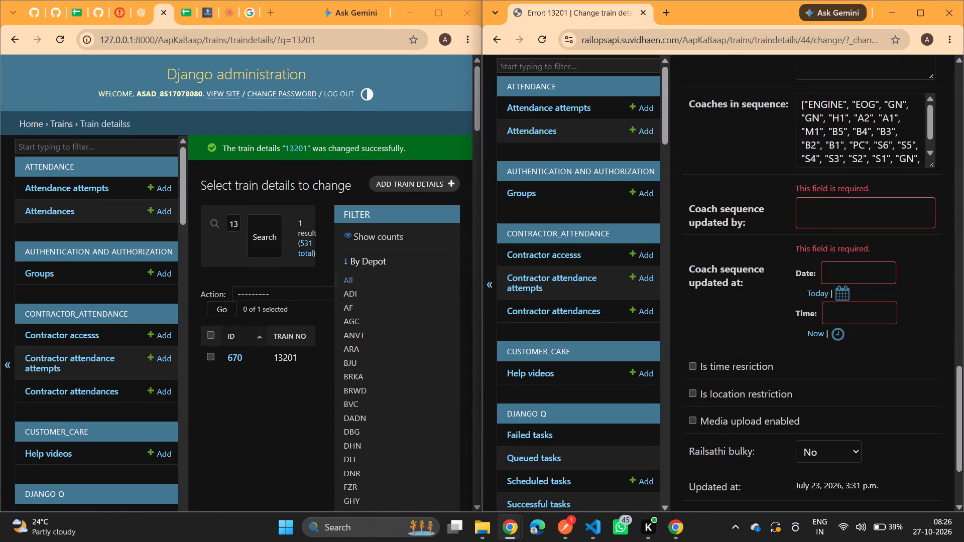
click(820, 212)
click(881, 237)
Set Coach sequence updated at to today's date and the current time in train 13201's railopsapi record and save it.
click(872, 261)
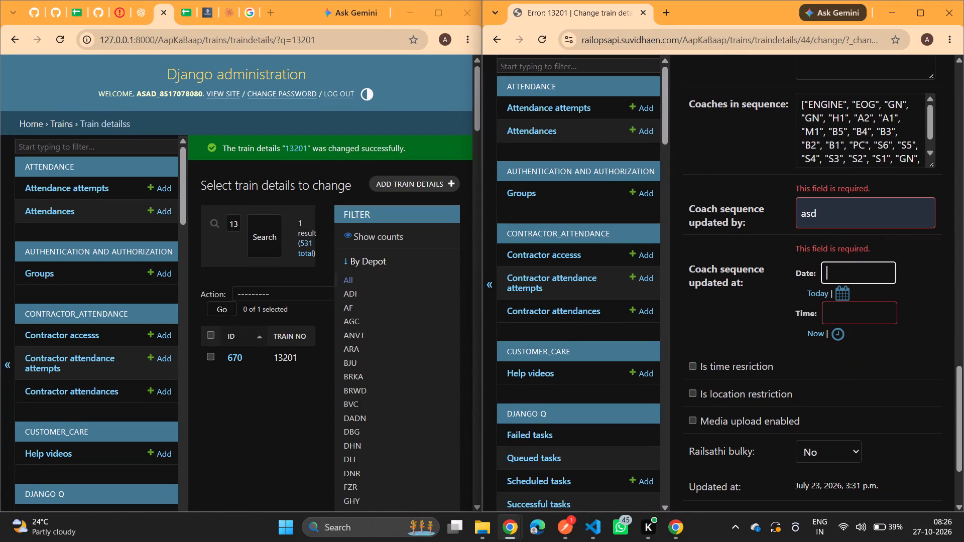
click(818, 295)
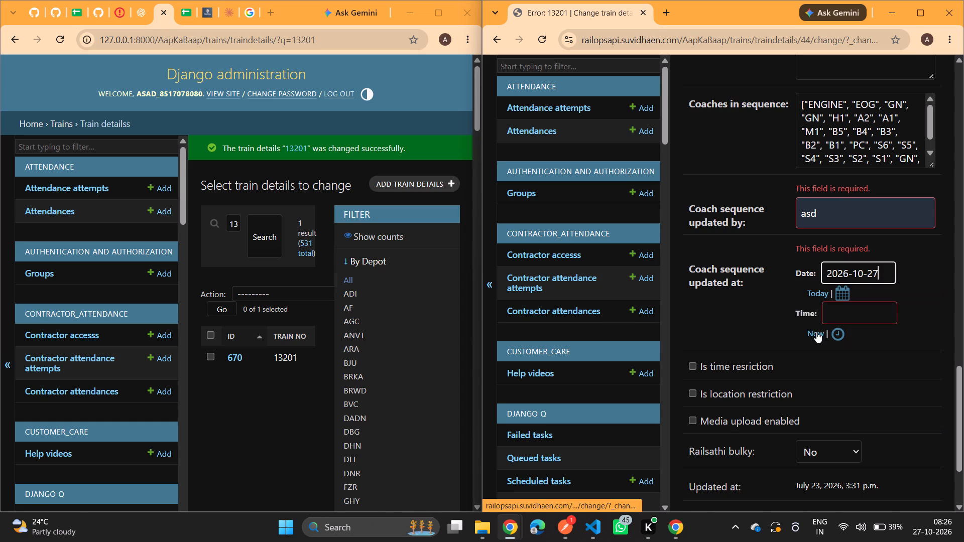
click(816, 332)
scroll(784, 391, down, 5)
click(709, 445)
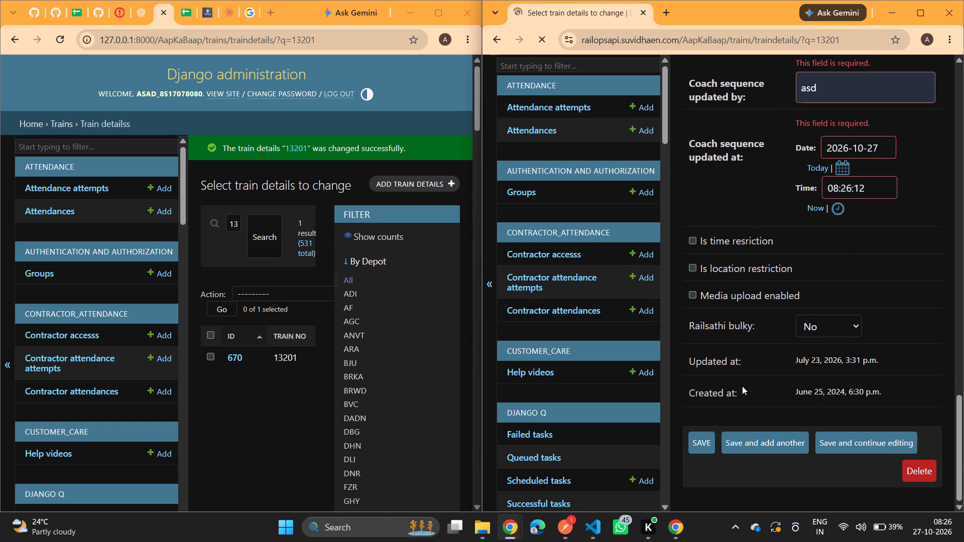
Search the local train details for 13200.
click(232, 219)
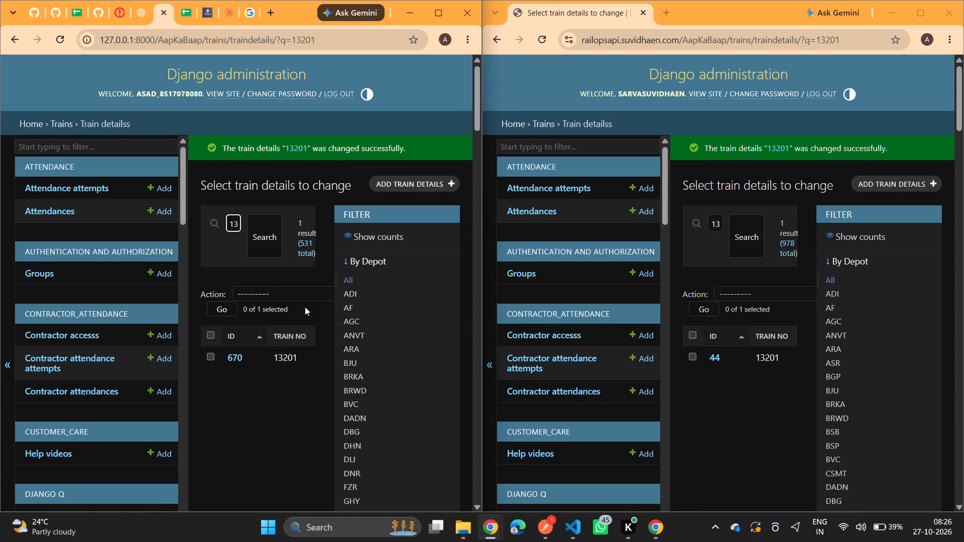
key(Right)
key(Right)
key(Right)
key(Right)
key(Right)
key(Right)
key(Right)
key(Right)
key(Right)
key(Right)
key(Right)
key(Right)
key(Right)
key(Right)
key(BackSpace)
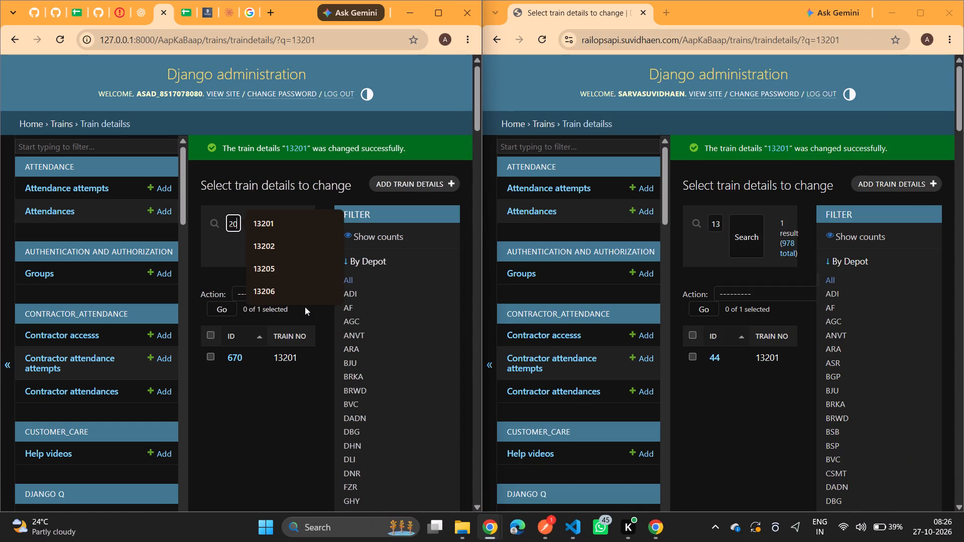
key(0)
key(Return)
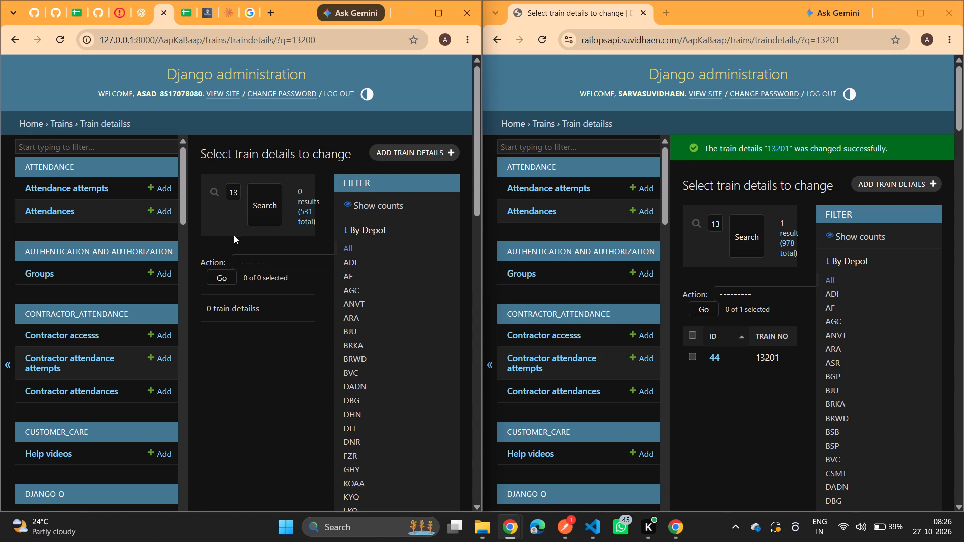
Search the local train details for 13202.
click(235, 191)
key(Right)
key(Right)
key(Right)
key(Right)
key(Right)
key(Right)
key(Right)
key(Right)
key(Right)
key(Right)
key(Right)
key(Right)
key(Right)
key(Right)
key(Right)
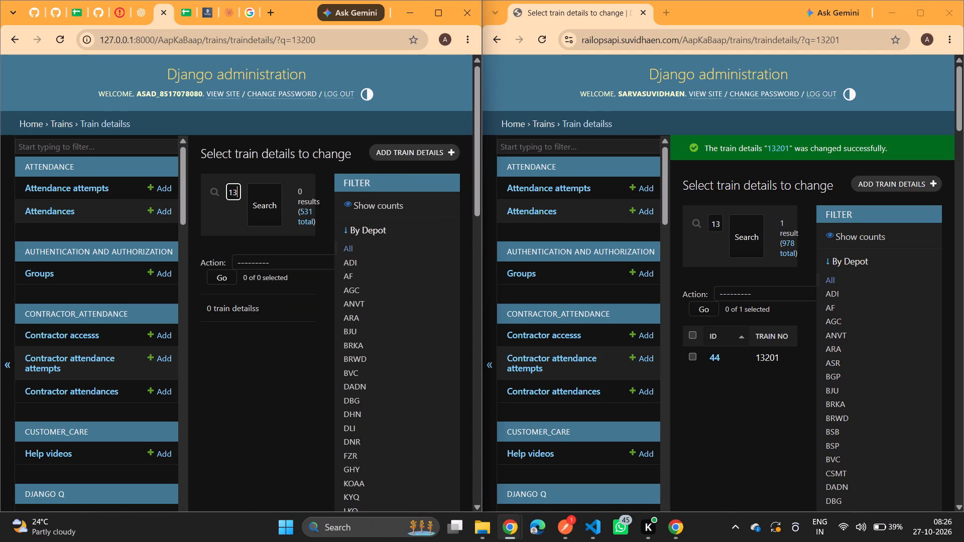
key(BackSpace)
key(0)
key(BackSpace)
key(2)
key(Return)
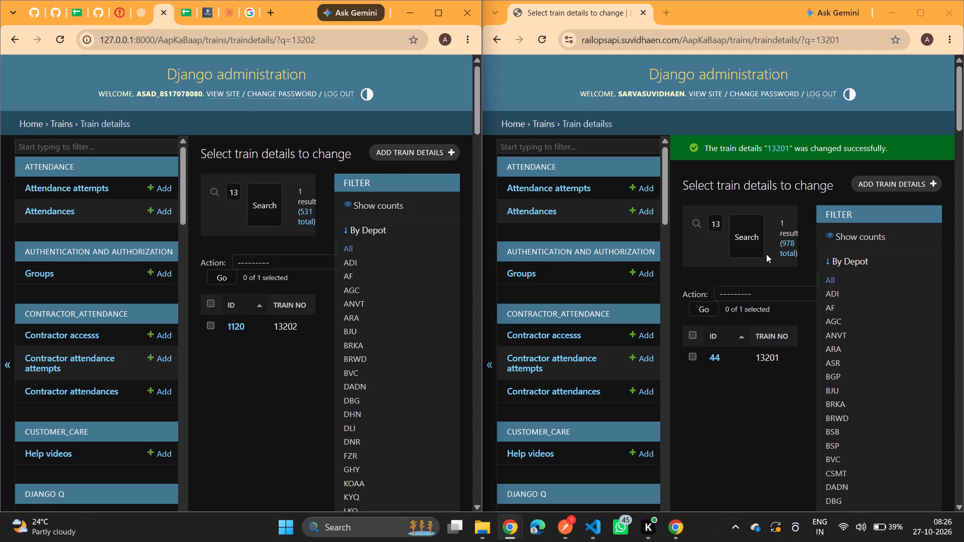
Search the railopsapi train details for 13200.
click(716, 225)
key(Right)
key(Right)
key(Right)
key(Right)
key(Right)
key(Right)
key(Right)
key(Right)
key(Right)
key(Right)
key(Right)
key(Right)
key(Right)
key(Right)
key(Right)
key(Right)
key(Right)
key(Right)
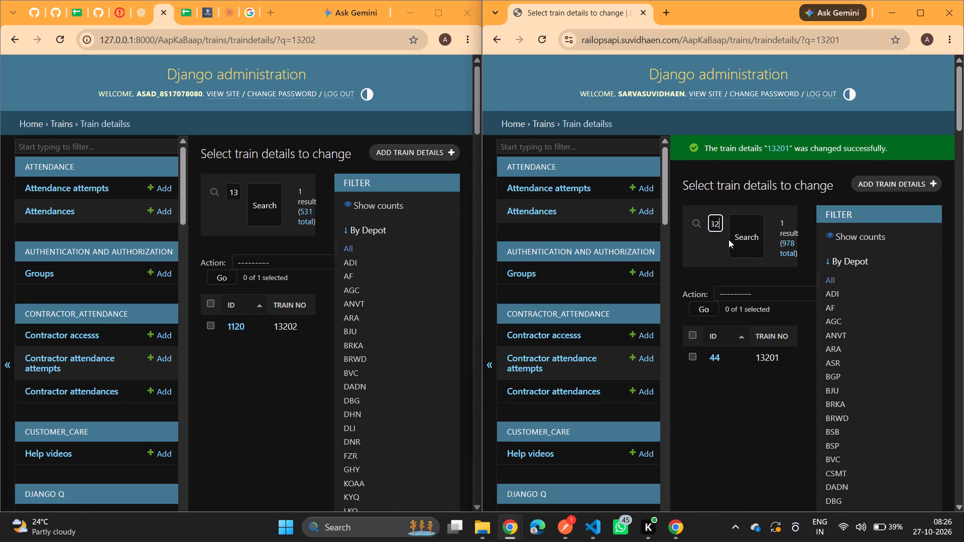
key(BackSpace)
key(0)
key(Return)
Search the railopsapi train details for 13202.
click(717, 196)
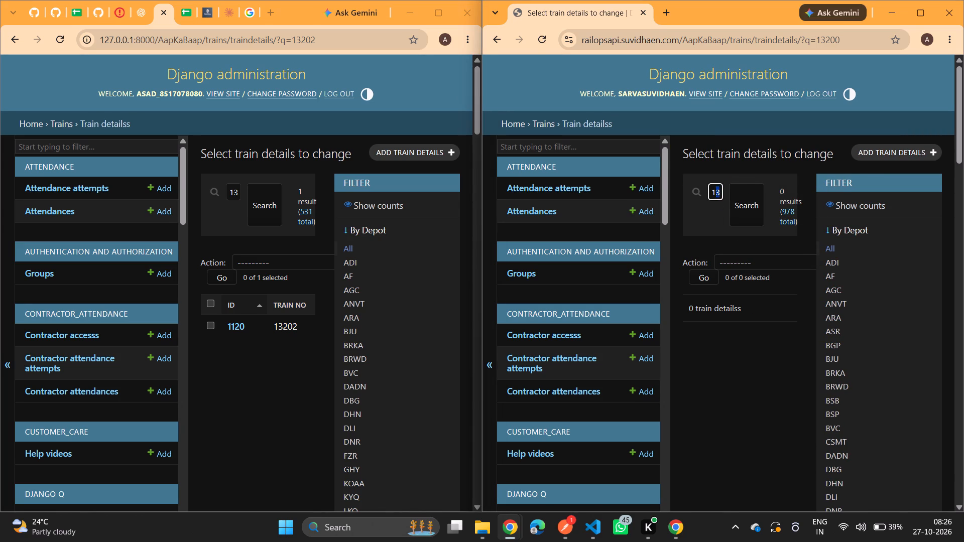
key(Right)
key(Right)
key(Right)
key(Right)
key(Right)
key(Right)
key(Right)
key(Right)
key(Right)
key(Right)
key(Right)
key(Right)
key(Right)
key(Right)
key(Right)
key(Right)
key(BackSpace)
key(2)
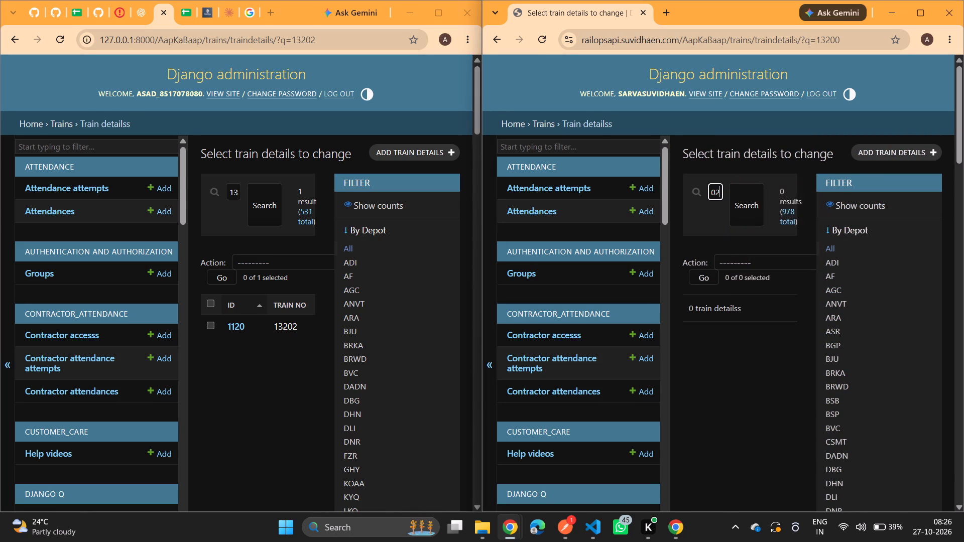
key(Return)
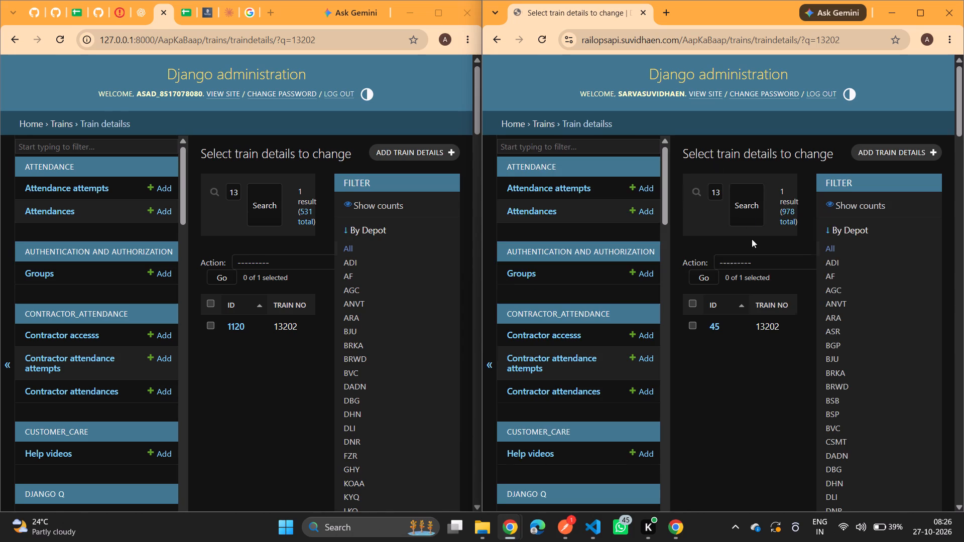
Open train 13202's record in both admins and compare the name, type, frequency, stations and times.
click(238, 324)
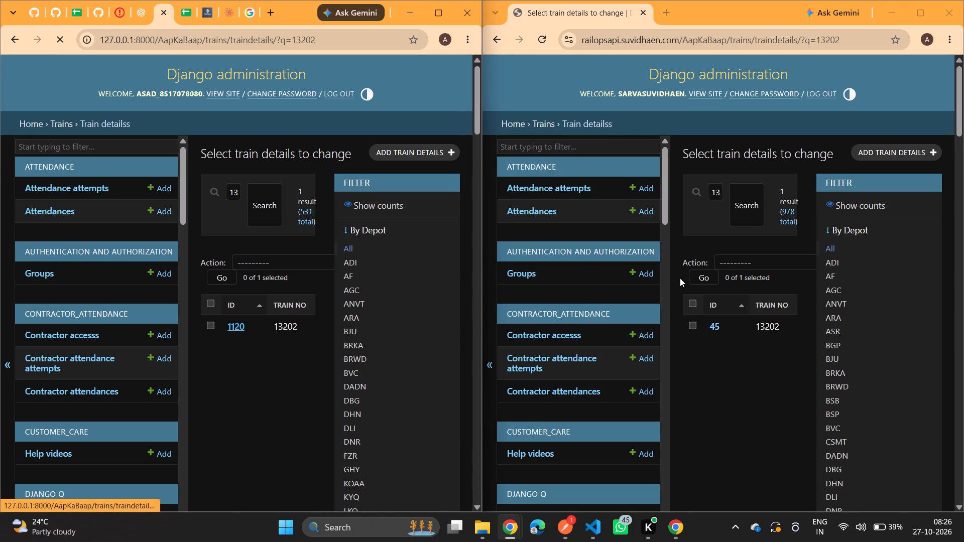
click(716, 323)
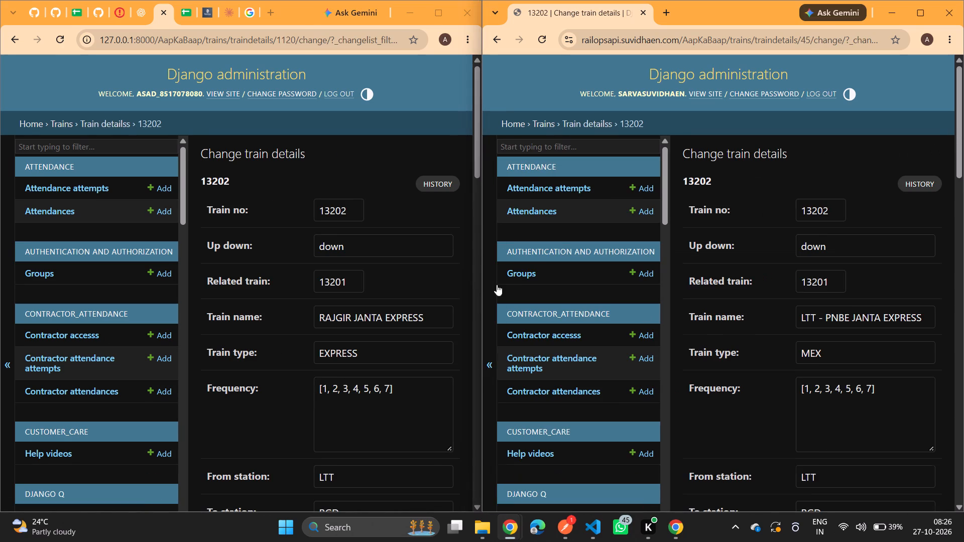
scroll(799, 278, down, 1)
scroll(277, 312, down, 4)
scroll(277, 312, up, 1)
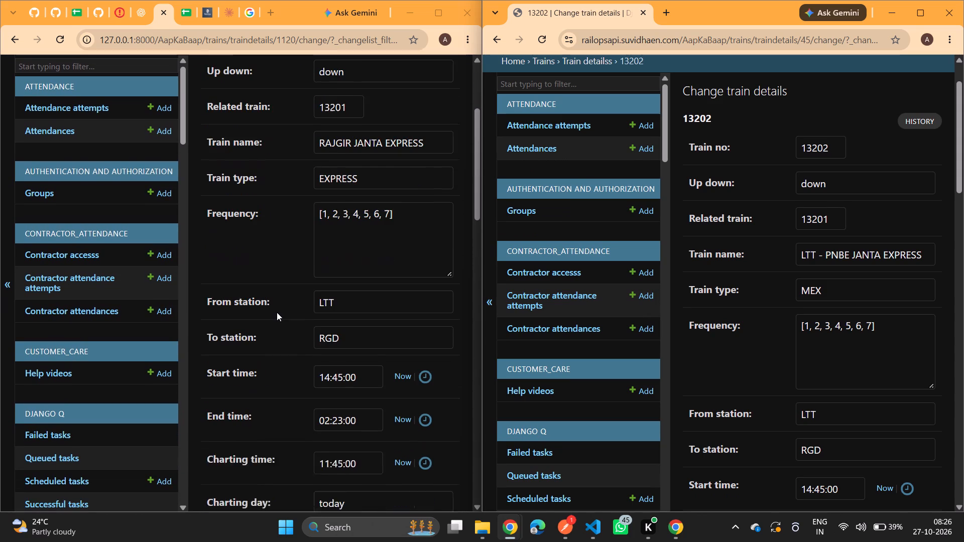
scroll(859, 274, down, 3)
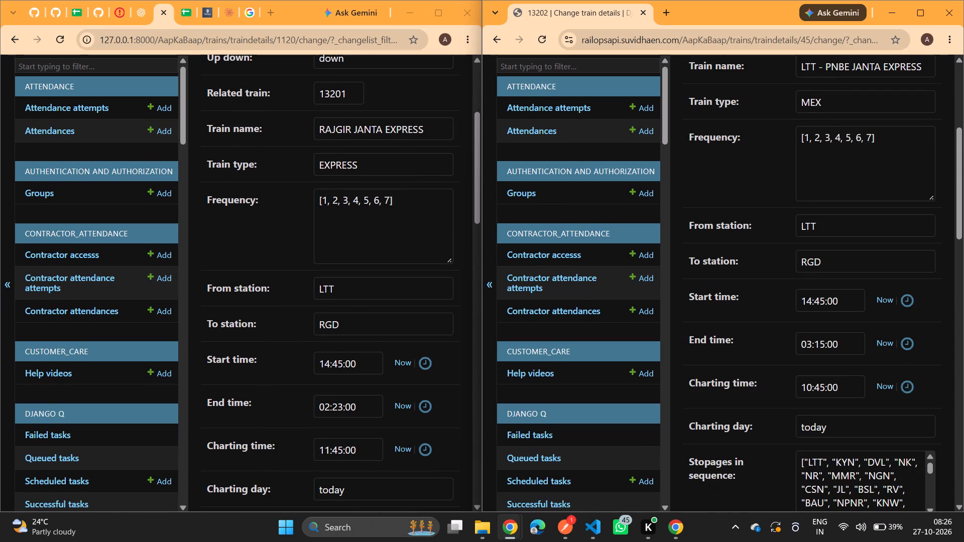
scroll(292, 292, down, 1)
scroll(802, 279, down, 2)
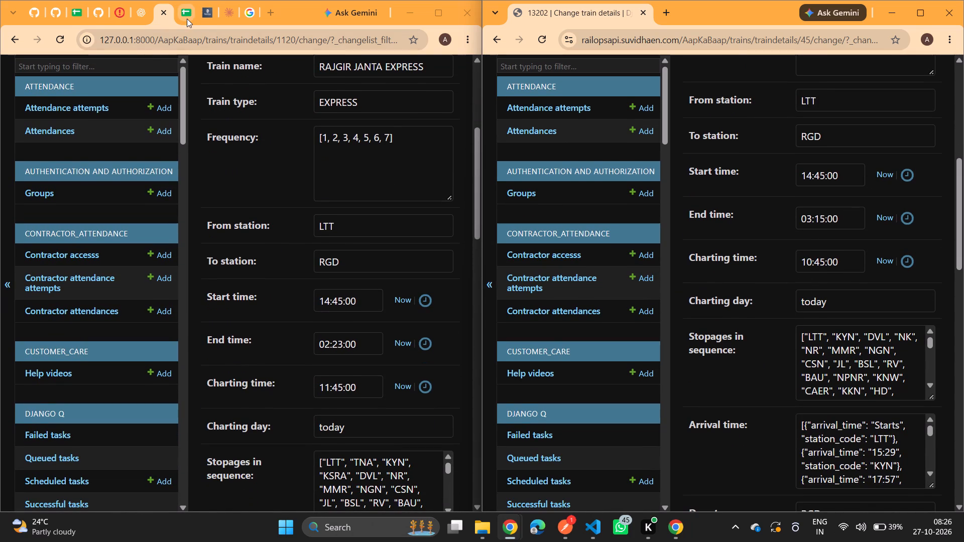
Check train 13202's stoppages and departure and arrival details in the spreadsheet's ARA Train Details sheet.
click(186, 19)
scroll(187, 370, down, 1)
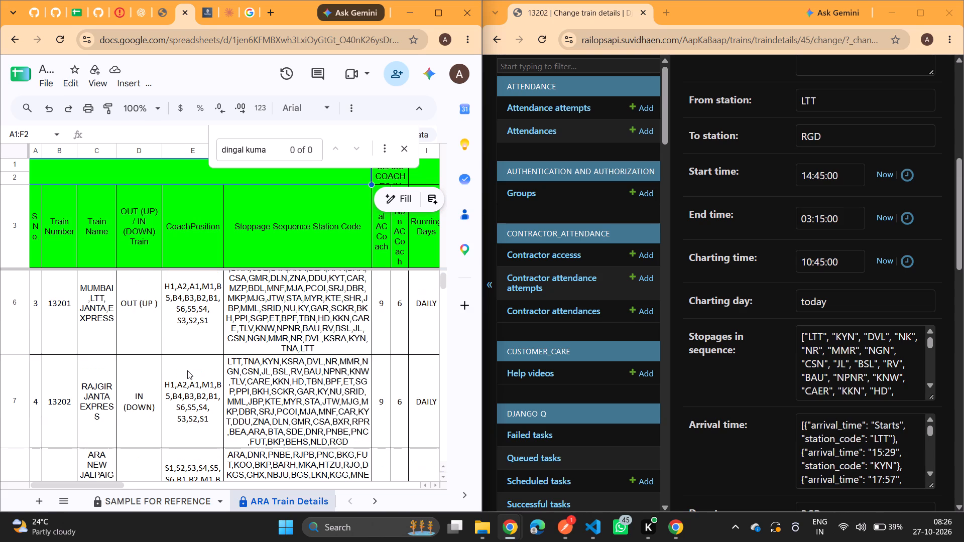
drag(105, 487, 184, 499)
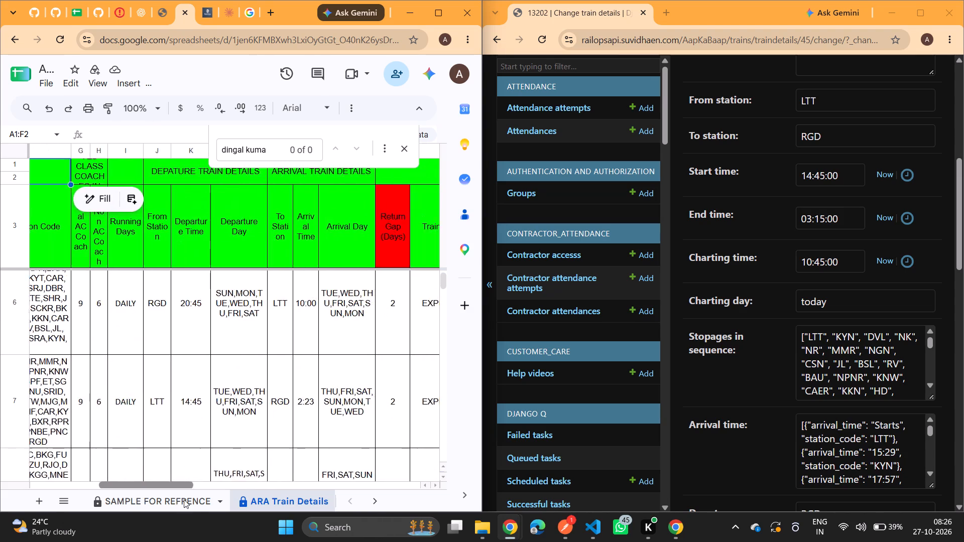
drag(184, 499, 86, 500)
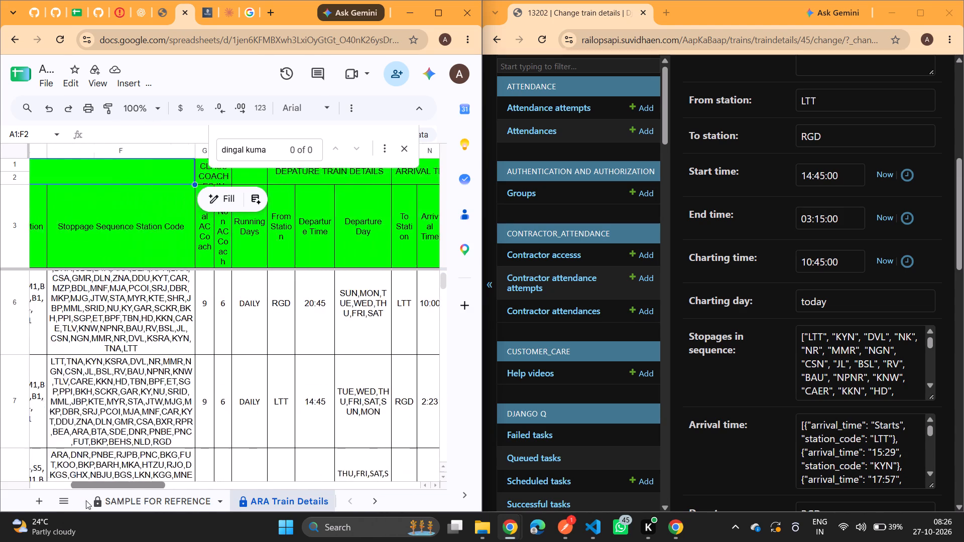
drag(86, 500, 58, 500)
click(161, 21)
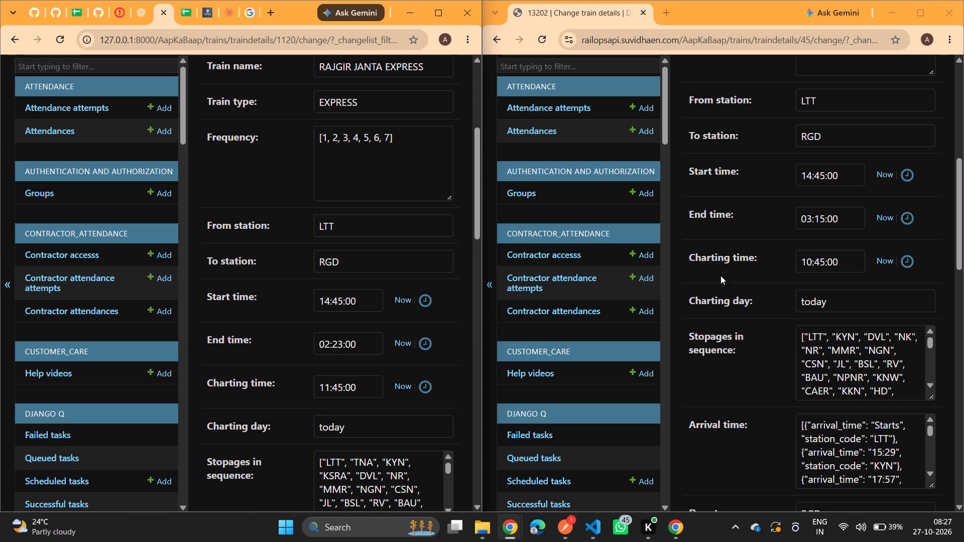
Set the end time of train 13202's railopsapi record to 02:23:00.
click(814, 217)
key(Left)
key(BackSpace)
key(2)
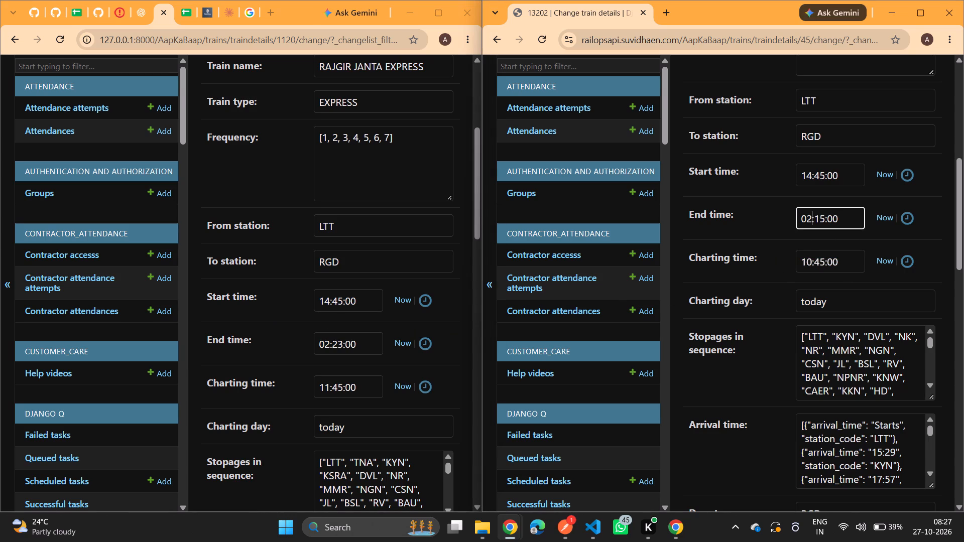
key(Right)
key(Right)
key(Right)
key(BackSpace)
key(BackSpace)
text(23)
Compare train 13202's stoppage sequence between the local record, the railopsapi record and the spreadsheet.
scroll(269, 227, down, 2)
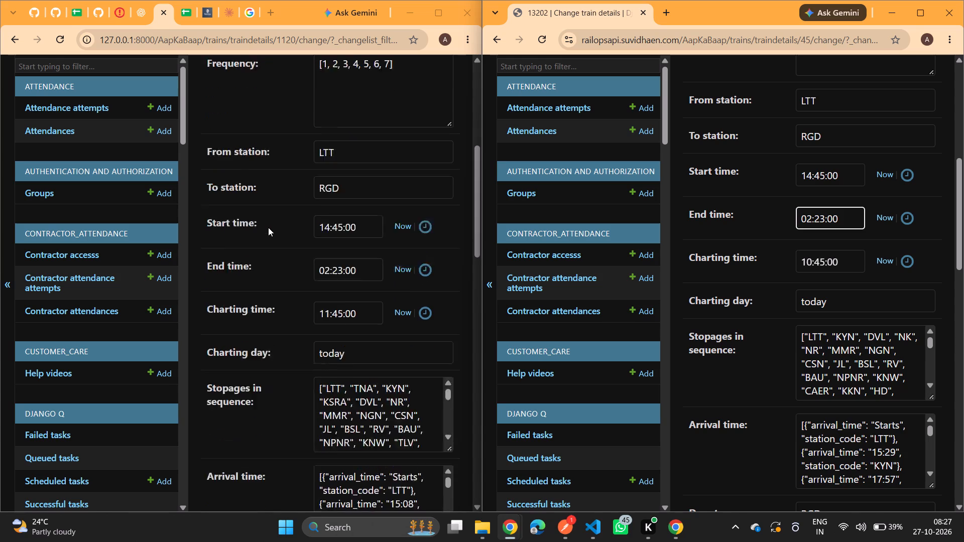
scroll(268, 229, down, 1)
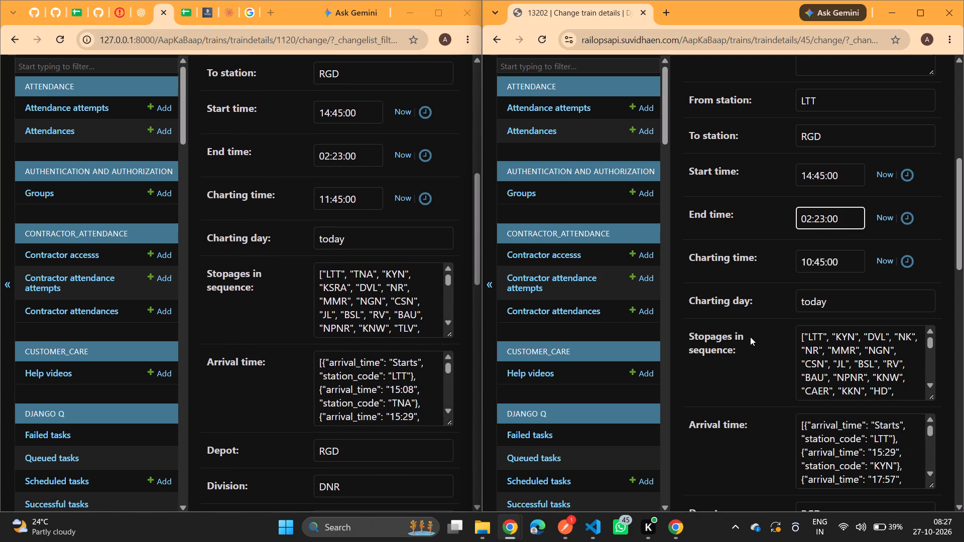
scroll(750, 337, down, 1)
scroll(370, 317, down, 4)
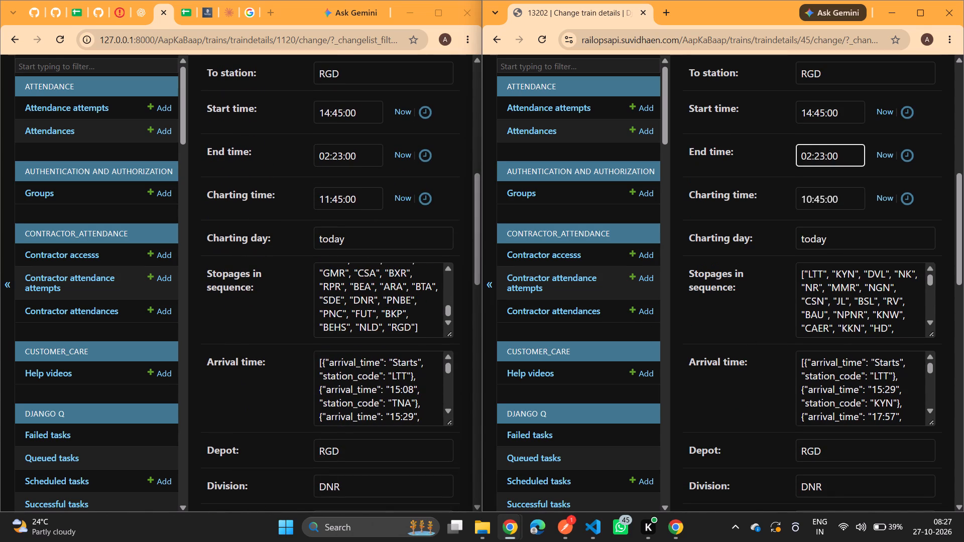
scroll(373, 309, up, 7)
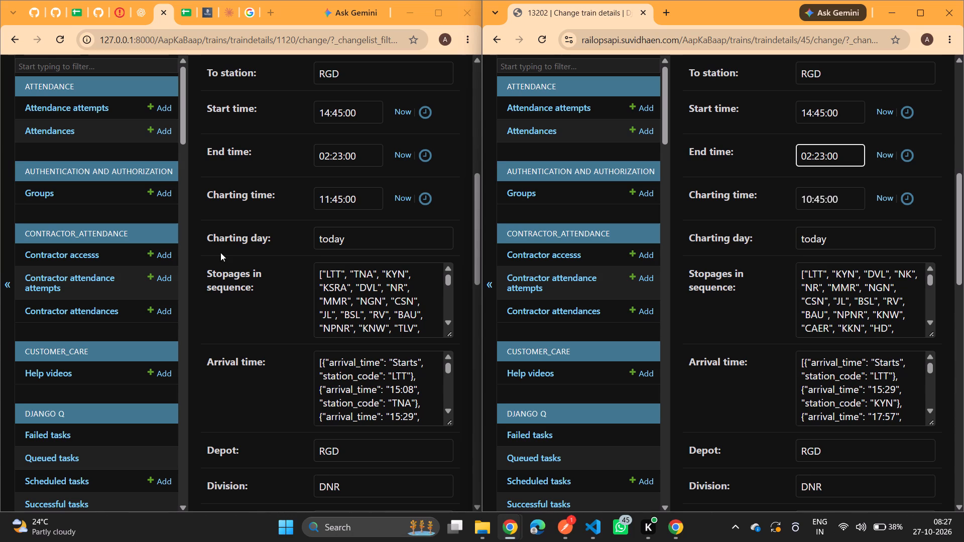
click(186, 18)
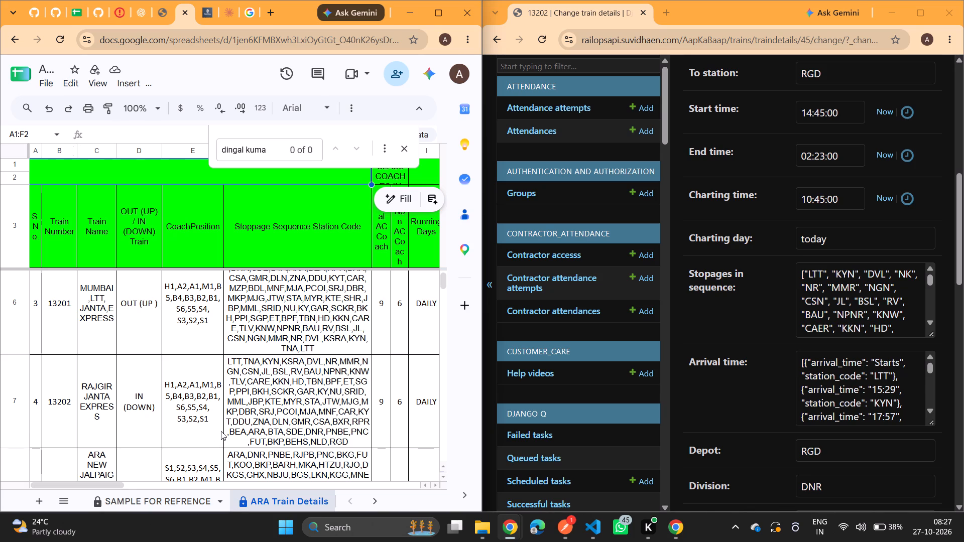
click(162, 12)
scroll(162, 12, up, 1)
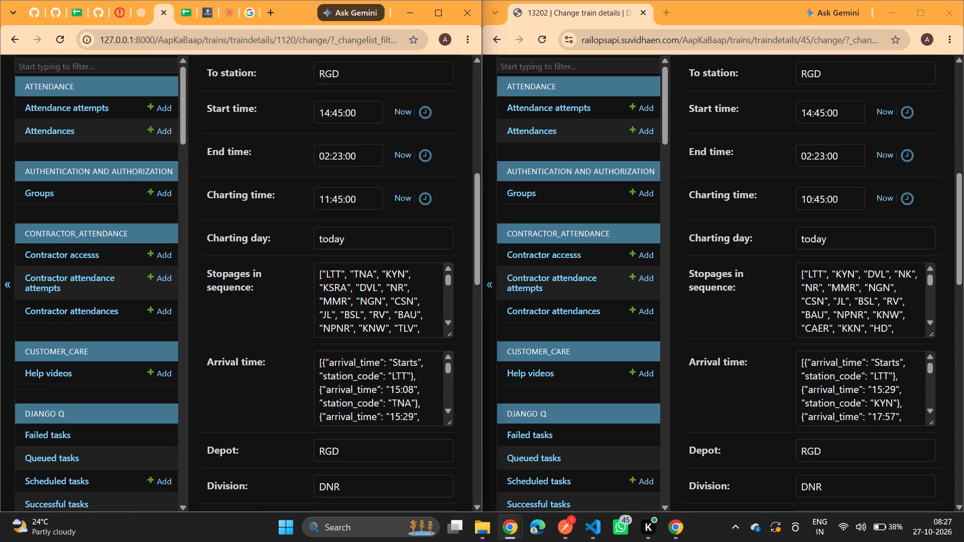
Replace the stopages in sequence of train 13202's railopsapi record with the full list copied from the local record.
click(351, 299)
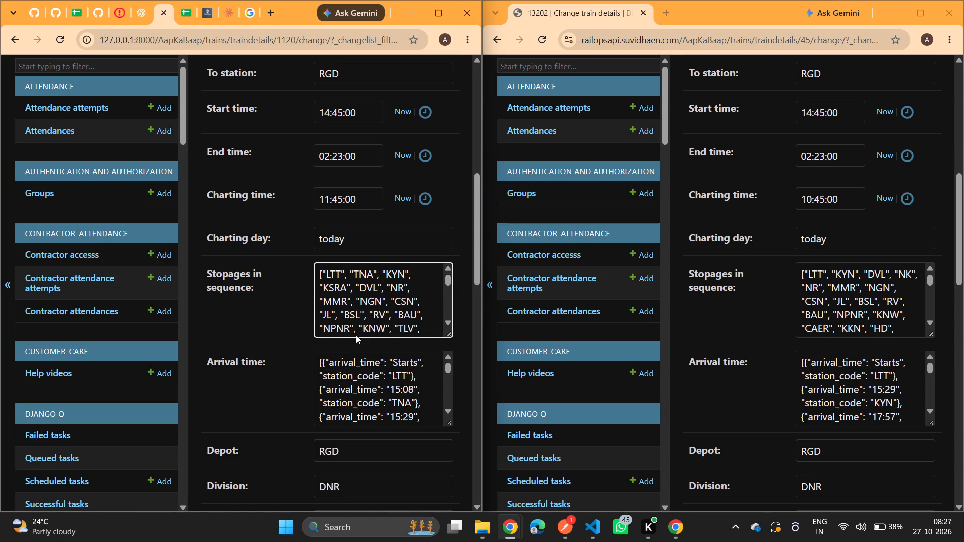
key(ctrl+a)
key(ctrl+c)
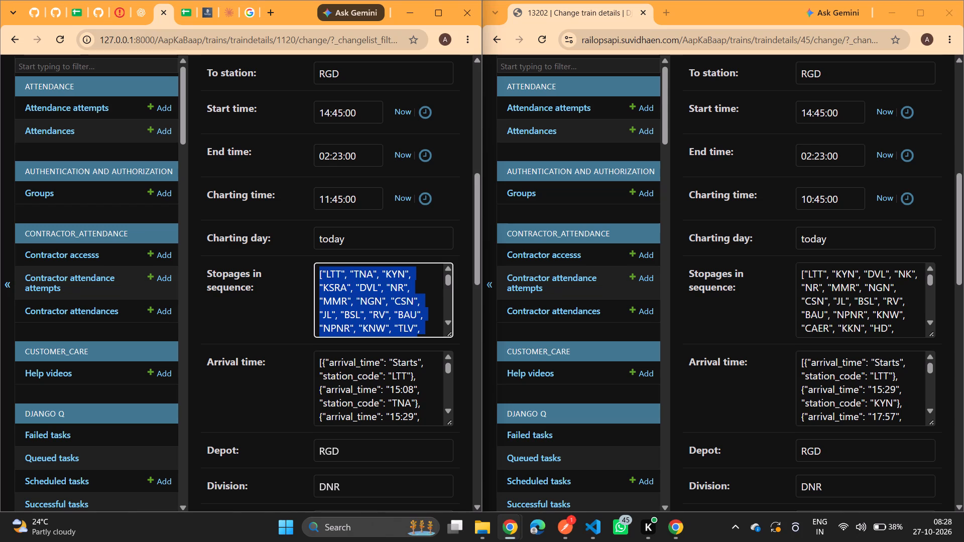
key(ctrl+c)
key(ctrl+c)
key(ctrl+c)
click(829, 285)
drag(843, 299, 844, 300)
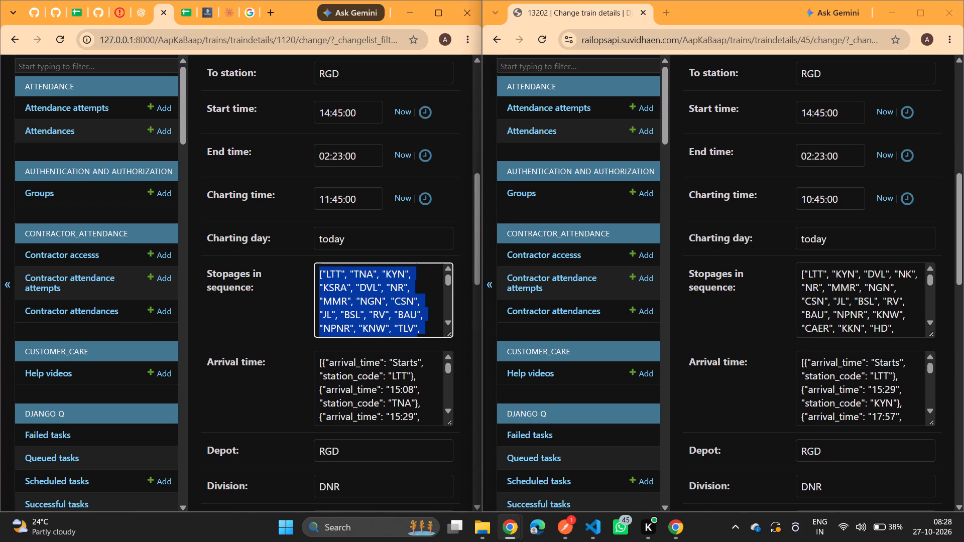
drag(844, 300, 825, 301)
click(849, 305)
key(ctrl+a)
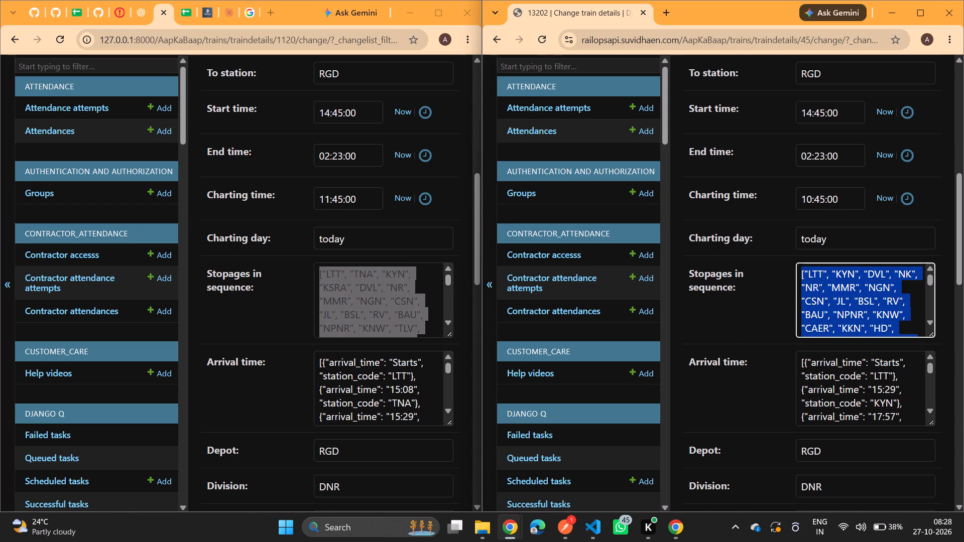
key(ctrl+v)
right_click(851, 307)
click(874, 302)
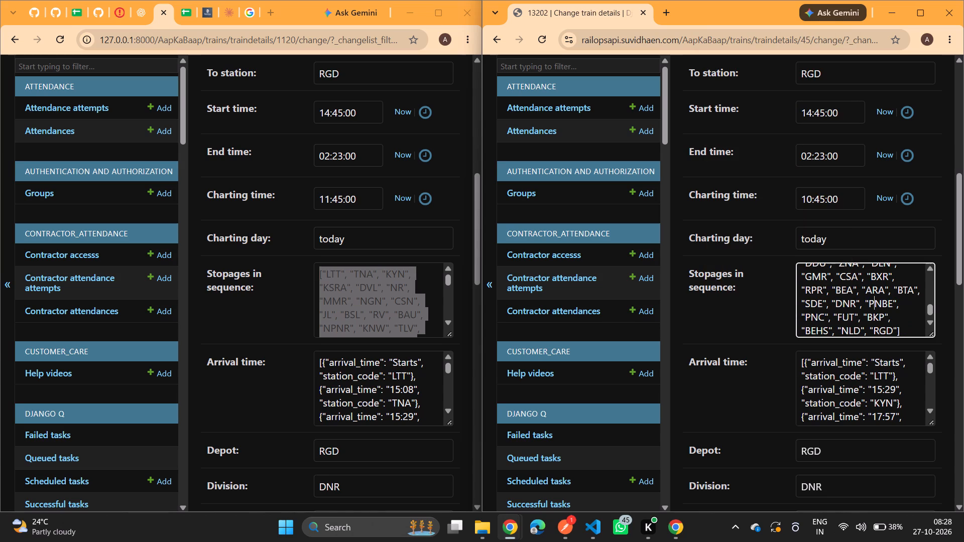
scroll(874, 306, up, 6)
scroll(874, 306, down, 1)
scroll(874, 306, up, 6)
scroll(872, 307, down, 3)
scroll(872, 307, up, 5)
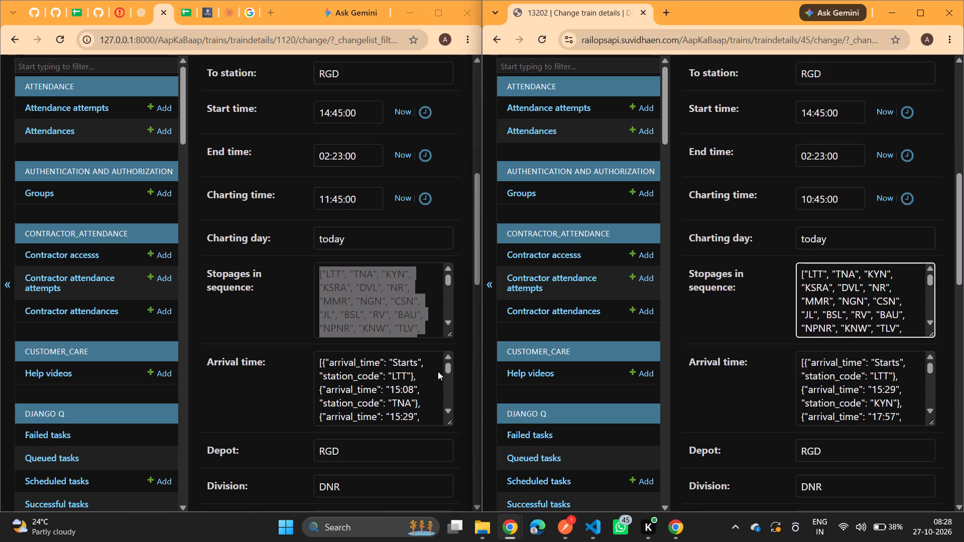
Replace the arrival time data of train 13202's railopsapi record with the data copied from the local record.
click(380, 378)
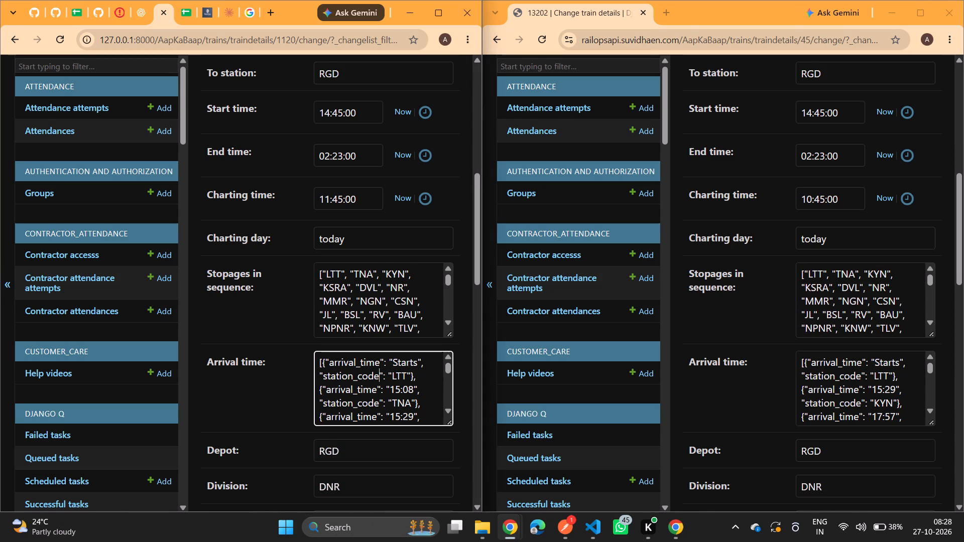
key(ctrl+a)
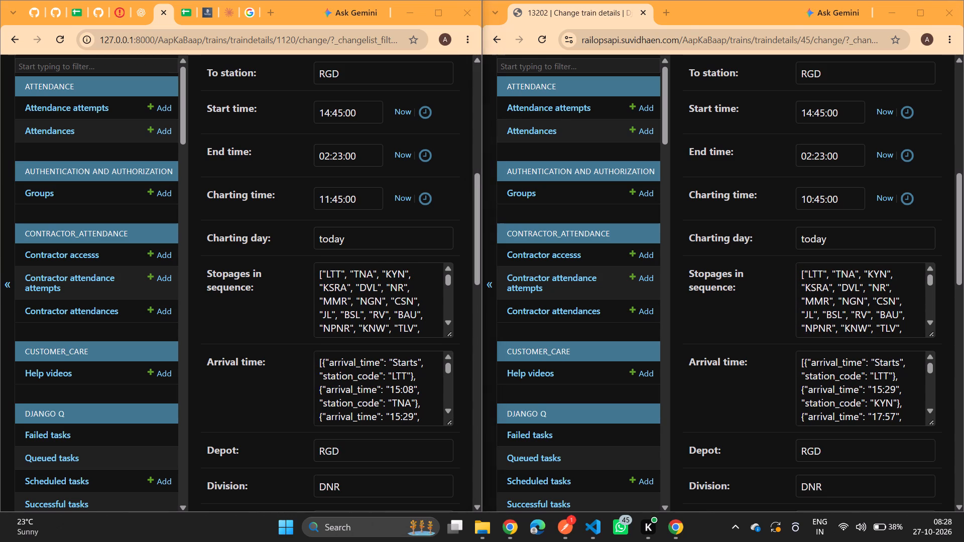
click(201, 373)
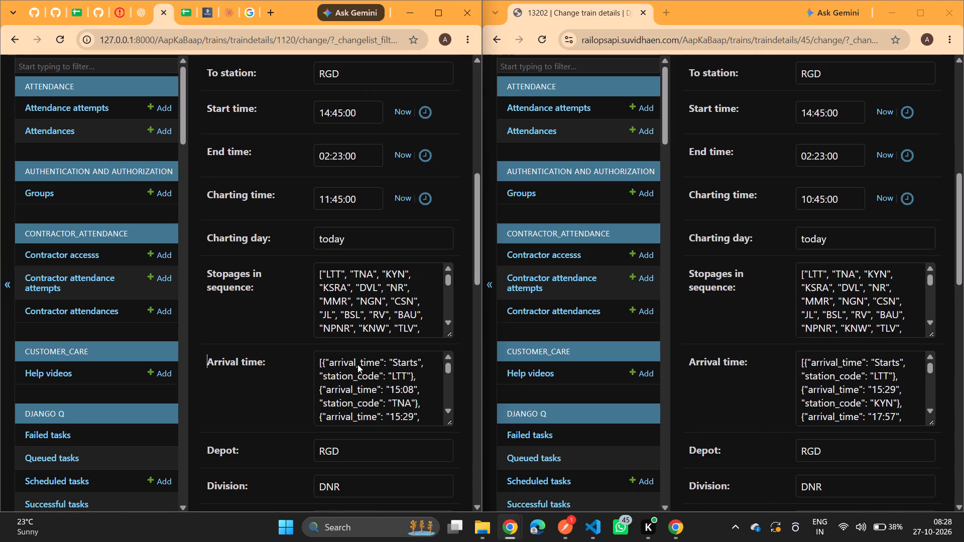
click(360, 382)
key(ctrl+a)
key(ctrl+c)
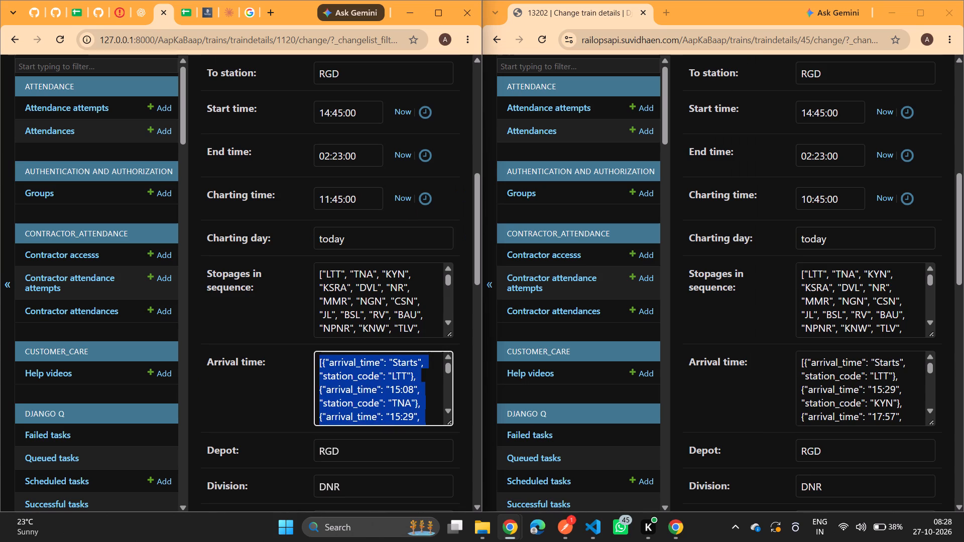
key(ctrl+c)
key(ctrl+c)
click(846, 400)
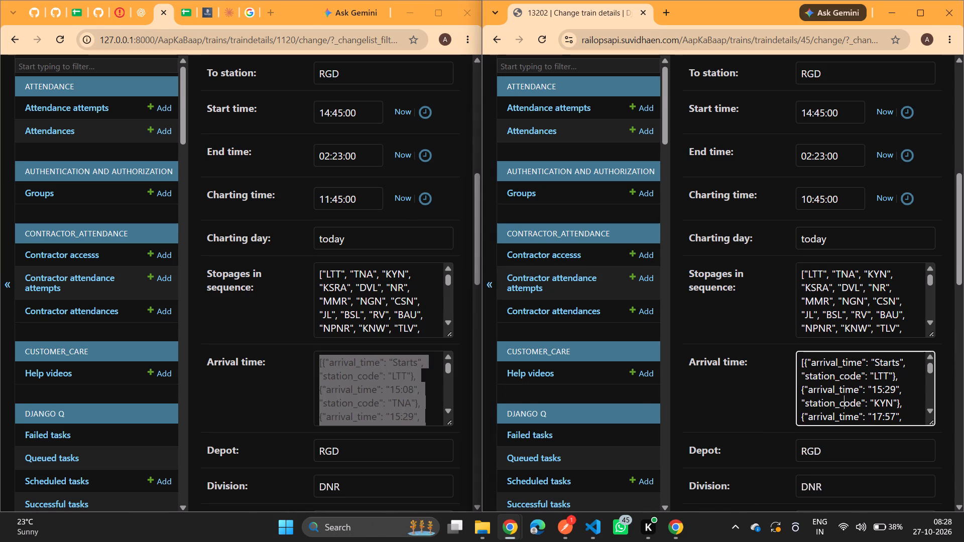
key(ctrl+a)
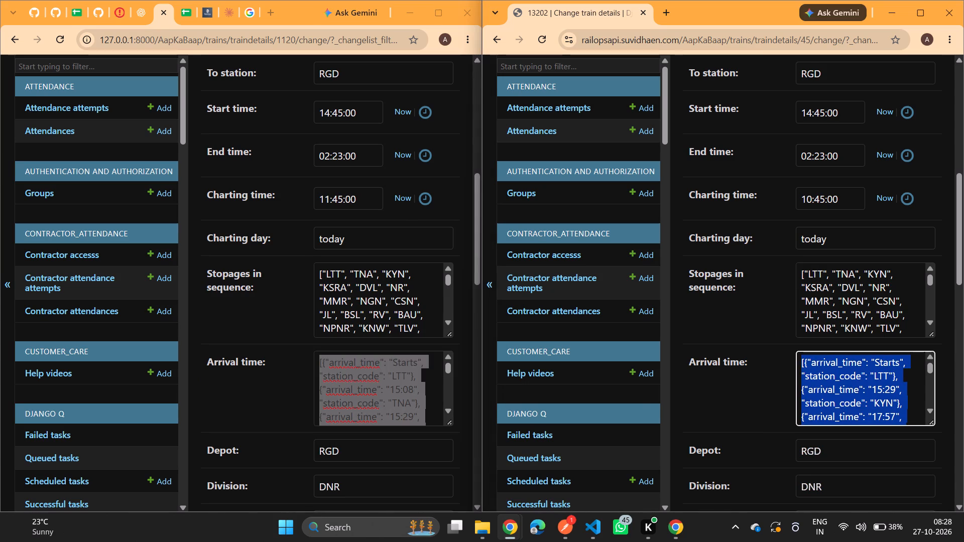
key(ctrl+v)
scroll(853, 394, up, 5)
scroll(853, 394, down, 1)
scroll(853, 394, up, 5)
scroll(879, 382, down, 1)
scroll(880, 381, up, 9)
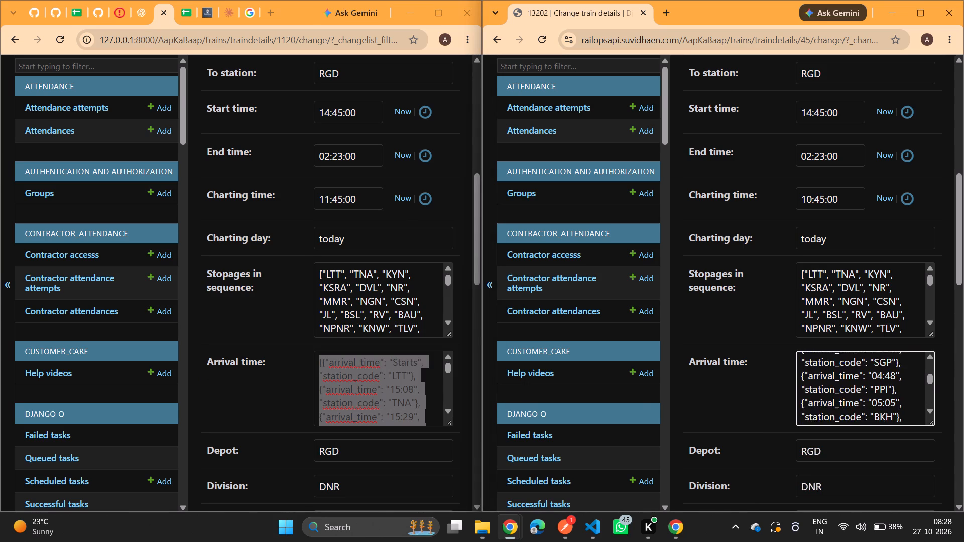
scroll(878, 382, down, 3)
scroll(878, 382, up, 16)
scroll(721, 393, down, 1)
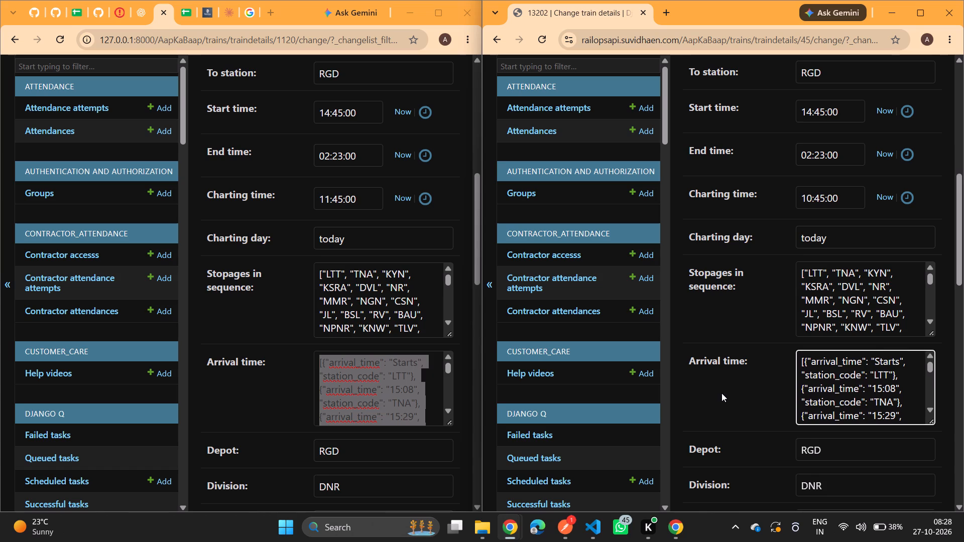
Set the journey duration days of train 13202's railopsapi record to 3.
scroll(721, 393, down, 1)
scroll(264, 358, down, 2)
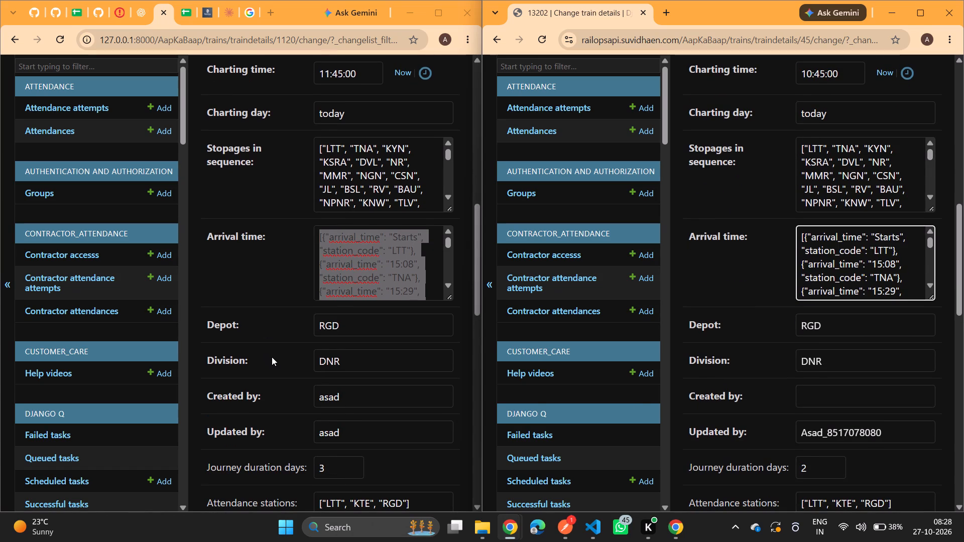
click(834, 464)
Compare the attendance stations, CTS and watering stoppages, coach sequence and remaining fields of train 13202 between both admin records.
scroll(760, 420, up, 2)
scroll(760, 420, down, 3)
scroll(760, 420, up, 1)
scroll(760, 420, down, 1)
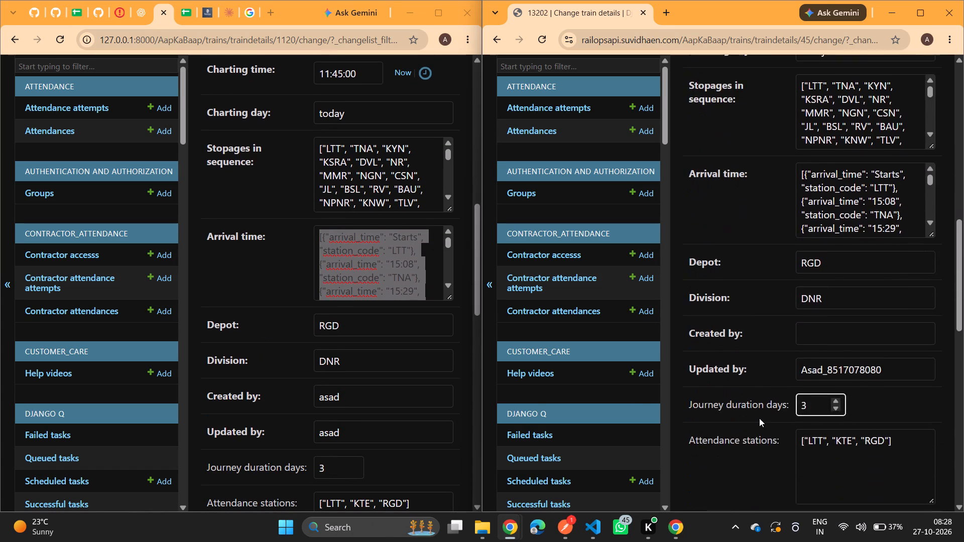
scroll(759, 418, down, 2)
scroll(283, 401, up, 2)
scroll(283, 401, down, 1)
scroll(283, 401, up, 1)
scroll(283, 400, down, 4)
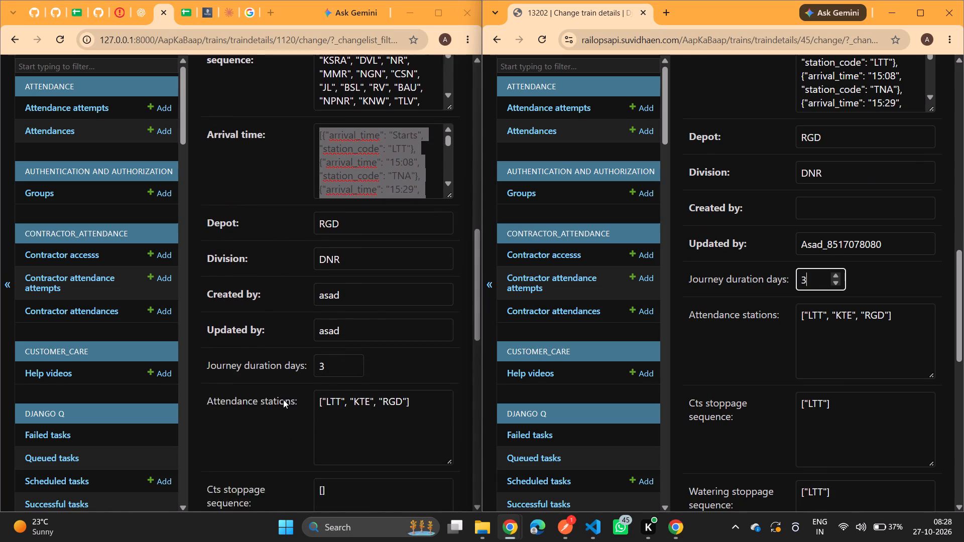
scroll(283, 399, down, 7)
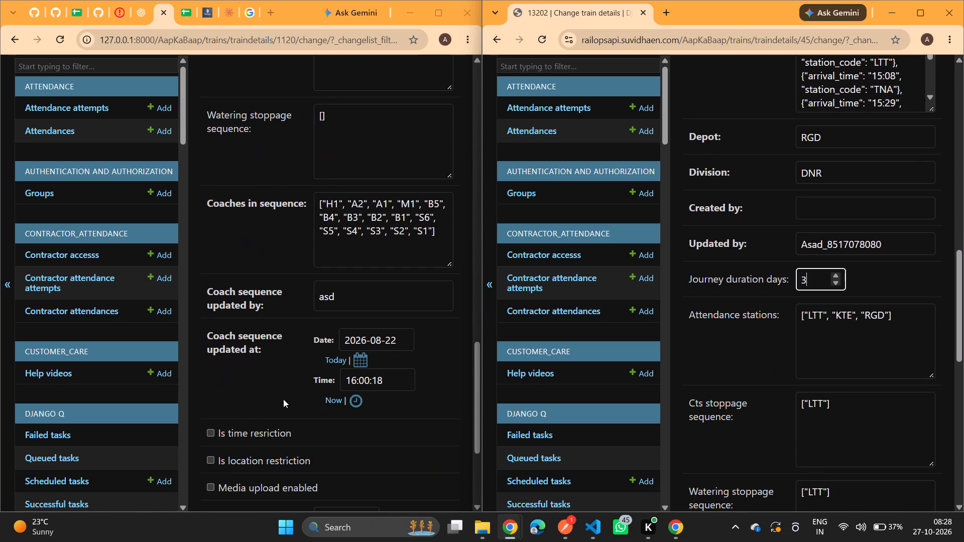
scroll(665, 391, down, 6)
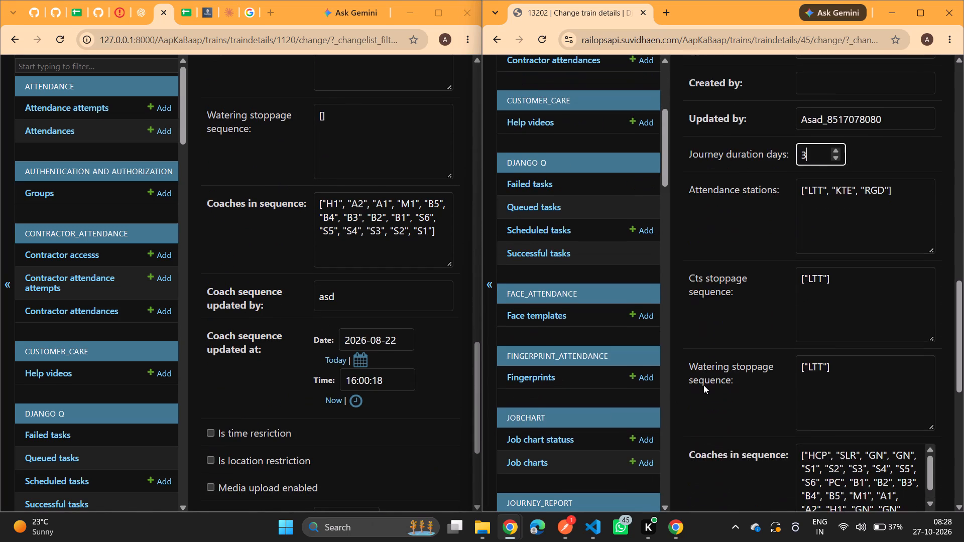
scroll(704, 384, down, 5)
scroll(704, 384, up, 1)
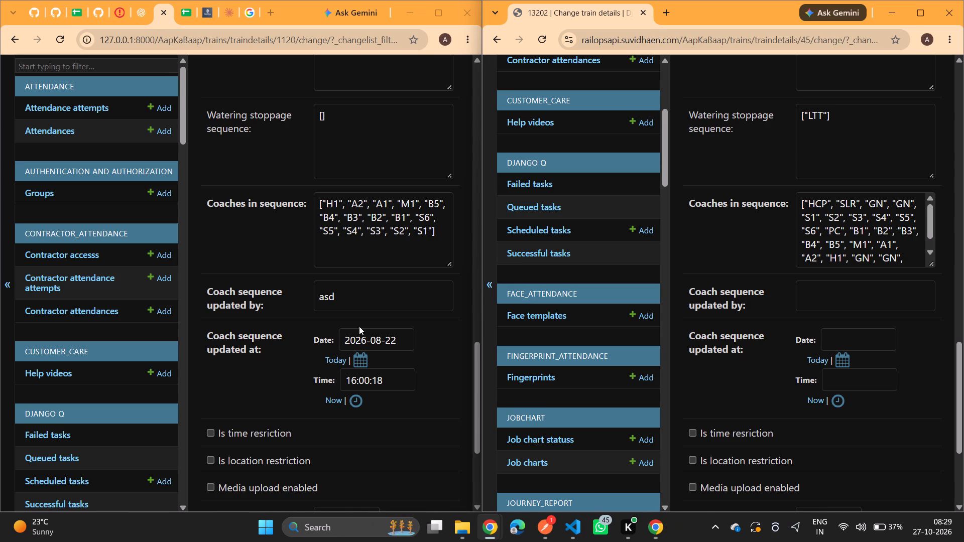
scroll(284, 461, down, 3)
scroll(291, 451, up, 1)
scroll(292, 451, down, 2)
scroll(728, 401, down, 3)
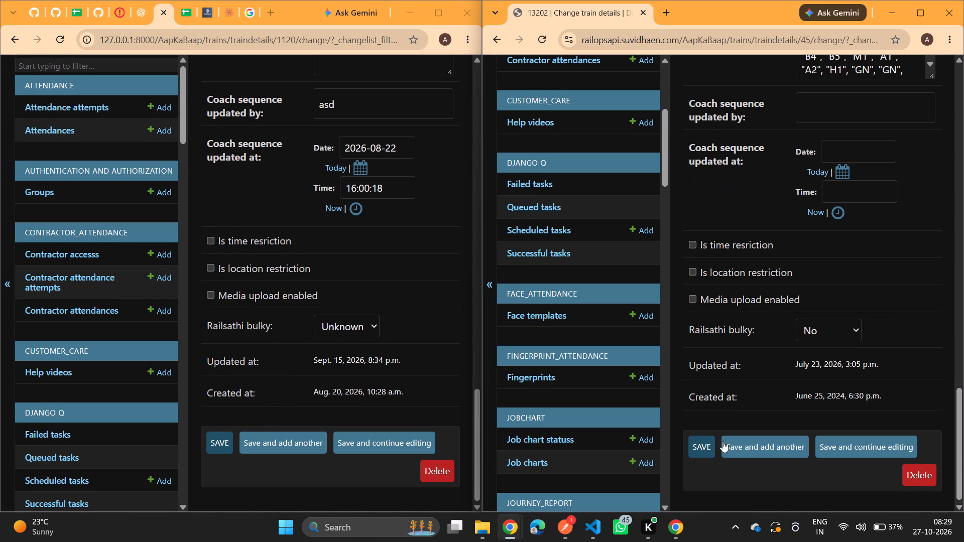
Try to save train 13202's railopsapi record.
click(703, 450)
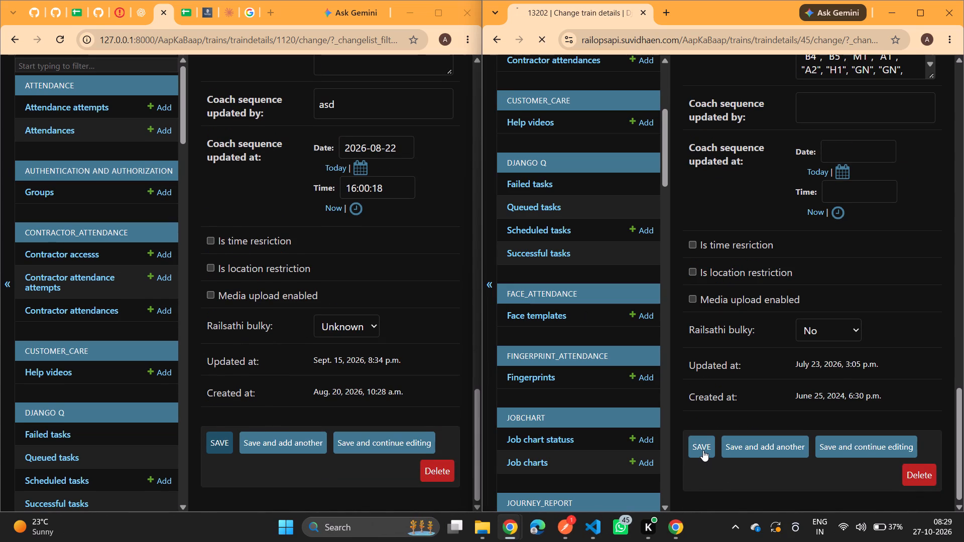
Fill in the required Created by field of train 13202's railopsapi record with asad.
scroll(747, 400, down, 4)
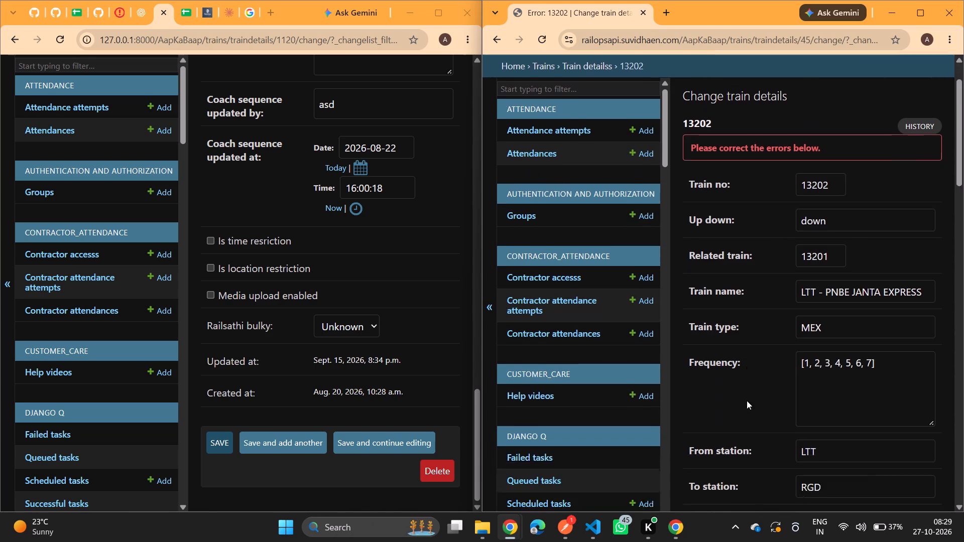
scroll(745, 400, down, 1)
scroll(744, 400, up, 3)
scroll(744, 400, down, 6)
scroll(743, 400, up, 1)
scroll(743, 400, down, 4)
scroll(742, 400, up, 1)
scroll(742, 400, down, 2)
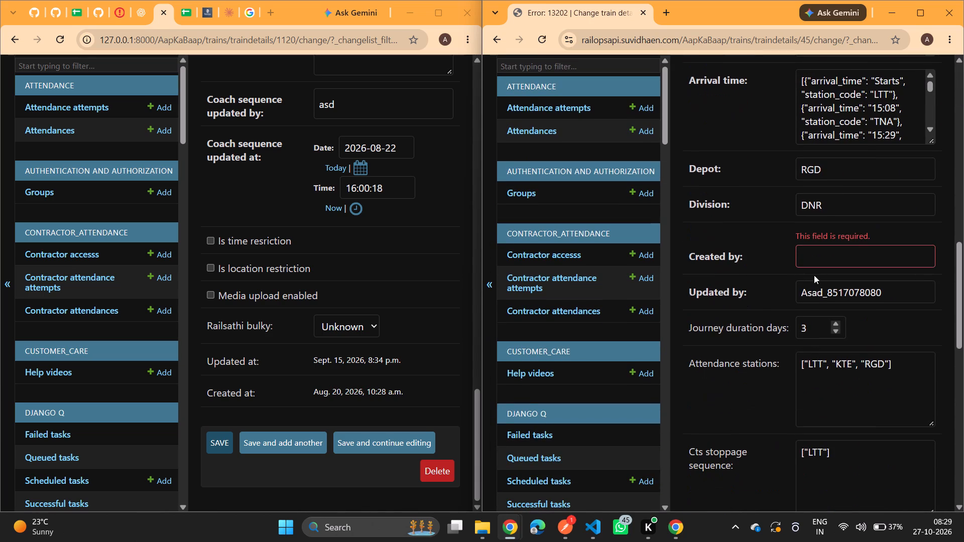
click(823, 259)
click(859, 291)
Set Coach sequence updated by to asd and Coach sequence updated at to today's date and the current time.
scroll(704, 381, down, 2)
scroll(704, 382, up, 3)
scroll(704, 382, down, 4)
scroll(705, 383, up, 1)
scroll(705, 383, down, 1)
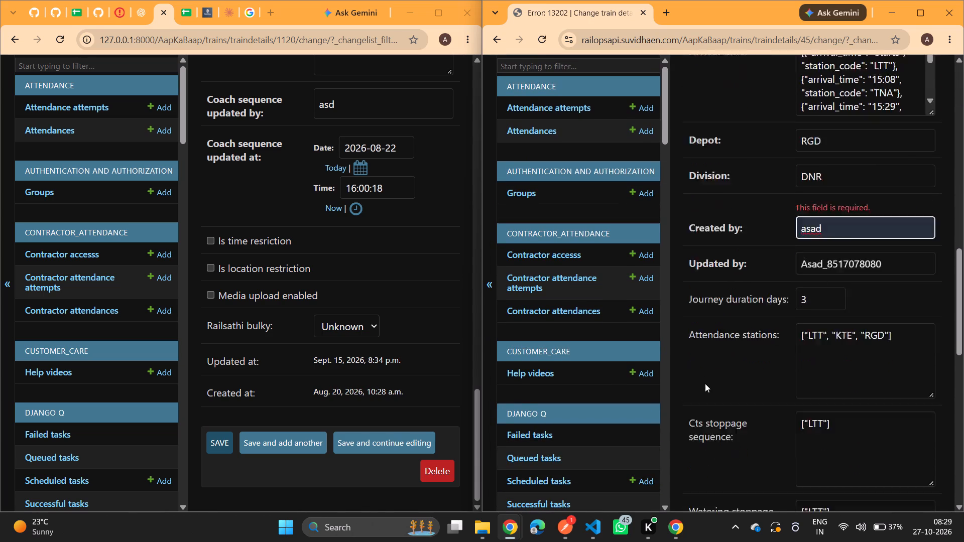
scroll(706, 383, down, 2)
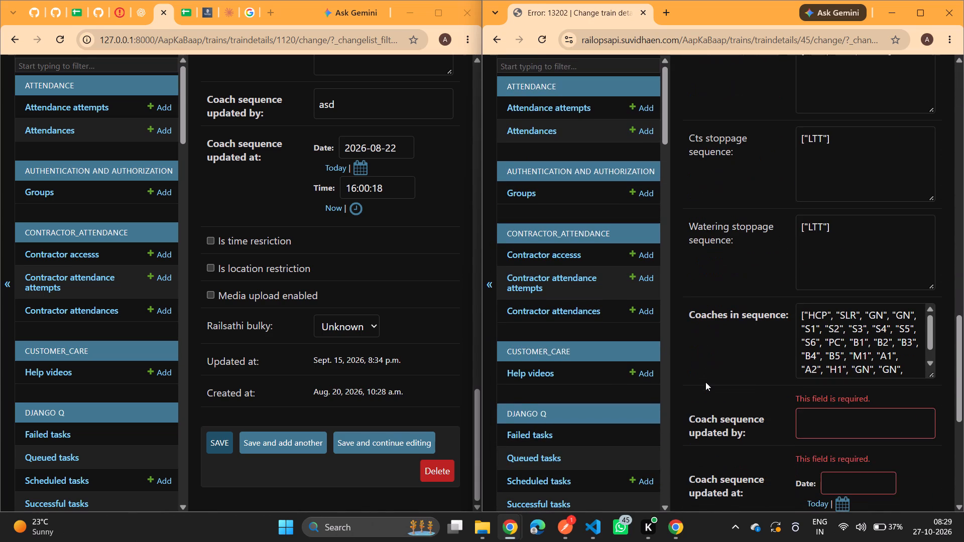
click(868, 436)
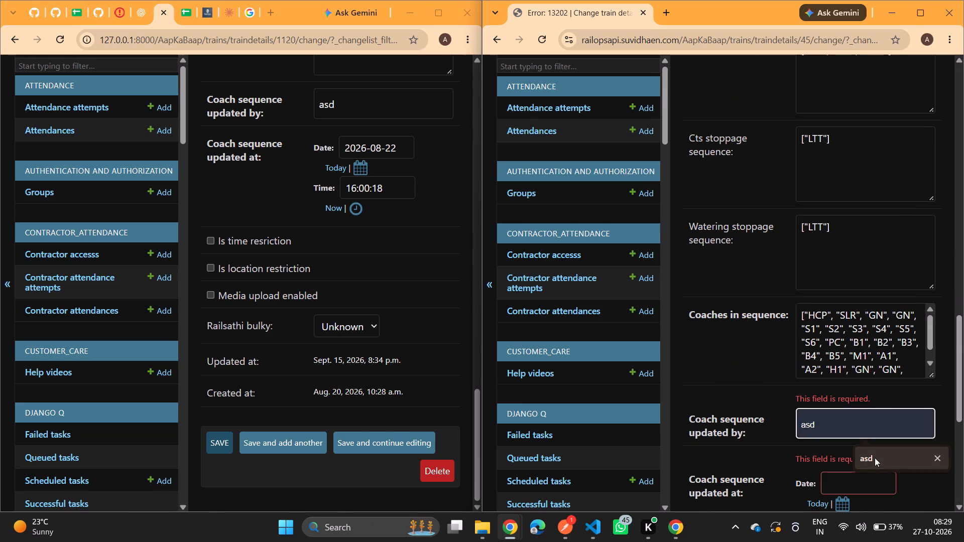
click(875, 459)
scroll(857, 456, down, 2)
click(822, 375)
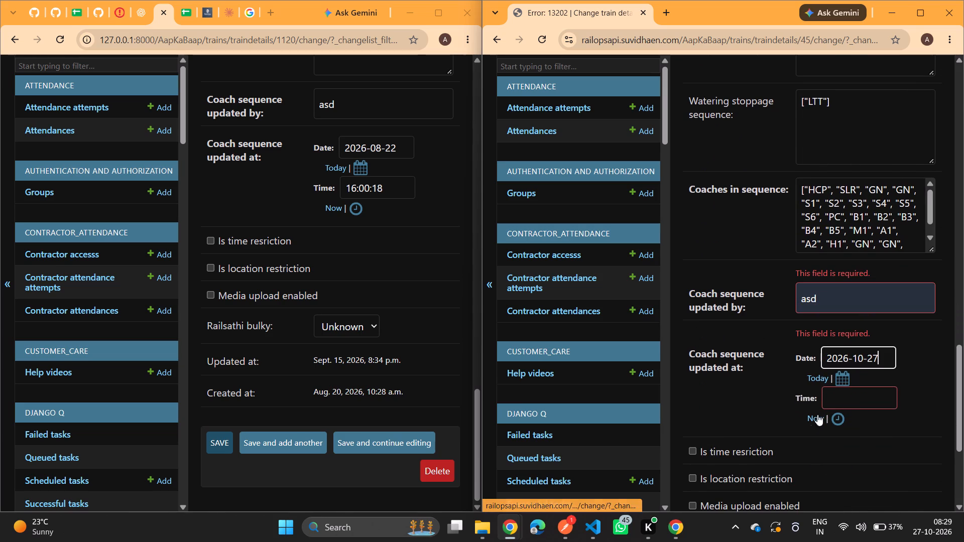
click(812, 424)
click(814, 416)
Save train 13202's corrected railopsapi record.
scroll(774, 411, down, 2)
scroll(774, 411, up, 1)
scroll(774, 411, down, 5)
click(705, 451)
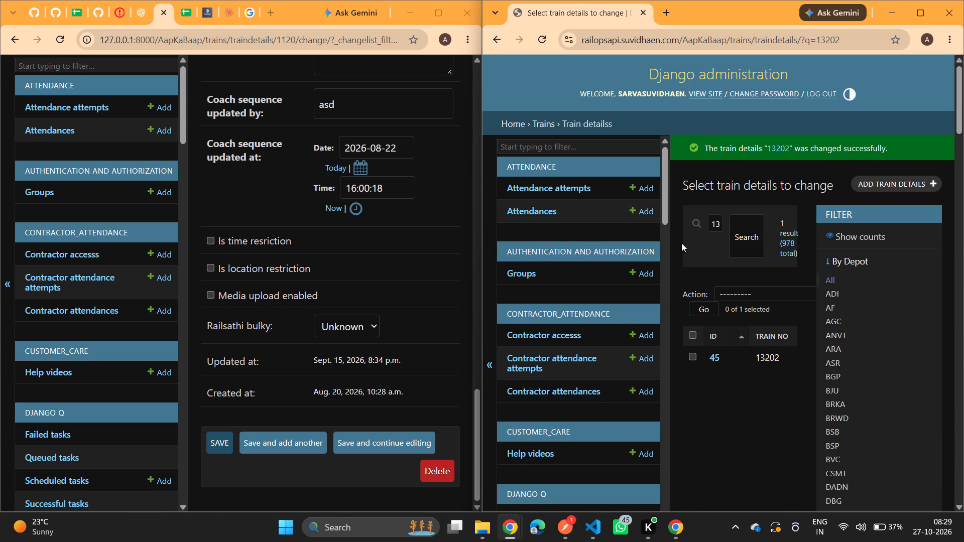
Search the railopsapi train details list for train 13201.
click(717, 224)
key(Right)
key(Right)
key(Right)
key(Right)
key(Right)
key(Right)
key(Right)
key(Right)
key(Right)
key(Right)
key(Right)
key(Right)
key(Right)
key(Right)
key(Right)
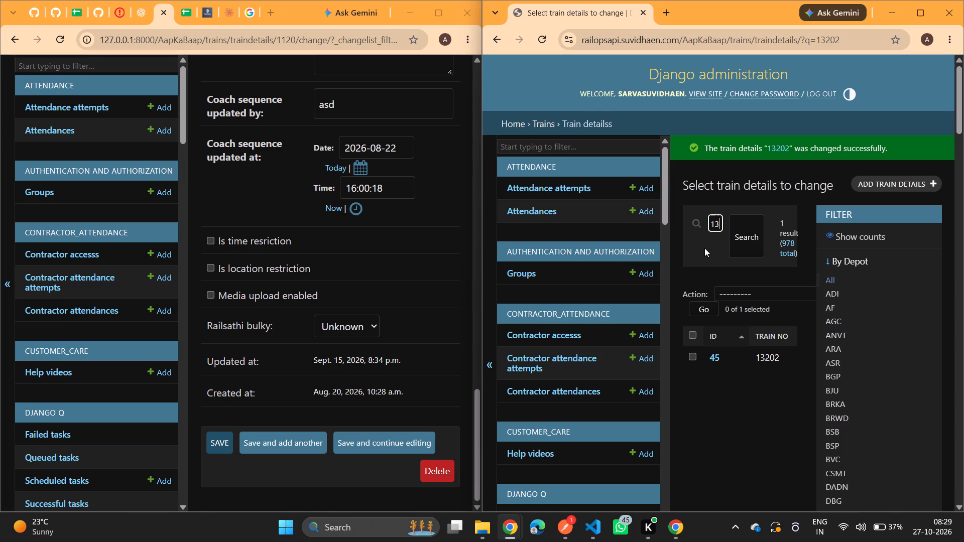
key(BackSpace)
key(1)
key(Return)
Return to the local admin's train details list and search it for train 13201.
click(13, 42)
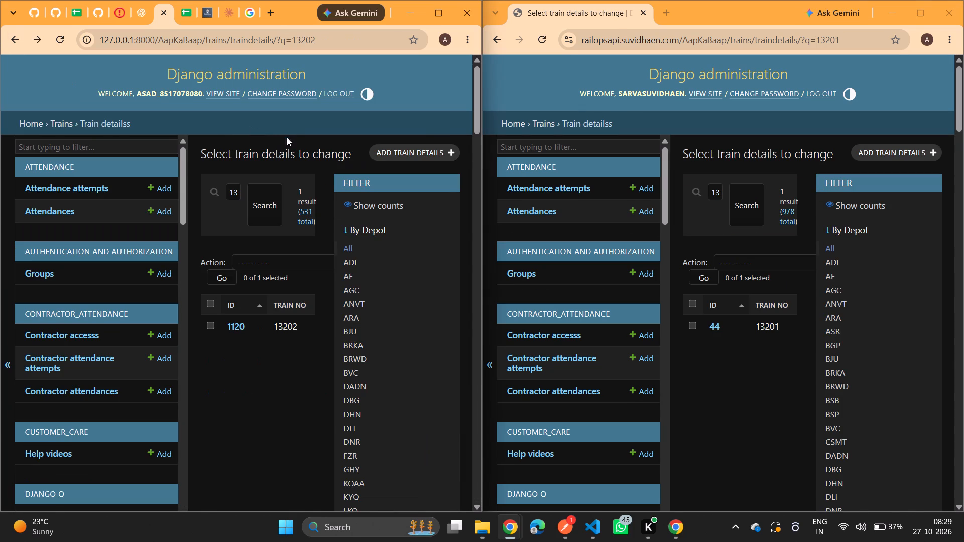
click(234, 191)
key(Right)
key(Right)
key(Right)
key(Right)
key(Right)
key(Right)
key(Right)
key(Right)
key(Right)
key(Right)
key(Right)
key(Right)
key(Right)
key(Right)
key(Right)
key(Right)
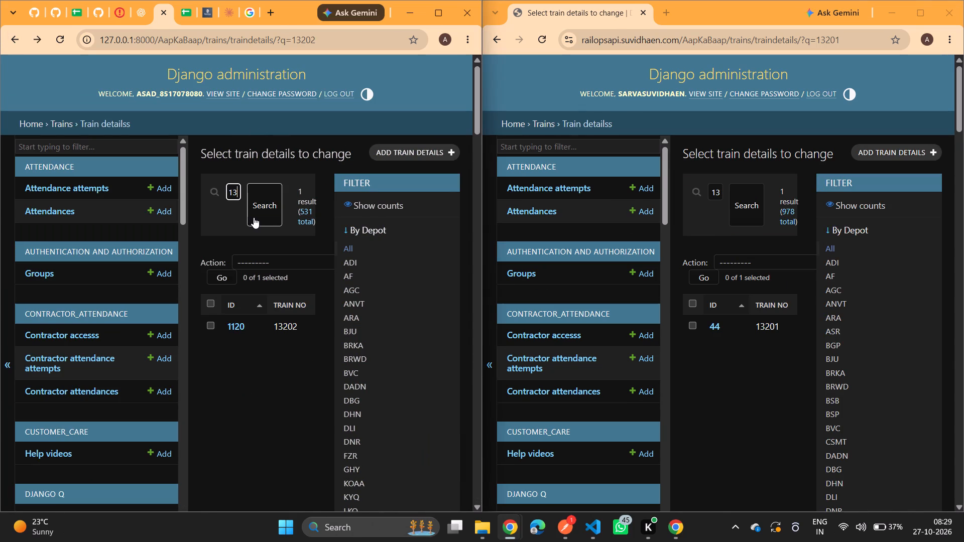
key(BackSpace)
key(1)
key(Return)
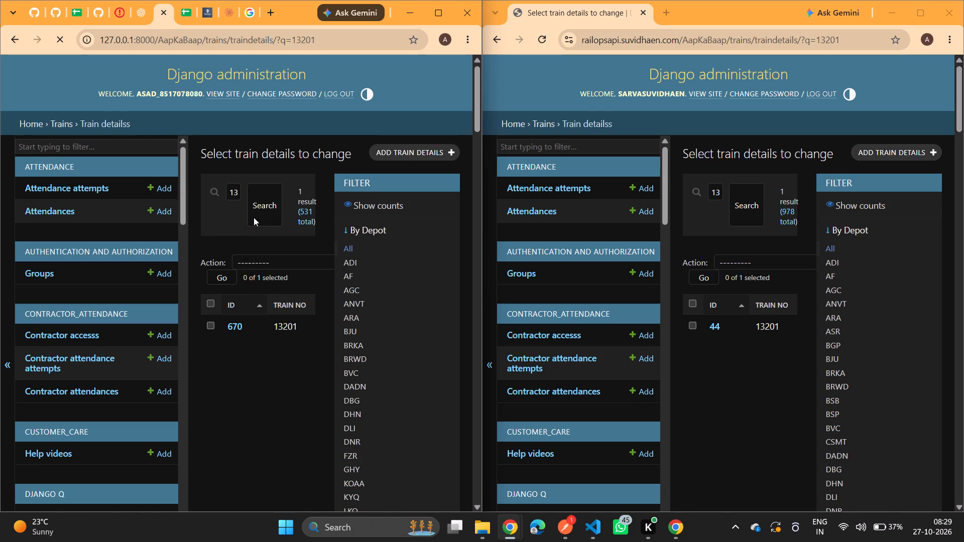
Open train 13201's record in both the railopsapi admin and the local admin.
click(235, 331)
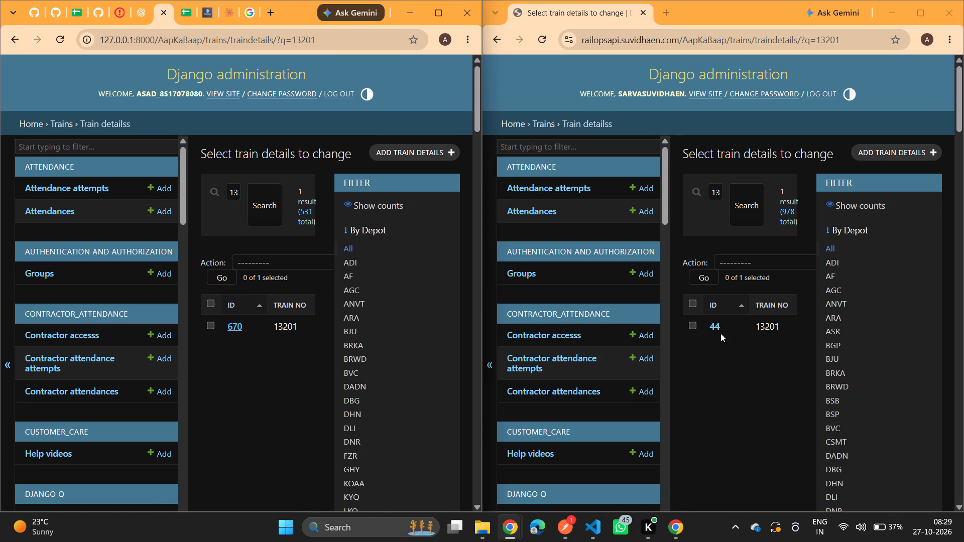
click(718, 324)
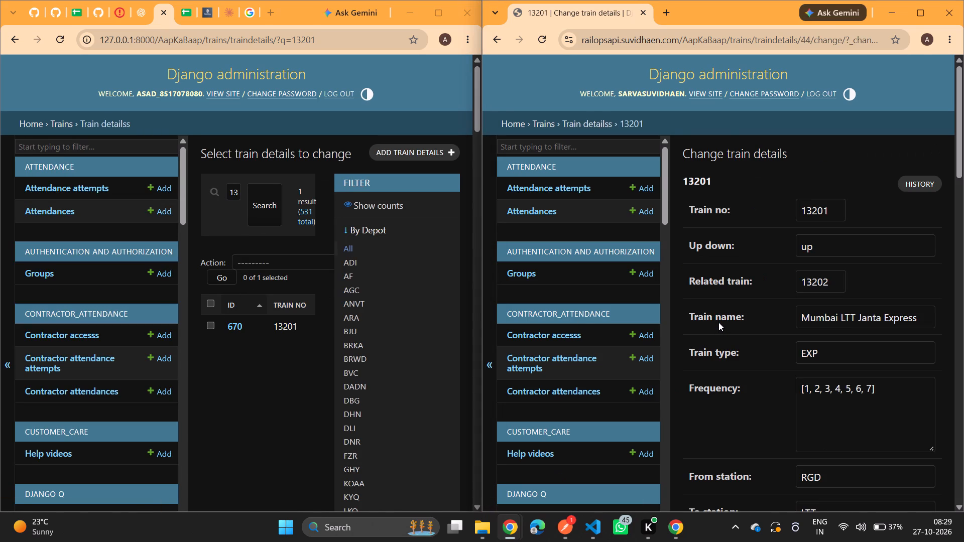
click(244, 324)
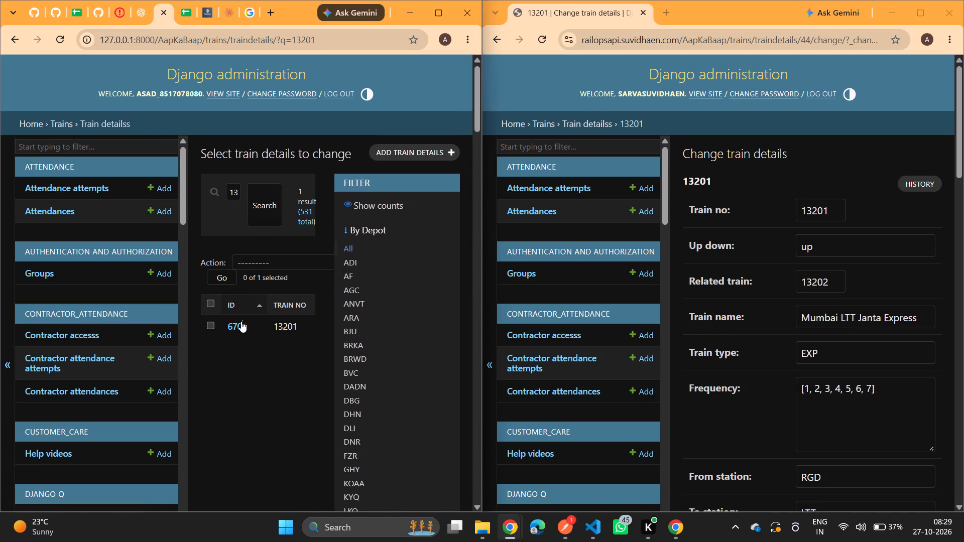
click(232, 326)
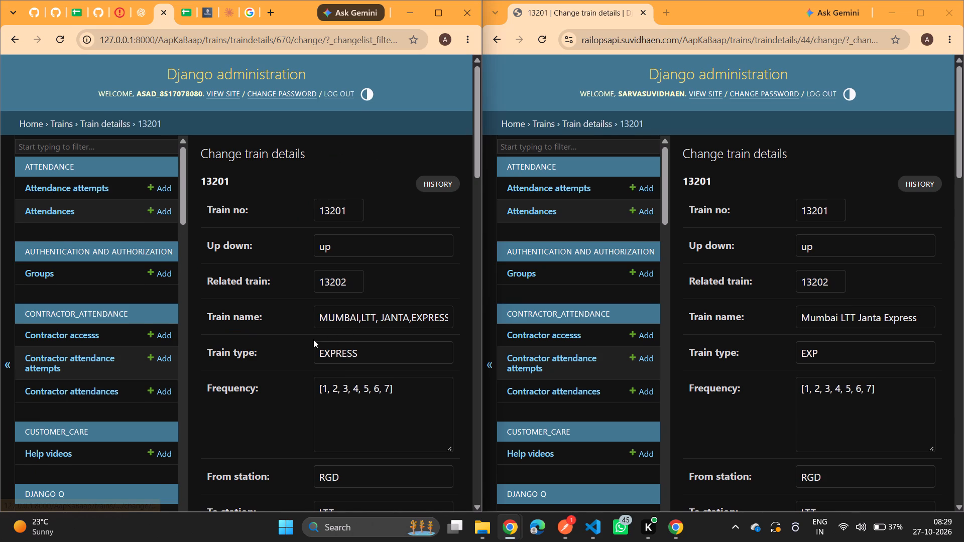
Compare train 13201's name, type, frequency, stations, times, stopages and arrival times between the local and railopsapi records.
scroll(313, 339, down, 1)
scroll(313, 339, up, 1)
scroll(313, 339, down, 2)
scroll(313, 339, up, 1)
scroll(761, 321, down, 4)
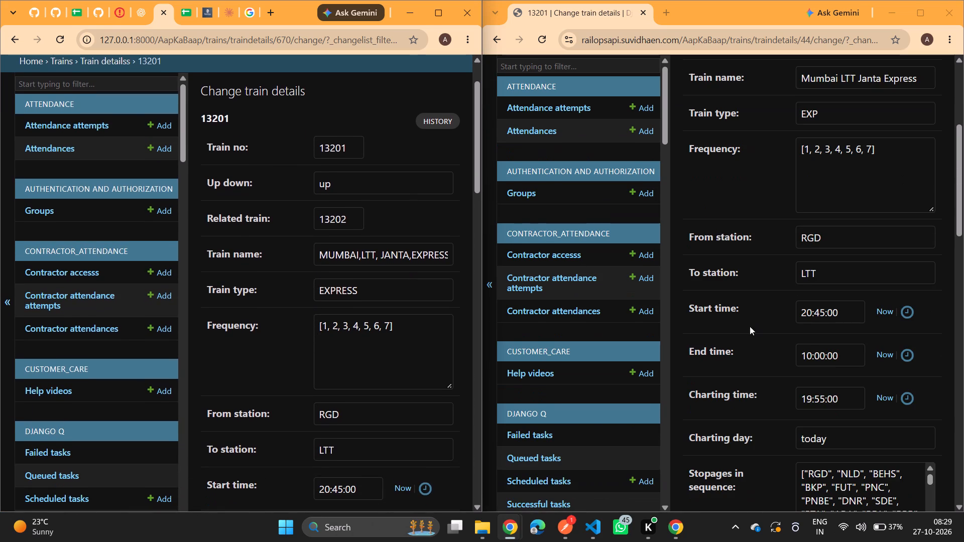
scroll(295, 391, down, 2)
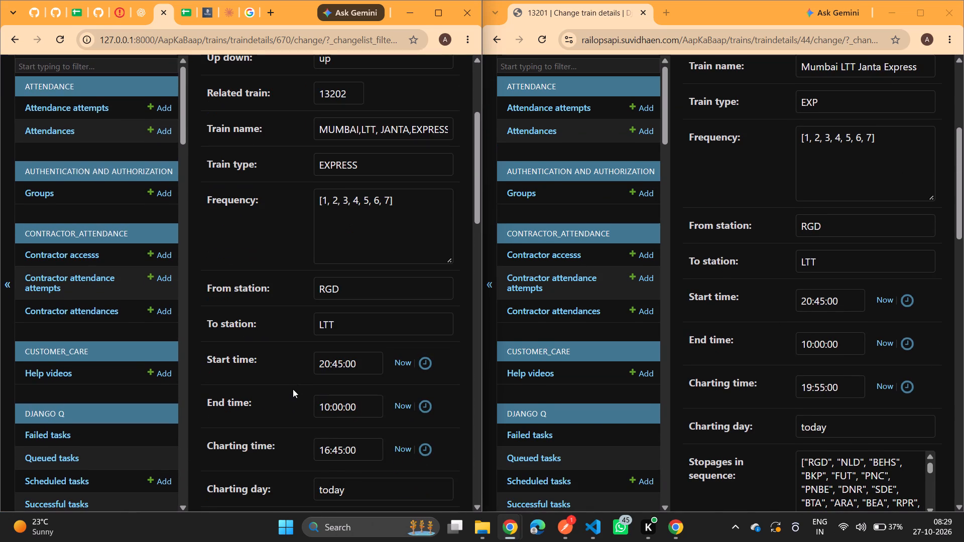
scroll(290, 386, down, 3)
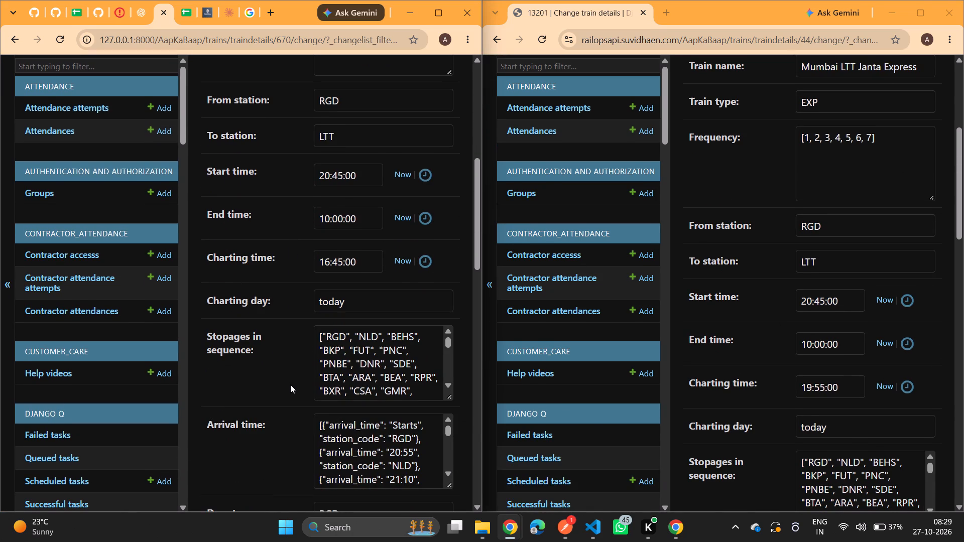
scroll(733, 358, down, 2)
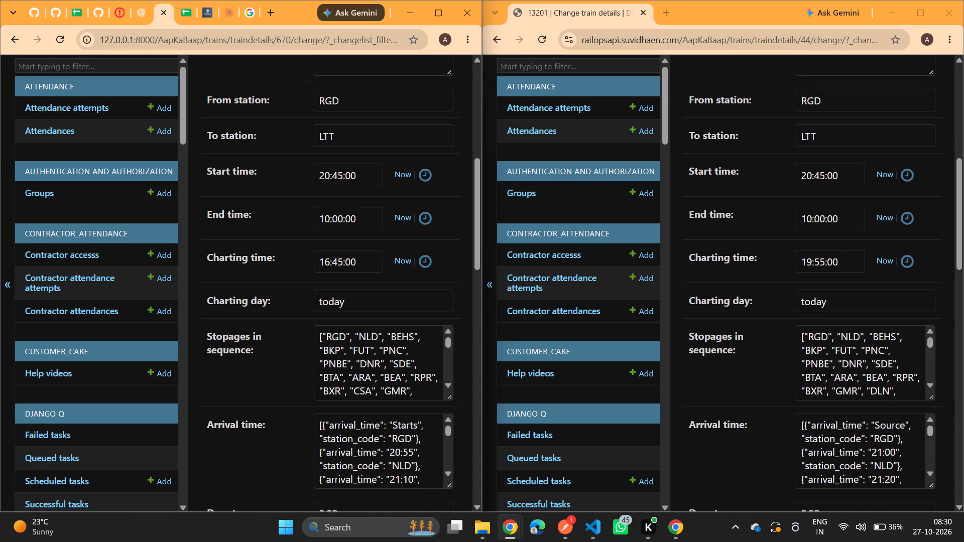
Replace the Stopages in sequence of train 13201's railopsapi record with the full list copied from the local record.
click(388, 360)
key(ctrl+a)
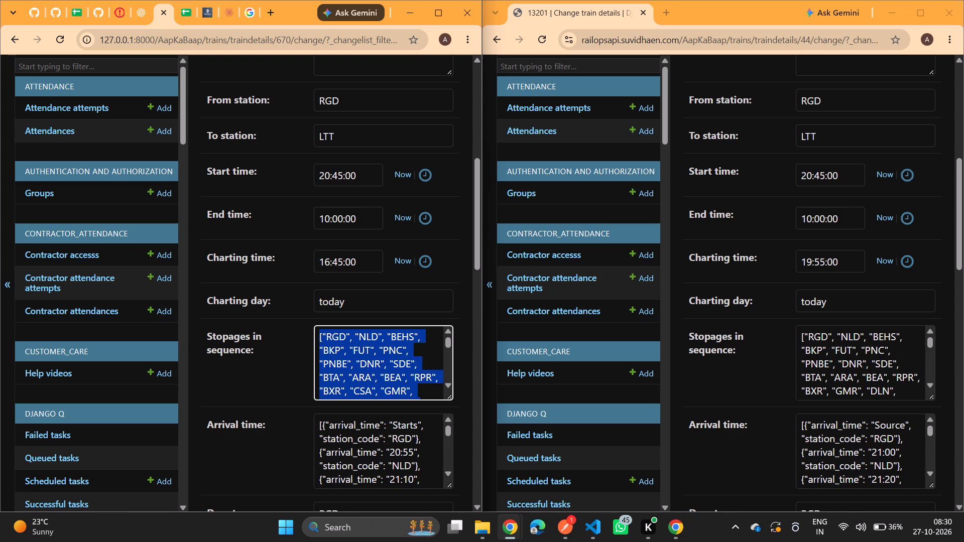
key(ctrl+c)
key(ctrl+c)
key(ctrl+c)
click(825, 361)
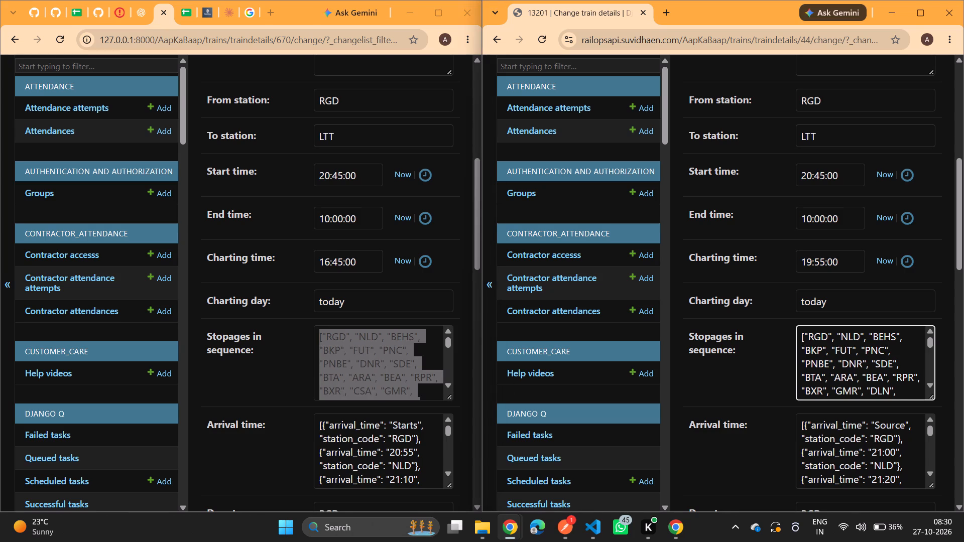
key(ctrl+a)
key(ctrl+v)
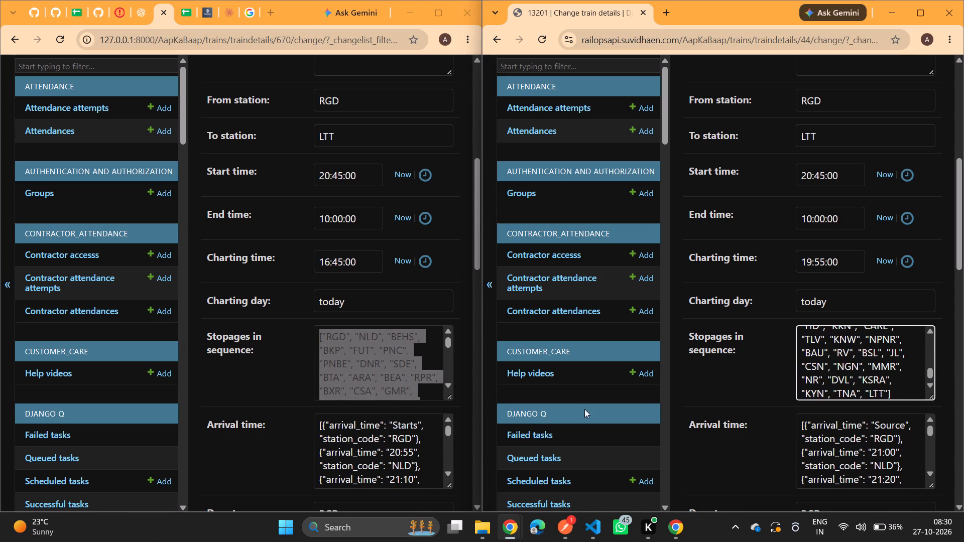
Replace the Arrival time data of train 13201's railopsapi record with the full data copied from the local record.
click(402, 447)
key(ctrl+a)
key(ctrl+c)
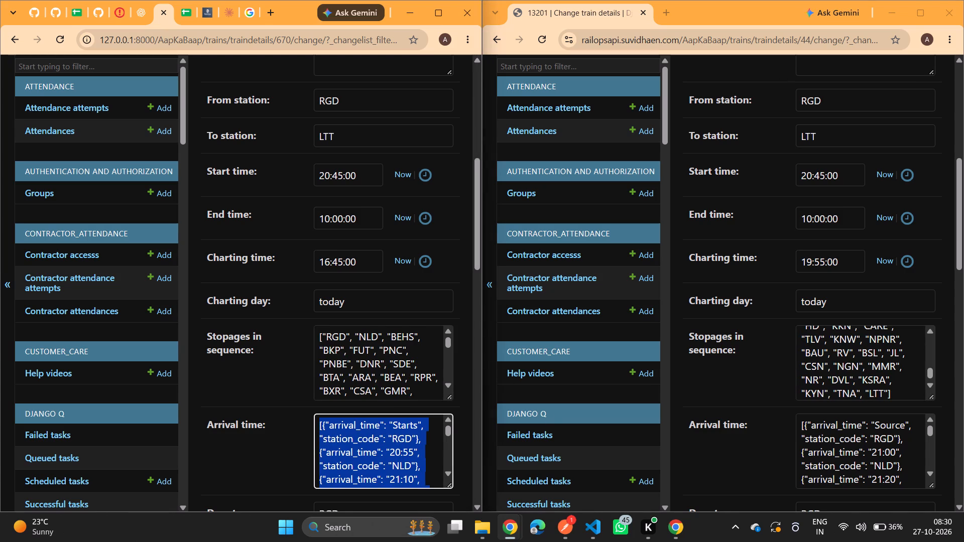
click(852, 432)
key(ctrl+a)
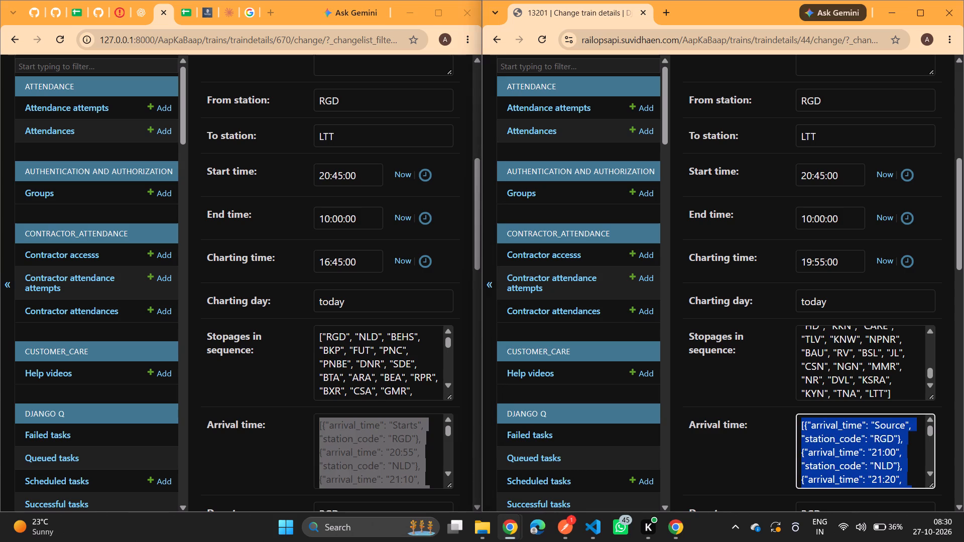
key(ctrl+v)
Replace the Attendance stations of train 13201's railopsapi record with the local record's list ["RGD", "KTE", "LTT"].
scroll(744, 403, down, 1)
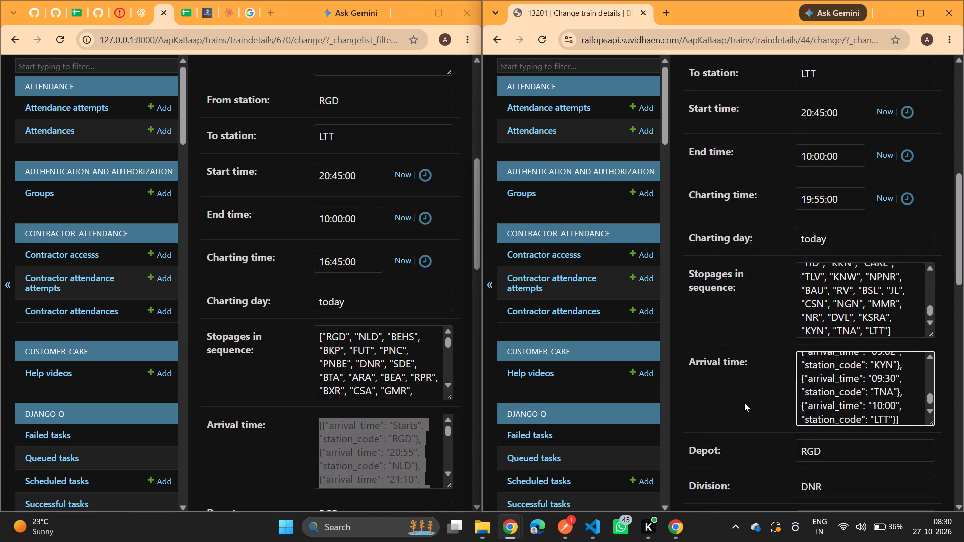
scroll(744, 402, down, 2)
scroll(283, 369, down, 2)
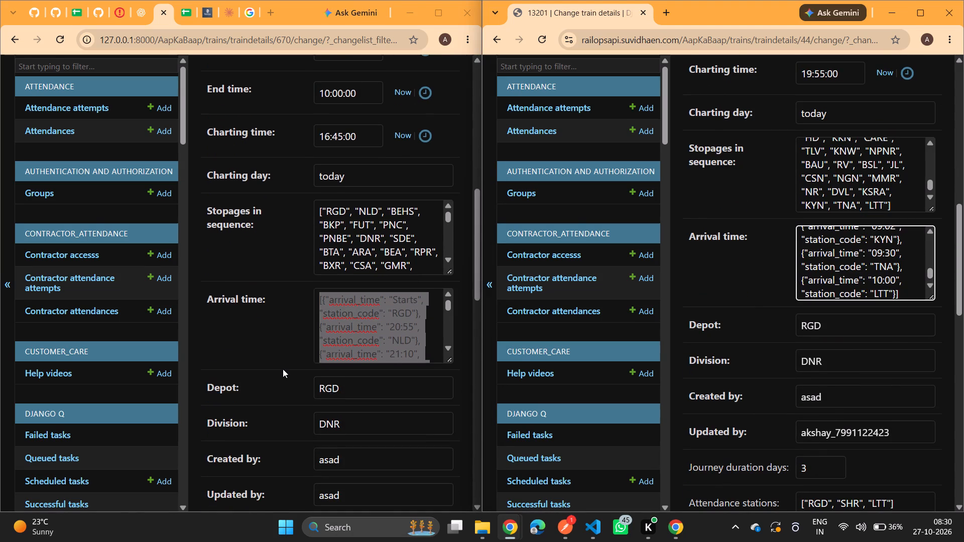
scroll(283, 369, down, 2)
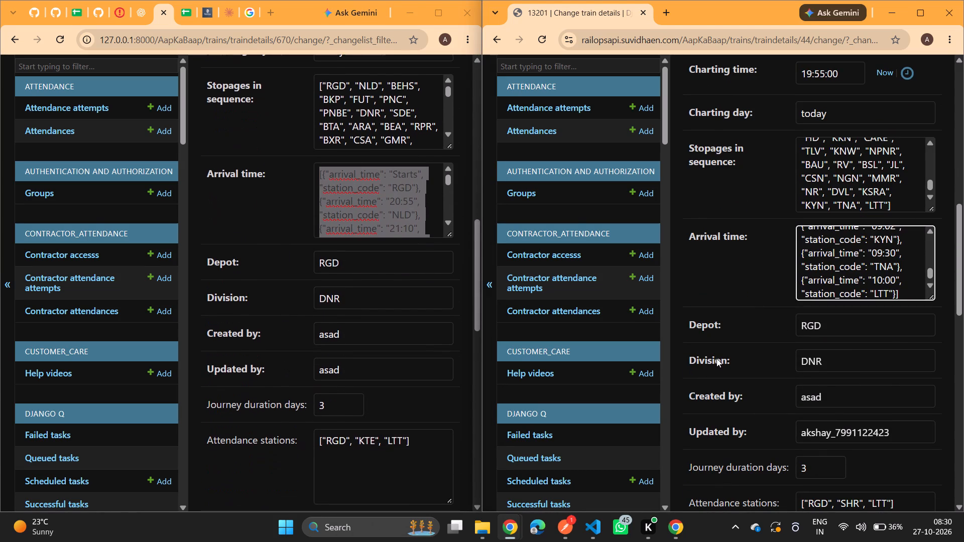
scroll(747, 354, down, 1)
click(419, 458)
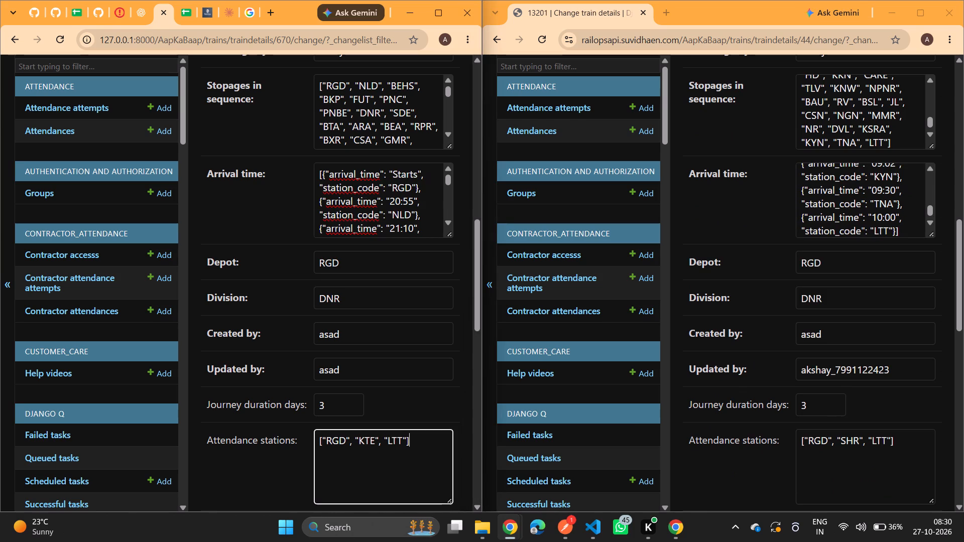
key(ctrl+a)
key(ctrl+c)
key(ctrl+c)
key(ctrl+c)
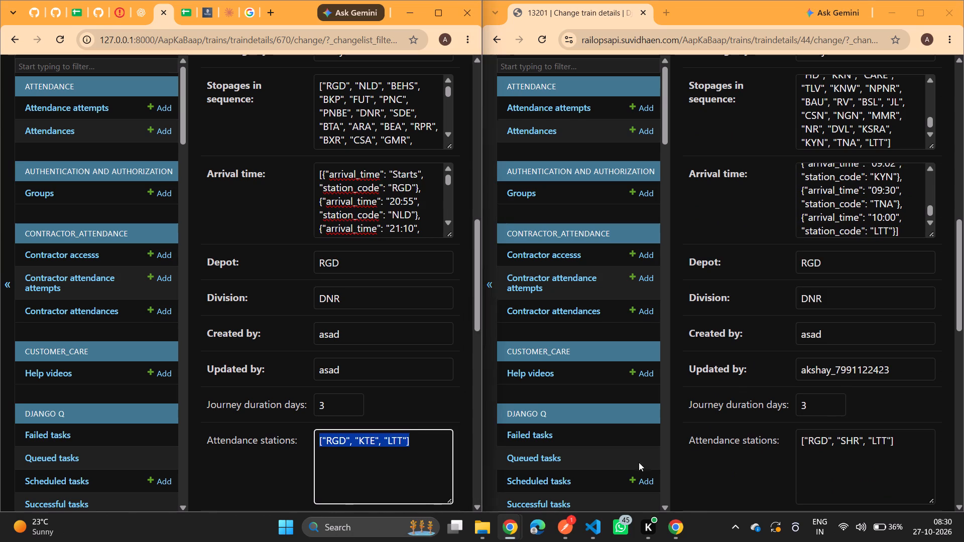
click(864, 449)
key(ctrl+a)
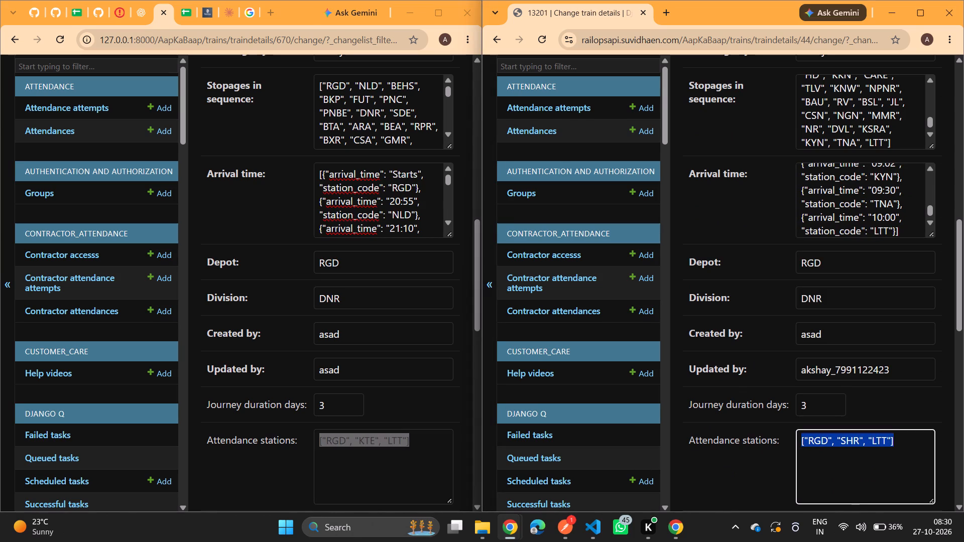
key(ctrl+v)
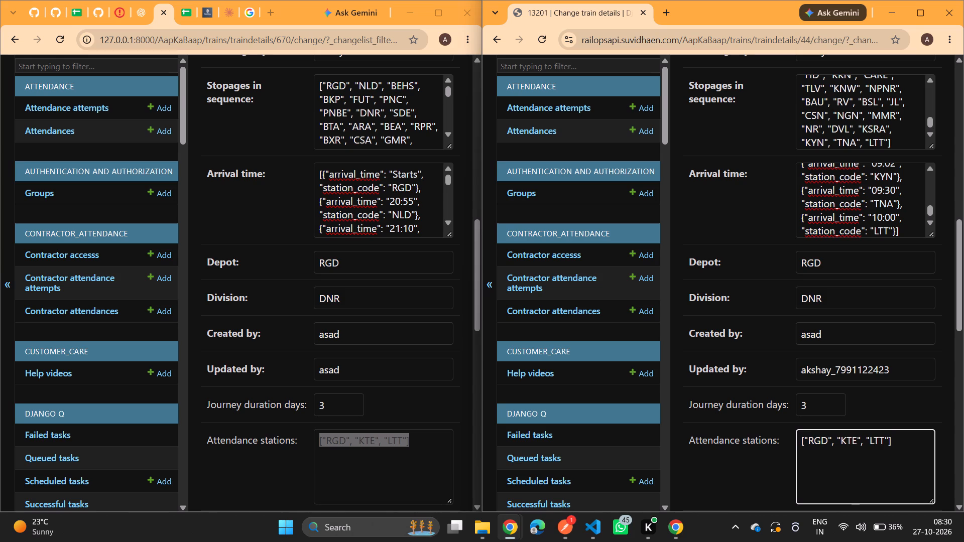
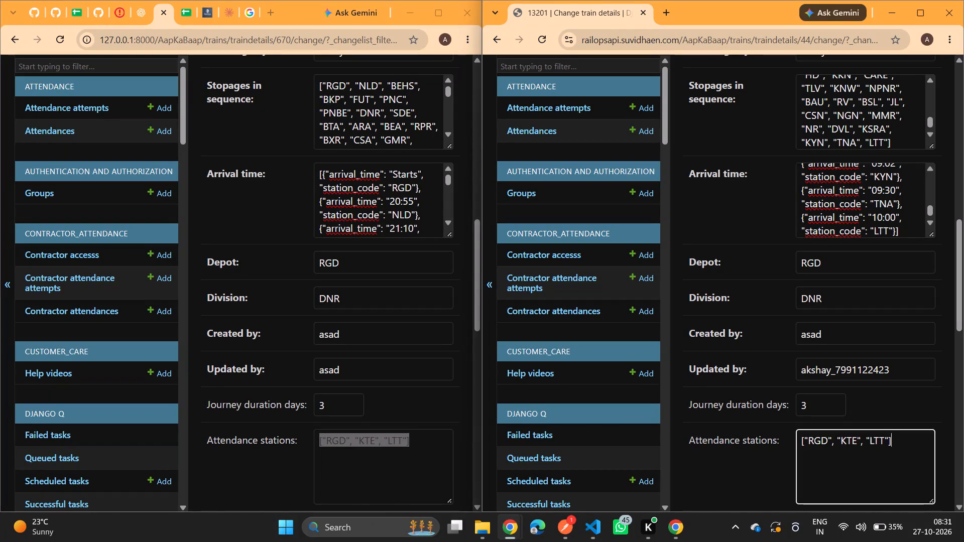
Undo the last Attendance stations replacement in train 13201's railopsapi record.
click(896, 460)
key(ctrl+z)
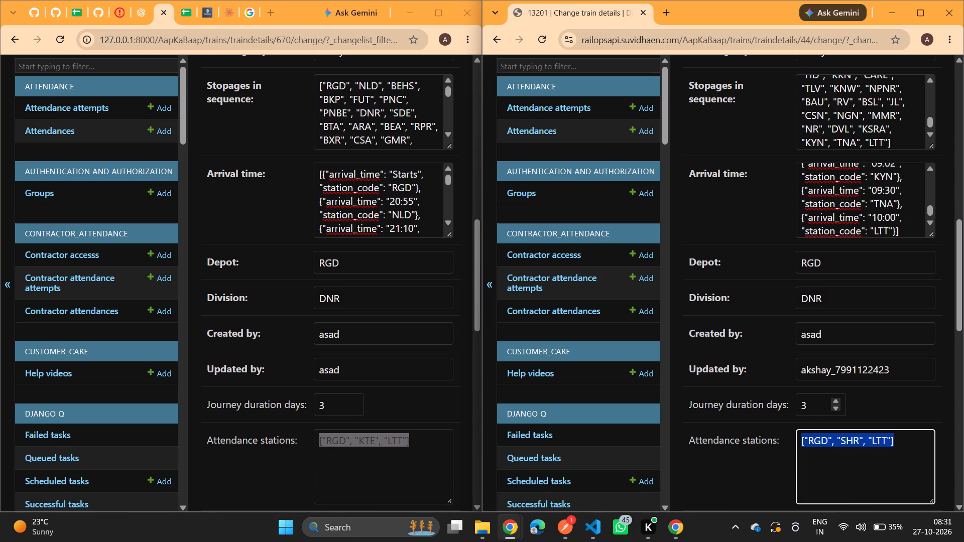
Review train 13201's Stopages in sequence list and the remaining fields below it in the railopsapi record.
scroll(860, 132, up, 6)
scroll(860, 132, down, 1)
scroll(860, 132, up, 2)
scroll(860, 132, down, 4)
scroll(860, 132, up, 7)
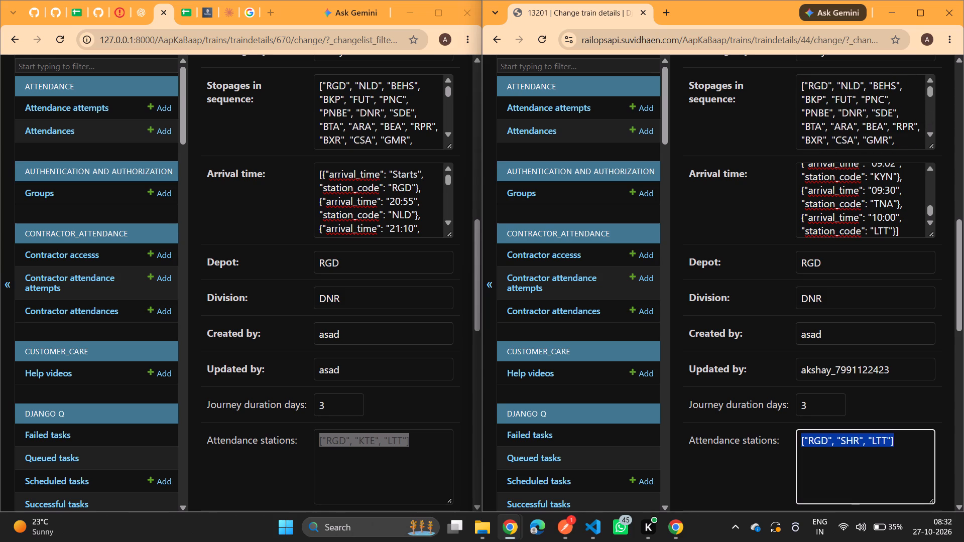
scroll(875, 118, down, 1)
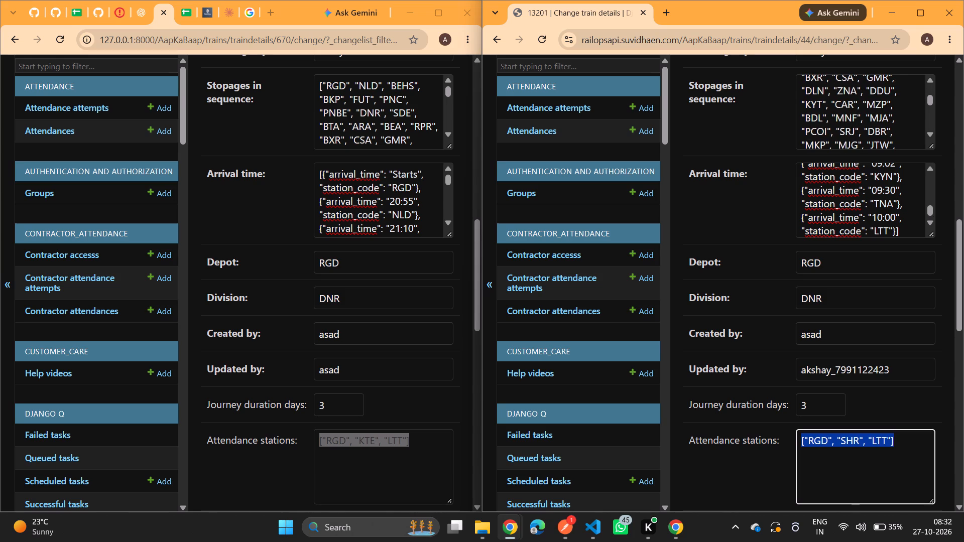
scroll(875, 119, down, 2)
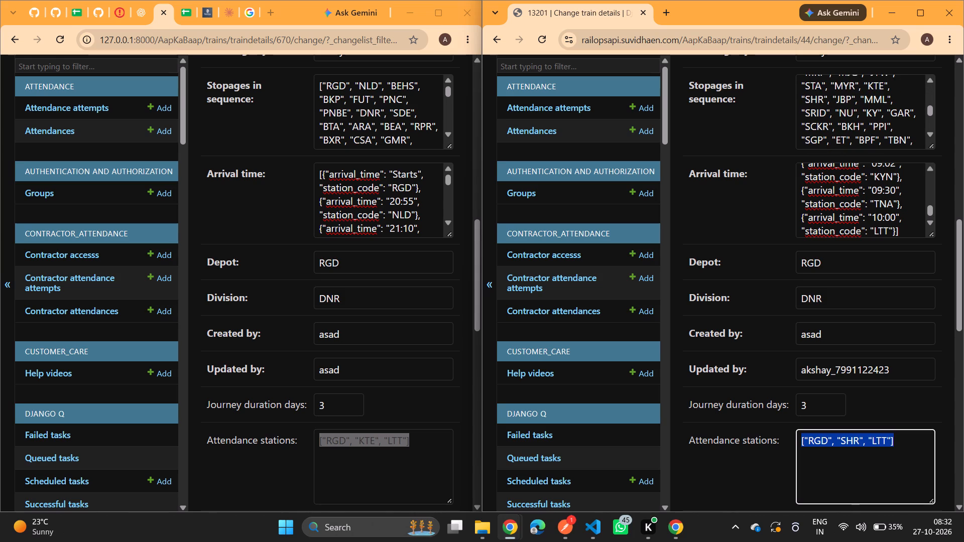
scroll(875, 119, up, 3)
scroll(875, 120, down, 1)
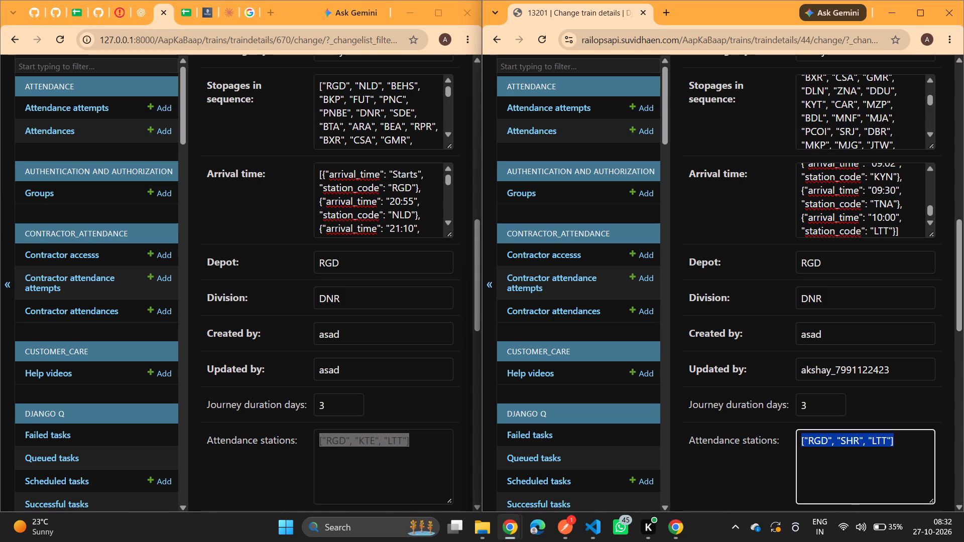
scroll(875, 120, down, 2)
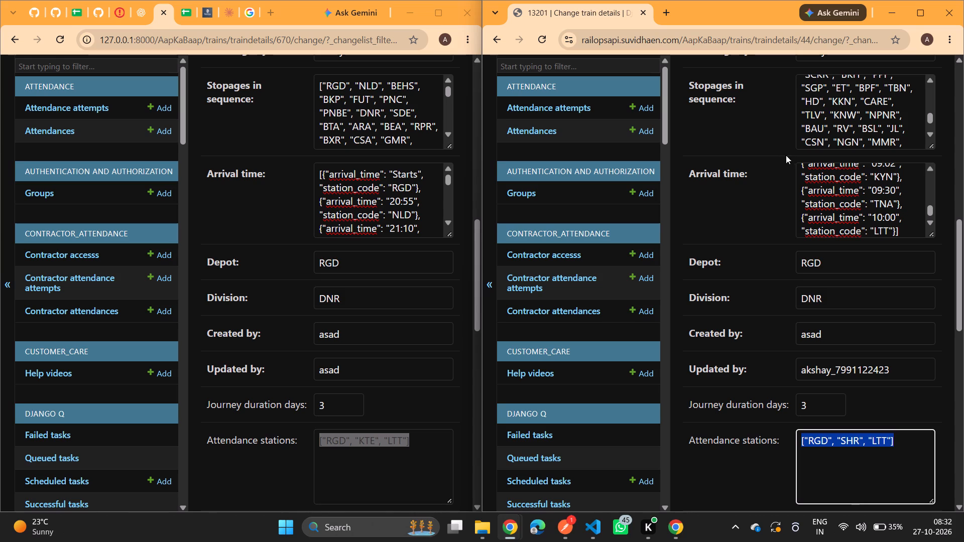
scroll(761, 235, down, 1)
scroll(761, 235, up, 1)
scroll(761, 235, down, 5)
scroll(761, 235, up, 1)
scroll(761, 235, down, 3)
scroll(761, 235, up, 1)
scroll(761, 235, down, 1)
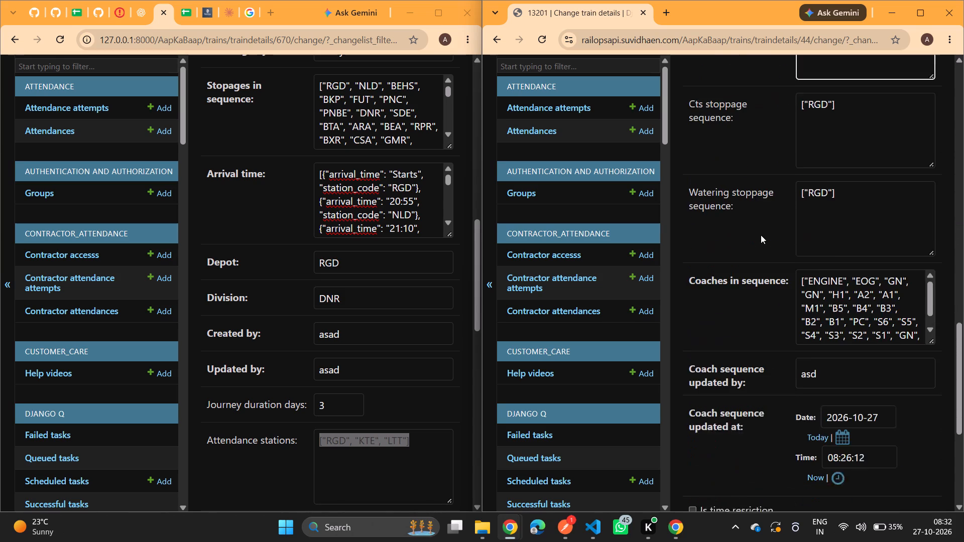
scroll(761, 235, down, 6)
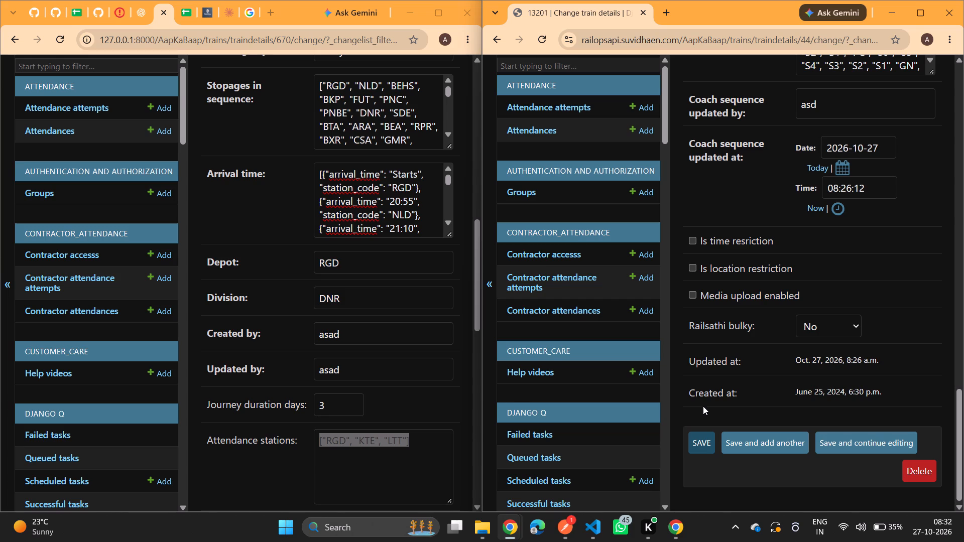
scroll(721, 366, up, 6)
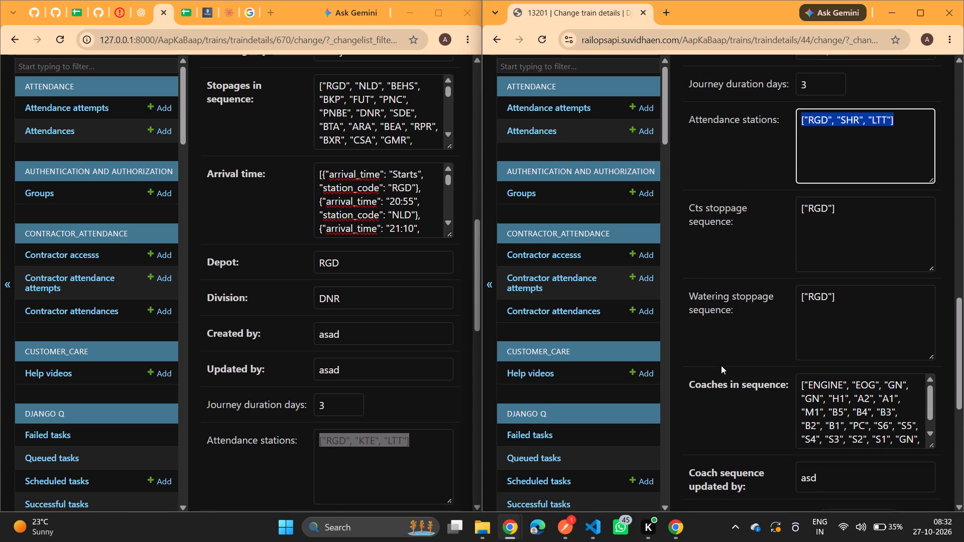
Redo the Attendance stations replacement and save train 13201's railopsapi record.
click(891, 166)
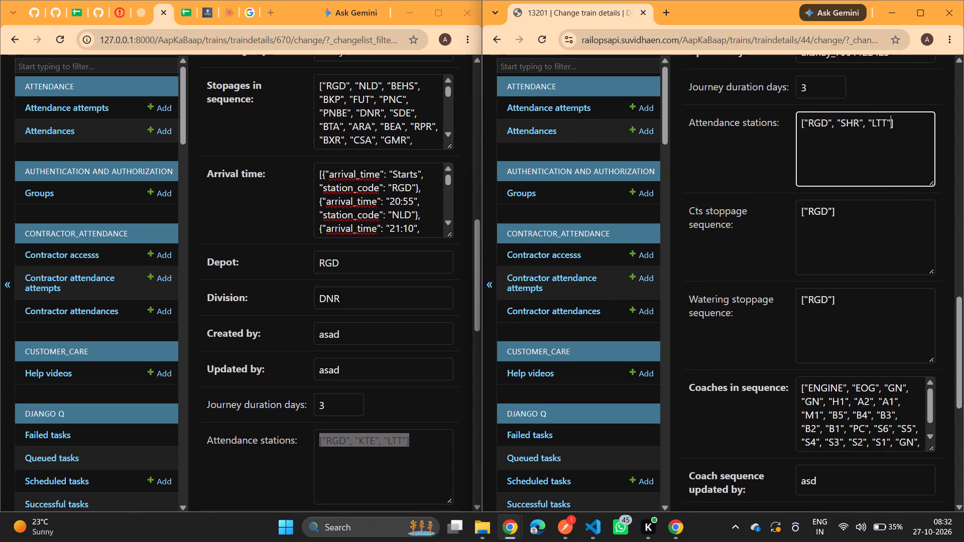
key(ctrl+y)
scroll(791, 277, down, 6)
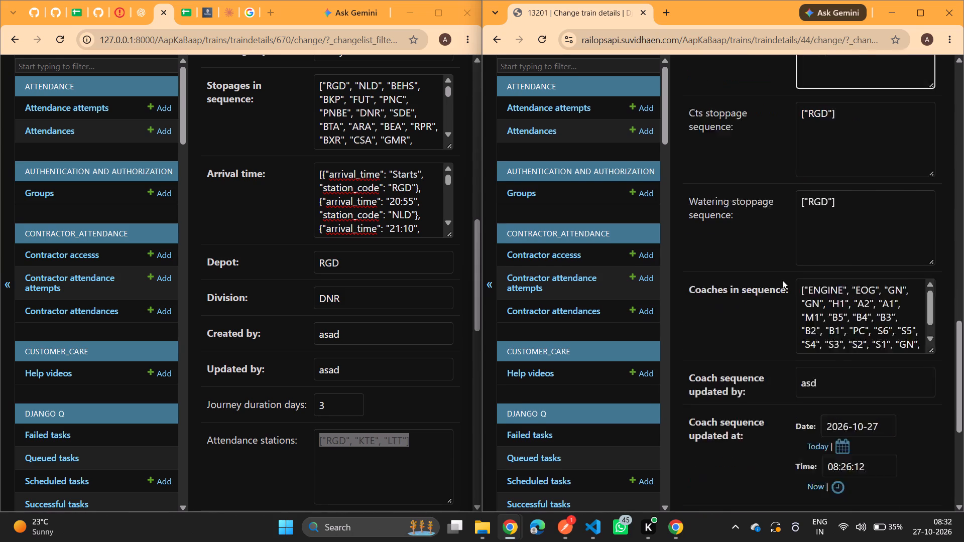
click(700, 441)
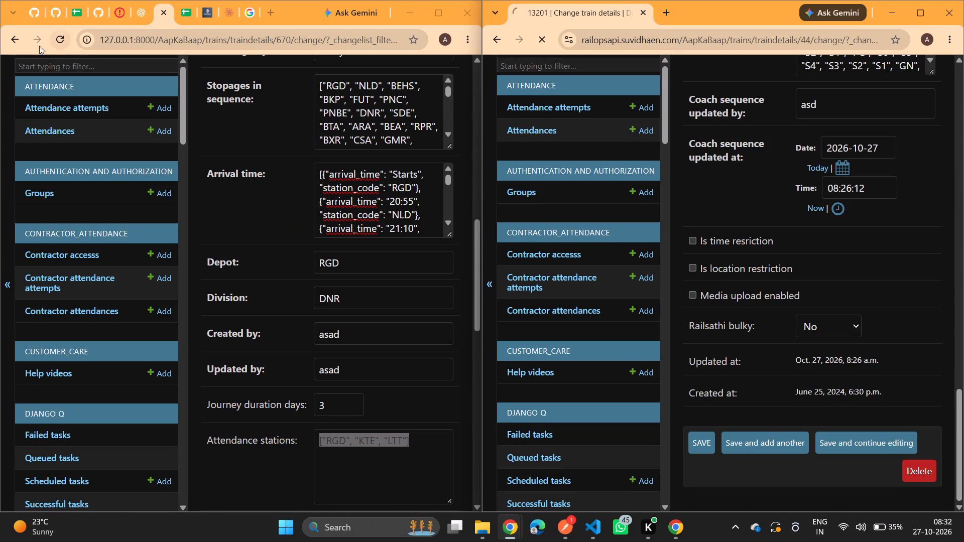
Return to the local admin's train details list and search it for train 12391.
click(19, 43)
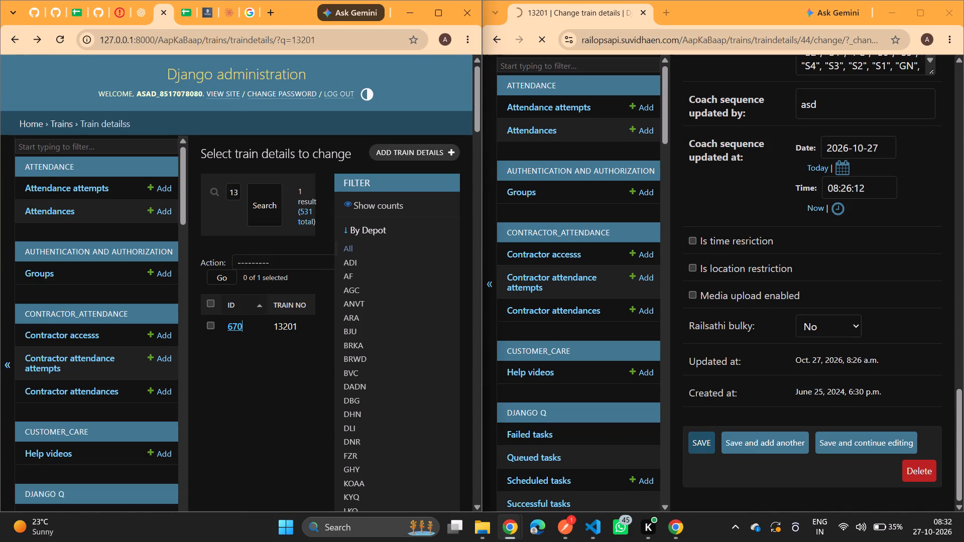
click(236, 196)
key(Right)
key(Right)
key(Right)
key(Right)
key(Right)
key(Right)
key(Right)
key(Right)
key(Right)
key(Right)
key(Right)
key(Right)
key(Right)
key(Right)
key(Right)
key(Right)
key(Right)
key(Right)
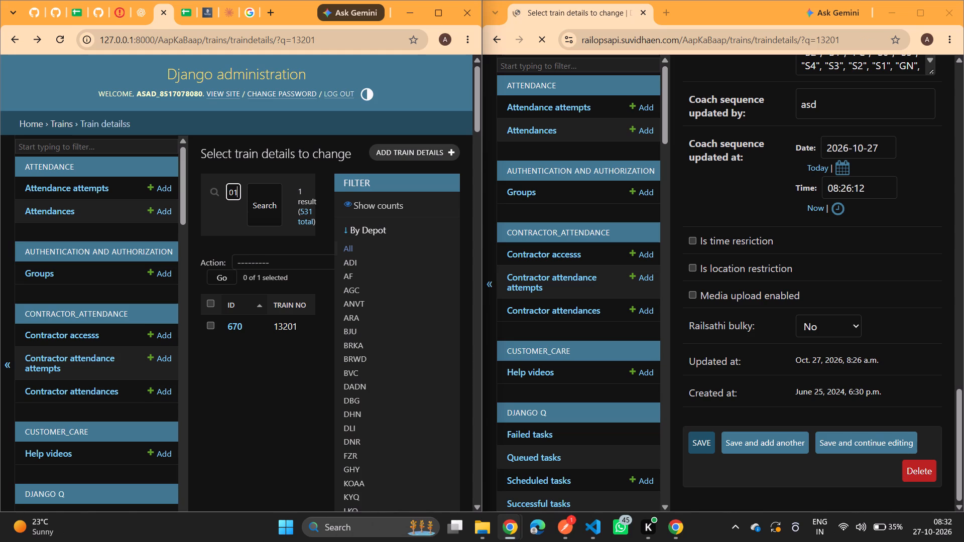
key(BackSpace)
key(BackSpace)
key(BackSpace)
key(BackSpace)
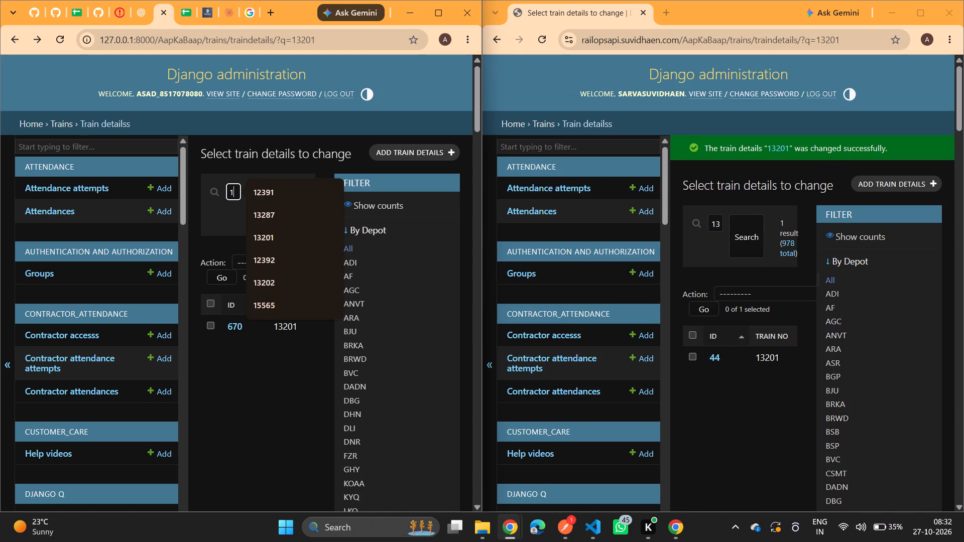
key(2)
text(391)
key(Return)
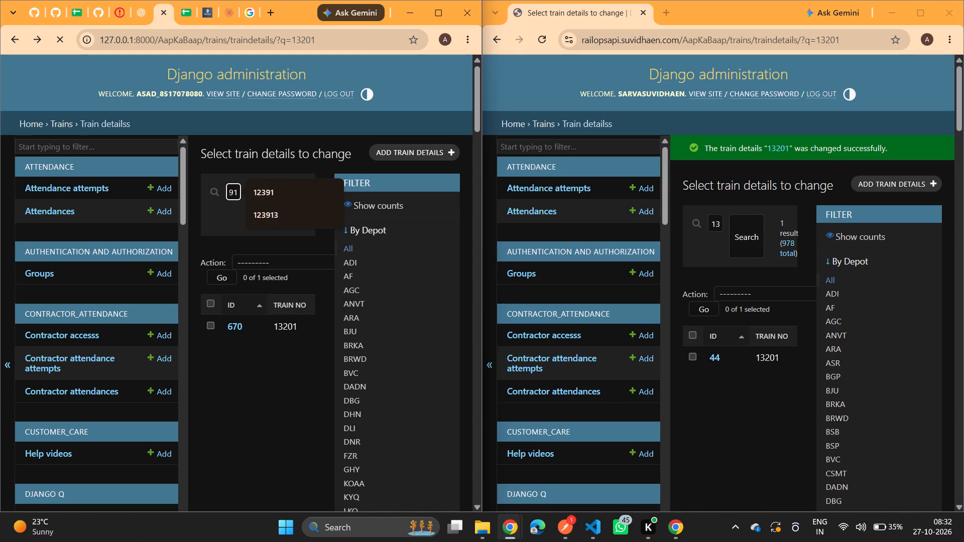
Search the railopsapi admin's train details list for train 12391.
click(717, 223)
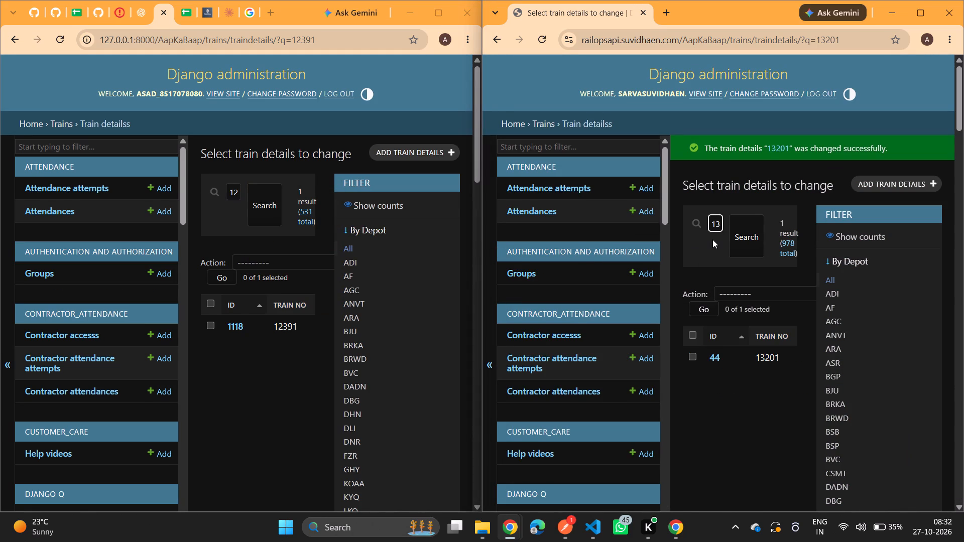
key(Right)
key(Right)
key(Right)
key(Right)
key(Right)
key(Right)
key(Right)
key(Right)
key(Right)
key(Right)
key(Right)
key(Right)
key(Right)
key(BackSpace)
key(BackSpace)
key(BackSpace)
key(BackSpace)
key(BackSpace)
key(BackSpace)
key(BackSpace)
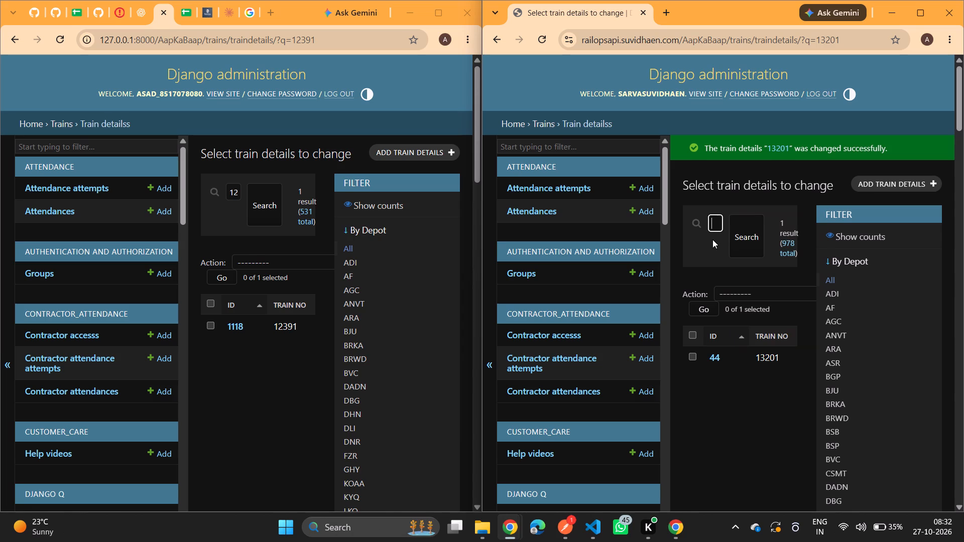
text(12391)
key(Return)
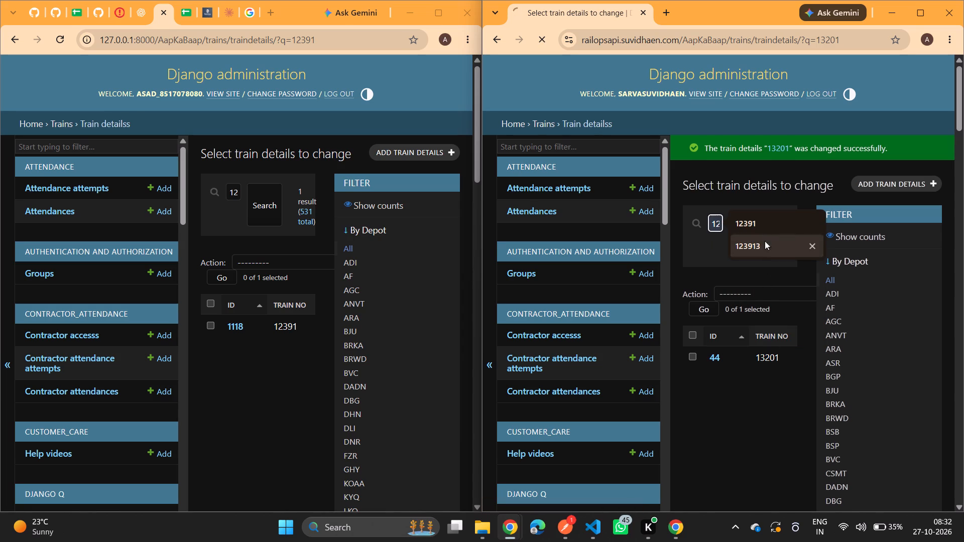
click(765, 226)
click(741, 255)
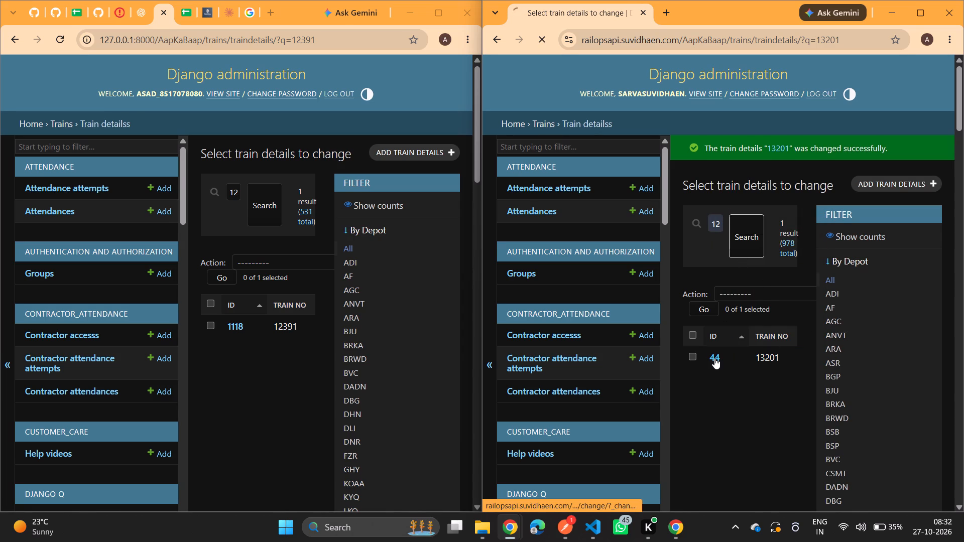
Open train 12391's local and railopsapi records and compare their frequency, stations, times, stopages, arrival times and attendance stations.
click(240, 325)
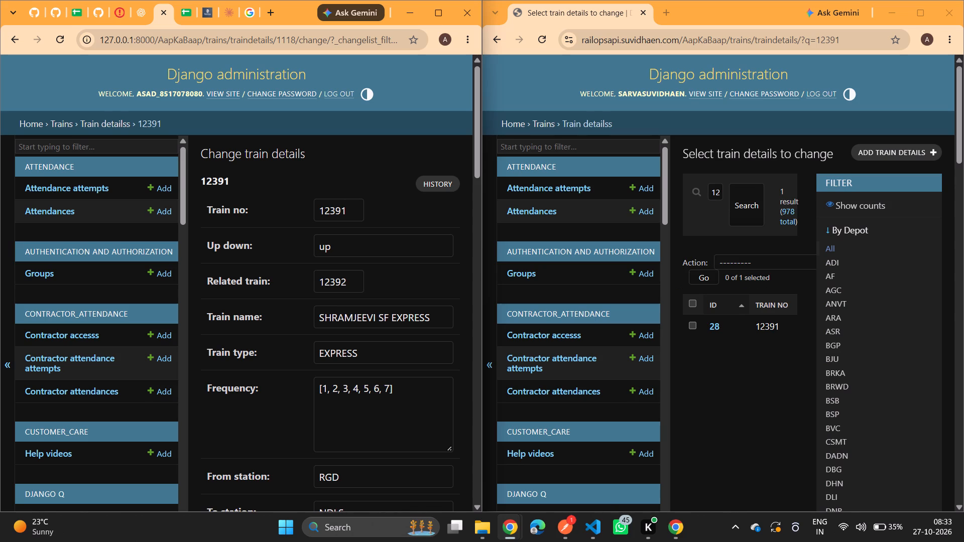
scroll(333, 354, down, 5)
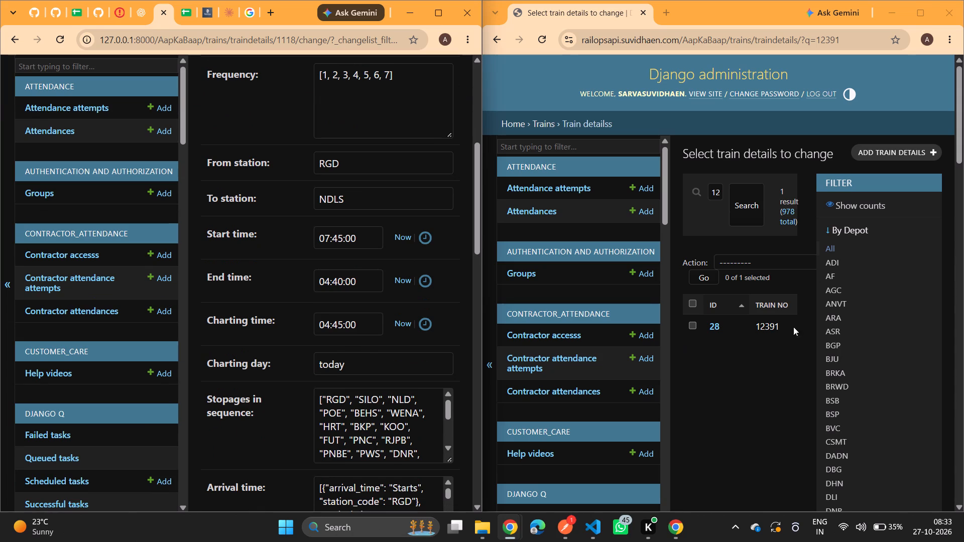
click(716, 324)
scroll(302, 355, down, 2)
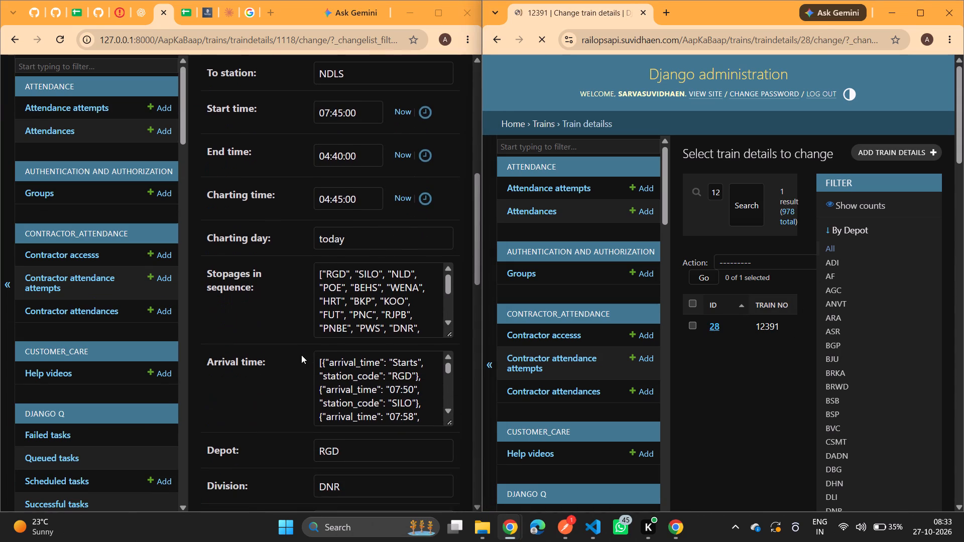
scroll(750, 347, down, 2)
scroll(751, 347, up, 1)
scroll(751, 347, down, 5)
scroll(753, 342, up, 1)
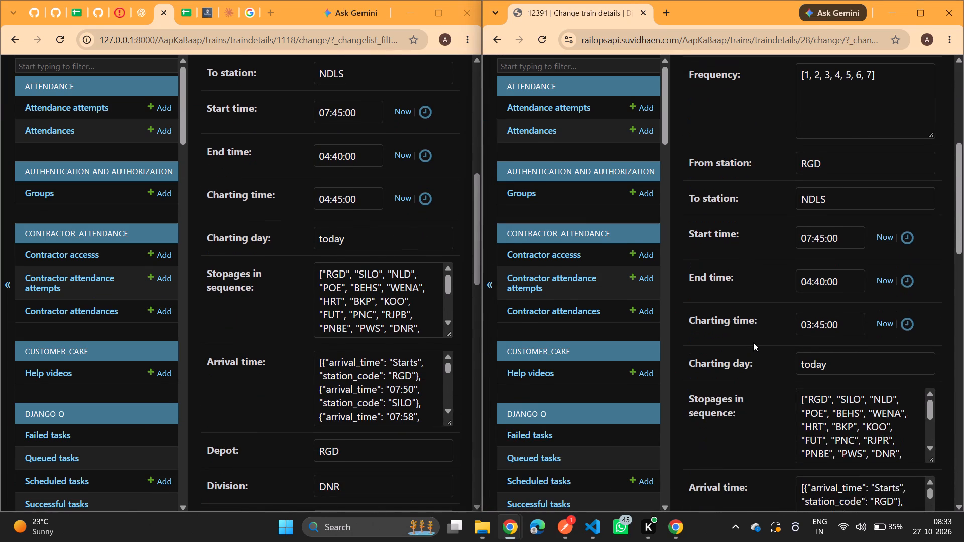
scroll(753, 342, down, 6)
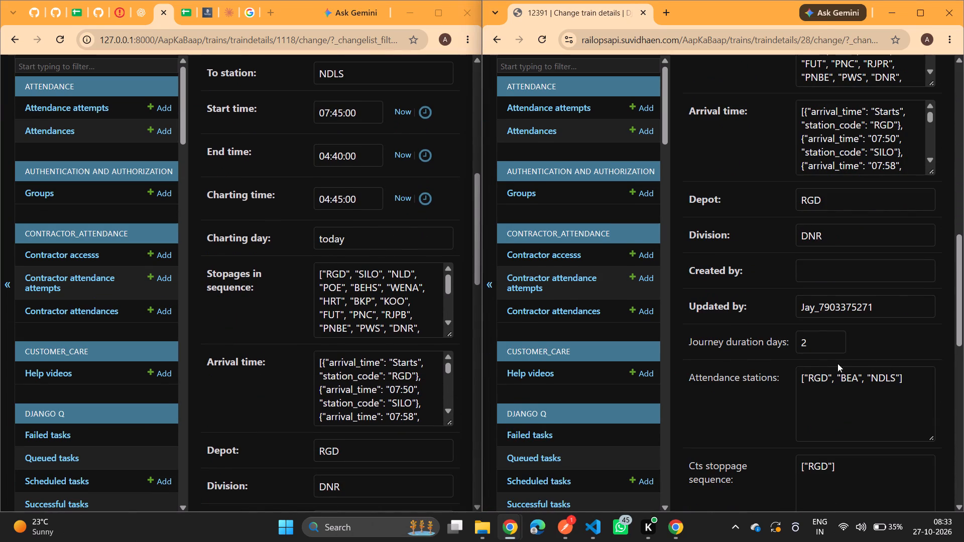
scroll(282, 385, down, 3)
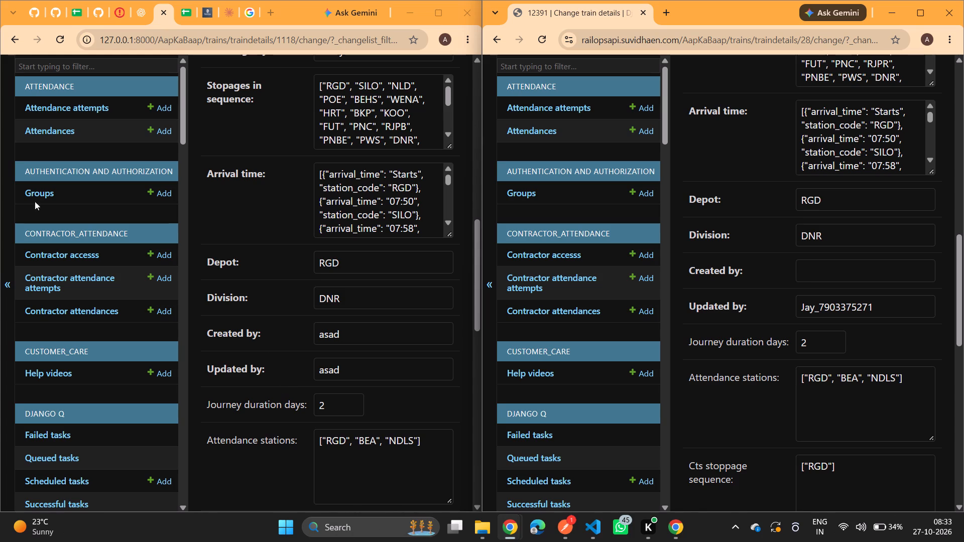
Return both admins to their train details lists and search the local one for train 12392.
click(13, 47)
click(496, 43)
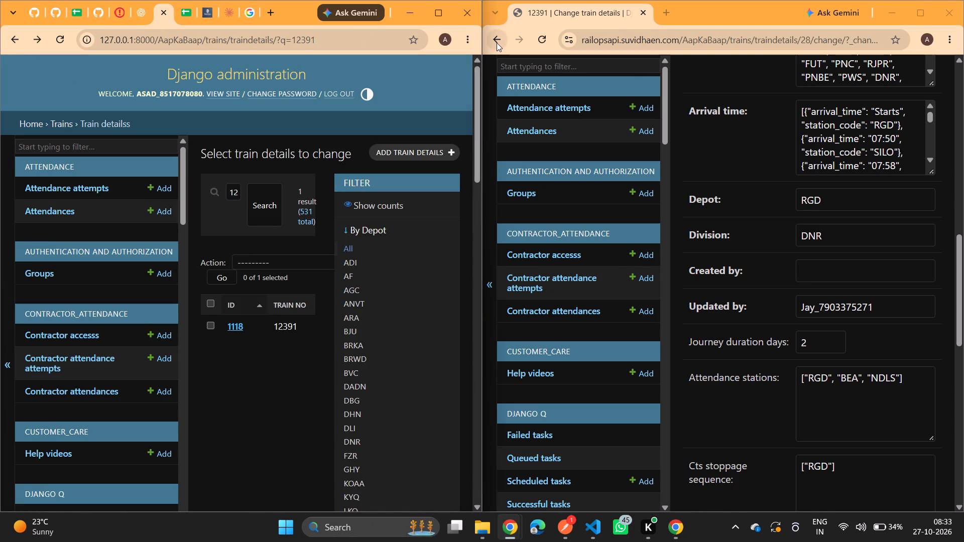
click(234, 191)
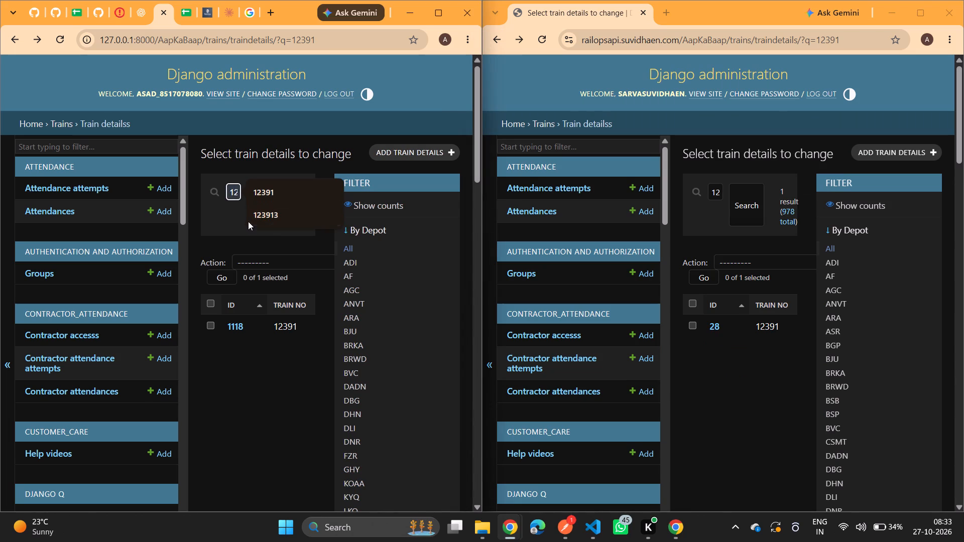
key(Right)
key(Right)
key(Right)
key(Right)
key(Right)
key(Right)
key(Right)
key(Right)
key(Right)
key(Right)
key(Right)
key(Right)
key(Right)
key(Right)
key(Right)
key(Right)
key(Right)
key(Right)
key(Right)
key(Right)
key(Right)
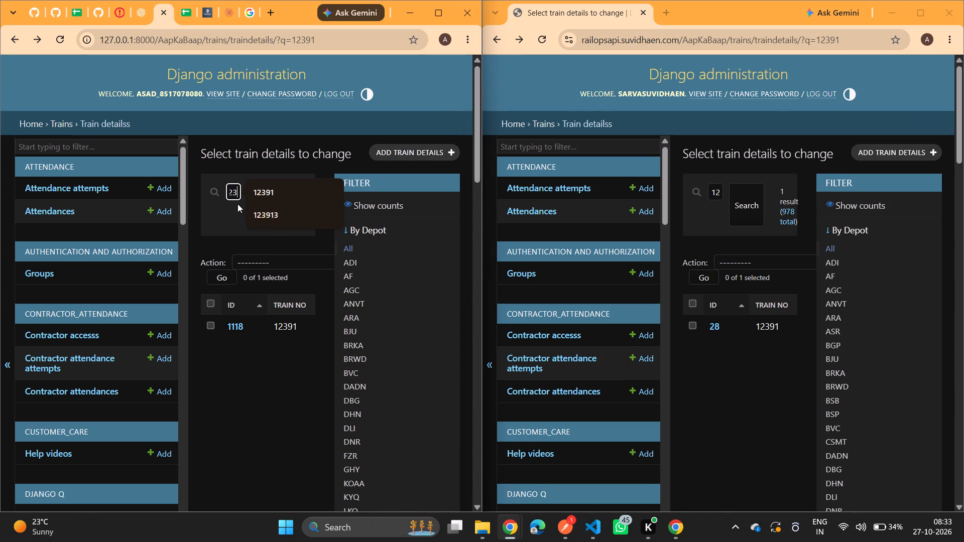
key(Right)
key(Right)
key(Right)
key(BackSpace)
key(2)
key(Return)
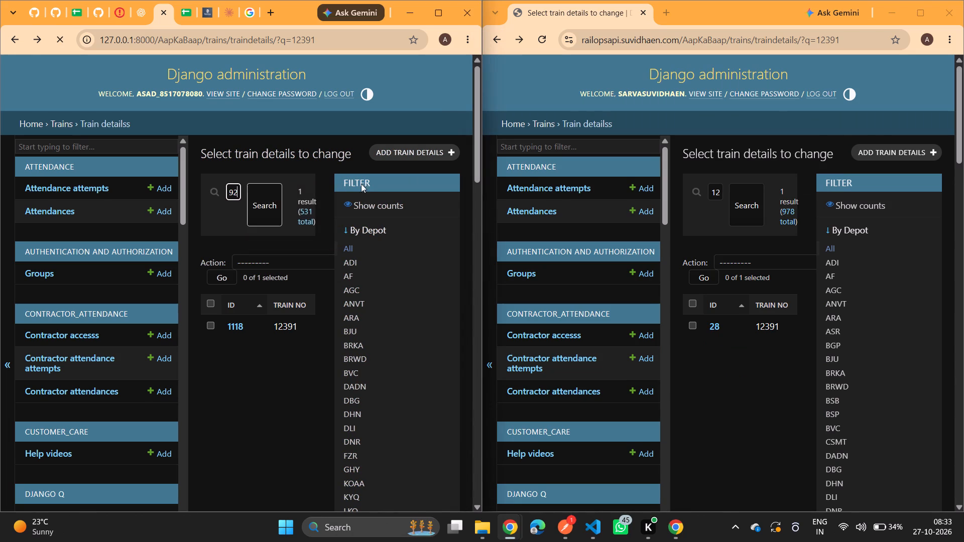
Search the railopsapi admin's train details list for train 12392.
click(714, 190)
key(Right)
key(Right)
key(Right)
key(Right)
key(Right)
key(Right)
key(Right)
key(Right)
key(Right)
key(Right)
key(Right)
key(Right)
key(Right)
key(Right)
key(Right)
key(Right)
key(Right)
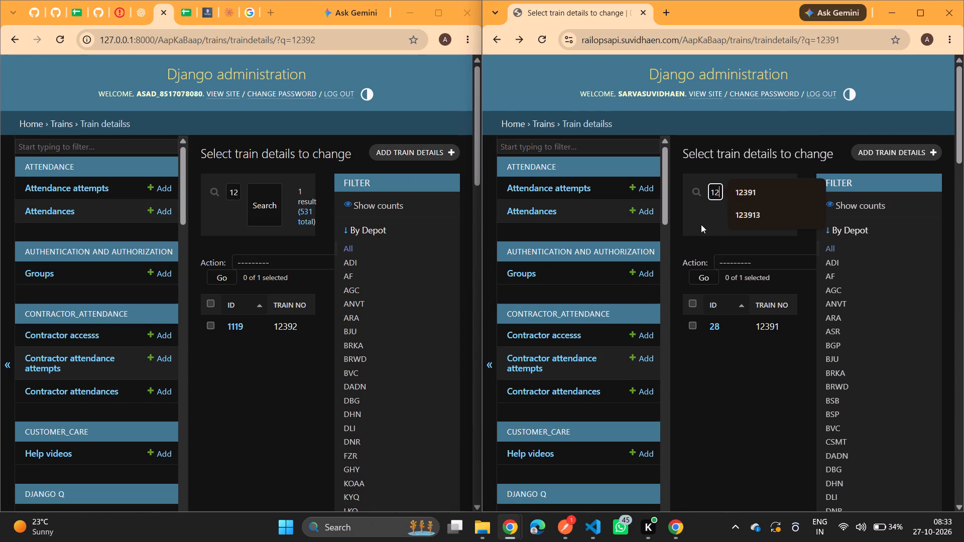
key(BackSpace)
key(2)
key(Return)
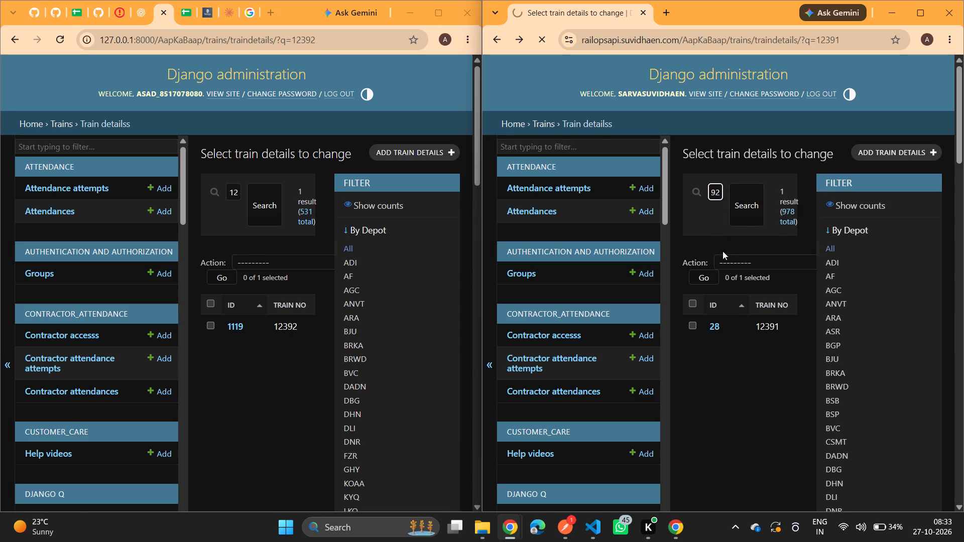
Open train 12392's record in both the local and railopsapi admins.
click(708, 328)
click(709, 327)
click(233, 325)
click(713, 324)
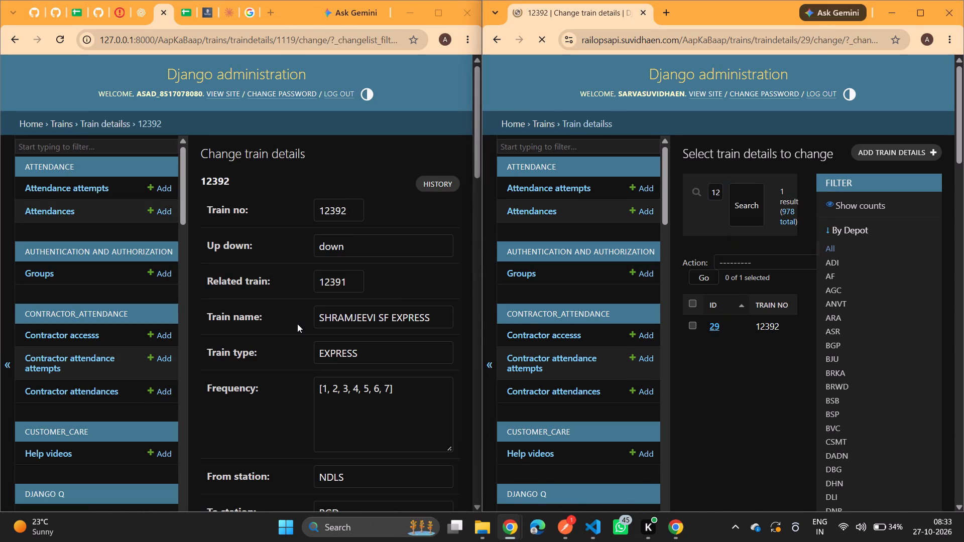
Compare train 12392's local and railopsapi records for frequency, stations, times, stopages, arrival times and attendance stations.
scroll(320, 326, down, 2)
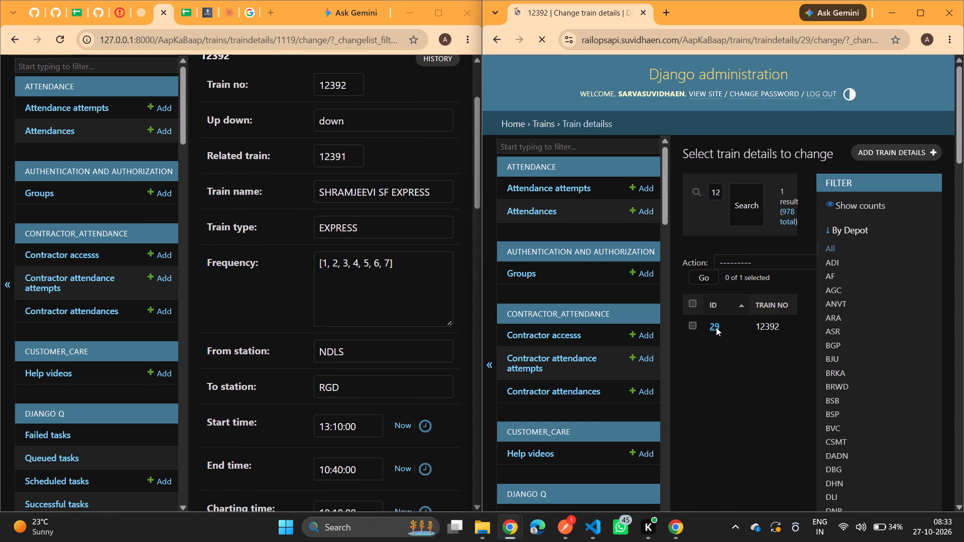
scroll(711, 323, down, 1)
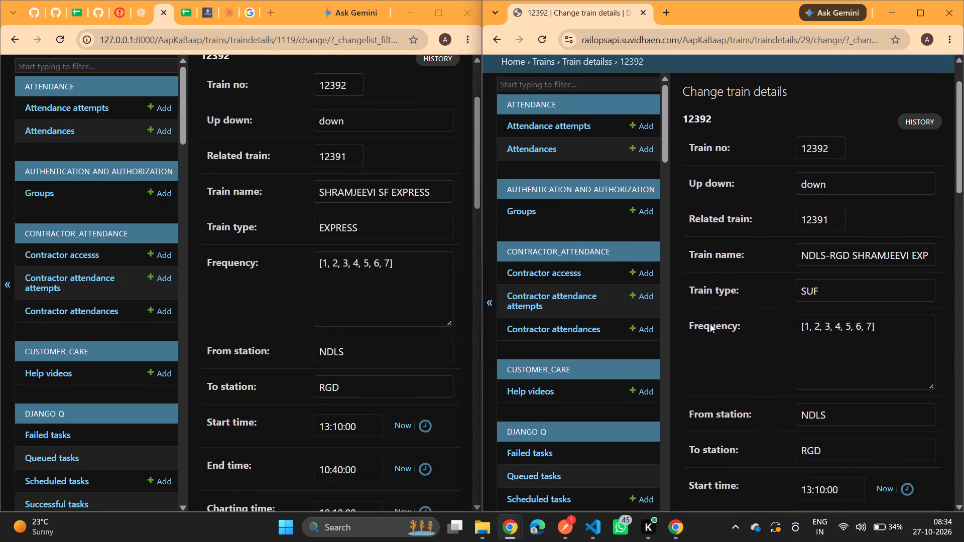
scroll(710, 324, down, 2)
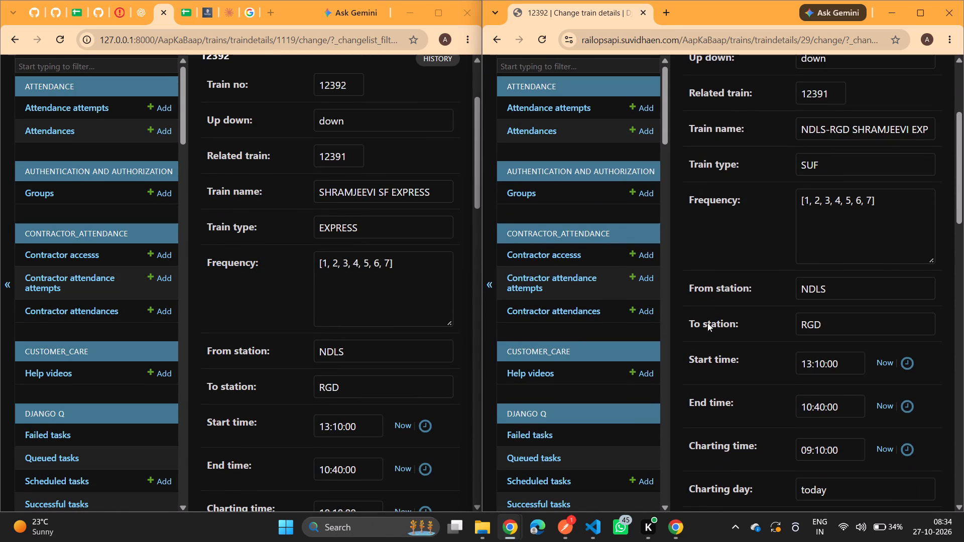
scroll(707, 323, up, 1)
scroll(367, 340, down, 4)
scroll(267, 344, down, 3)
scroll(267, 344, up, 2)
scroll(247, 347, down, 2)
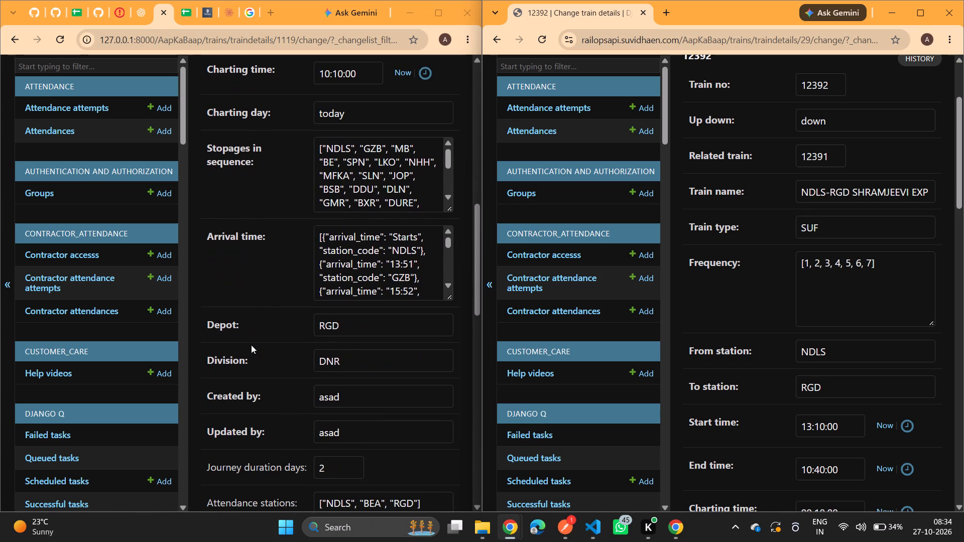
scroll(772, 325, down, 5)
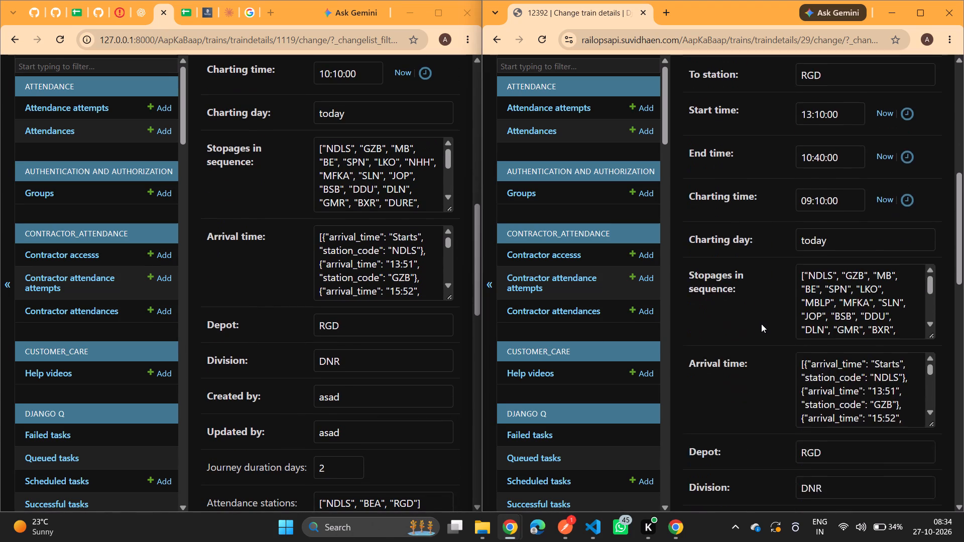
scroll(761, 324, down, 2)
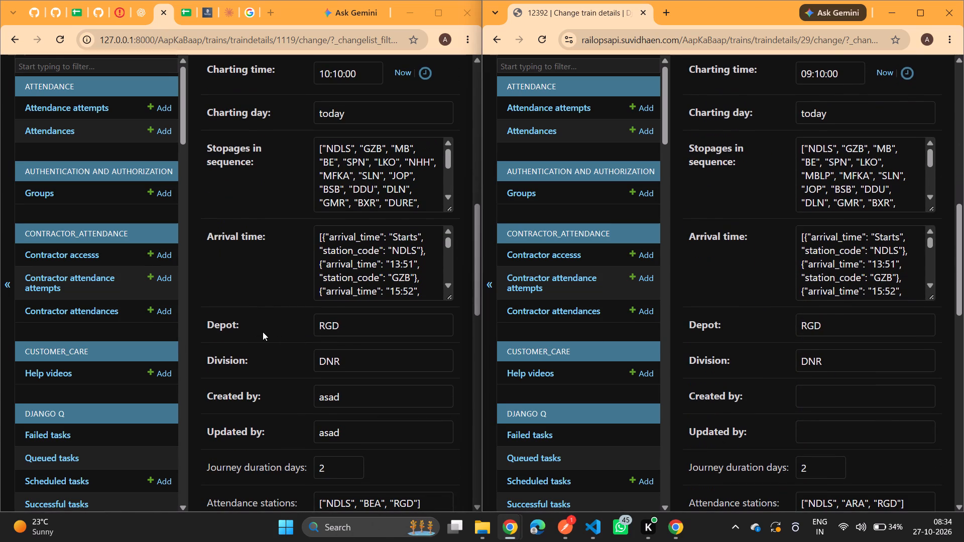
scroll(267, 330, down, 4)
scroll(267, 330, up, 1)
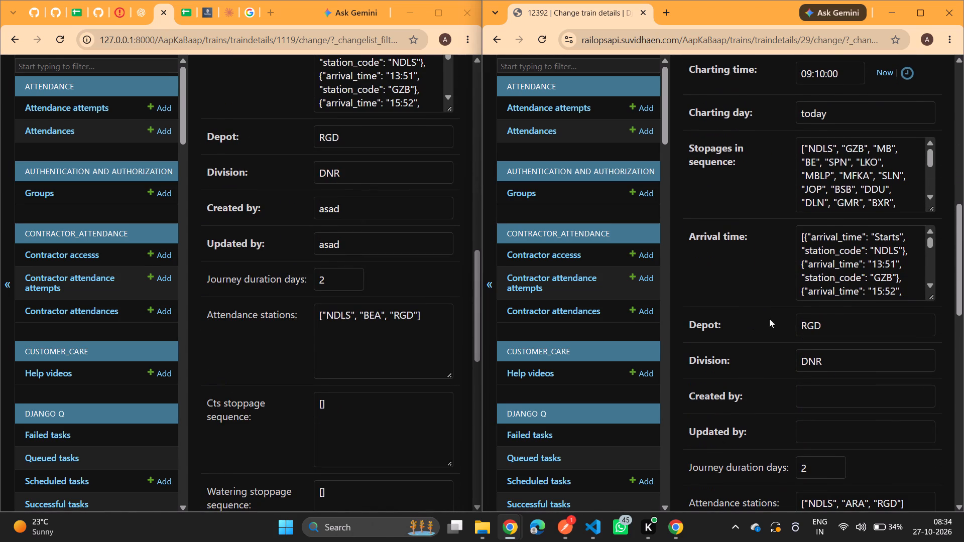
scroll(763, 320, down, 2)
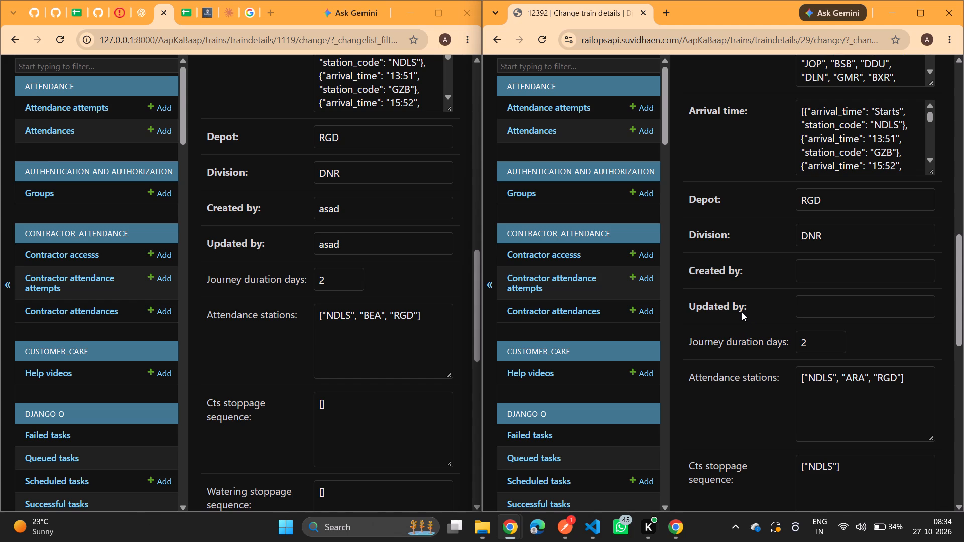
scroll(281, 281, up, 2)
scroll(281, 280, down, 2)
Replace the railopsapi record's stopages in sequence with the full list copied from train 12392's local record.
scroll(281, 280, up, 6)
click(355, 352)
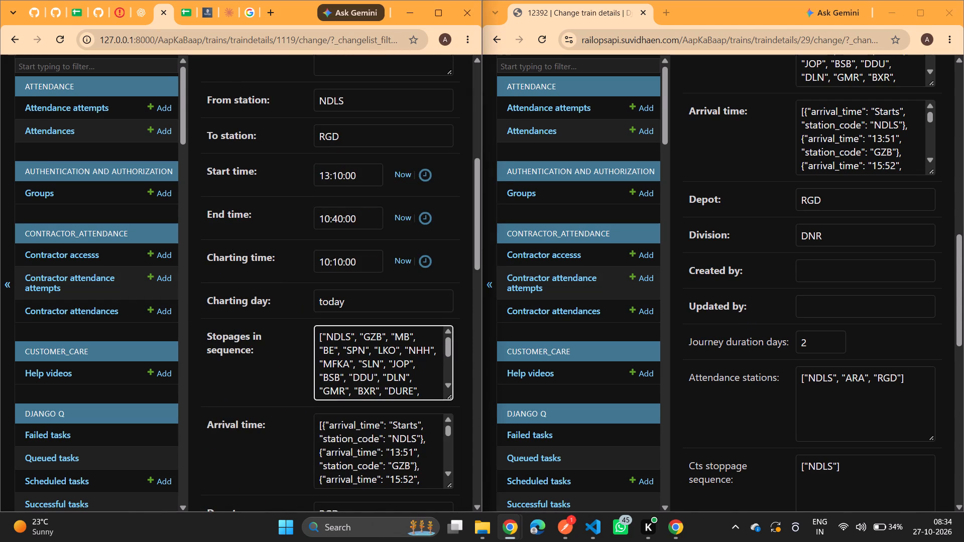
key(ctrl+a)
key(ctrl+c)
key(ctrl+c)
key(ctrl+c)
key(ctrl+c)
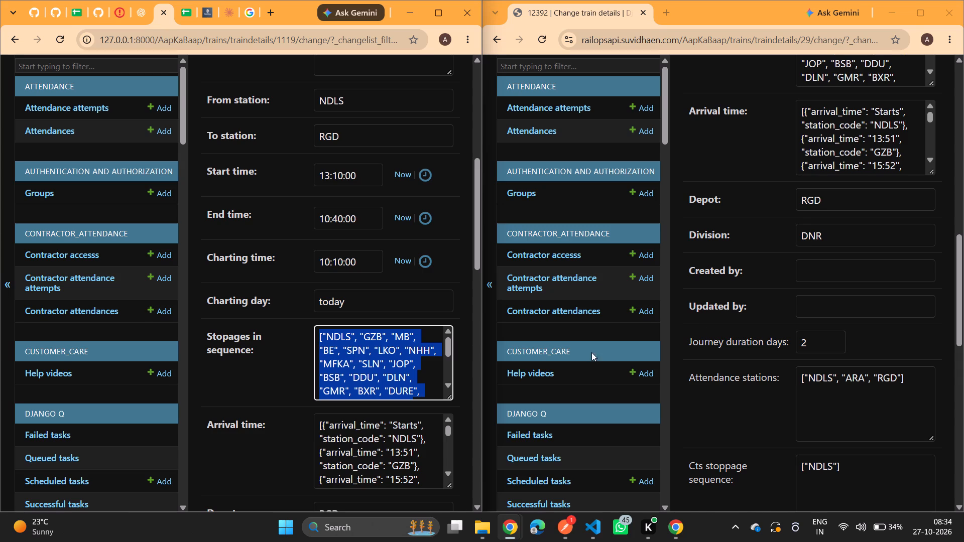
scroll(713, 314, up, 2)
click(832, 183)
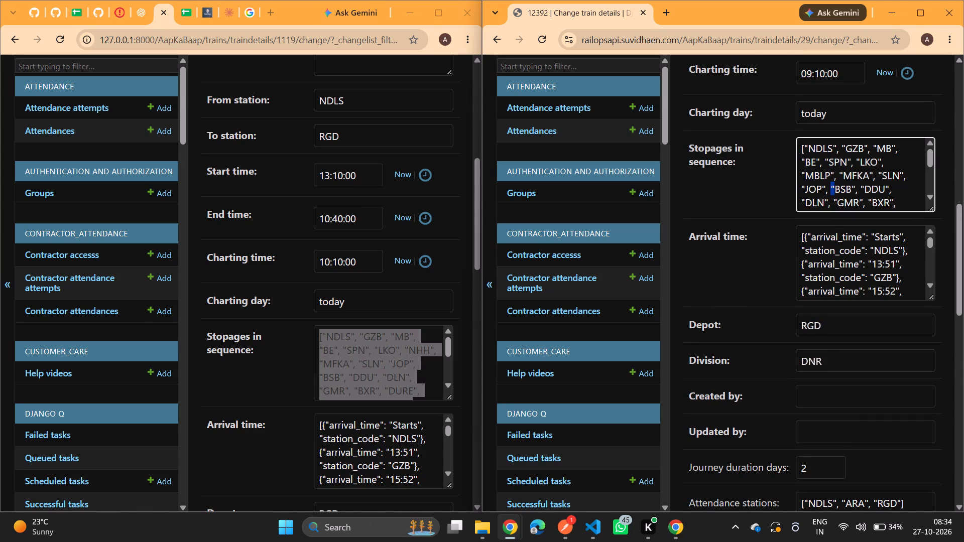
key(ctrl+a)
key(ctrl+v)
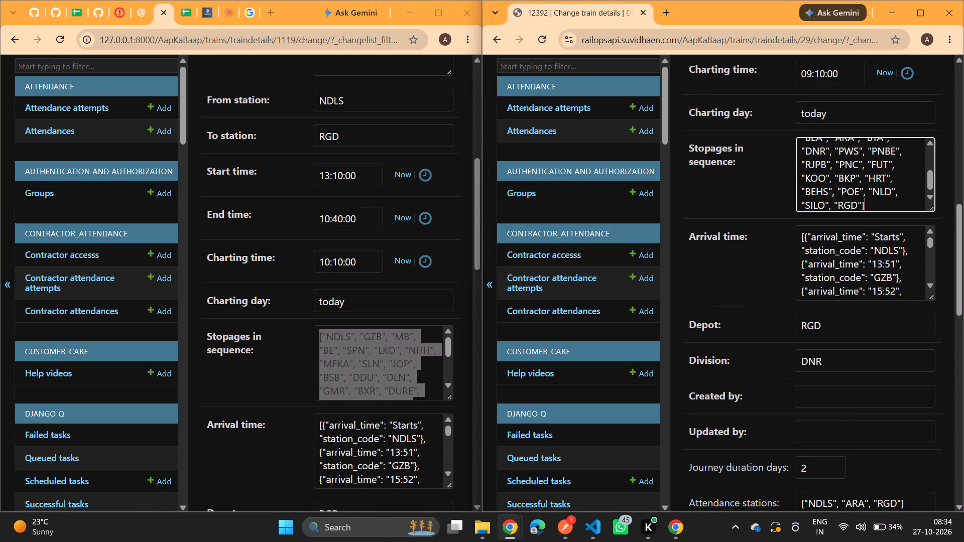
Replace the railopsapi record's arrival time data with the full arrival time content copied from the local record.
click(353, 437)
key(ctrl+a)
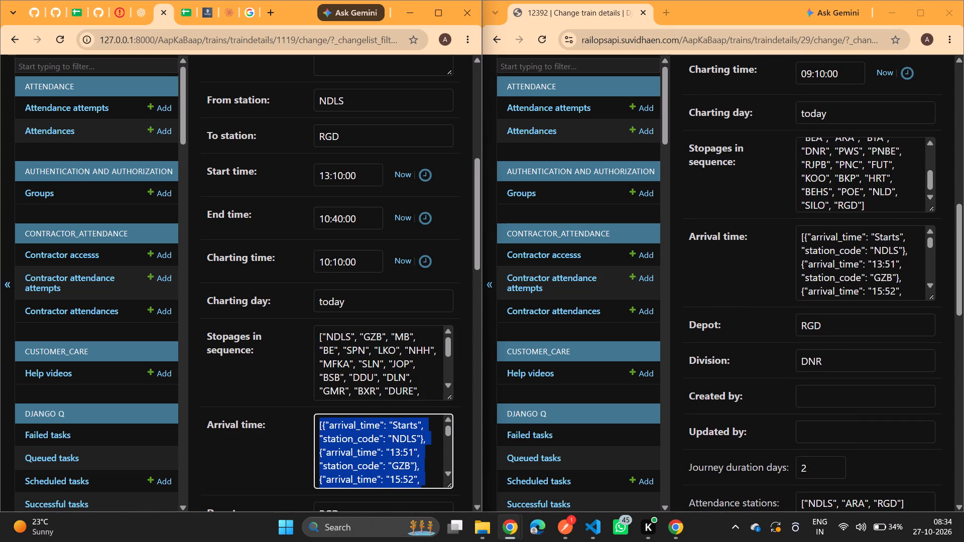
key(ctrl+c)
key(ctrl+c)
key(ctrl+c)
click(818, 275)
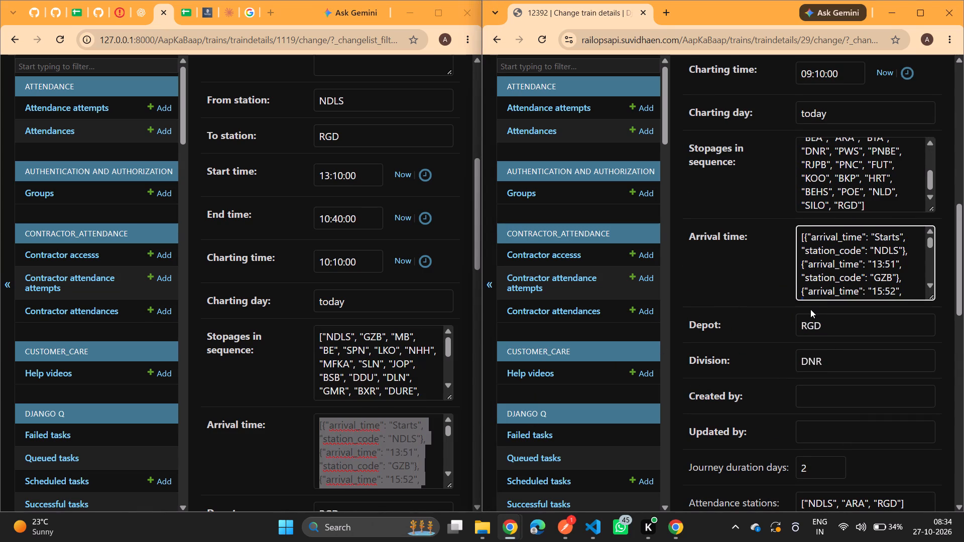
key(ctrl+a)
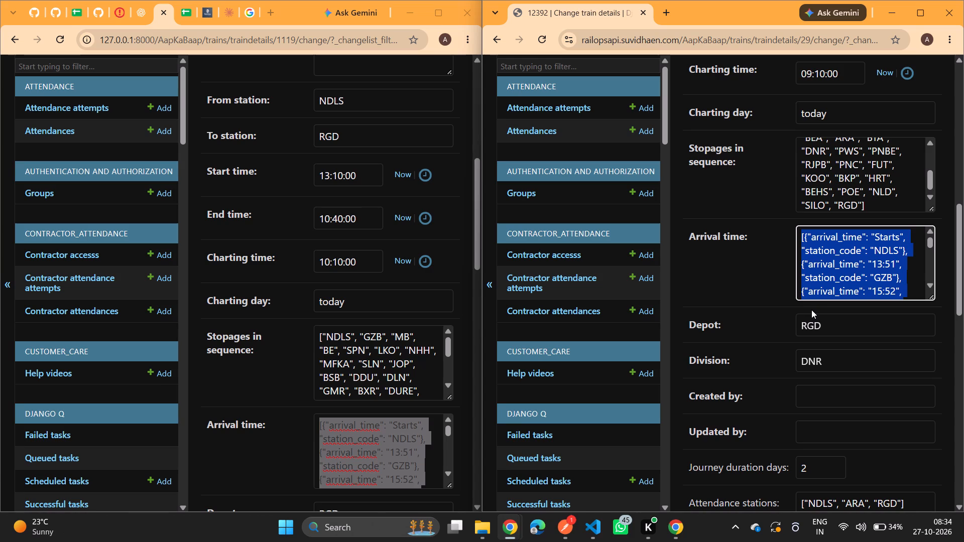
key(ctrl+v)
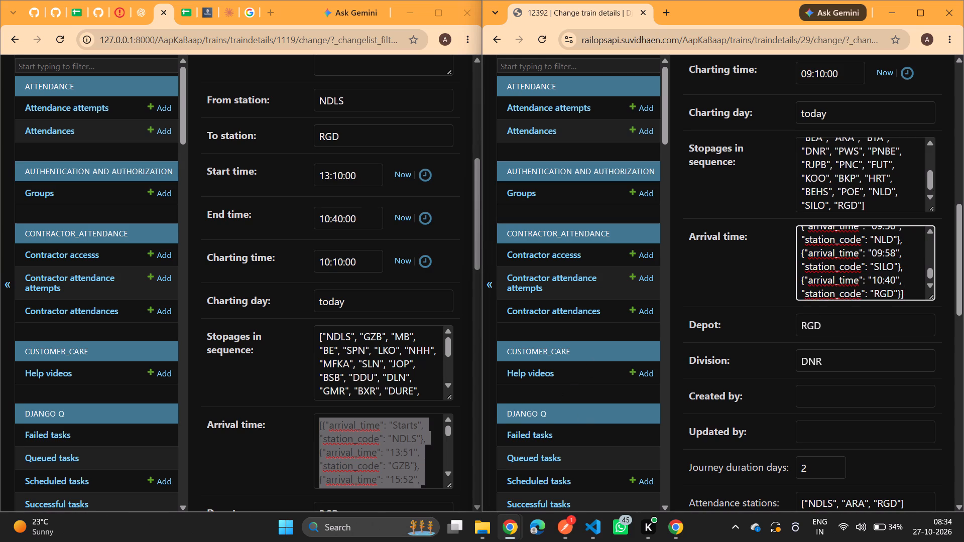
Review the replaced stopages and arrival time data in train 12392's railopsapi record.
scroll(950, 235, down, 1)
scroll(950, 234, up, 5)
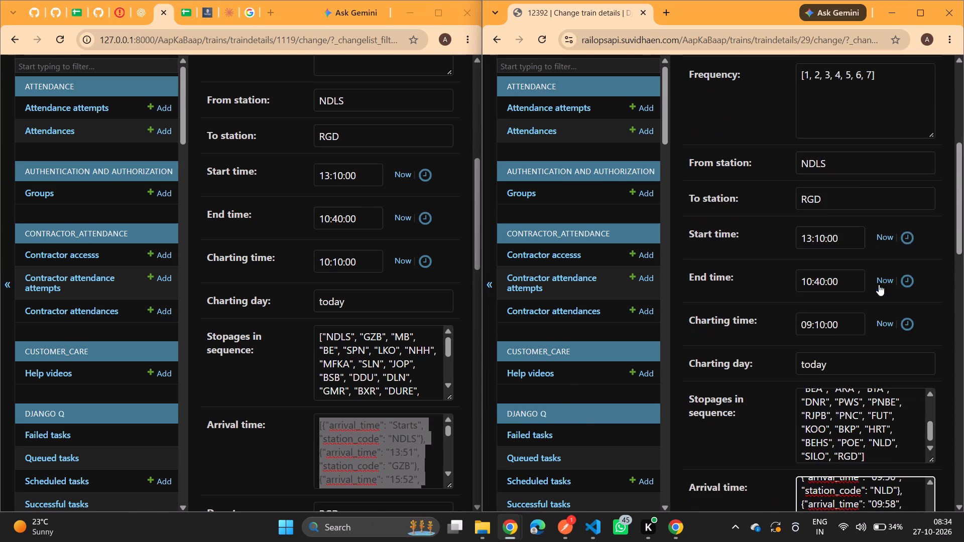
scroll(866, 291, down, 4)
scroll(863, 291, up, 1)
scroll(861, 292, down, 1)
scroll(873, 265, up, 8)
scroll(873, 265, down, 1)
scroll(873, 264, up, 1)
scroll(873, 264, down, 2)
scroll(873, 264, up, 7)
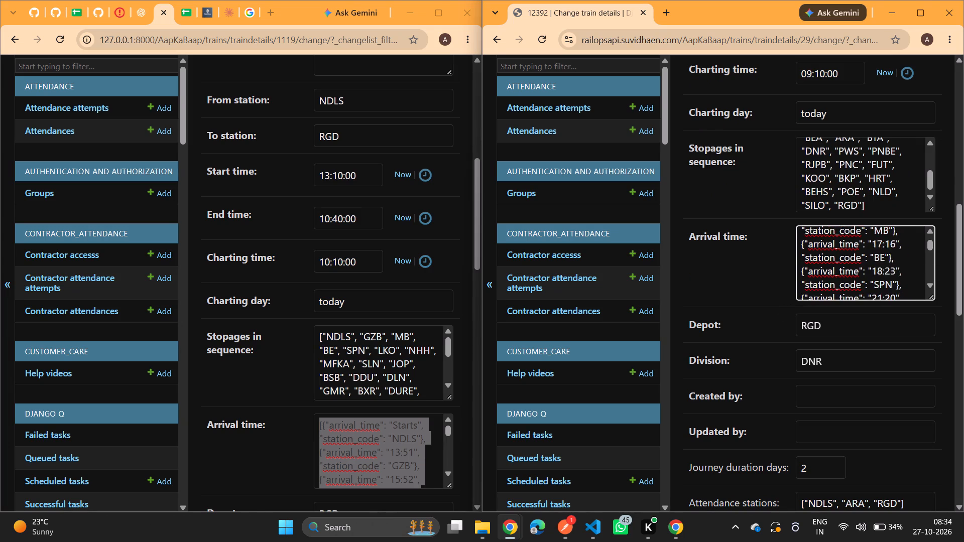
scroll(873, 264, up, 7)
scroll(873, 263, down, 2)
scroll(873, 263, up, 13)
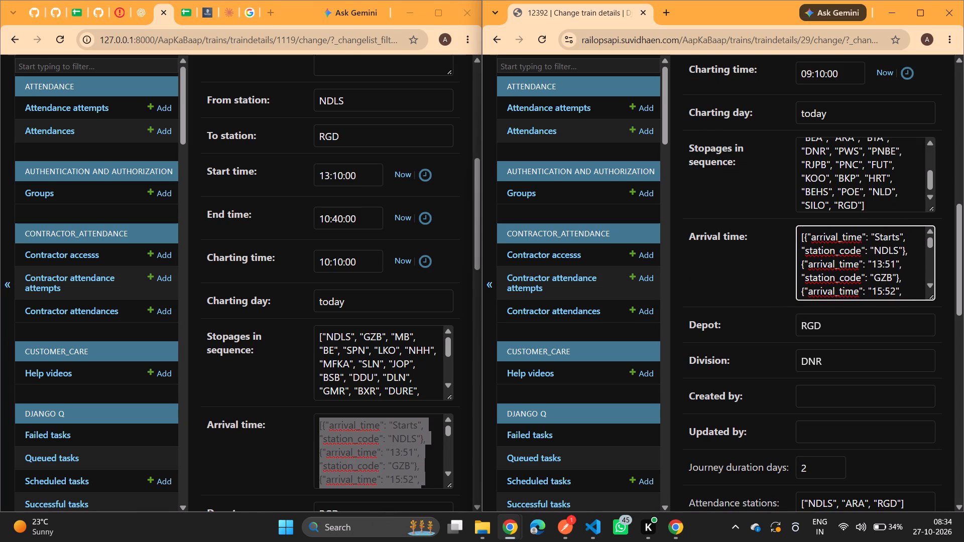
scroll(723, 318, up, 1)
scroll(723, 318, down, 1)
scroll(721, 317, up, 1)
scroll(721, 317, down, 2)
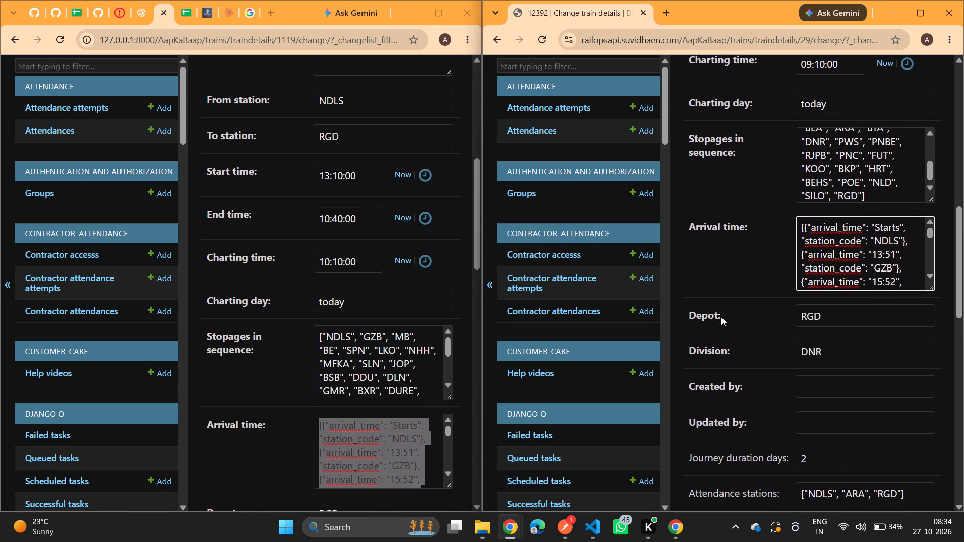
scroll(300, 356, up, 1)
scroll(300, 356, down, 4)
Copy the attendance stations ["NDLS", "BEA", "RGD"] from the local record over those in the railopsapi record.
scroll(361, 416, down, 1)
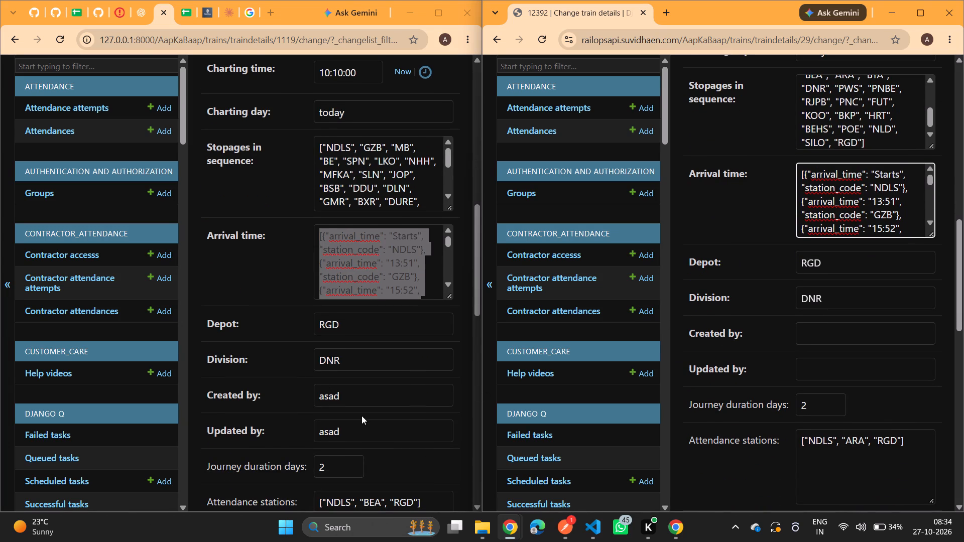
scroll(361, 416, down, 1)
click(398, 391)
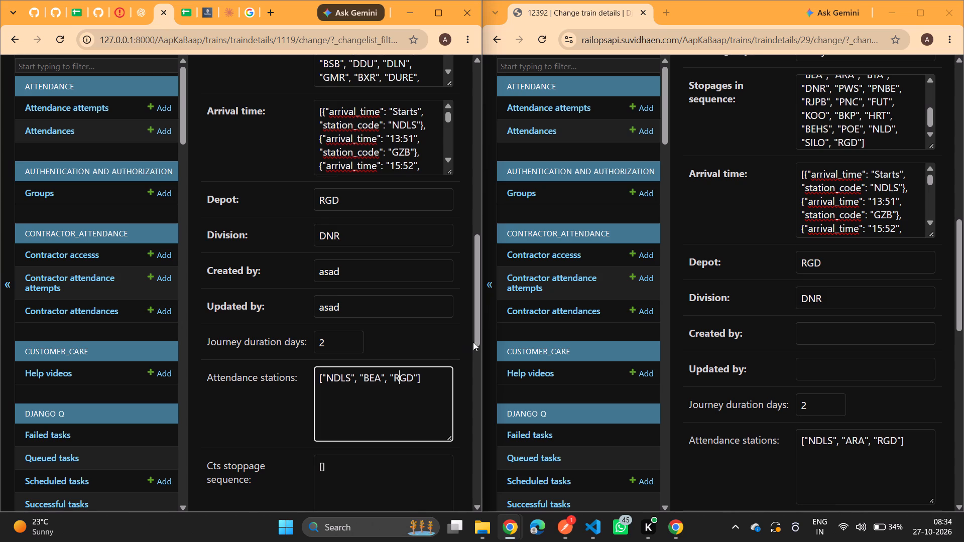
click(410, 416)
key(ctrl+a)
key(ctrl+v)
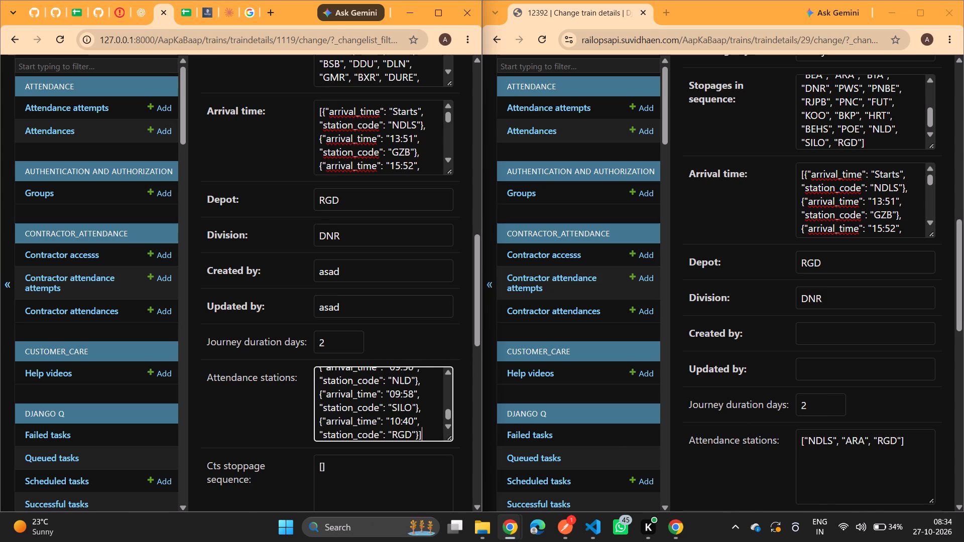
key(ctrl+z)
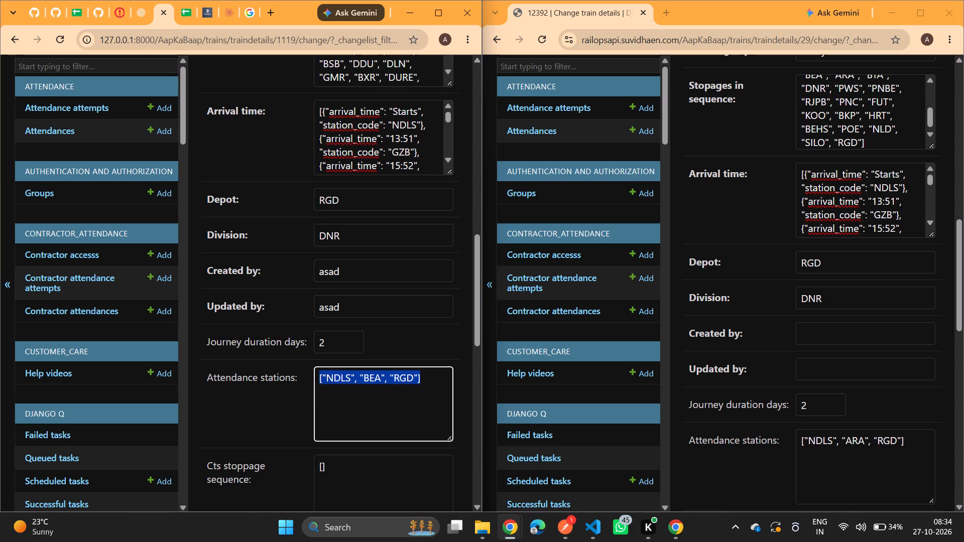
key(ctrl+c)
key(ctrl+c)
click(865, 459)
key(ctrl+a)
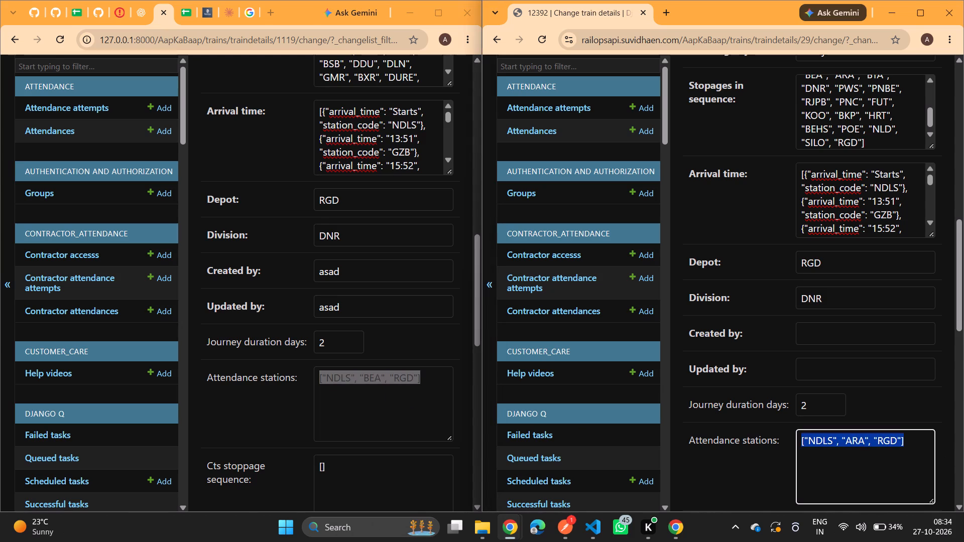
key(ctrl+v)
Set the railopsapi record's coach sequence updated at to today's date, 2026-10-27, and the current time, 08:35:04.
scroll(713, 414, down, 7)
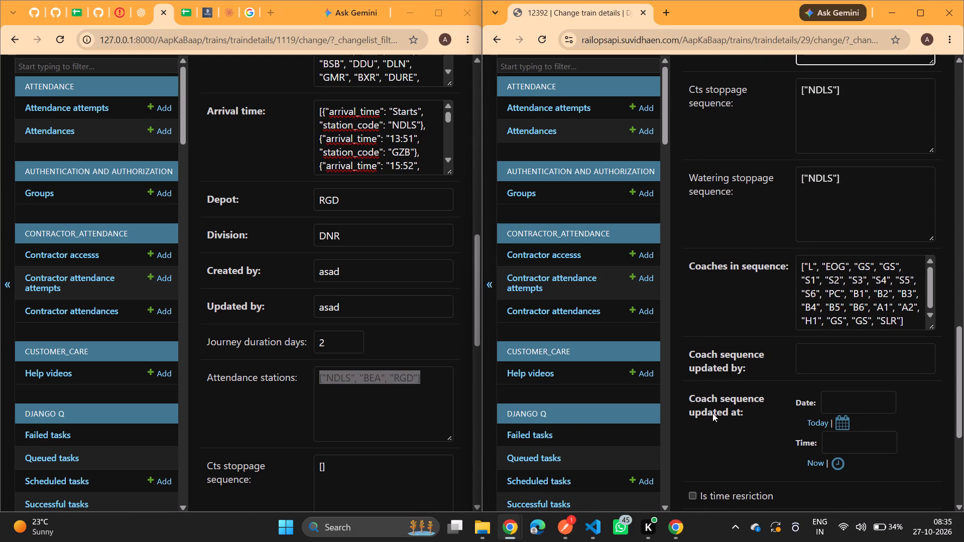
scroll(712, 406, down, 3)
scroll(717, 405, up, 1)
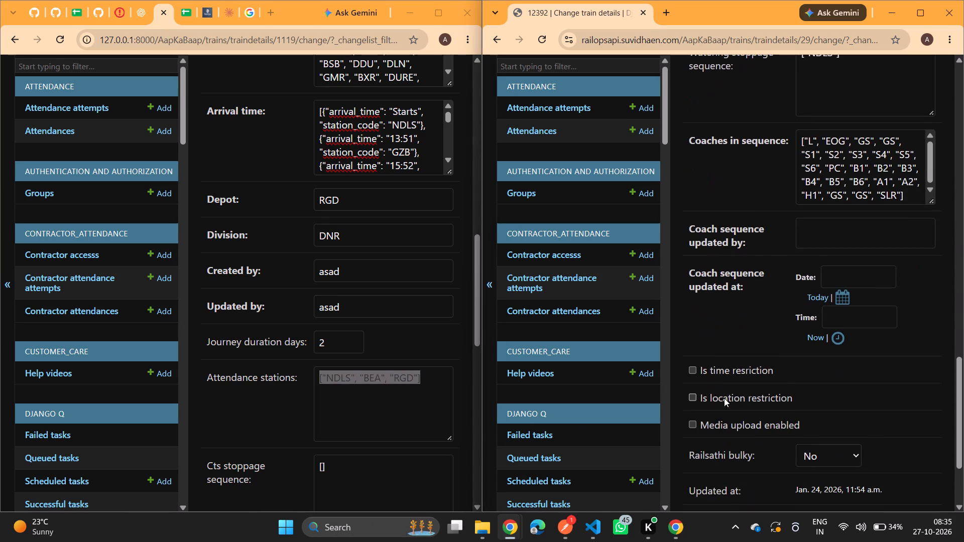
click(821, 298)
click(814, 340)
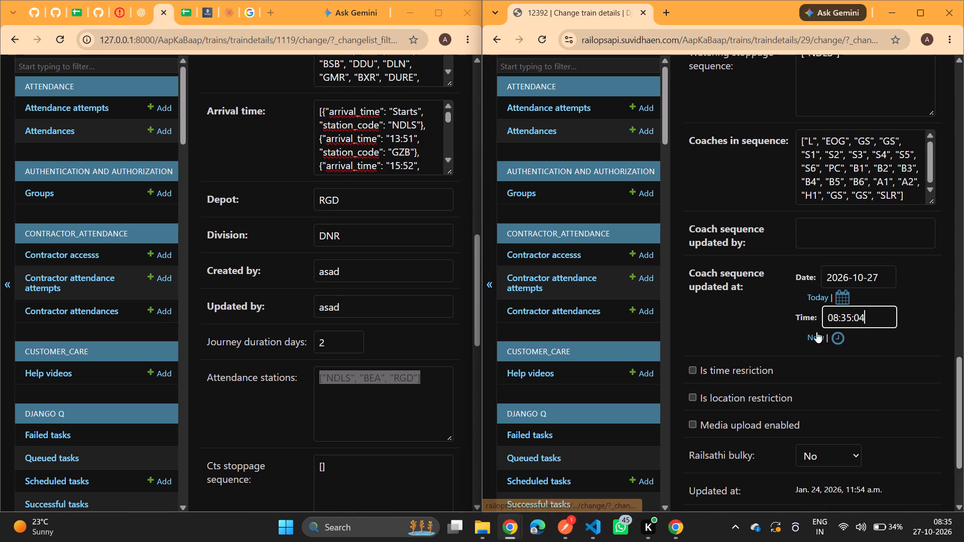
Set Created by to asad and fill in Updated by on train 12392's railopsapi record.
scroll(799, 263, up, 7)
scroll(804, 250, down, 2)
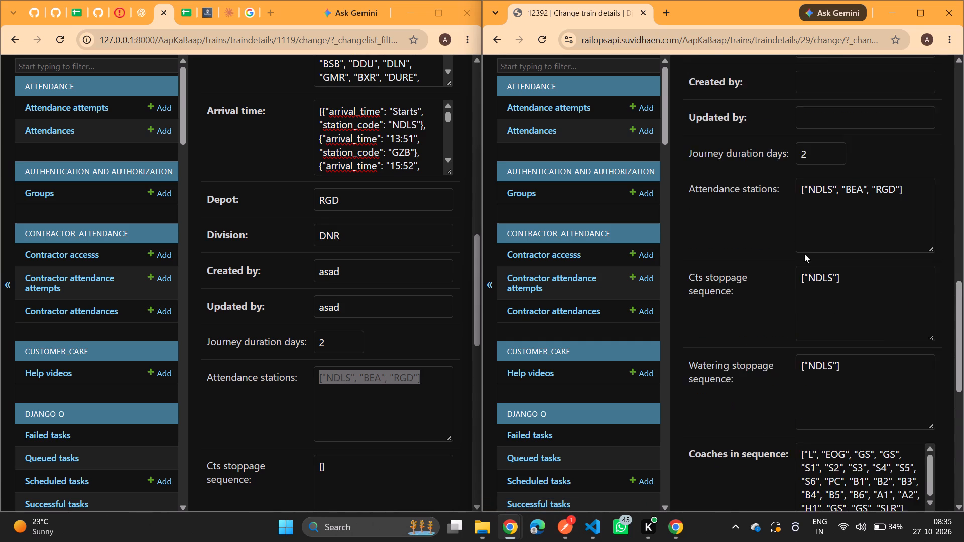
scroll(805, 256, up, 3)
click(846, 276)
click(869, 300)
click(847, 306)
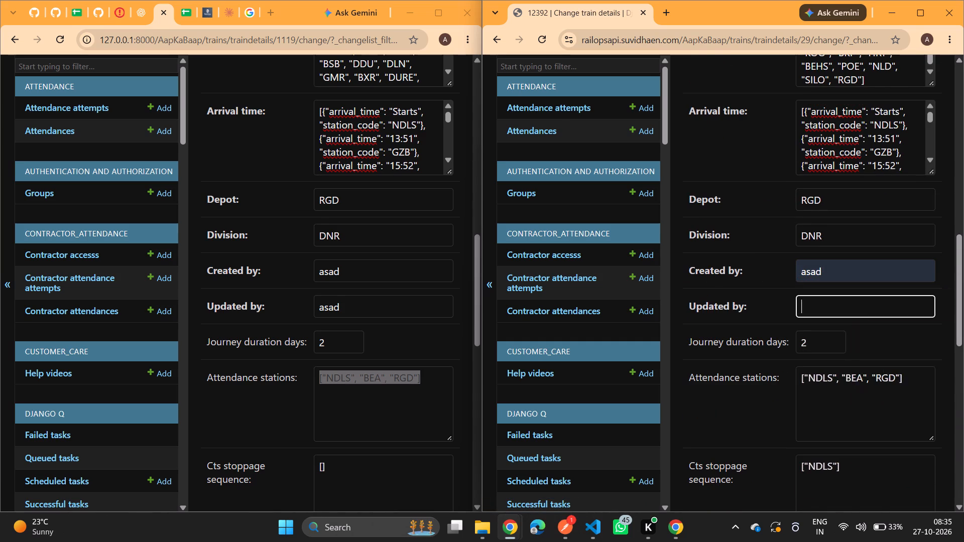
click(871, 342)
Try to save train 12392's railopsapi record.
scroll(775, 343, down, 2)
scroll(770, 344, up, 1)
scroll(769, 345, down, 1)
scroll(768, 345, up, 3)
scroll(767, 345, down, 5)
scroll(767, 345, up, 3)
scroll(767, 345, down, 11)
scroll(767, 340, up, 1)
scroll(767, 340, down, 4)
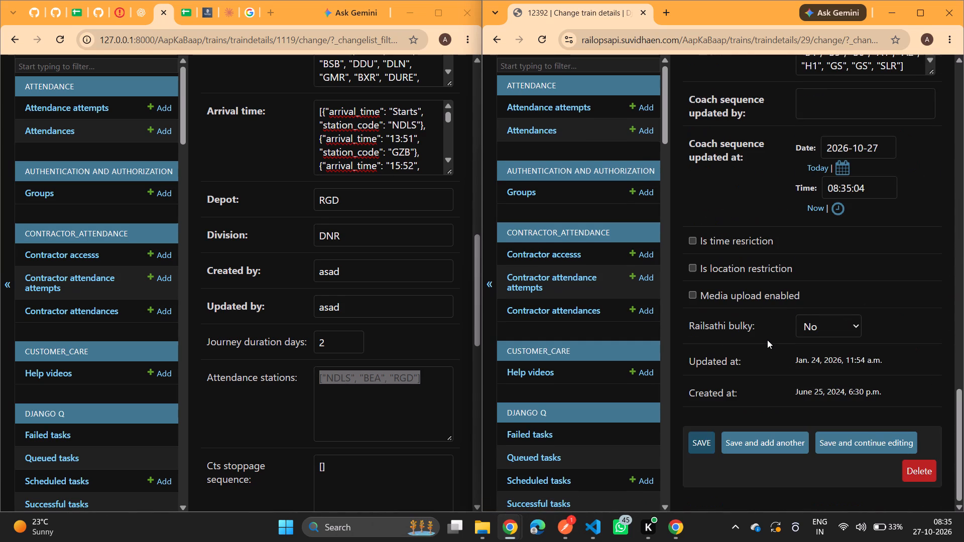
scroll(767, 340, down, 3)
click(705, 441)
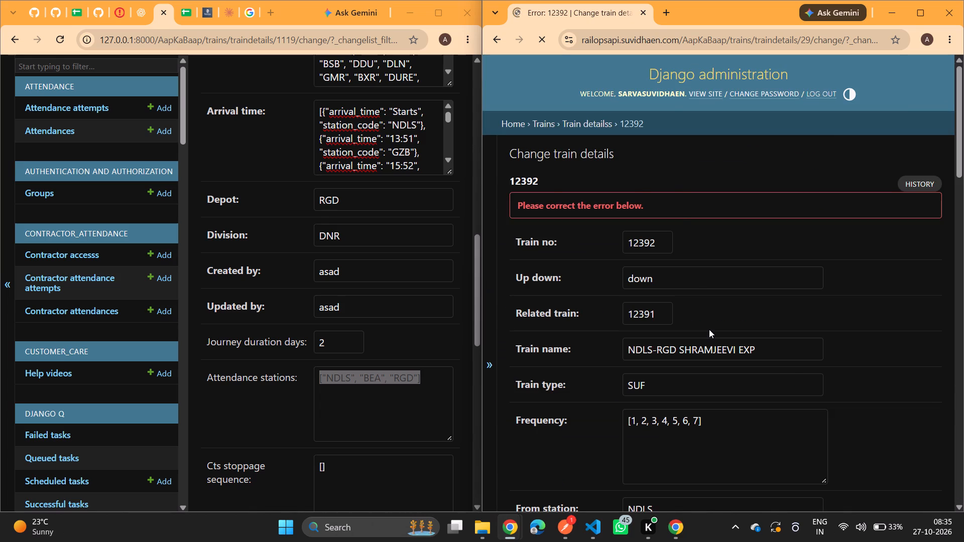
Look through train 12392's railopsapi form for the field that needs correcting.
scroll(678, 299, down, 5)
scroll(671, 310, up, 6)
scroll(674, 317, down, 3)
scroll(674, 318, up, 4)
scroll(674, 321, down, 1)
scroll(674, 321, up, 2)
scroll(674, 321, down, 2)
scroll(674, 321, up, 1)
scroll(674, 321, down, 3)
scroll(676, 316, up, 1)
scroll(676, 316, down, 6)
scroll(677, 316, up, 1)
scroll(677, 316, down, 6)
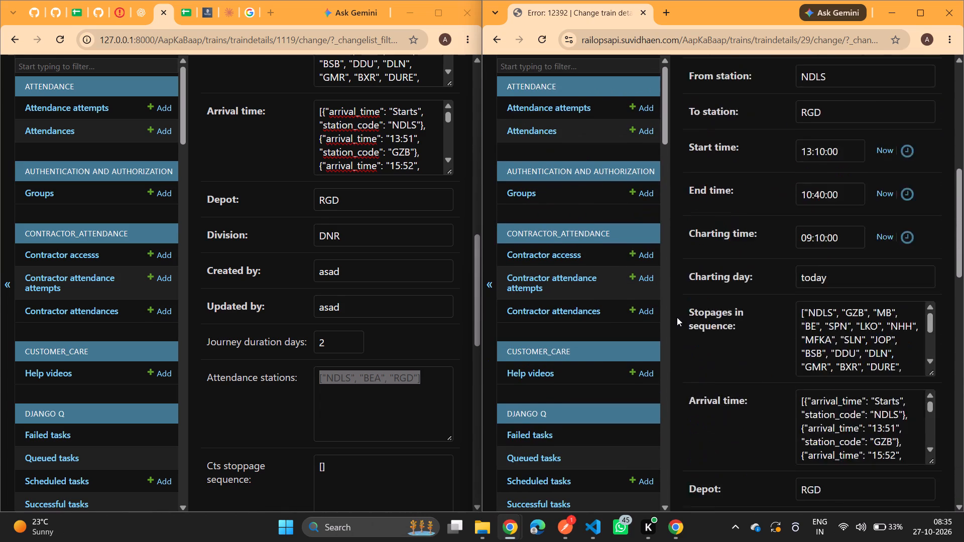
scroll(677, 317, down, 1)
scroll(677, 317, up, 1)
scroll(677, 317, down, 4)
scroll(677, 317, up, 4)
scroll(678, 317, down, 4)
scroll(678, 317, up, 2)
scroll(678, 317, down, 3)
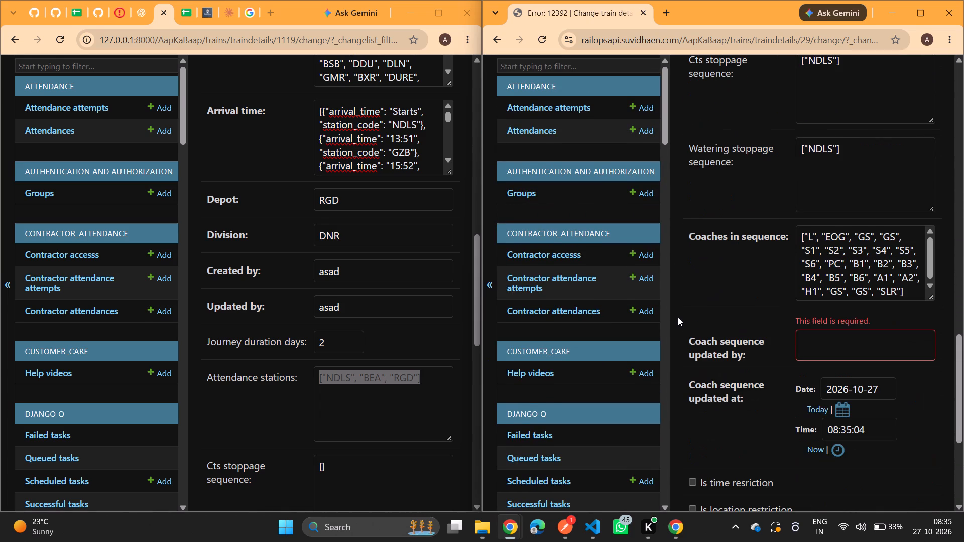
Set Coach sequence updated by to asd and save train 12392's railopsapi record.
click(861, 342)
click(873, 372)
scroll(762, 411, down, 3)
scroll(741, 415, up, 1)
scroll(740, 415, down, 2)
scroll(736, 415, up, 3)
scroll(735, 415, down, 4)
scroll(729, 428, up, 1)
scroll(729, 428, down, 2)
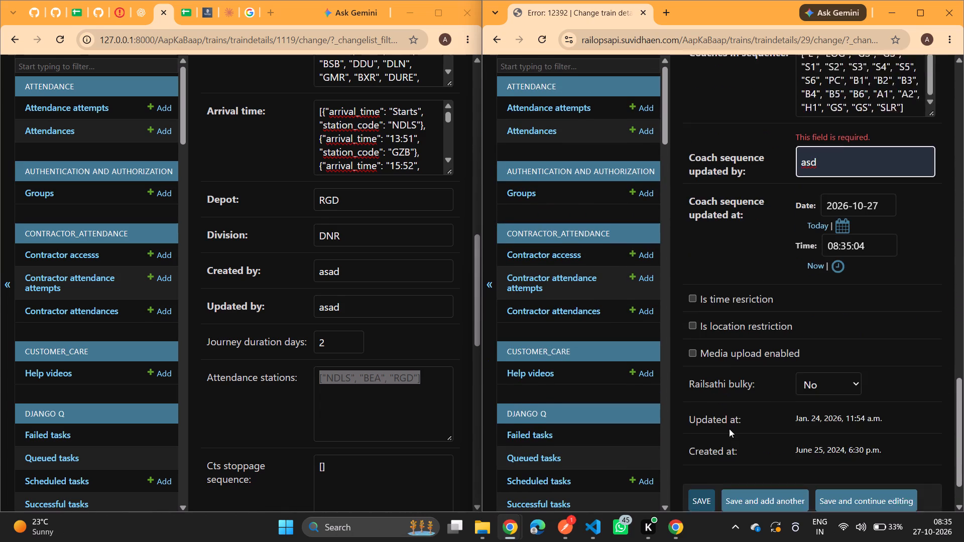
click(714, 443)
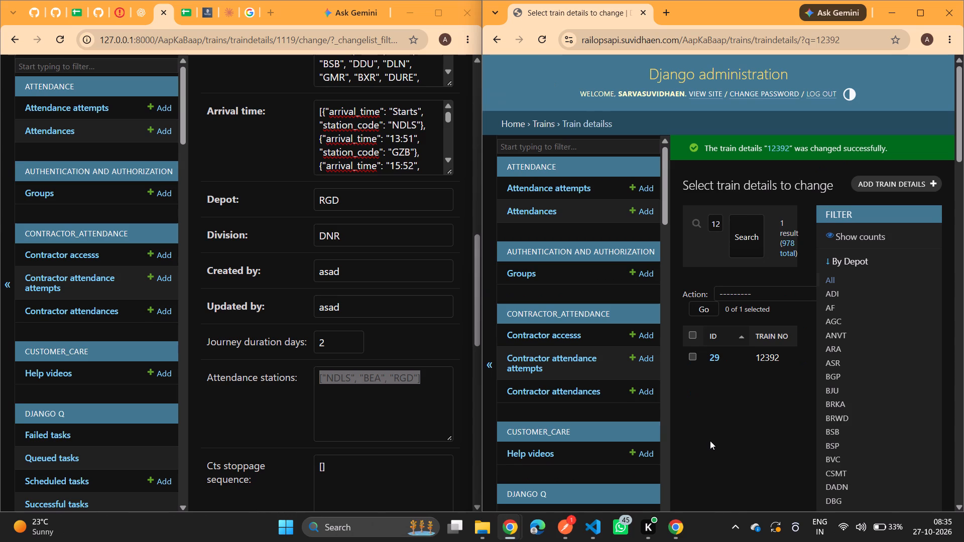
Return the local admin to the train list and look through the ARA Train Details spreadsheet rows following train 12392.
click(12, 43)
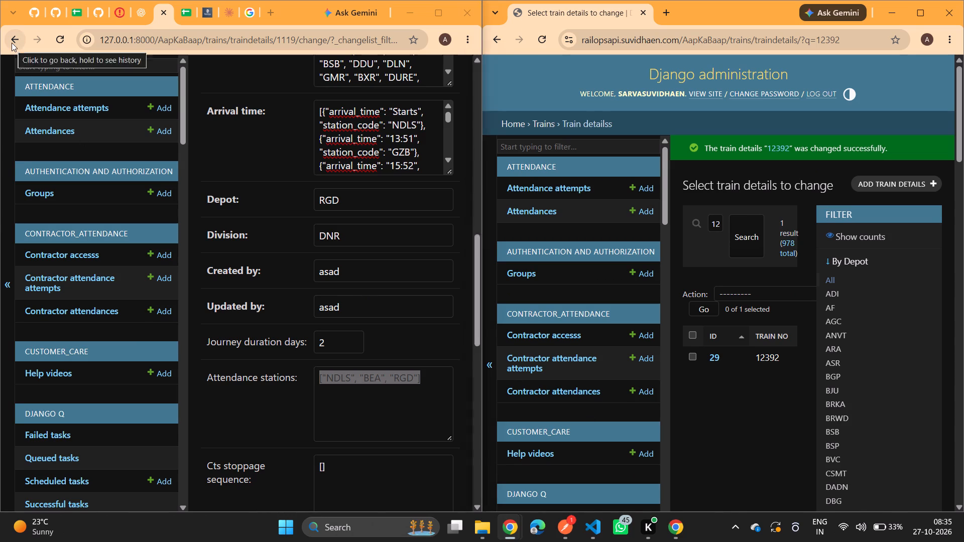
click(182, 17)
scroll(104, 374, down, 1)
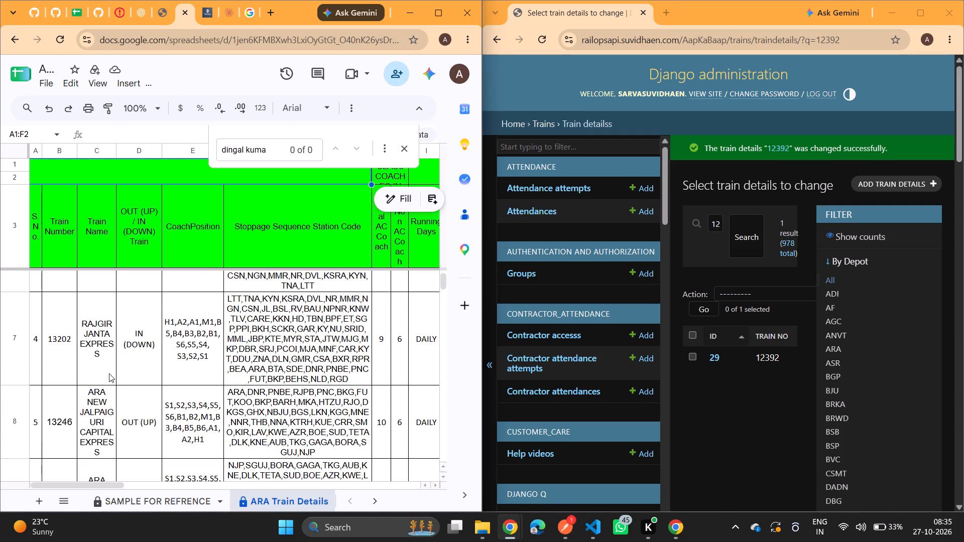
scroll(110, 370, down, 1)
scroll(110, 370, up, 15)
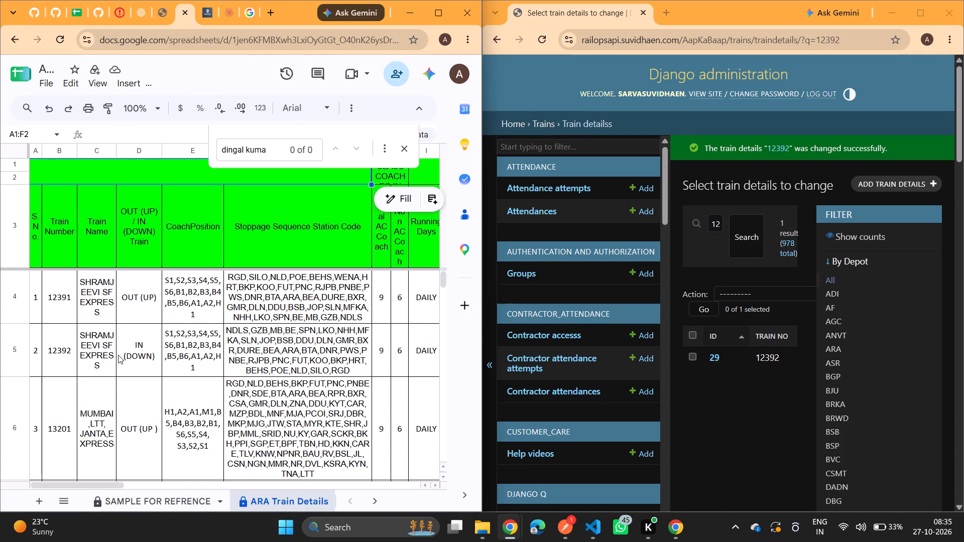
scroll(118, 355, down, 5)
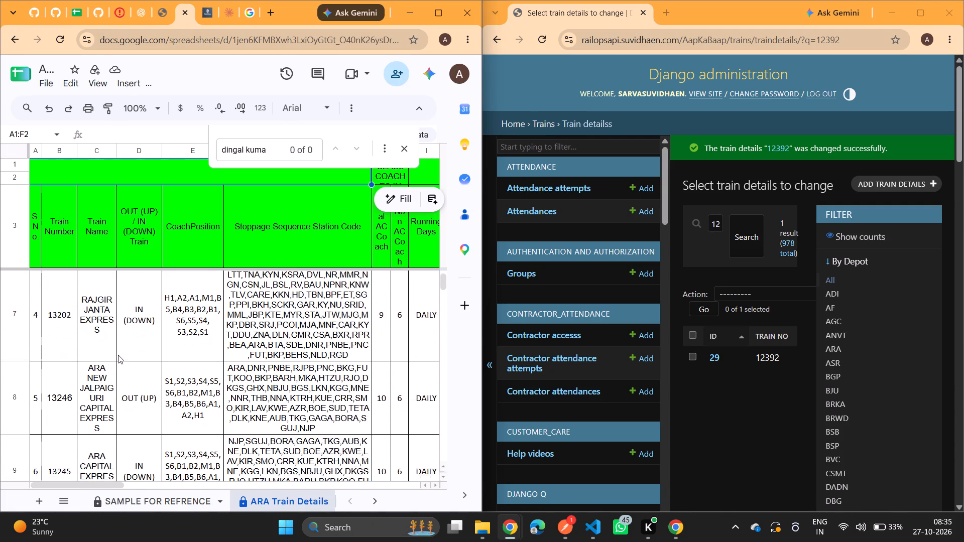
scroll(118, 355, down, 2)
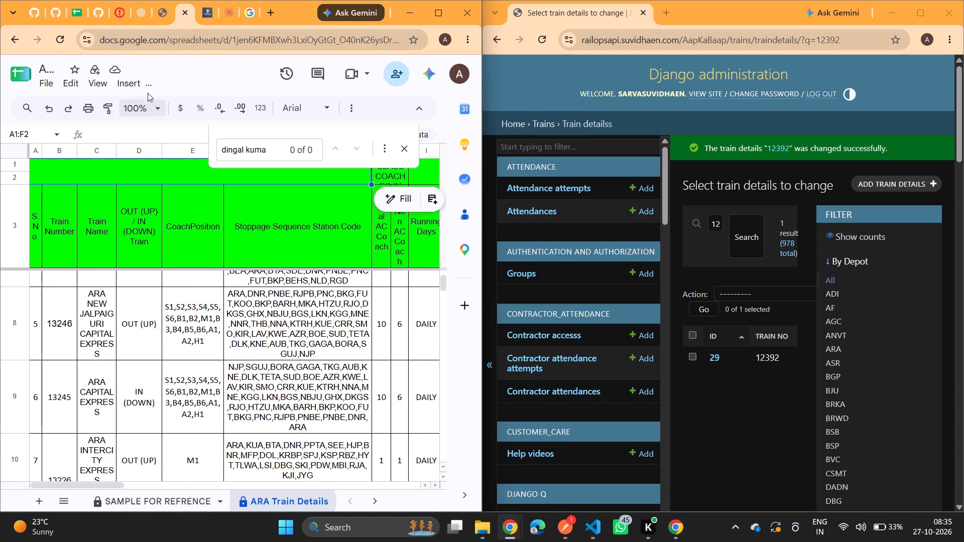
Search the local admin's train details for 13246.
click(161, 14)
click(236, 192)
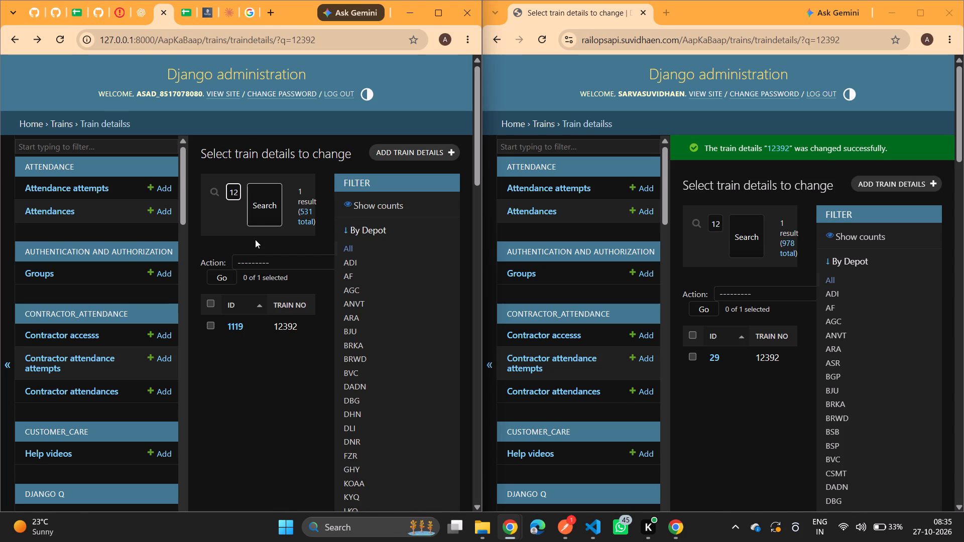
key(Right)
key(Right)
key(Right)
key(Right)
key(Right)
key(Right)
key(Right)
key(BackSpace)
key(BackSpace)
key(BackSpace)
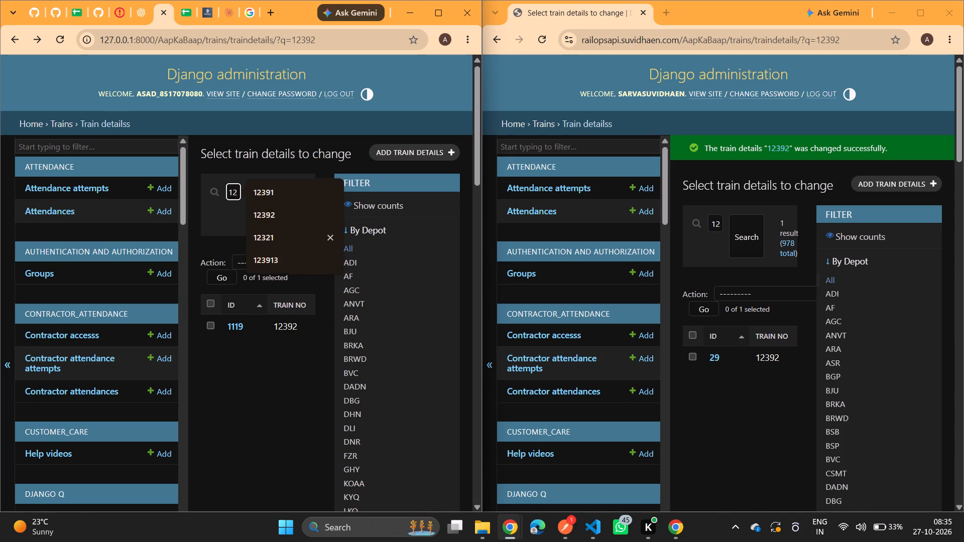
key(BackSpace)
text(3246)
key(Return)
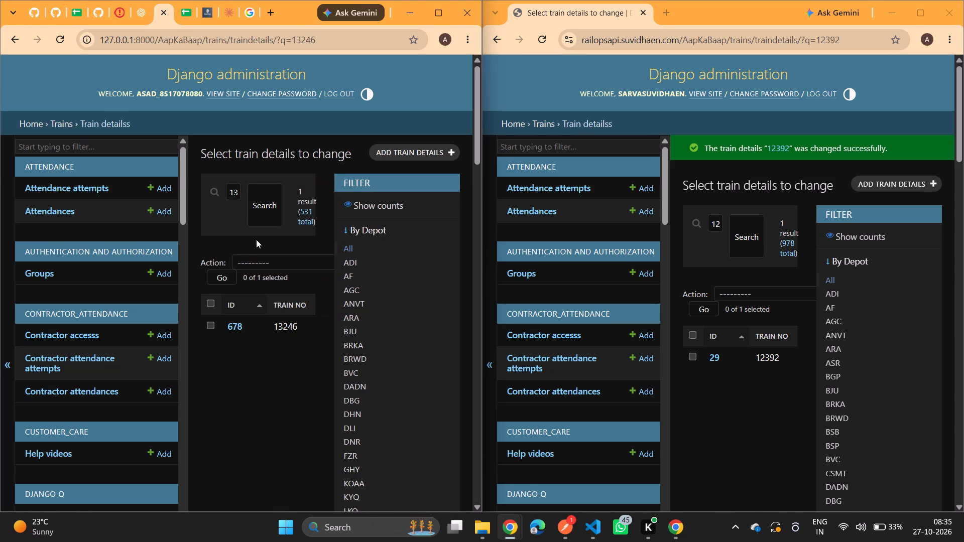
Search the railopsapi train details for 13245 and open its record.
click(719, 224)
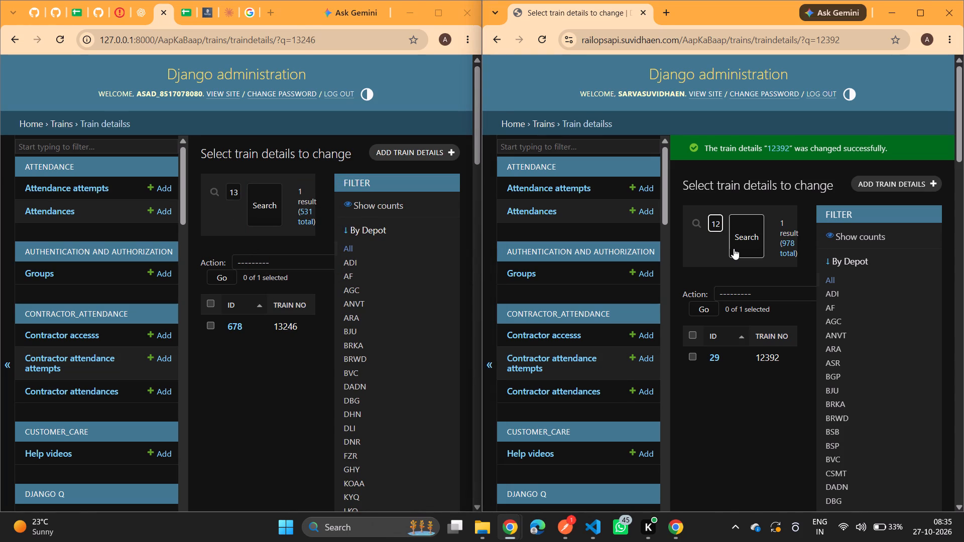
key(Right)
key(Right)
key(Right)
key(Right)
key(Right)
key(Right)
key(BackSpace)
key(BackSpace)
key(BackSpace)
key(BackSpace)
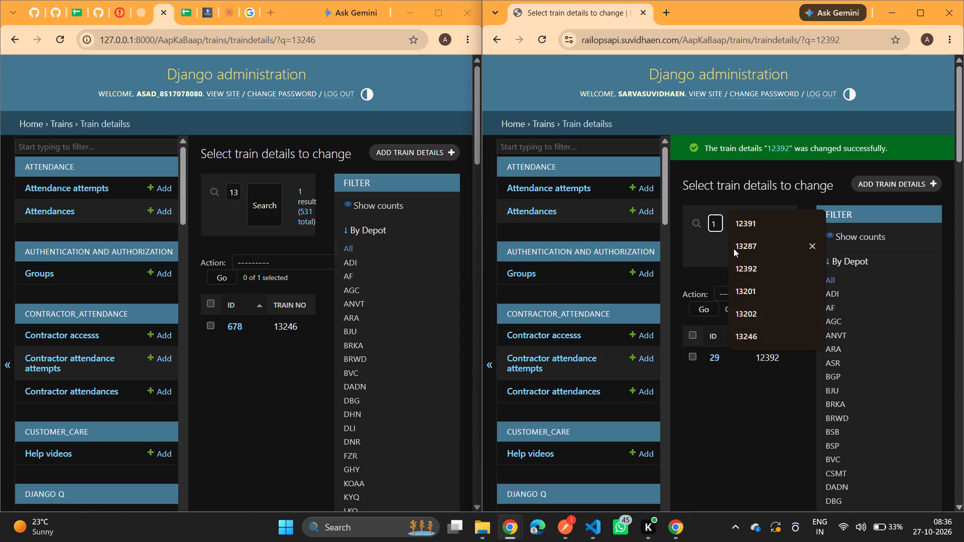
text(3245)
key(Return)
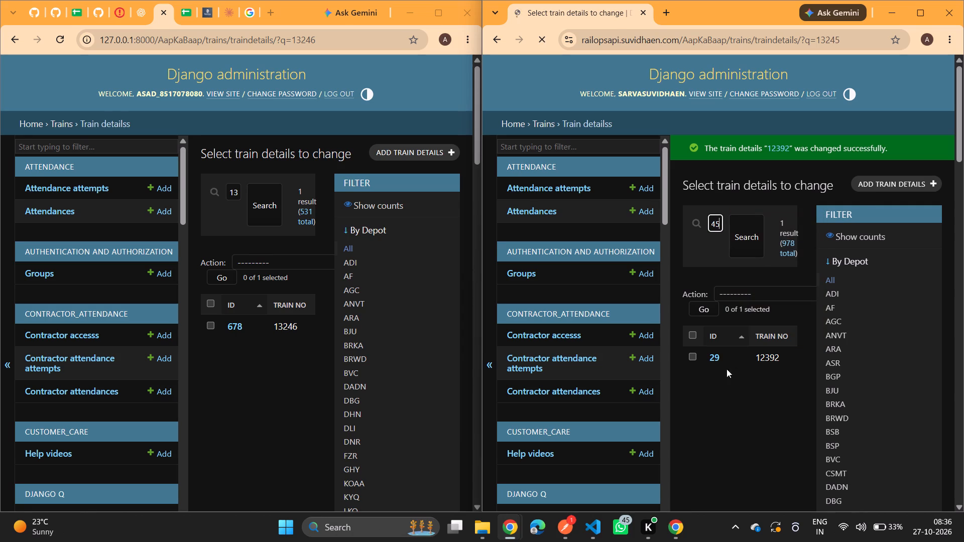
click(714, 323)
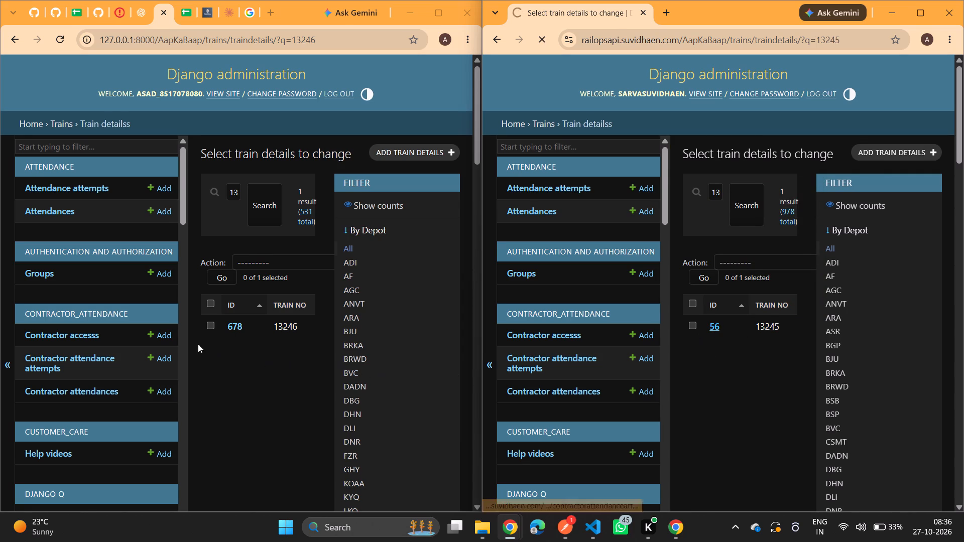
Open train 13246's record in the local admin.
click(231, 324)
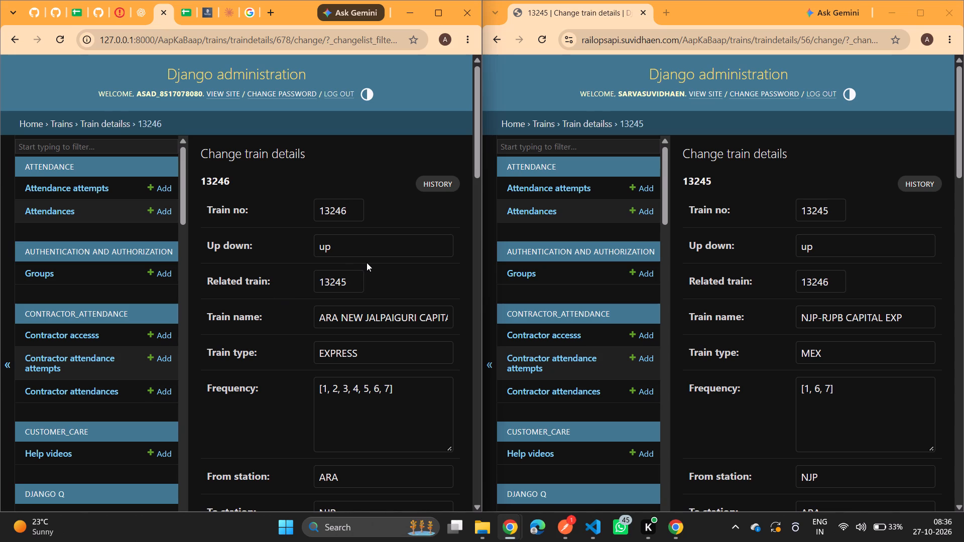
Go back to the railopsapi train list, search for 13246 and open its record.
click(495, 39)
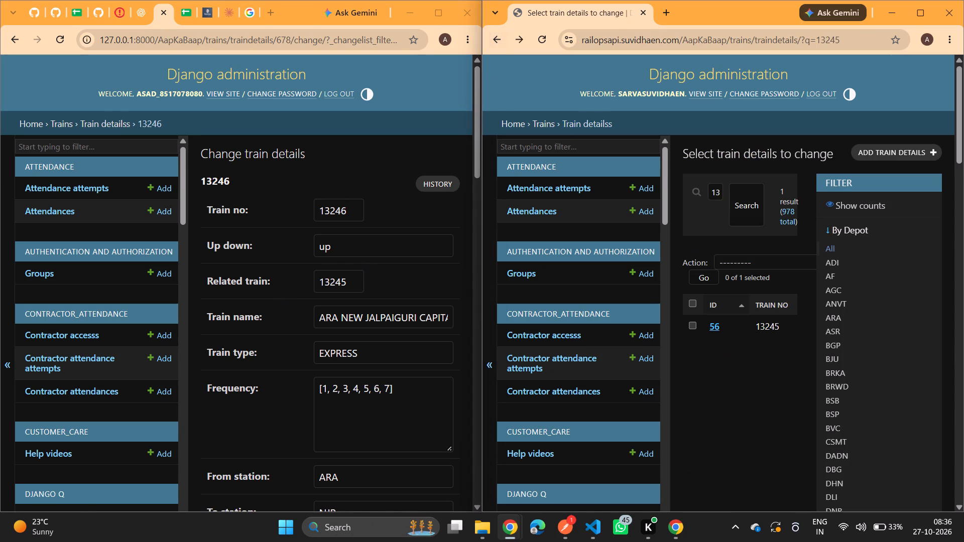
click(718, 195)
key(Right)
key(Right)
key(Right)
key(Right)
key(Right)
key(Right)
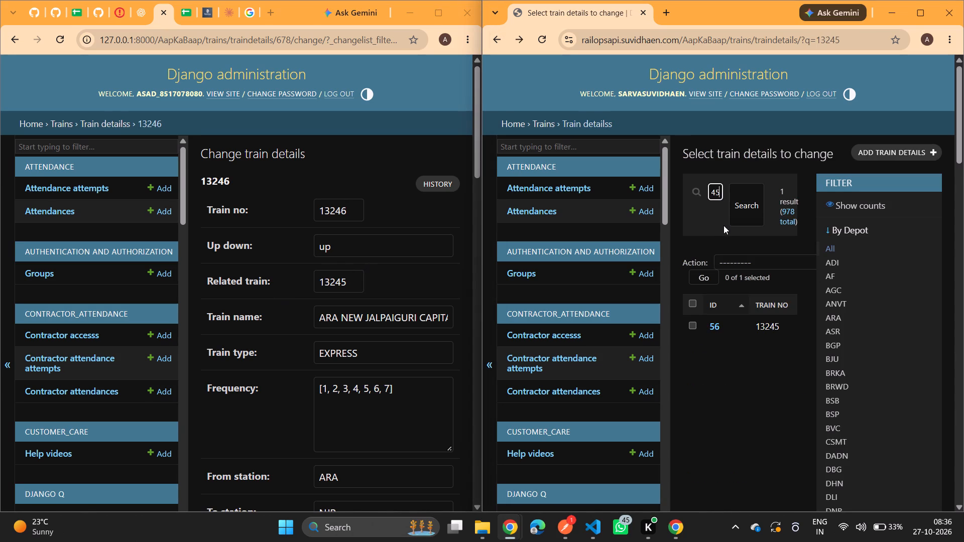
key(BackSpace)
key(6)
key(Return)
click(715, 327)
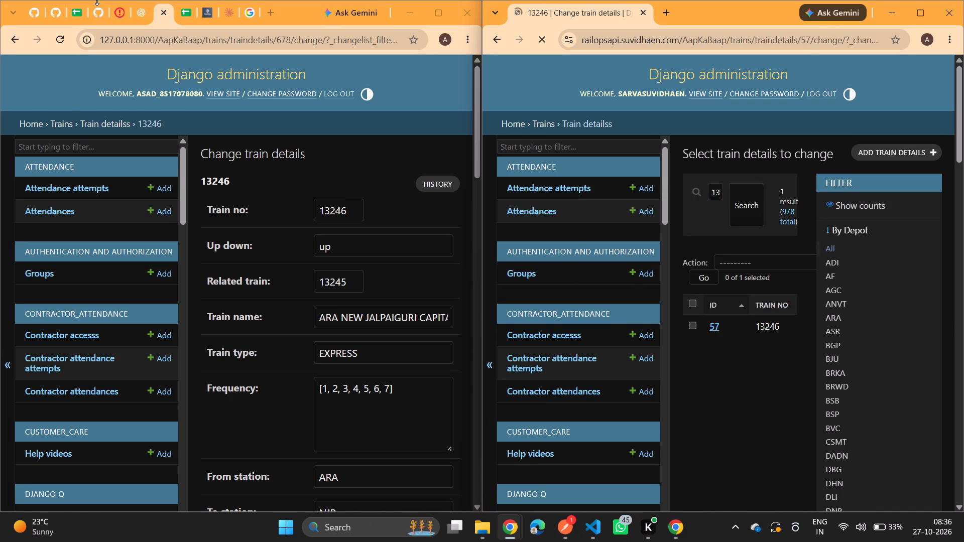
Check train 13246's running days and departure and arrival details in the spreadsheet, and return to its local admin record.
click(178, 14)
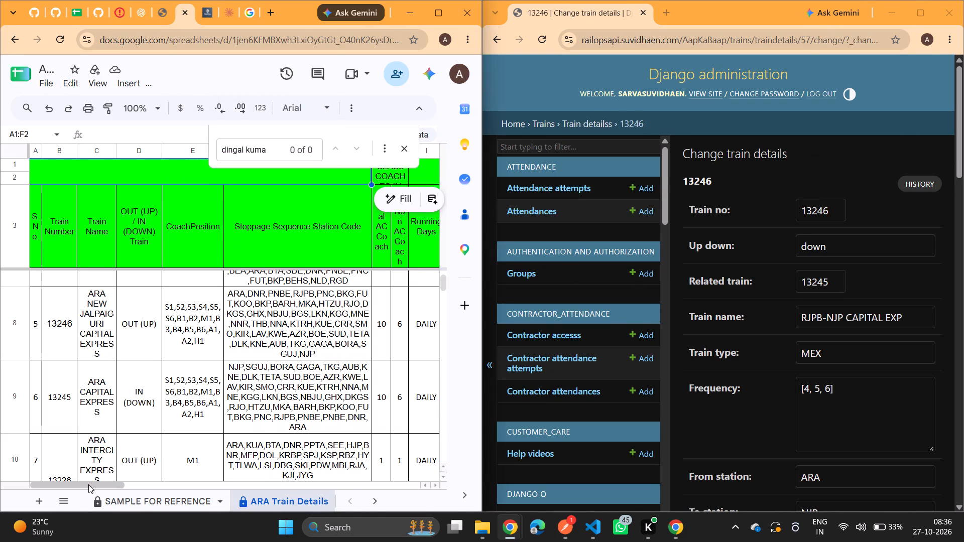
drag(86, 487, 133, 489)
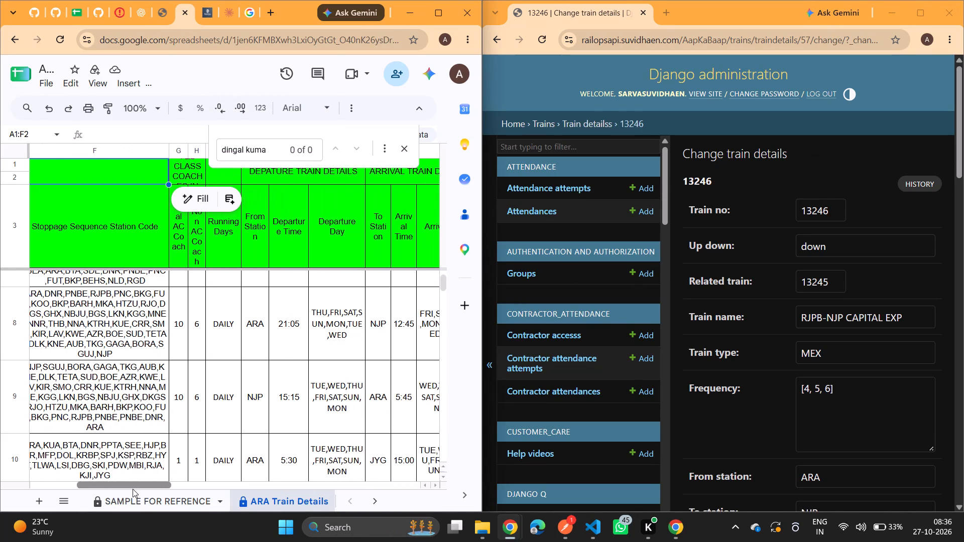
drag(133, 489, 54, 489)
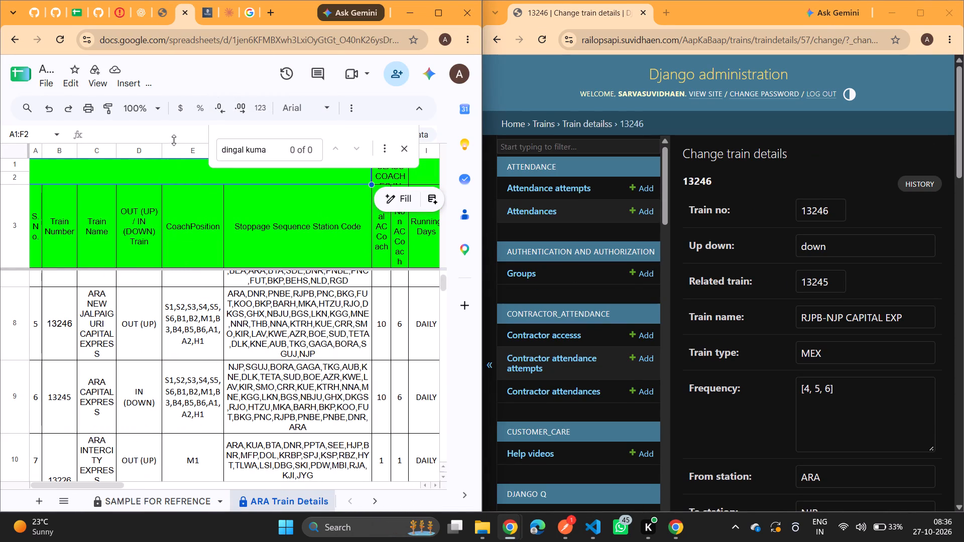
click(163, 21)
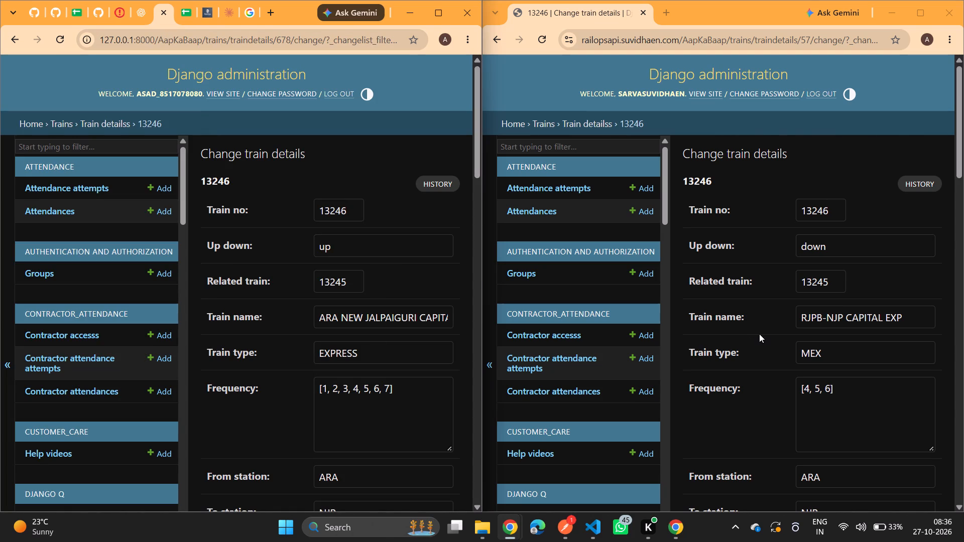
Copy the local Frequency [1, 2, 3, 4, 5, 6, 7] into train 13246's railopsapi record.
scroll(753, 333, down, 1)
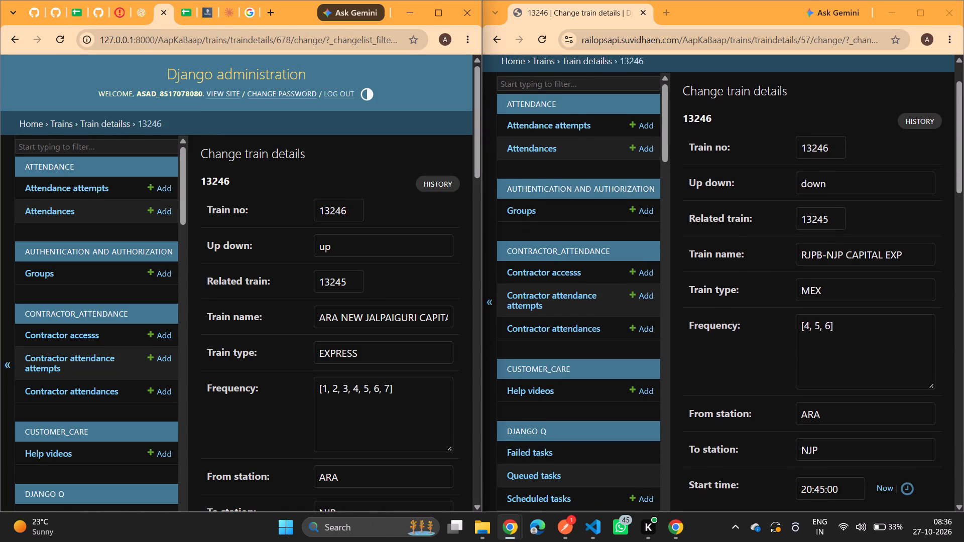
click(381, 404)
key(ctrl+a)
key(ctrl+c)
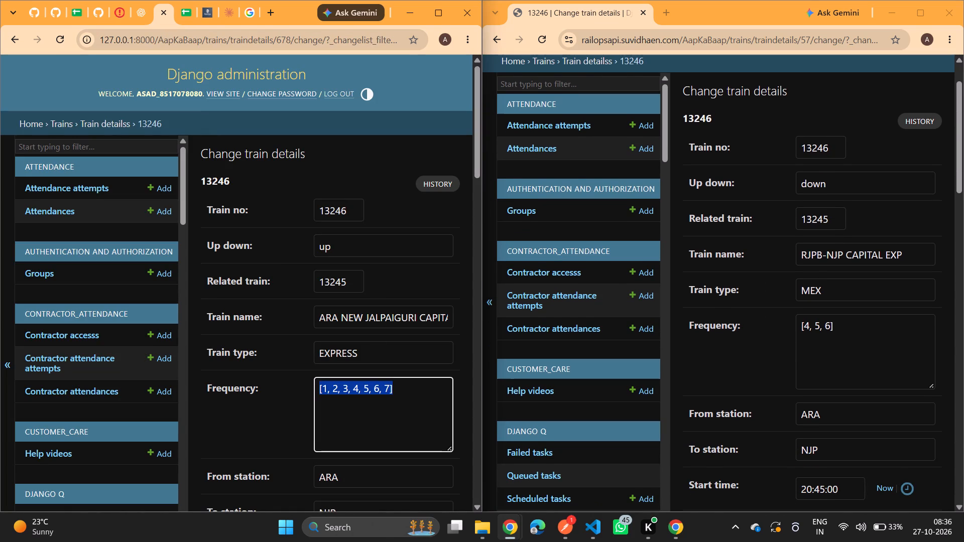
key(ctrl+c)
key(ctrl+c)
click(865, 365)
key(ctrl+a)
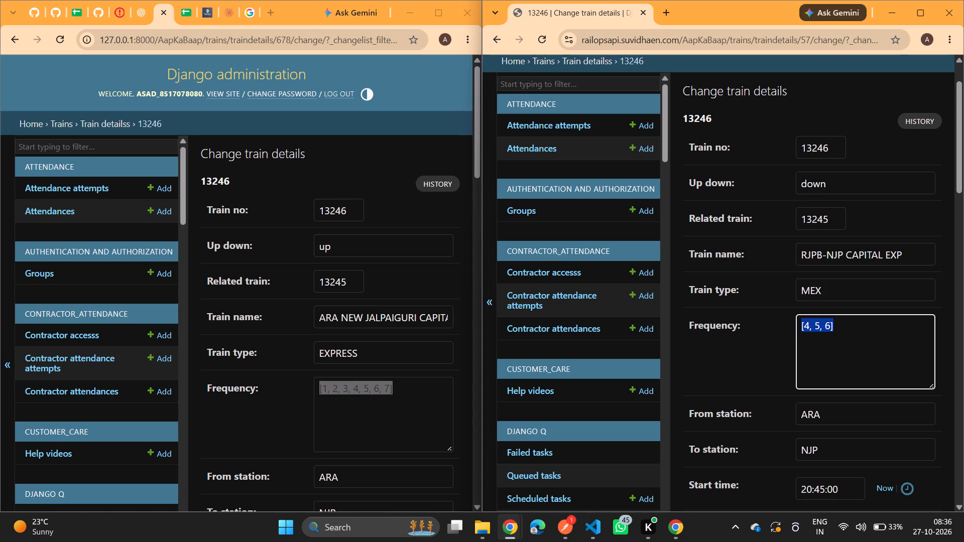
key(ctrl+v)
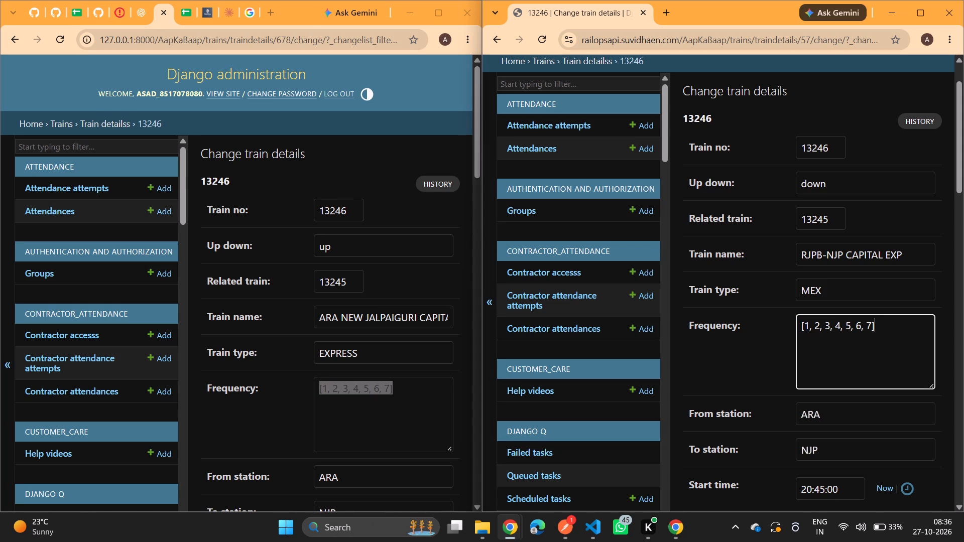
Replace the railopsapi Train name of 13246 with the local record's ARA NEW JALPAIGURI CAPITAL EXPRESS.
click(376, 317)
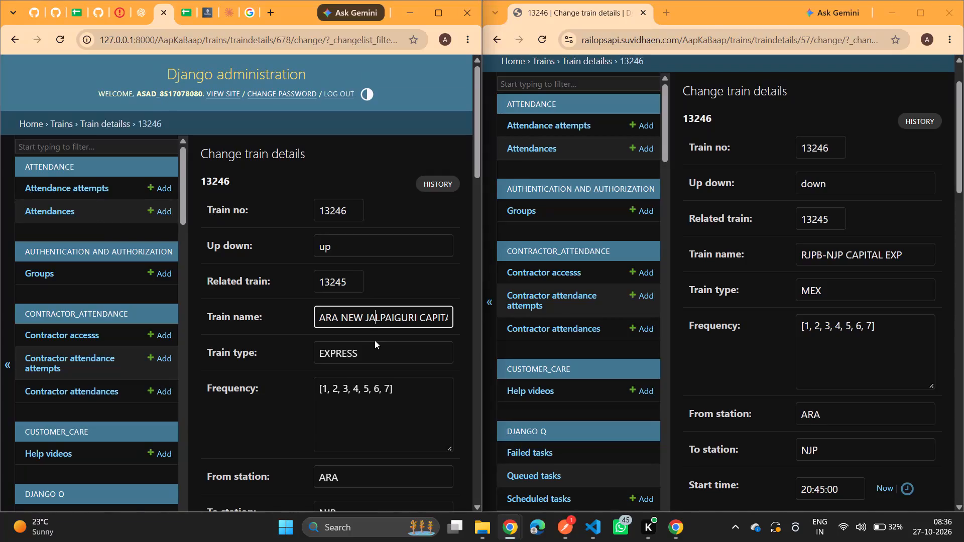
key(ctrl+a)
key(ctrl+c)
key(ctrl+c)
click(869, 253)
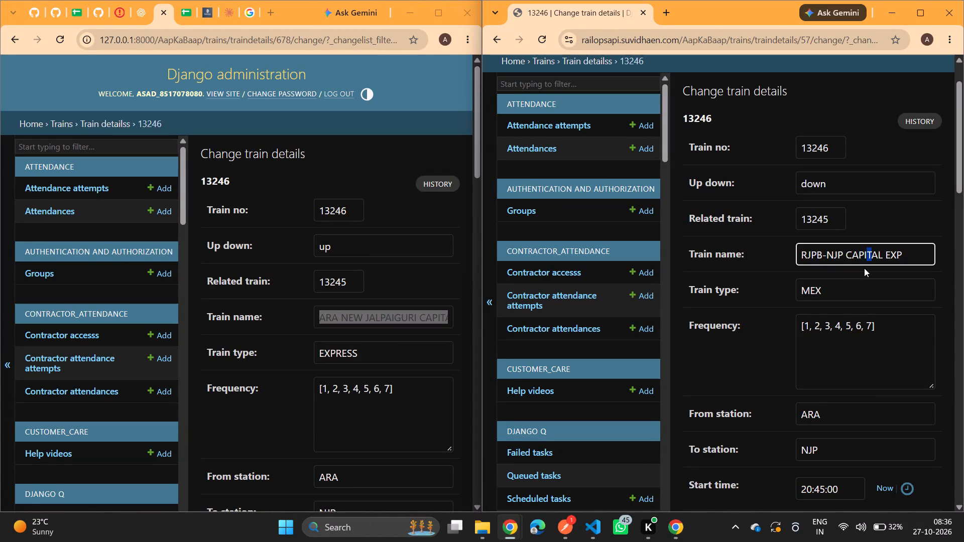
key(ctrl+a)
key(ctrl+v)
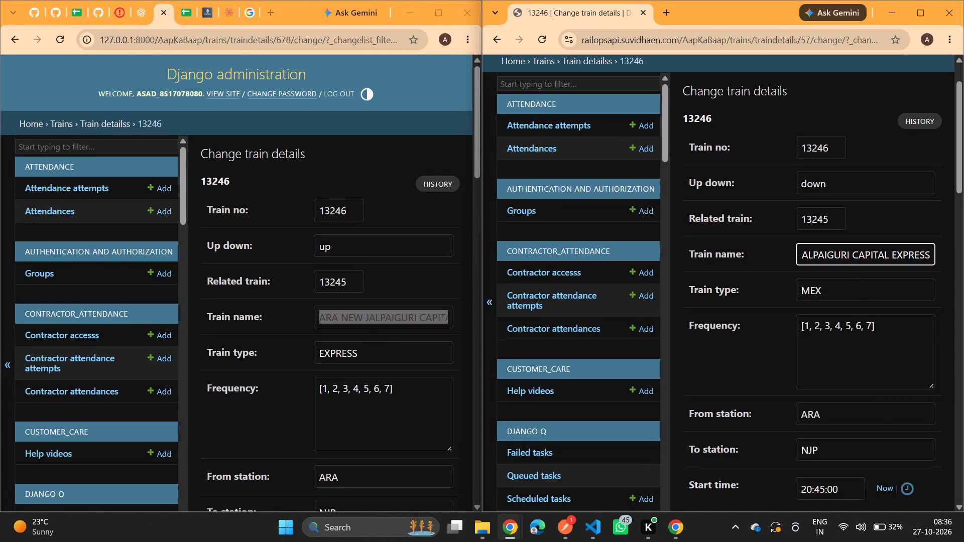
Check train 13246's spreadsheet row and replace its railopsapi Start time with the local record's 21:05:00.
scroll(277, 371, down, 2)
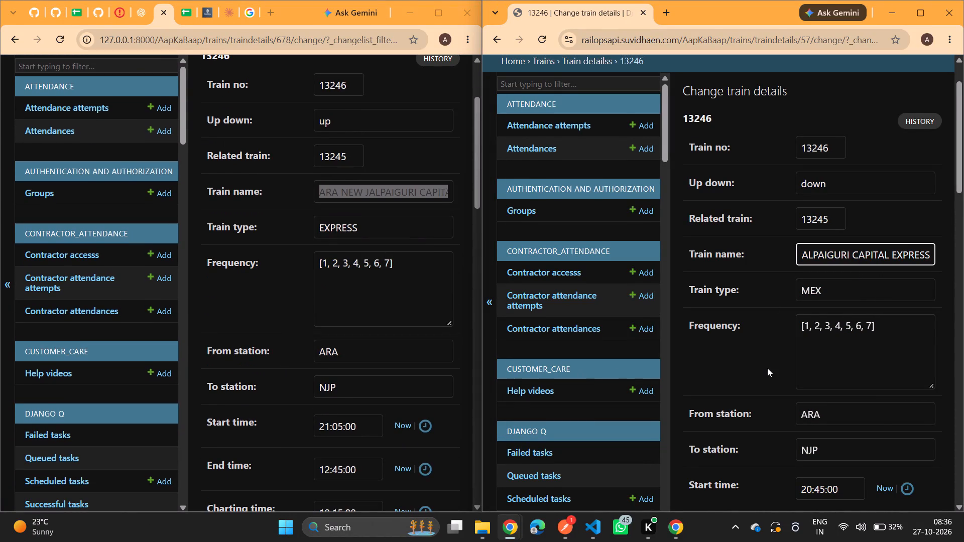
scroll(760, 368, down, 2)
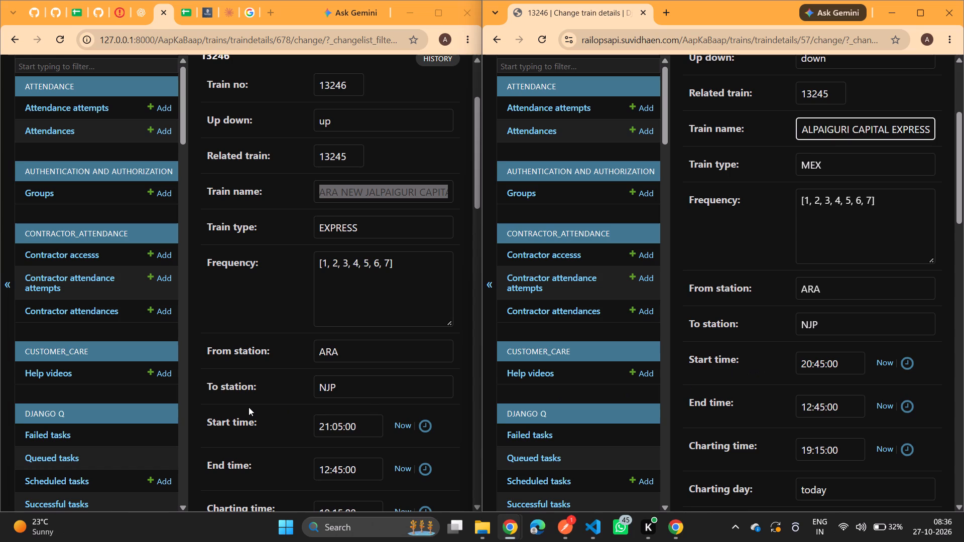
scroll(249, 405, down, 1)
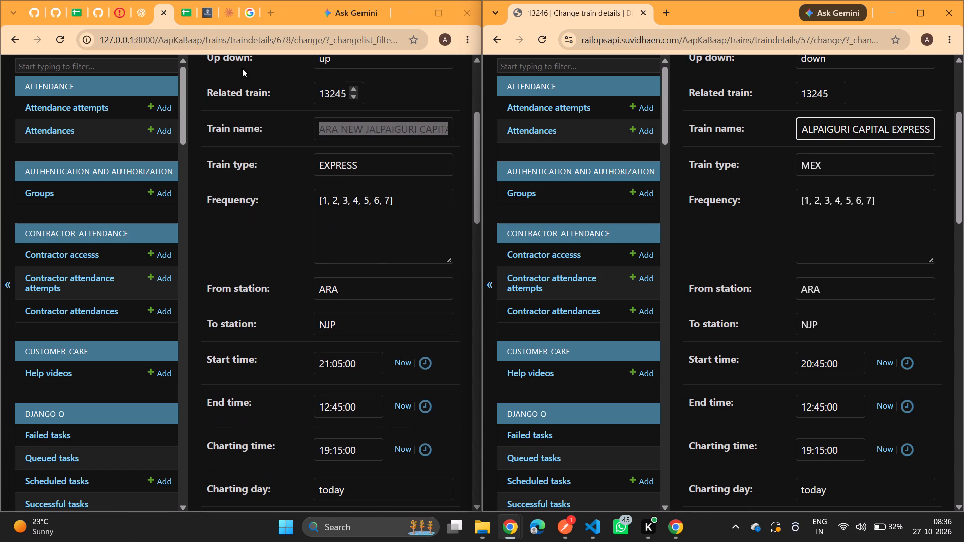
click(182, 17)
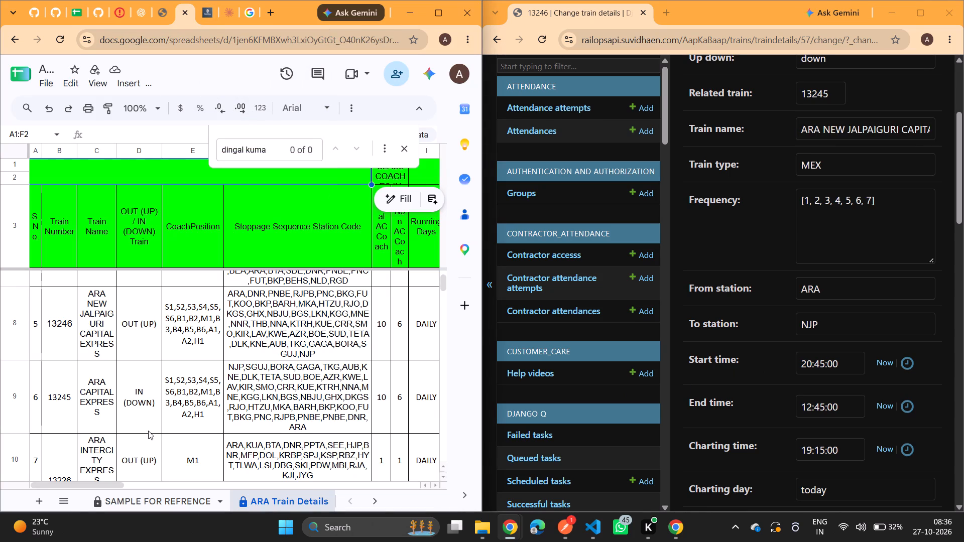
click(82, 486)
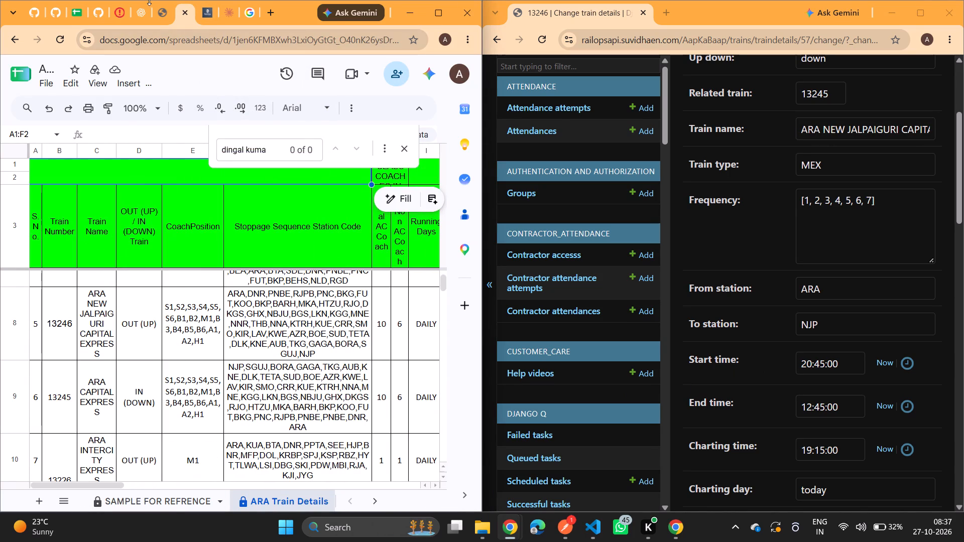
click(164, 22)
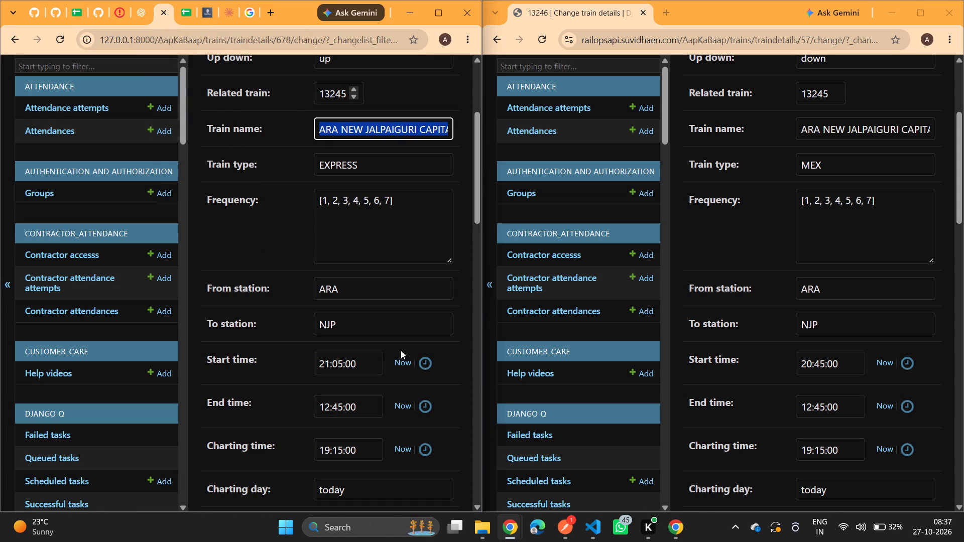
drag(357, 363, 319, 362)
right_click(333, 362)
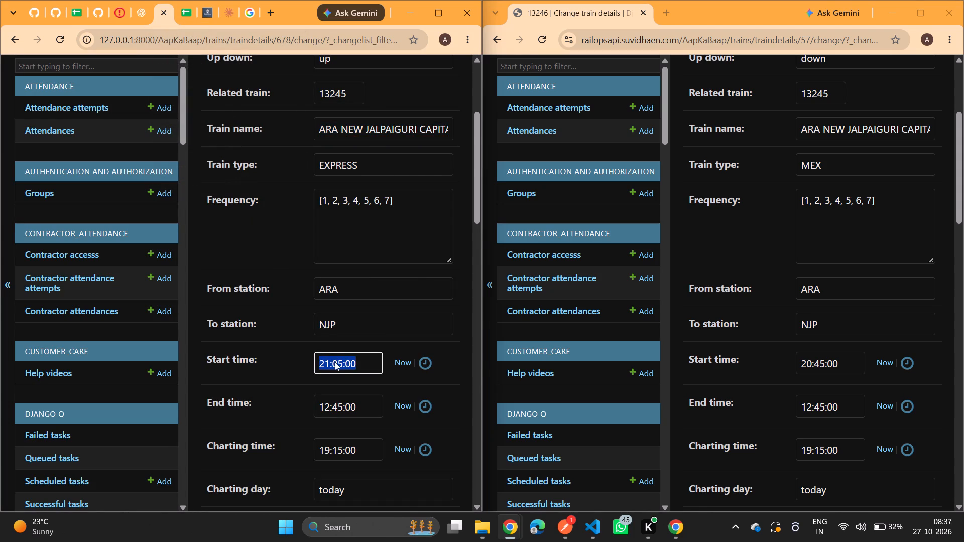
click(388, 107)
drag(839, 362, 798, 363)
right_click(811, 363)
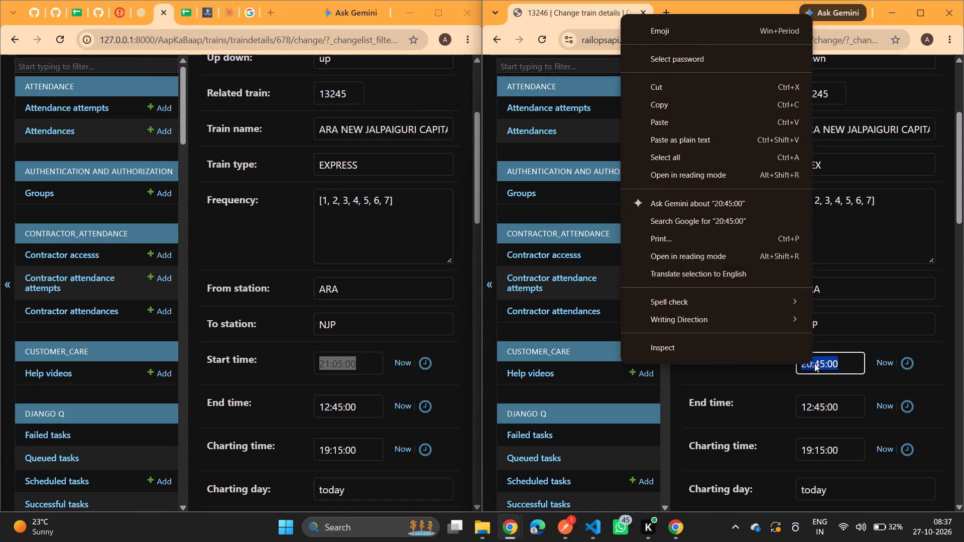
click(708, 125)
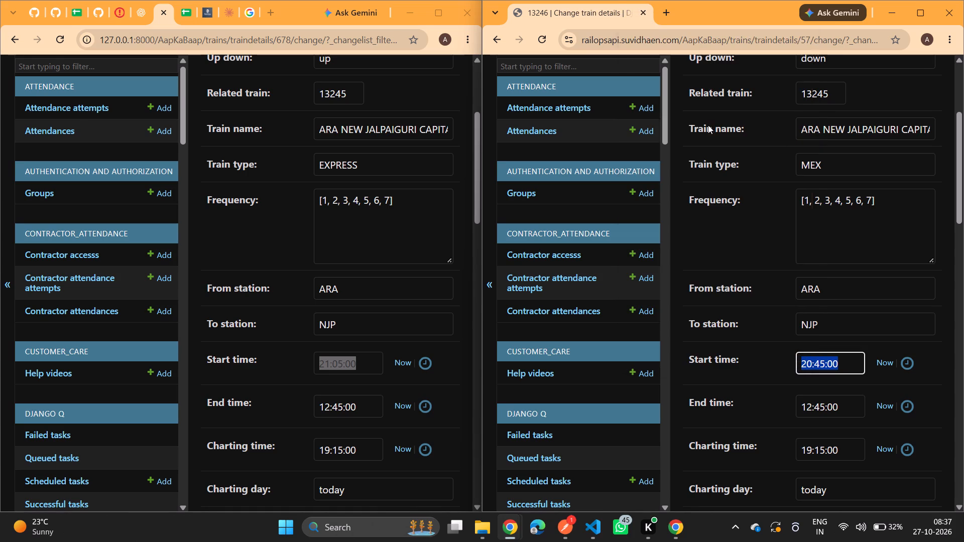
Replace train 13246's railopsapi Stopages in sequence with the full station list from the local record.
scroll(399, 384, down, 1)
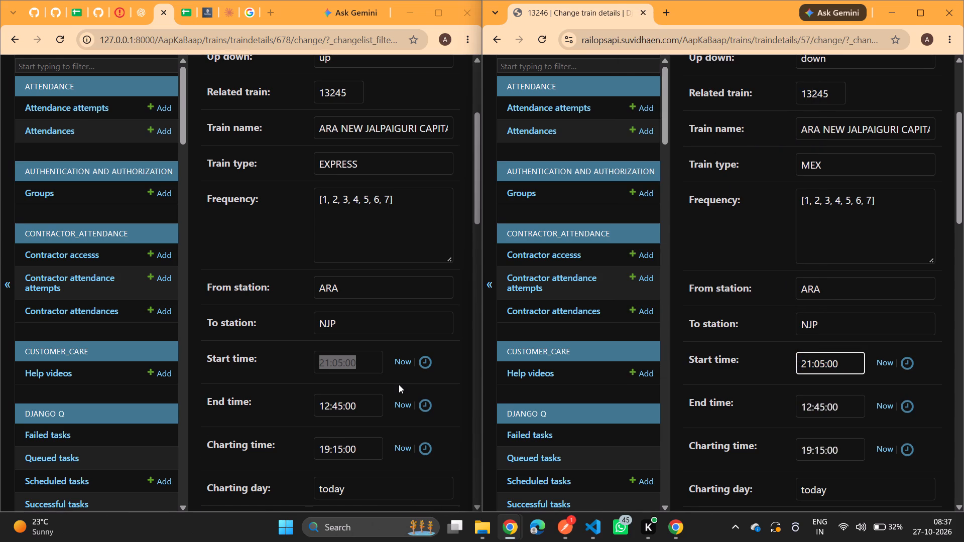
scroll(399, 384, down, 2)
scroll(750, 392, down, 2)
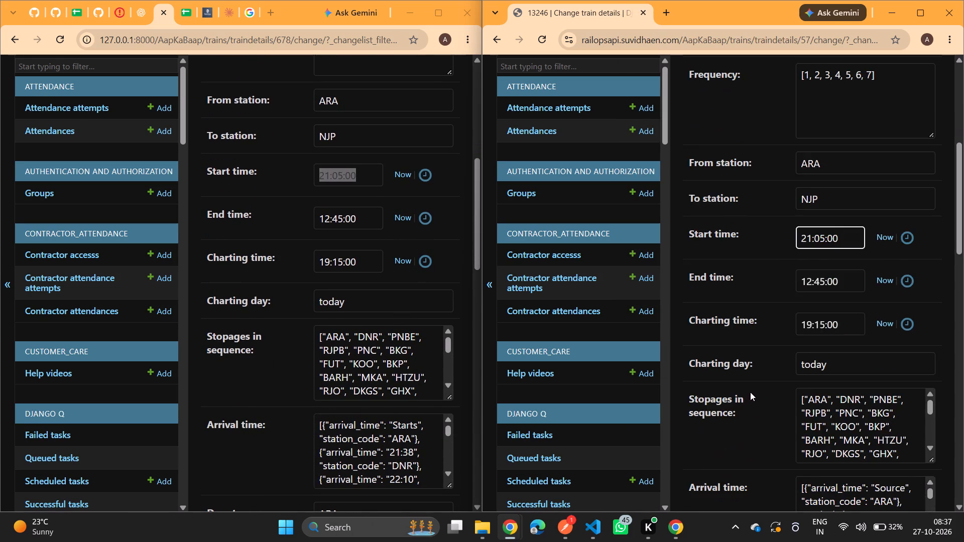
scroll(750, 392, down, 2)
scroll(258, 406, down, 3)
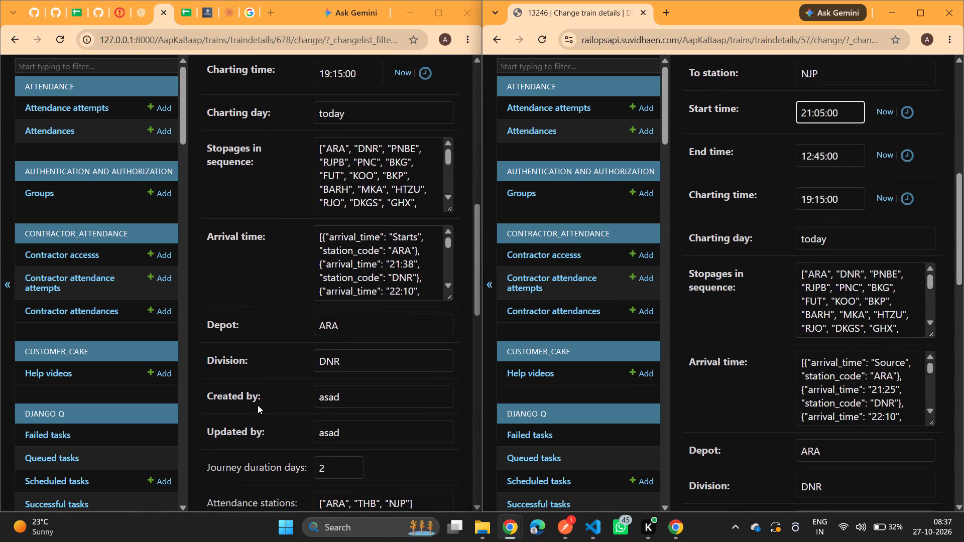
scroll(717, 375, down, 3)
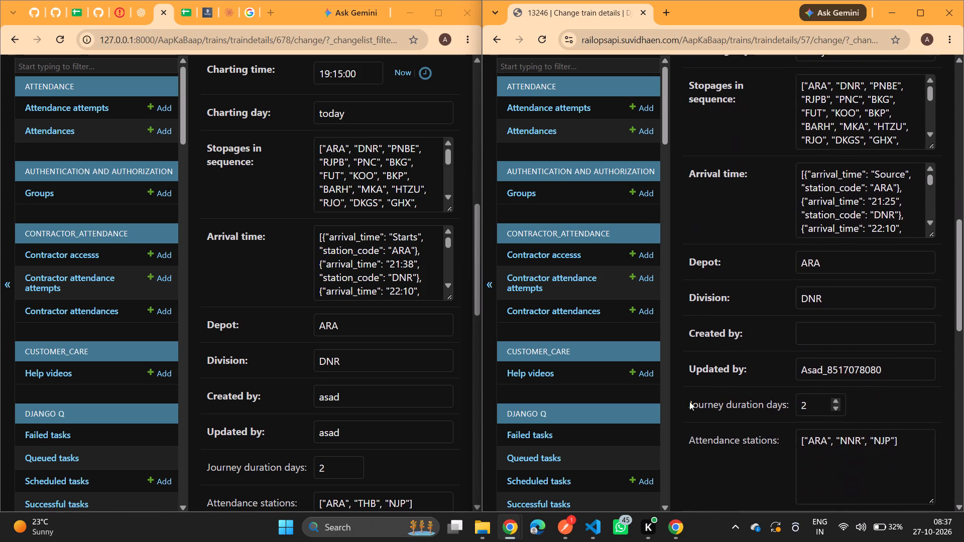
scroll(312, 408, up, 2)
scroll(312, 408, down, 3)
scroll(310, 408, up, 1)
scroll(307, 406, down, 3)
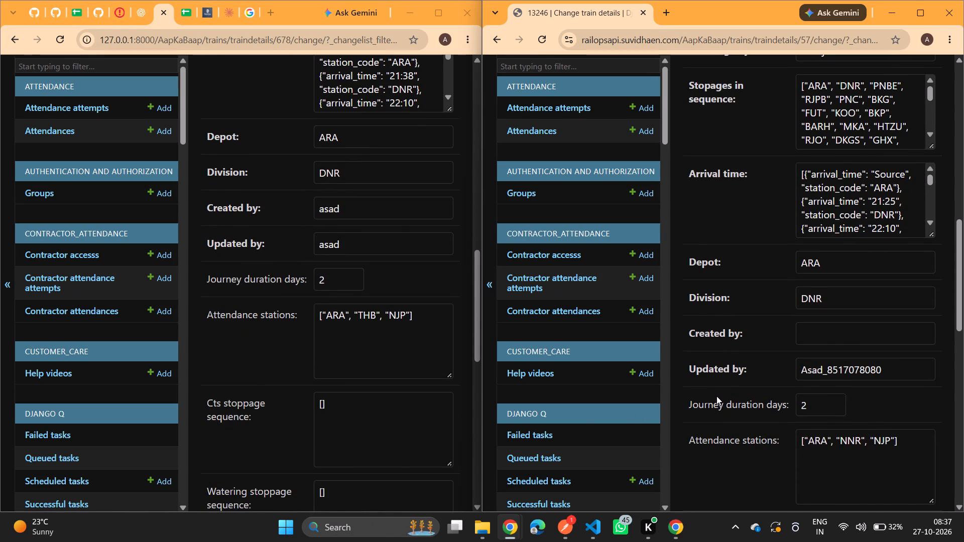
scroll(229, 313, up, 4)
click(403, 234)
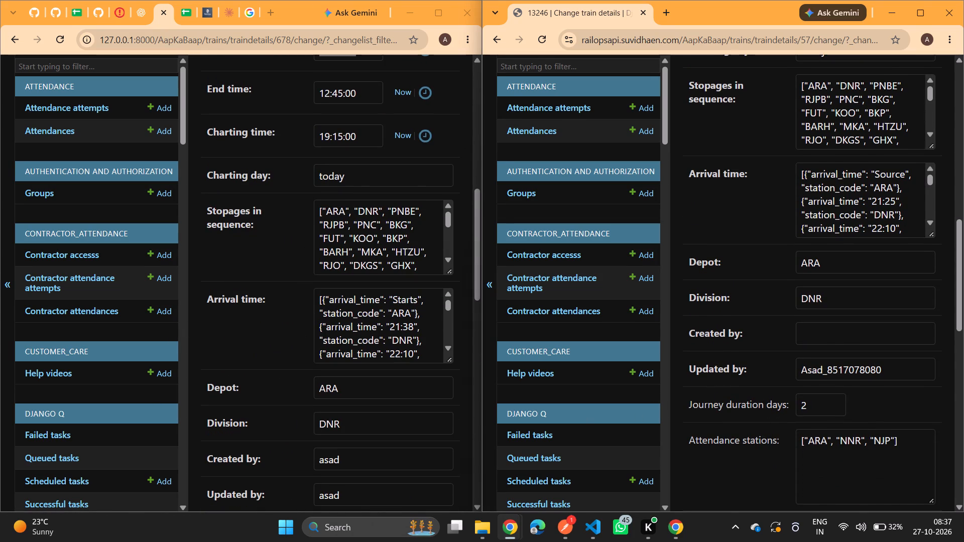
key(ctrl+a)
key(ctrl+c)
key(ctrl+c)
key(ctrl+c)
key(ctrl+c)
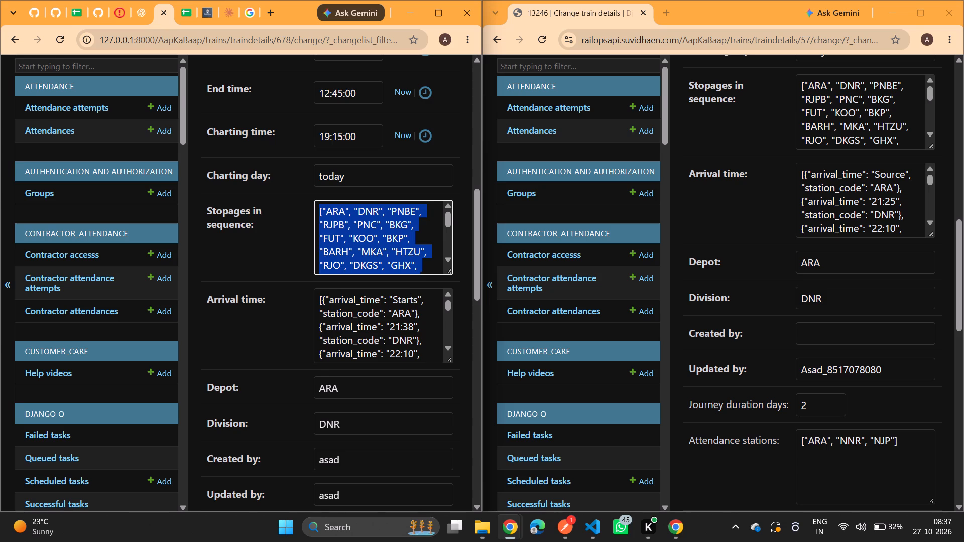
click(864, 121)
key(ctrl+a)
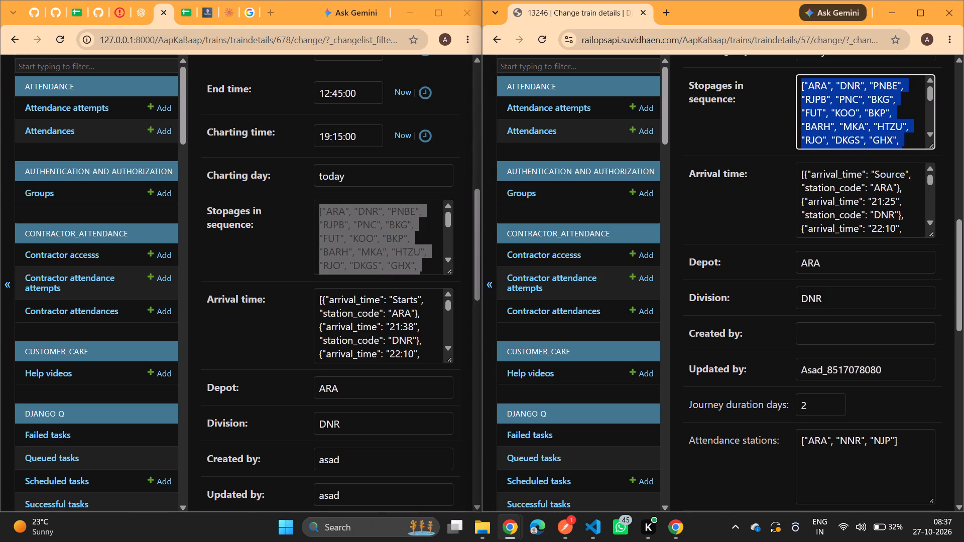
key(ctrl+v)
Replace train 13246's railopsapi Arrival time data with the full Arrival time list from the local record.
click(380, 336)
key(ctrl+a)
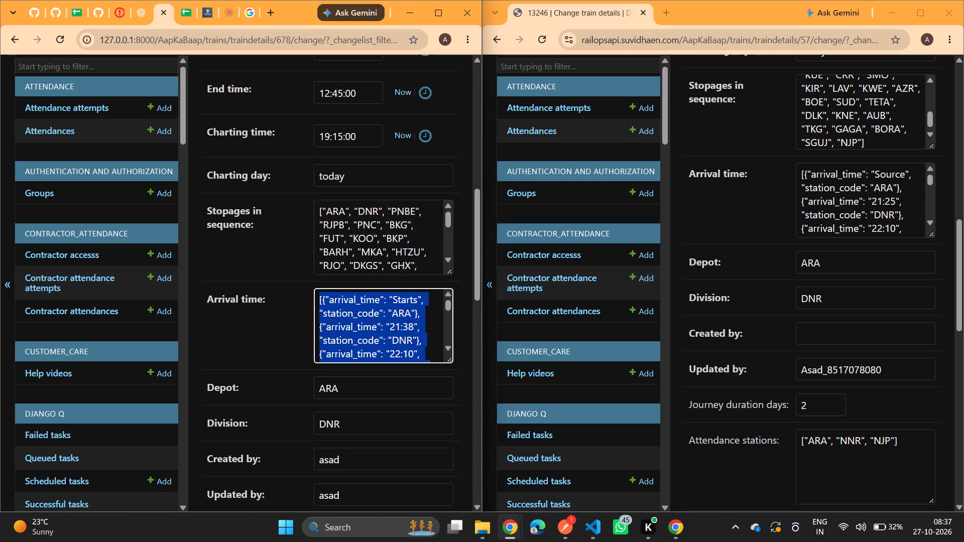
key(ctrl+c)
key(ctrl+c)
key(ctrl+c)
click(906, 142)
click(865, 184)
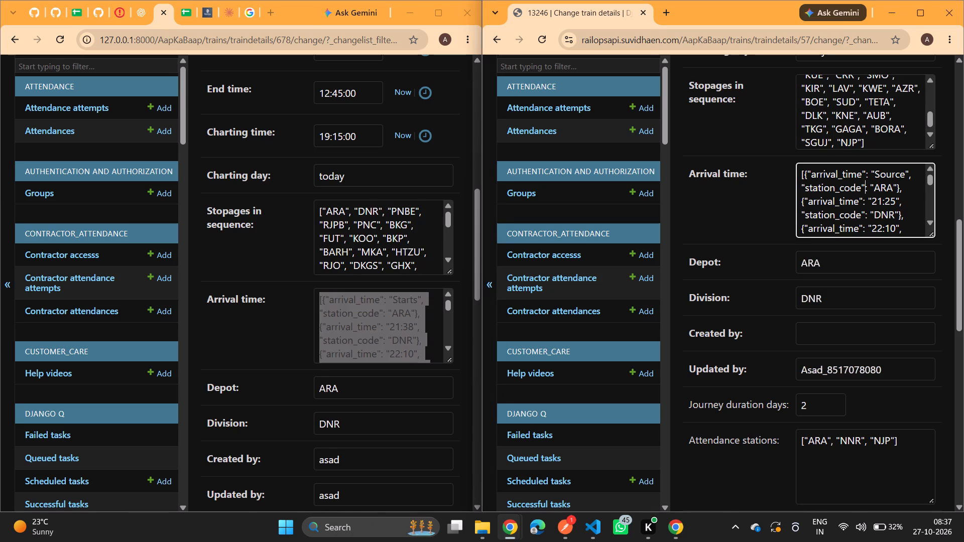
key(ctrl+a)
key(ctrl+v)
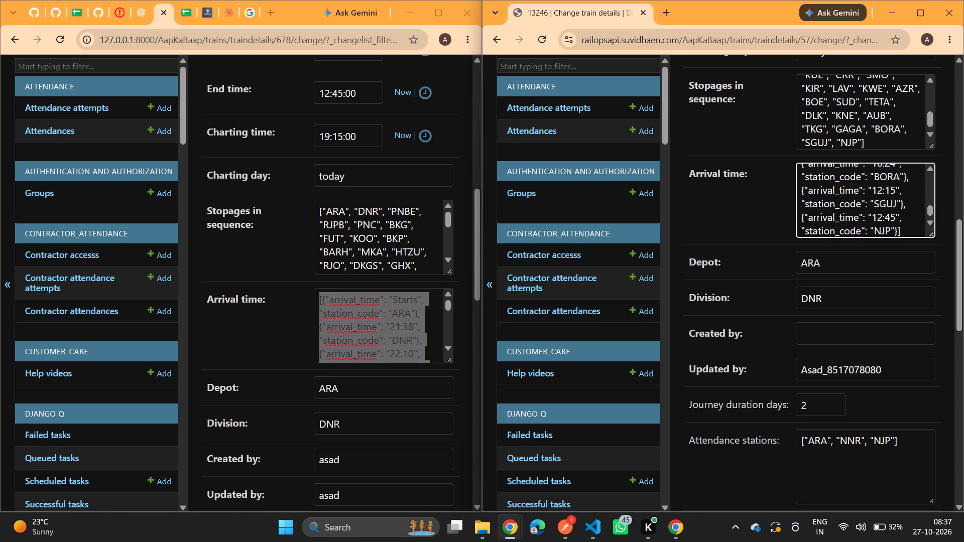
Fill in the empty Created by field of train 13246's railopsapi record with asad.
click(819, 339)
click(878, 364)
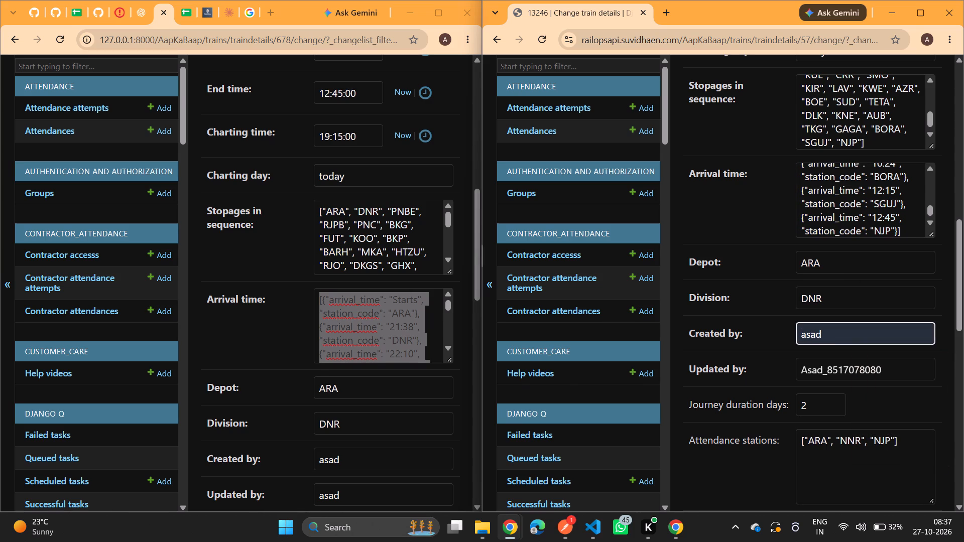
Replace train 13246's railopsapi Attendance stations with the local record's ["ARA", "THB", "NJP"].
scroll(375, 387, down, 2)
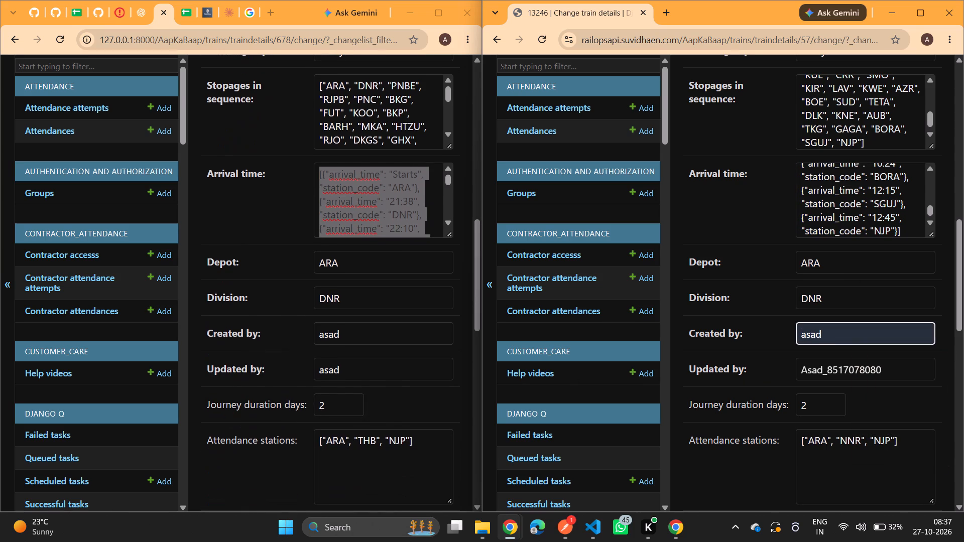
scroll(729, 378, down, 3)
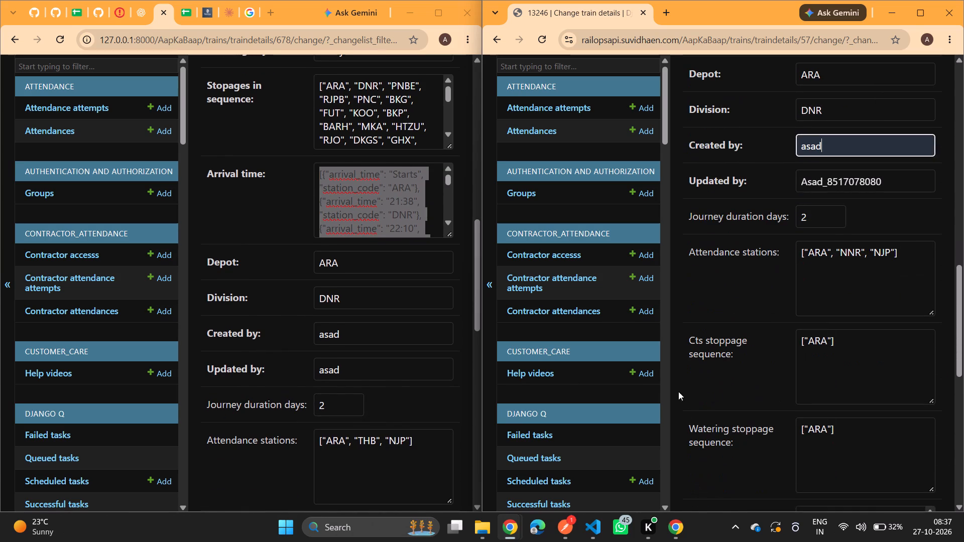
scroll(402, 394, down, 1)
click(393, 393)
key(ctrl+a)
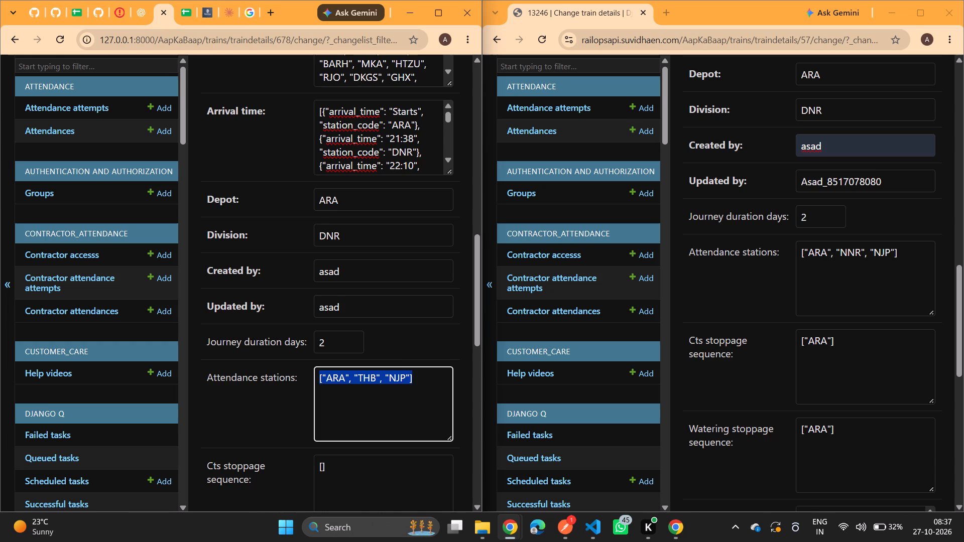
key(ctrl+c)
key(ctrl+c)
key(ctrl+c)
click(888, 282)
key(ctrl+a)
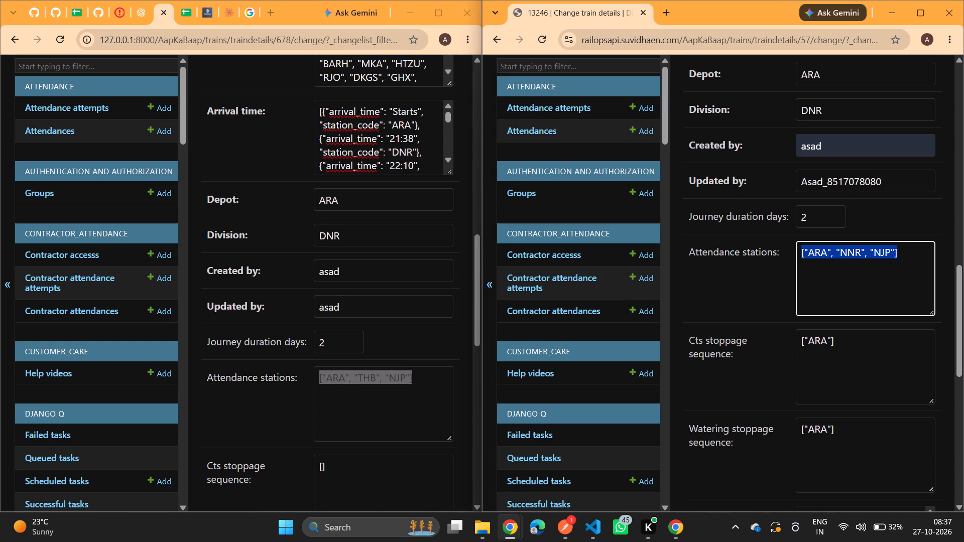
key(ctrl+v)
Compare the Cts stoppage, Watering stoppage and Coaches in sequence fields of train 13246 between the local and railopsapi records.
scroll(281, 386, down, 2)
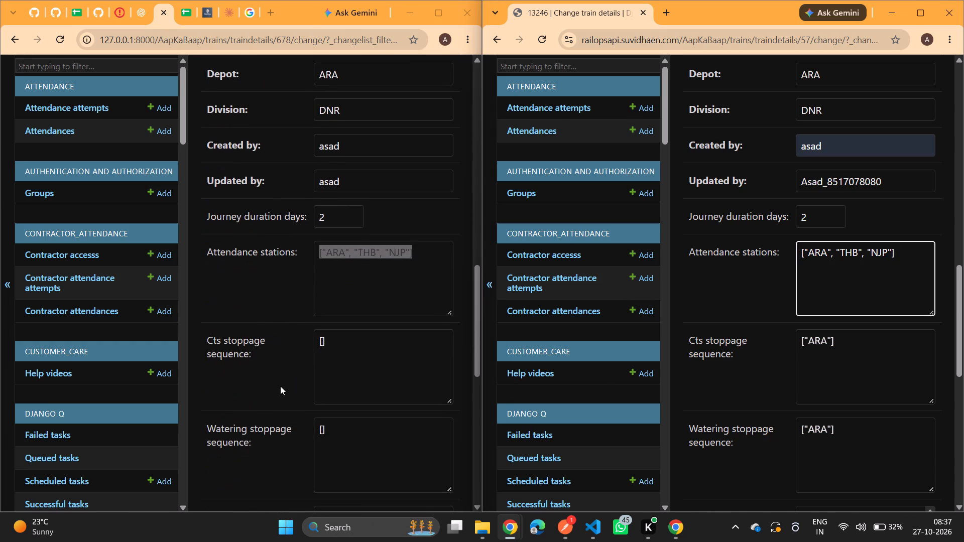
scroll(281, 384, down, 1)
scroll(760, 371, down, 2)
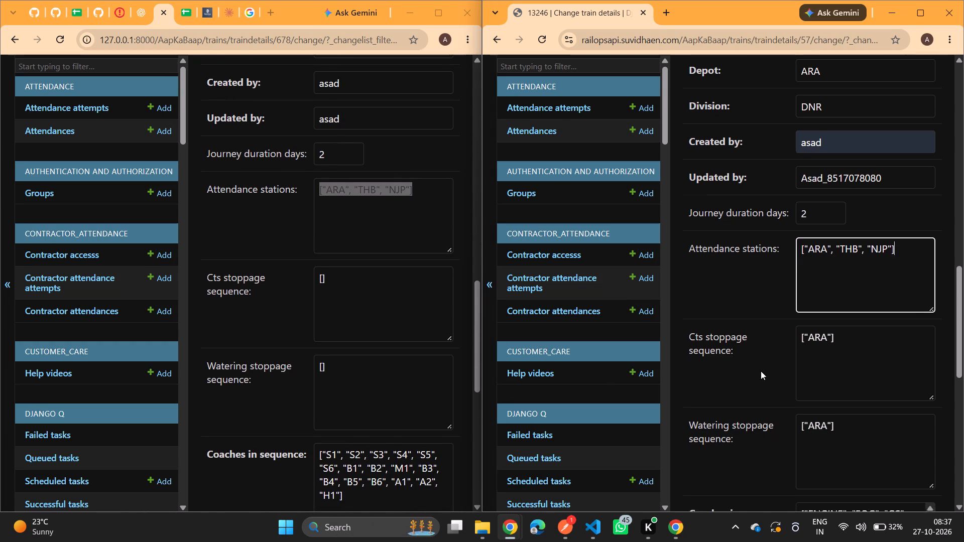
scroll(762, 368, down, 1)
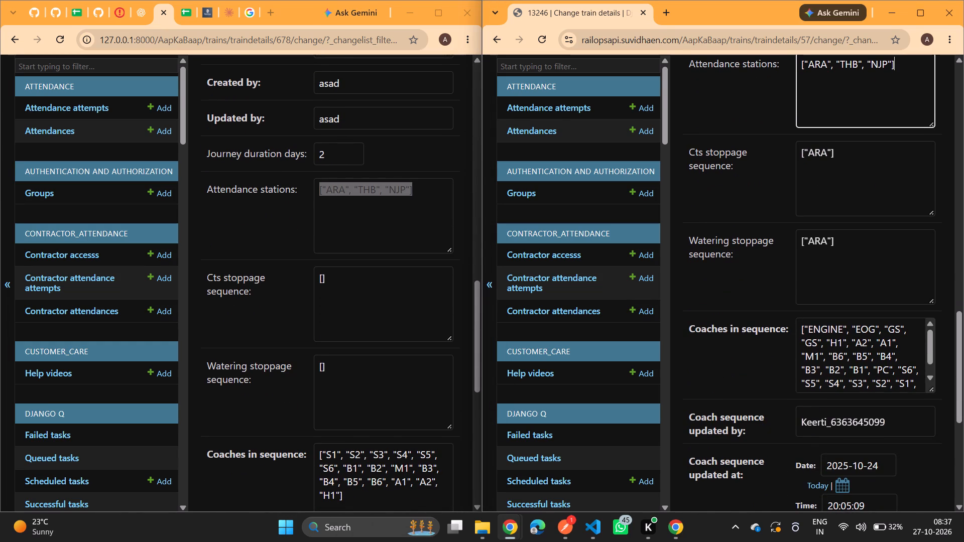
scroll(320, 386, down, 1)
scroll(883, 354, down, 2)
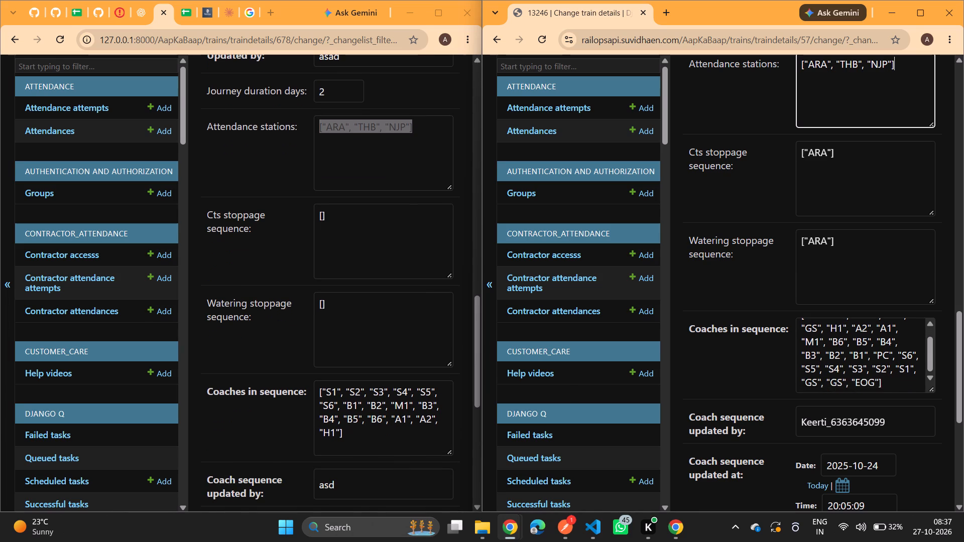
scroll(873, 357, up, 1)
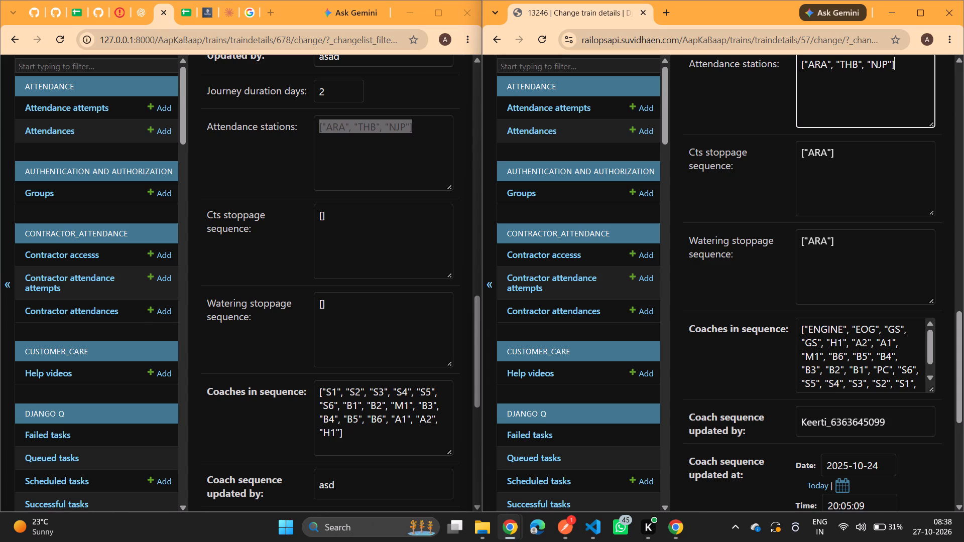
scroll(757, 365, down, 1)
scroll(757, 365, up, 1)
scroll(757, 365, down, 1)
scroll(756, 362, up, 1)
scroll(757, 362, down, 1)
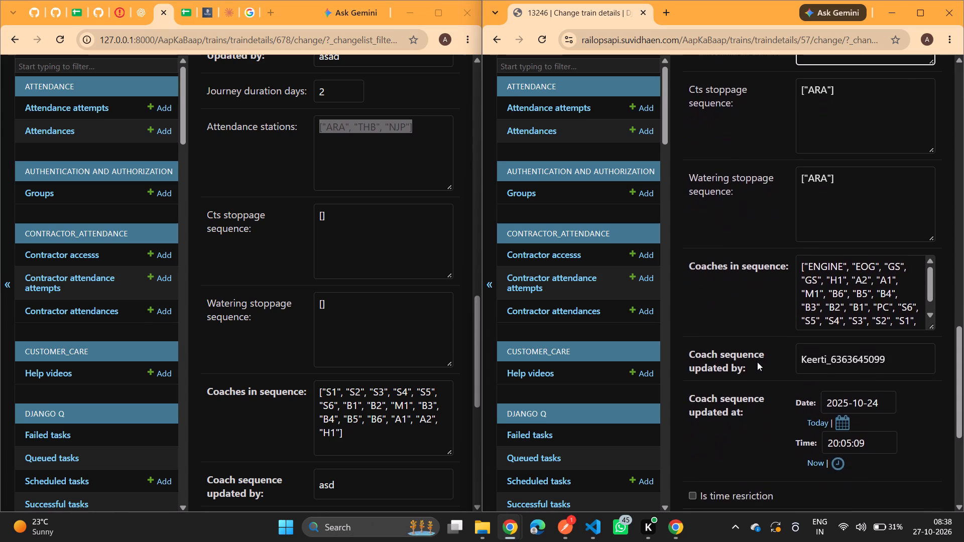
scroll(757, 362, up, 2)
scroll(758, 362, down, 1)
Save the corrected railopsapi record of train 13246.
scroll(758, 361, down, 4)
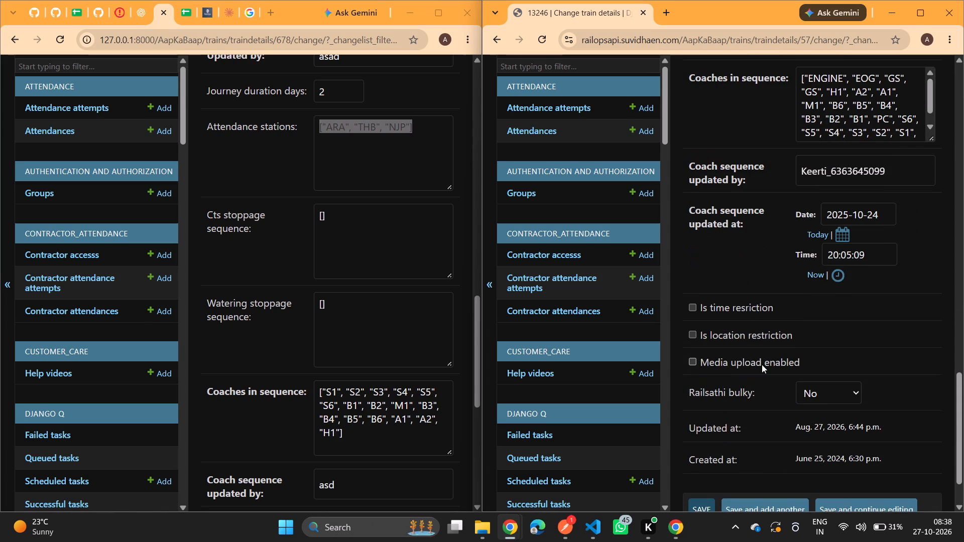
scroll(772, 364, down, 2)
click(696, 438)
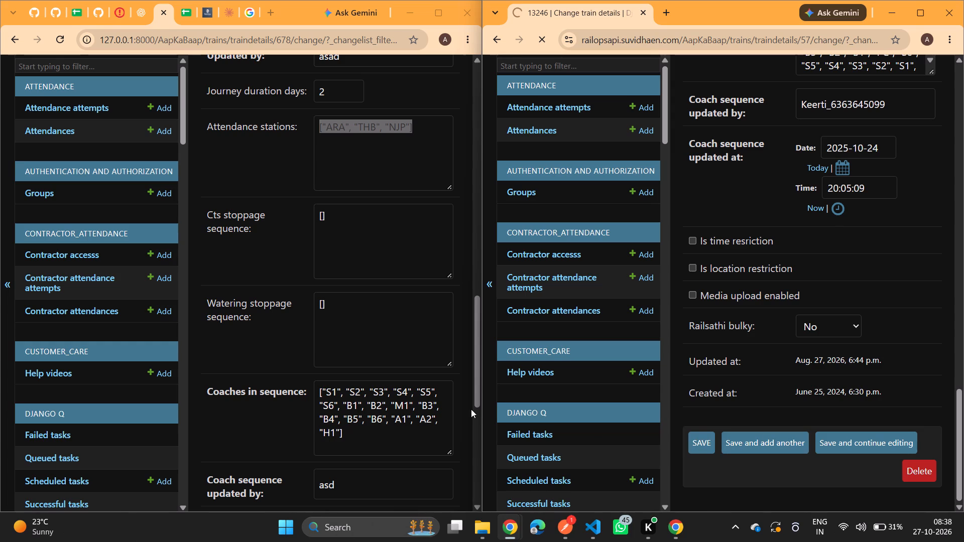
Return to the local train details list and search it for train 13245.
click(16, 41)
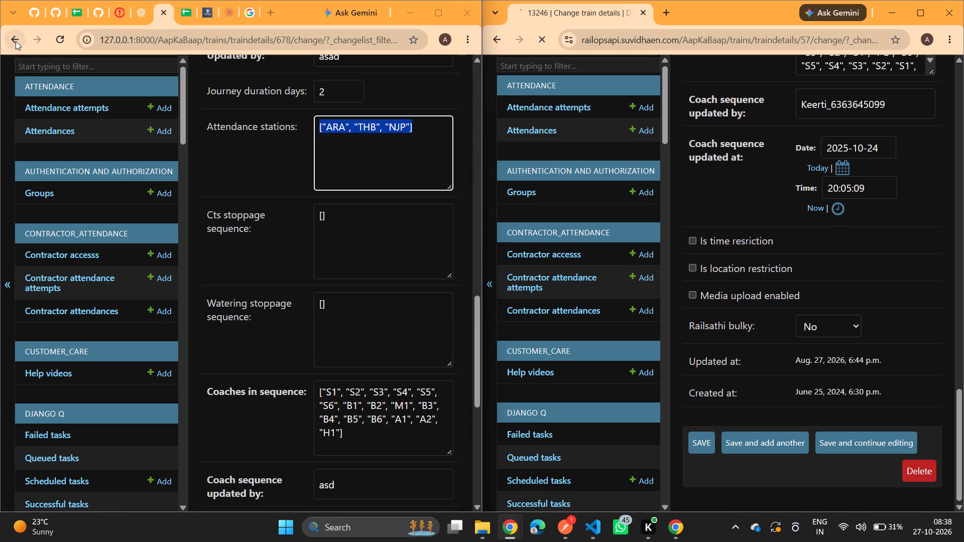
click(237, 195)
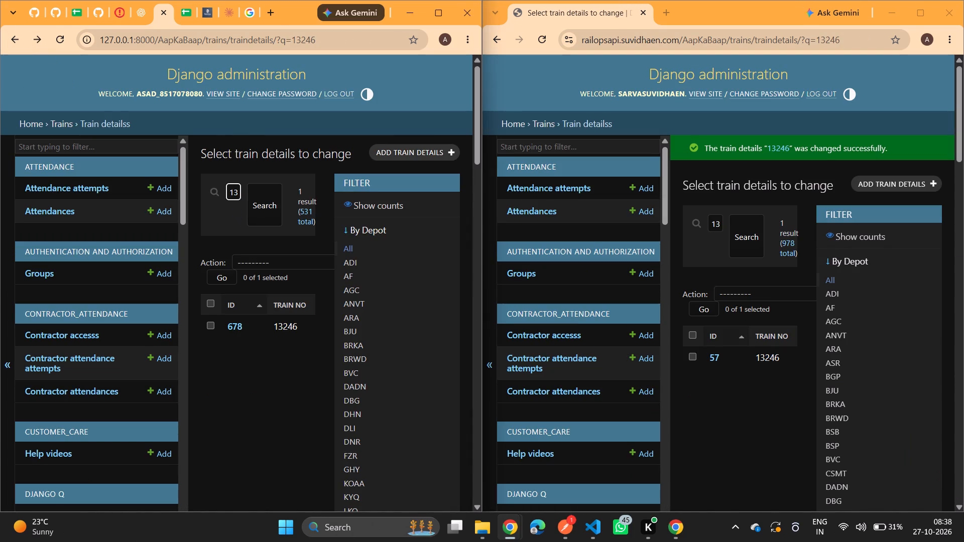
key(Right)
key(Right)
key(Right)
key(Right)
key(Right)
key(Right)
key(Right)
key(Right)
key(Right)
key(Right)
key(Right)
key(Right)
key(Right)
key(Right)
key(Right)
key(Right)
key(Right)
key(BackSpace)
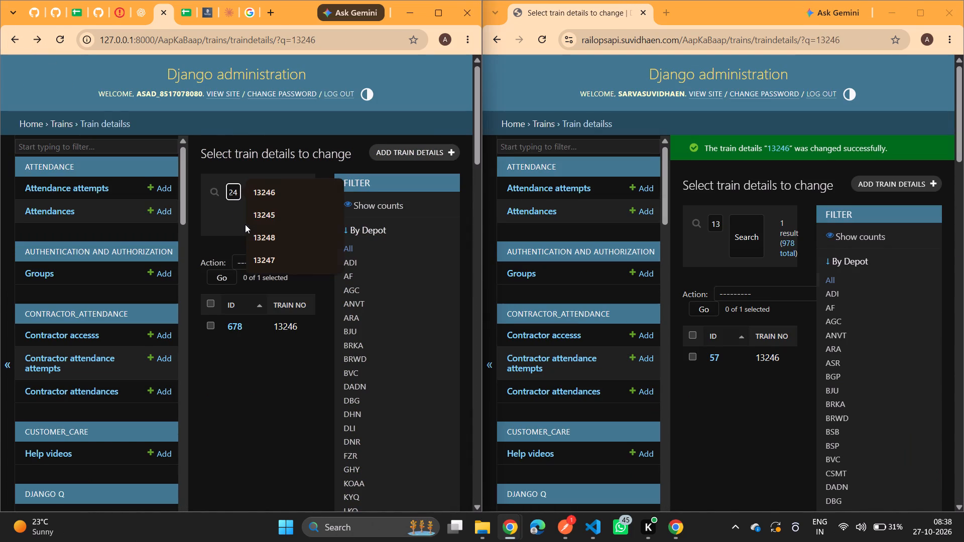
key(5)
key(Return)
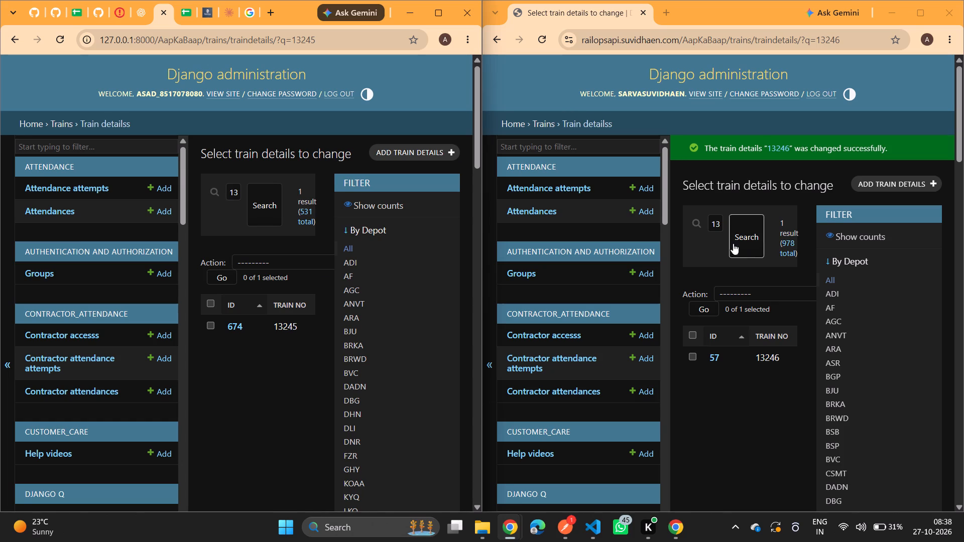
Search the railopsapi train details list for train 13245.
click(711, 222)
key(Right)
key(Right)
key(Right)
key(Right)
key(Right)
key(Right)
key(Right)
key(Right)
key(Right)
key(Right)
key(Right)
key(Right)
key(Right)
key(Right)
key(Right)
key(Right)
key(Right)
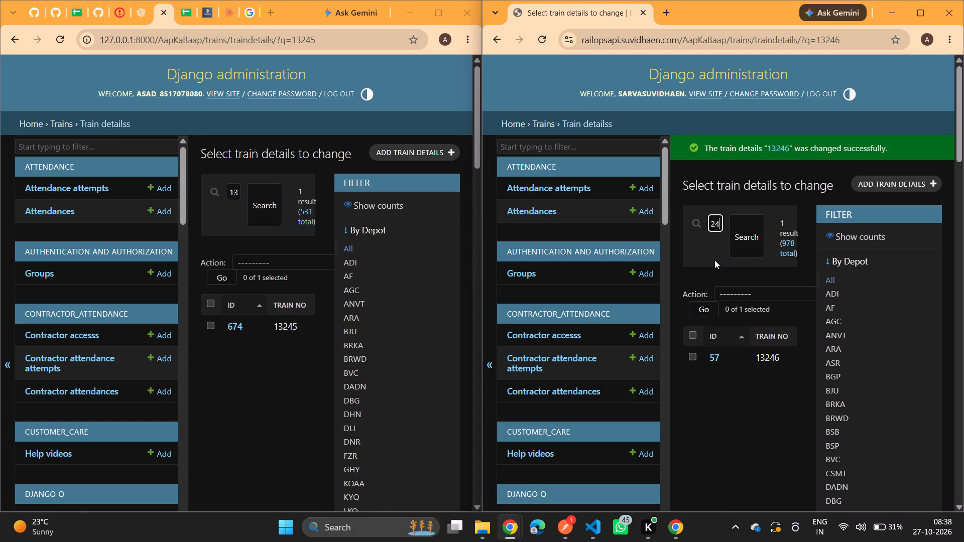
key(BackSpace)
key(5)
key(Return)
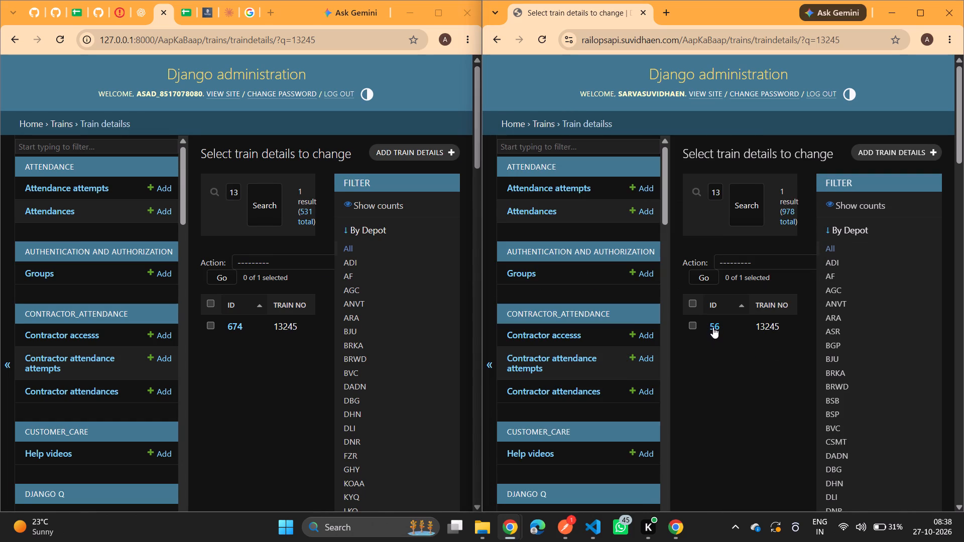
Open train 13245's record in both the railopsapi and local admins.
click(713, 327)
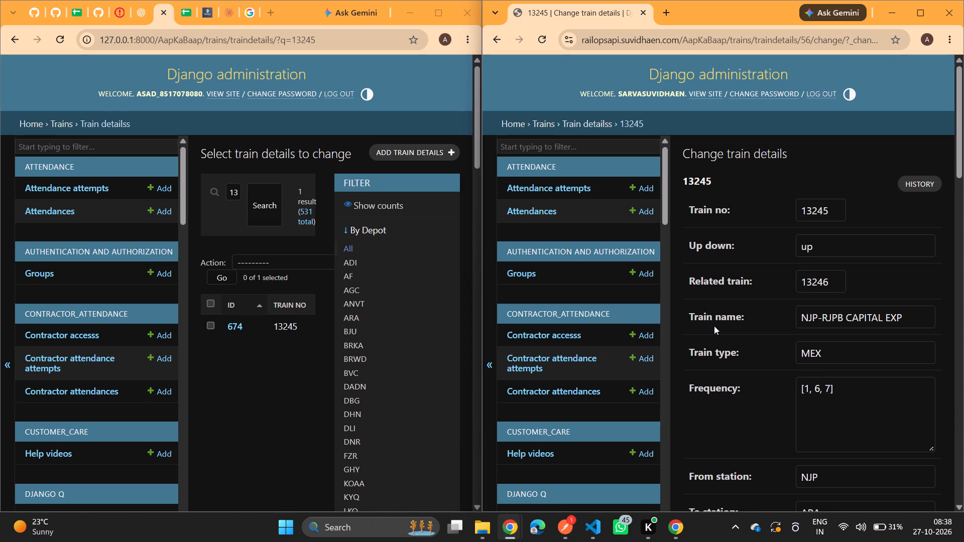
click(234, 323)
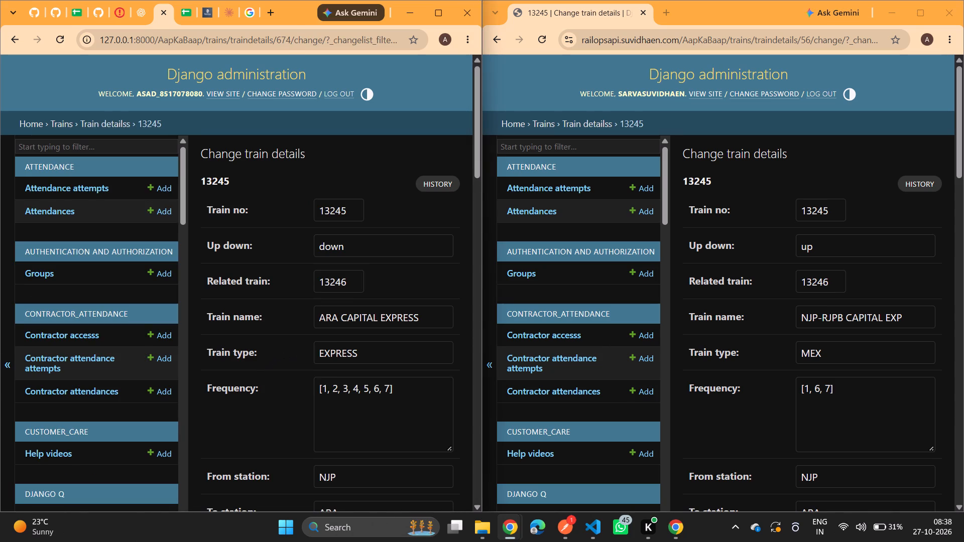
Replace train 13245's railopsapi Train name with the local record's ARA CAPITAL EXPRESS.
click(352, 325)
key(ctrl+a)
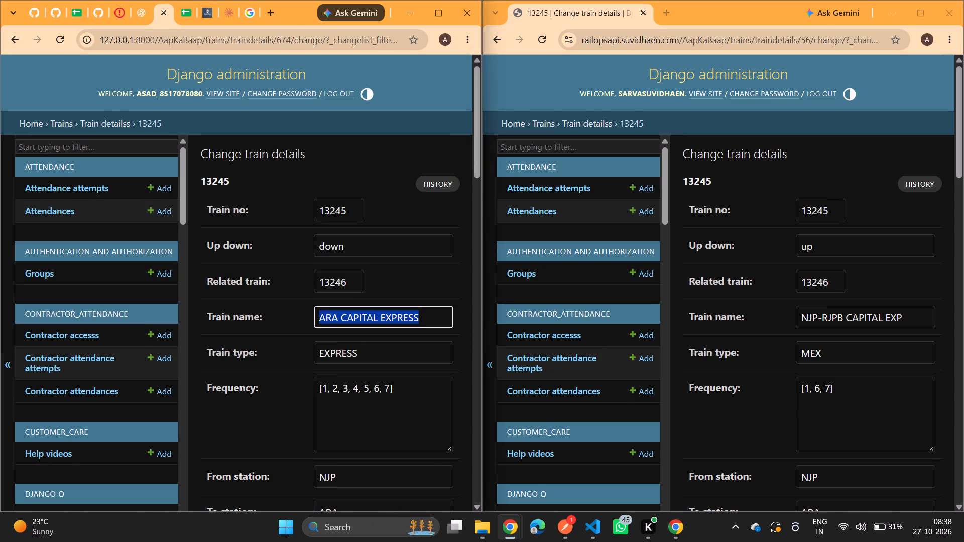
key(ctrl+c)
key(ctrl+c)
click(822, 320)
key(ctrl+a)
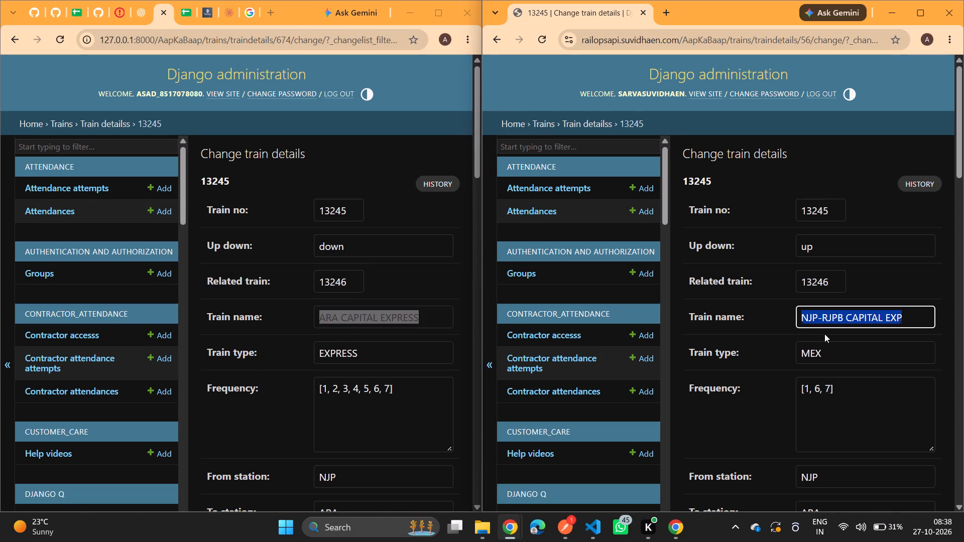
key(ctrl+v)
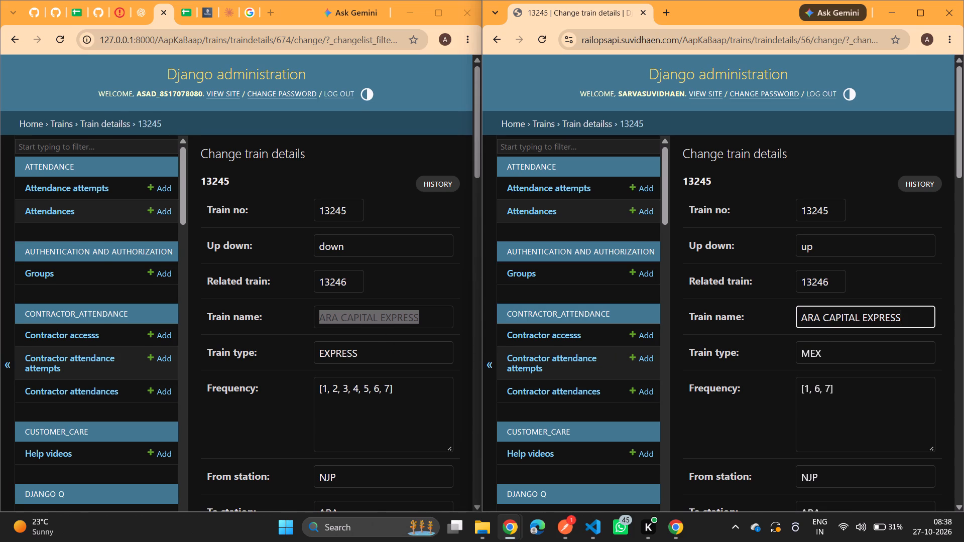
Replace train 13245's railopsapi Frequency with the local record's [1, 2, 3, 4, 5, 6, 7].
scroll(301, 320, down, 1)
click(437, 347)
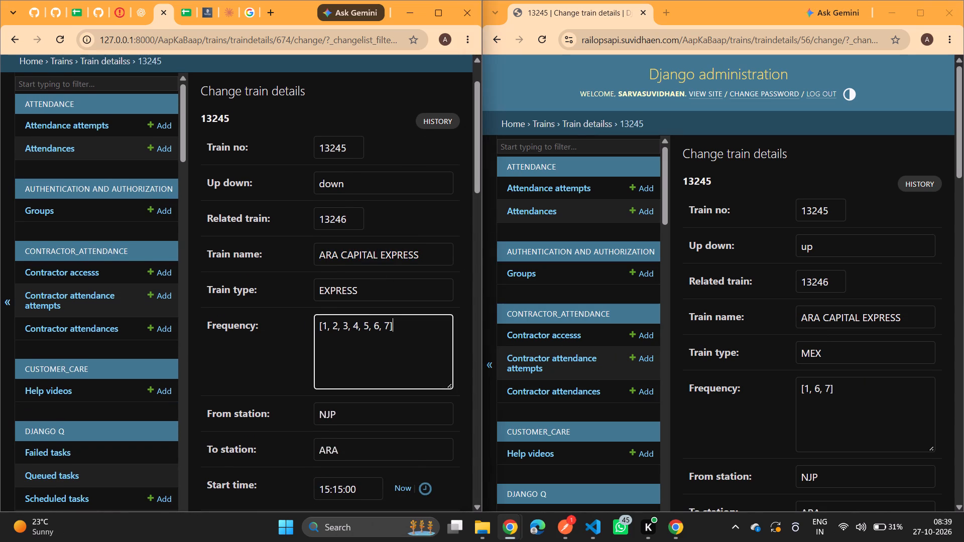
key(ctrl+a)
key(ctrl+c)
key(ctrl+c)
click(963, 412)
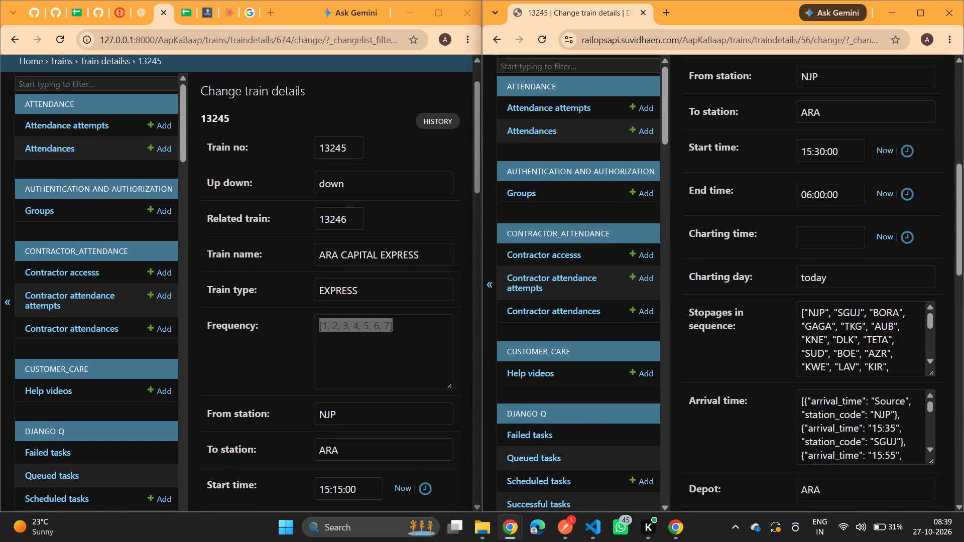
scroll(880, 374, up, 5)
scroll(880, 373, down, 1)
scroll(880, 373, up, 8)
click(889, 397)
key(ctrl+a)
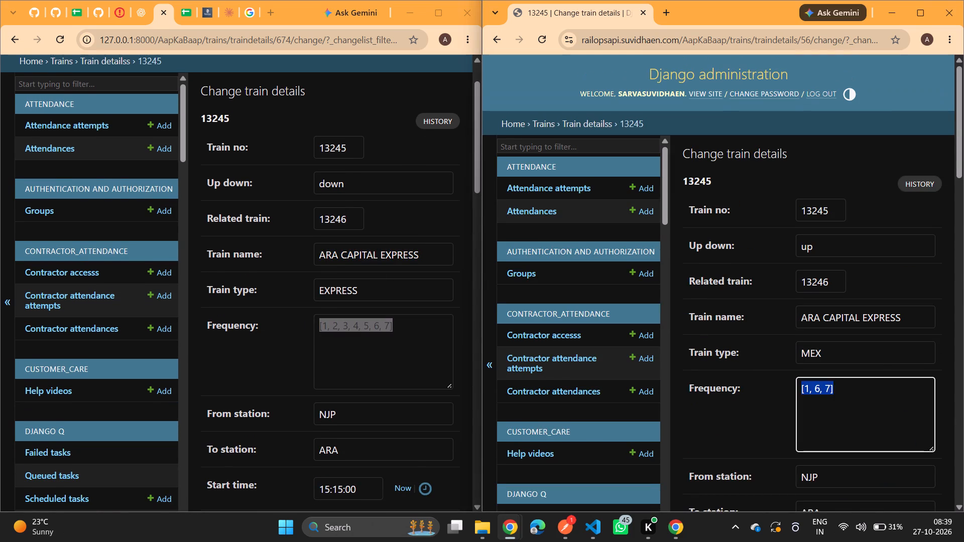
key(ctrl+v)
Set train 13245's railopsapi Start time to 15:15:00 to match the local record.
scroll(285, 361, down, 2)
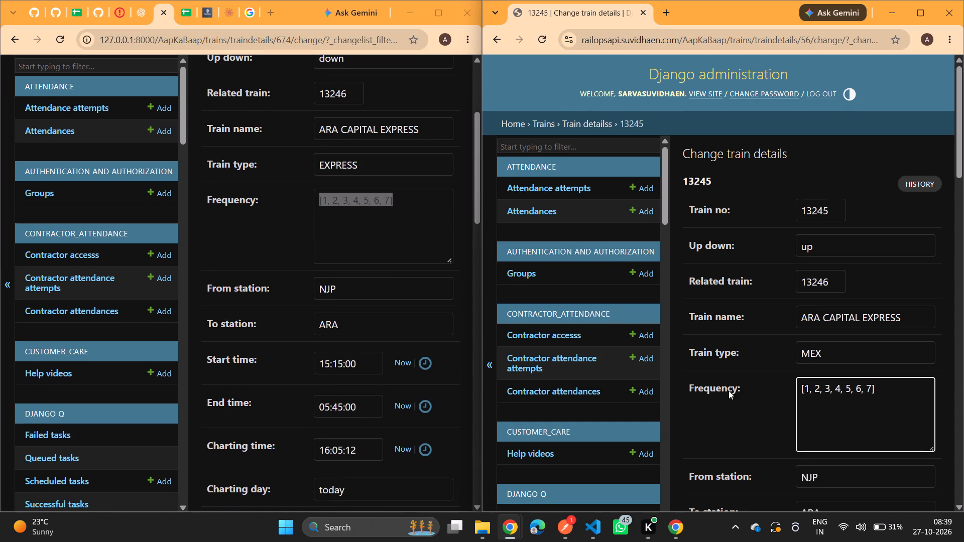
scroll(757, 393, down, 1)
scroll(755, 392, up, 1)
scroll(756, 392, down, 1)
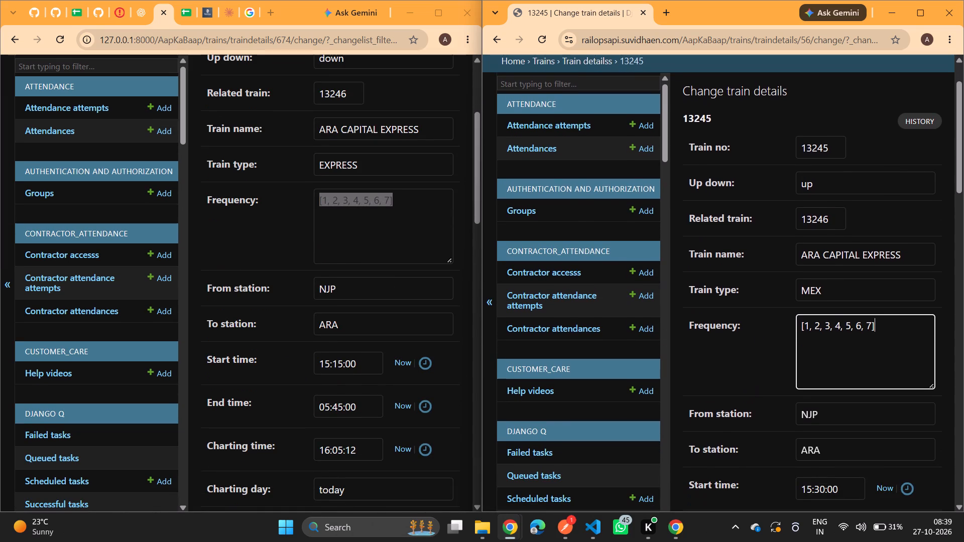
scroll(745, 388, down, 2)
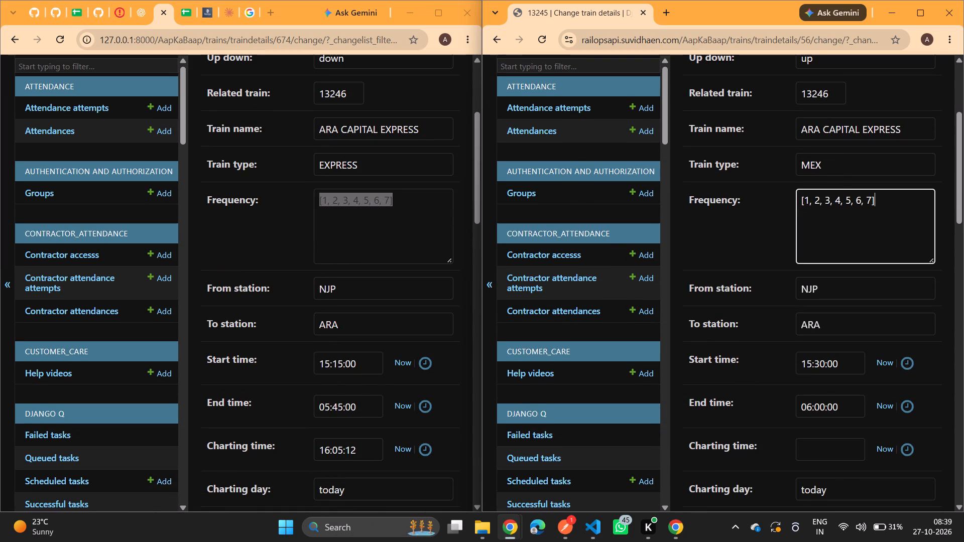
click(824, 361)
key(BackSpace)
key(BackSpace)
key(1)
key(5)
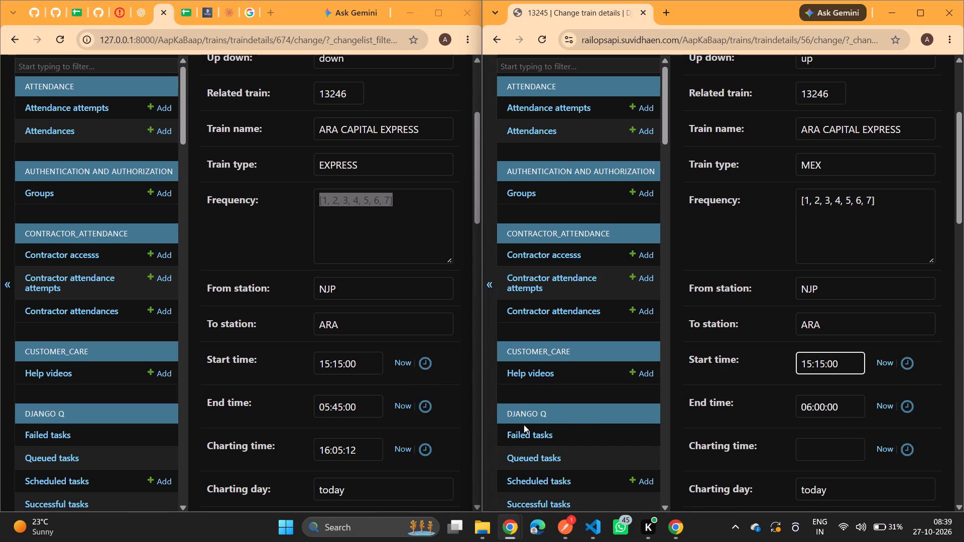
Set train 13245's railopsapi End time to 05:45:00 to match the local record.
click(812, 406)
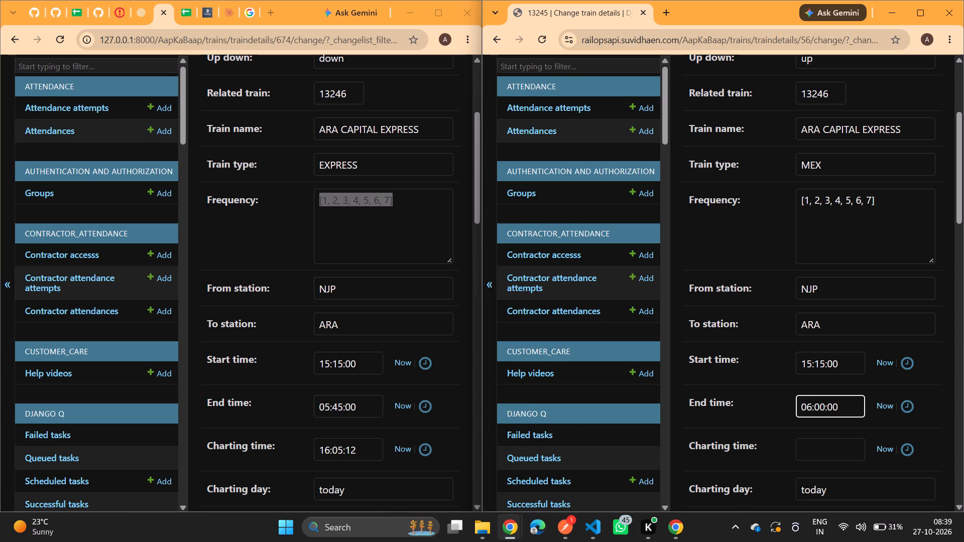
key(BackSpace)
key(5)
key(Right)
key(Right)
key(Right)
key(BackSpace)
key(BackSpace)
text(45)
Compare train 13245's charting, stopages, arrival time, depot, division and attendance fields between the local and railopsapi records.
scroll(339, 430, down, 1)
scroll(339, 430, up, 1)
scroll(365, 438, down, 2)
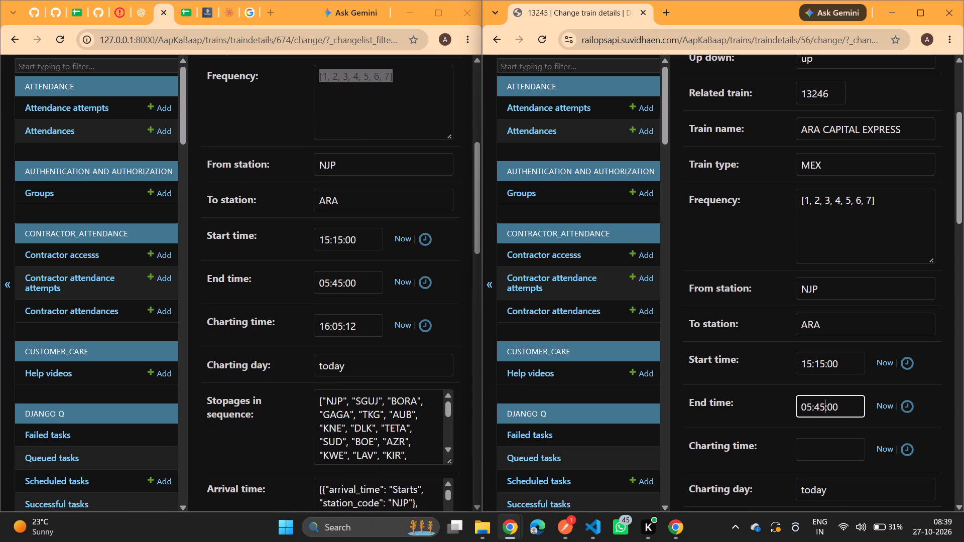
scroll(733, 414, down, 2)
scroll(733, 414, up, 1)
scroll(731, 414, down, 2)
scroll(731, 414, up, 1)
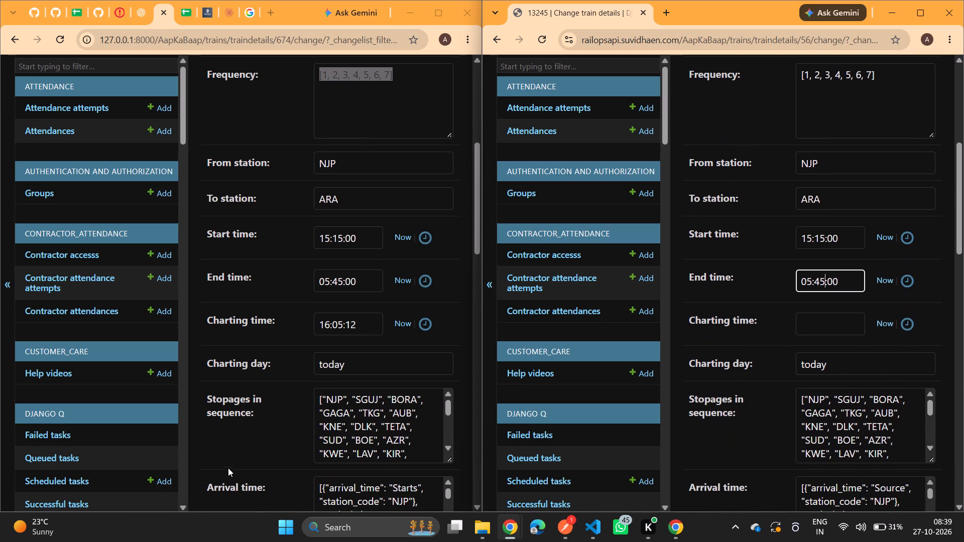
scroll(204, 432, down, 2)
scroll(207, 430, up, 1)
scroll(215, 426, down, 3)
scroll(737, 403, down, 1)
scroll(737, 403, up, 1)
scroll(737, 403, down, 4)
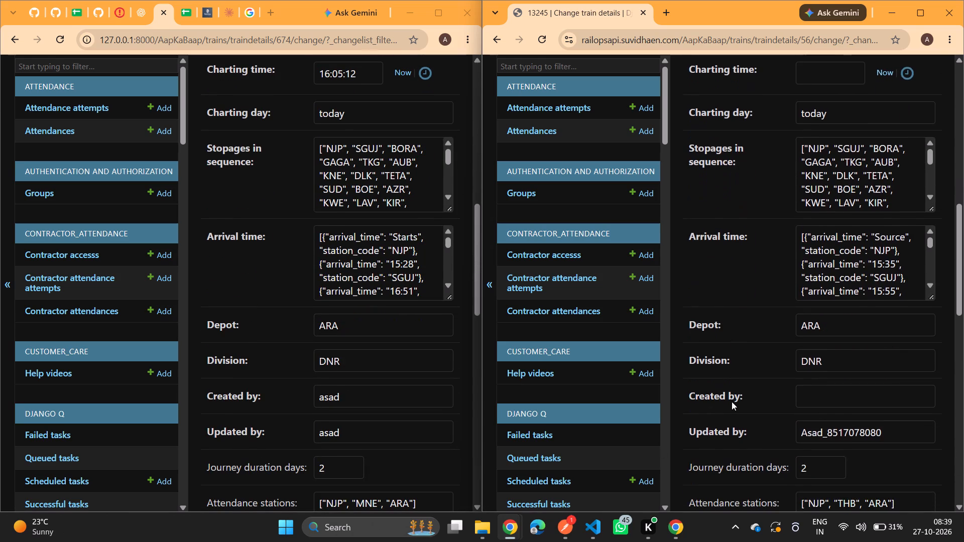
scroll(732, 401, down, 5)
scroll(732, 401, up, 2)
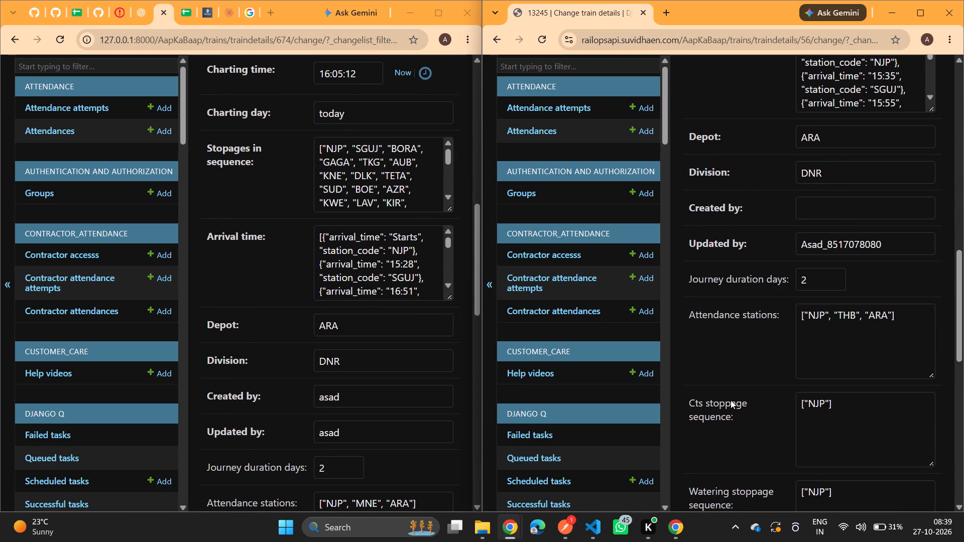
scroll(731, 399, up, 3)
scroll(731, 399, down, 1)
scroll(731, 399, up, 1)
Replace train 13245's railopsapi Stopages in sequence with the full station list from the local record.
click(380, 178)
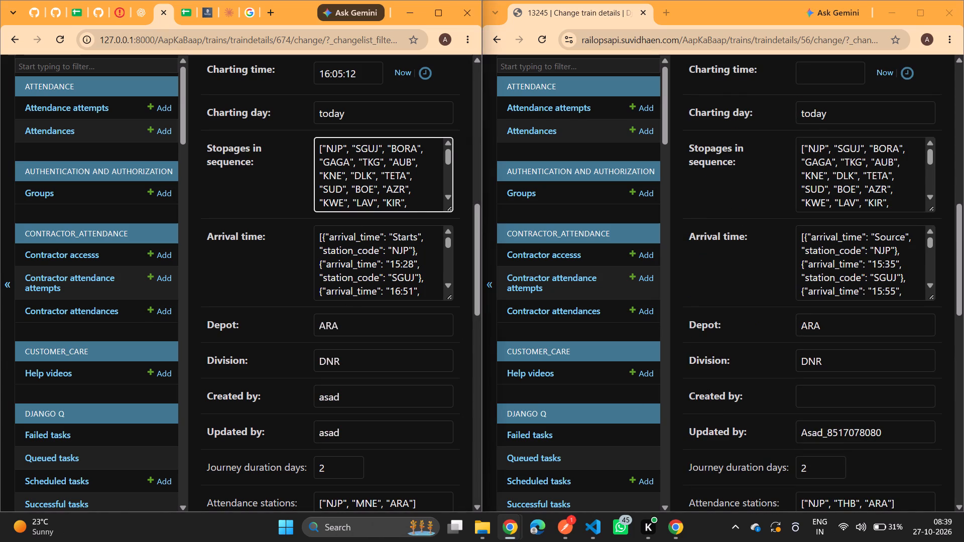
key(ctrl+a)
key(ctrl+c)
key(ctrl+c)
key(ctrl+c)
key(ctrl+c)
click(843, 176)
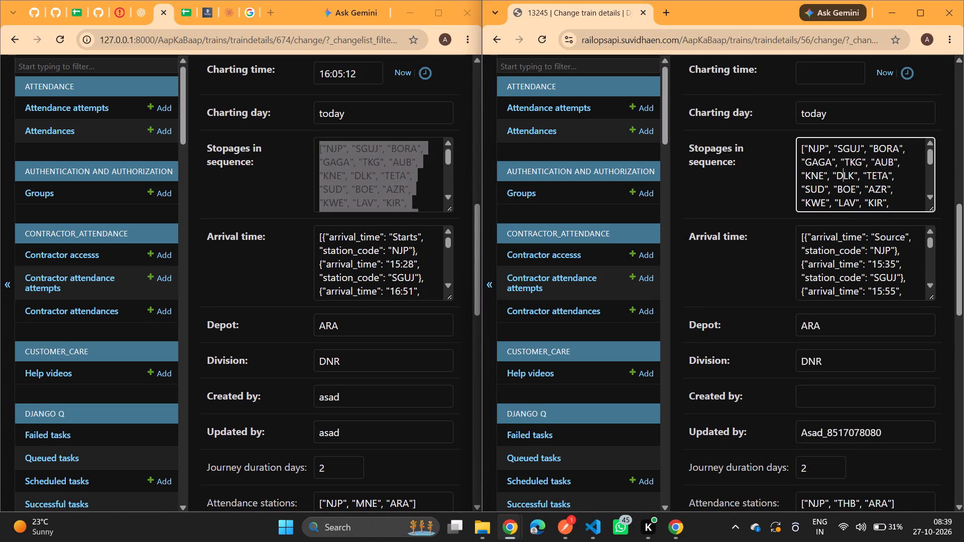
key(ctrl+a)
key(ctrl+v)
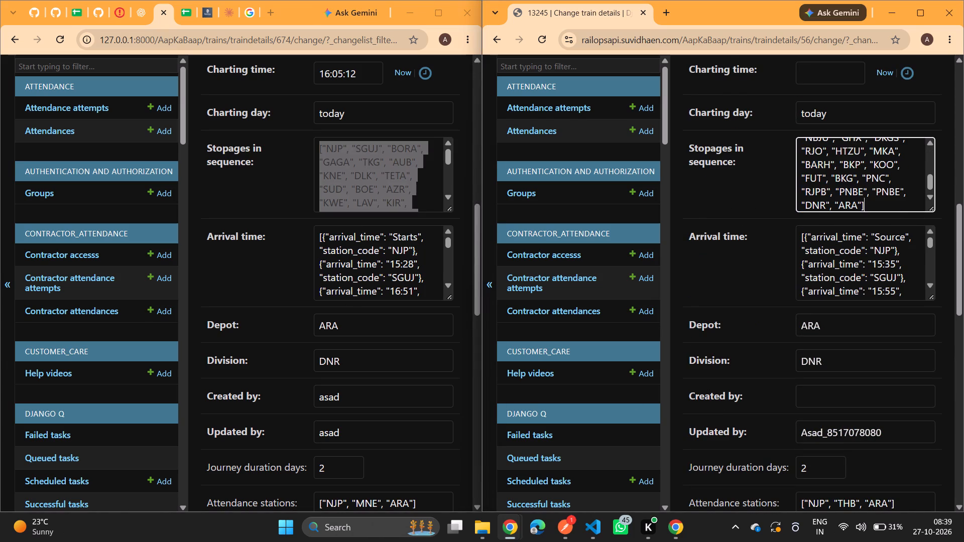
Replace train 13245's railopsapi Arrival time data with the full list from the local record.
click(380, 259)
key(ctrl+a)
key(ctrl+c)
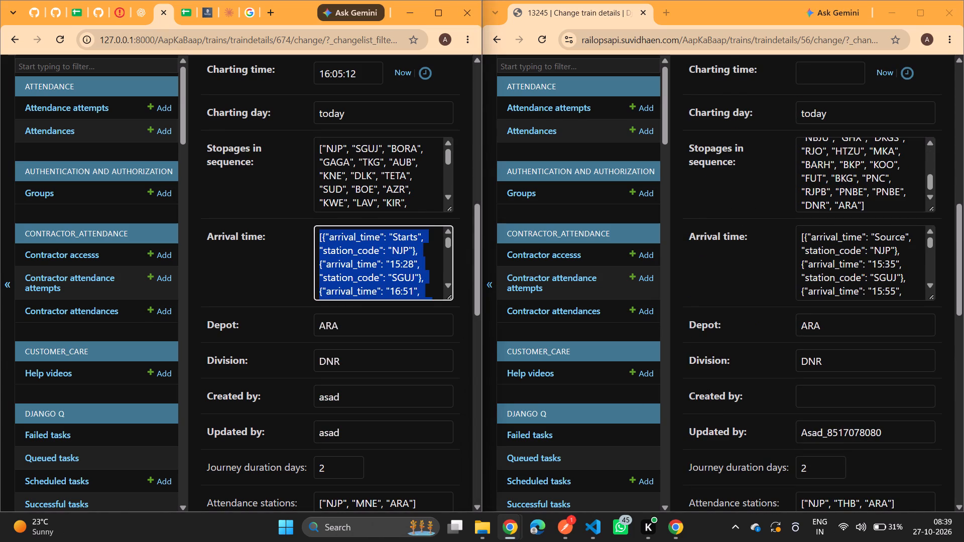
key(ctrl+c)
click(865, 264)
key(ctrl+a)
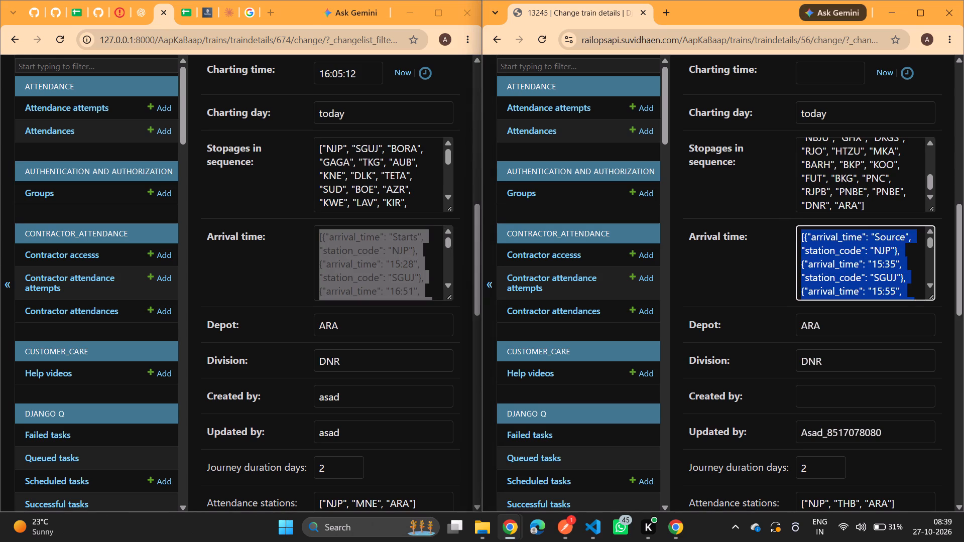
key(ctrl+v)
Fill in the empty Created by field of train 13245's railopsapi record with asad.
scroll(382, 339, down, 3)
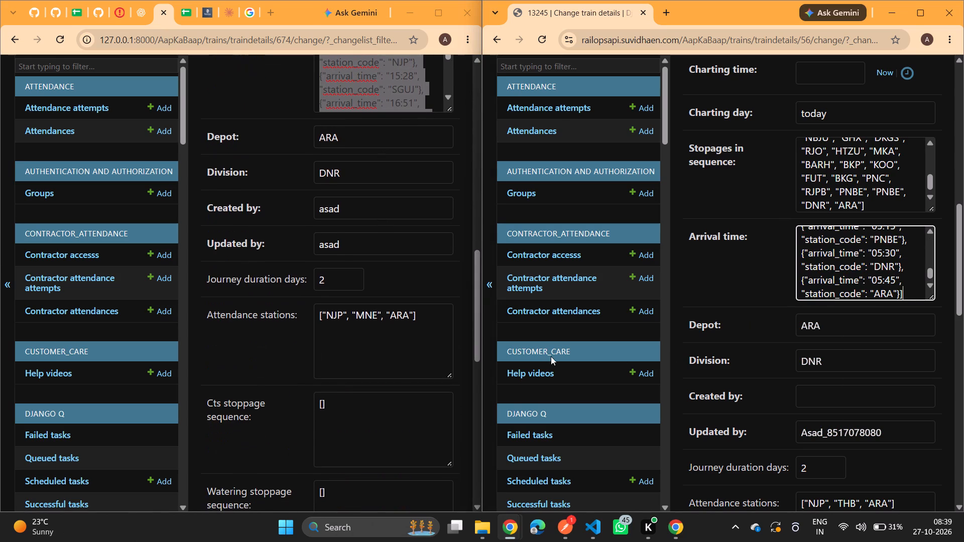
click(825, 398)
click(884, 285)
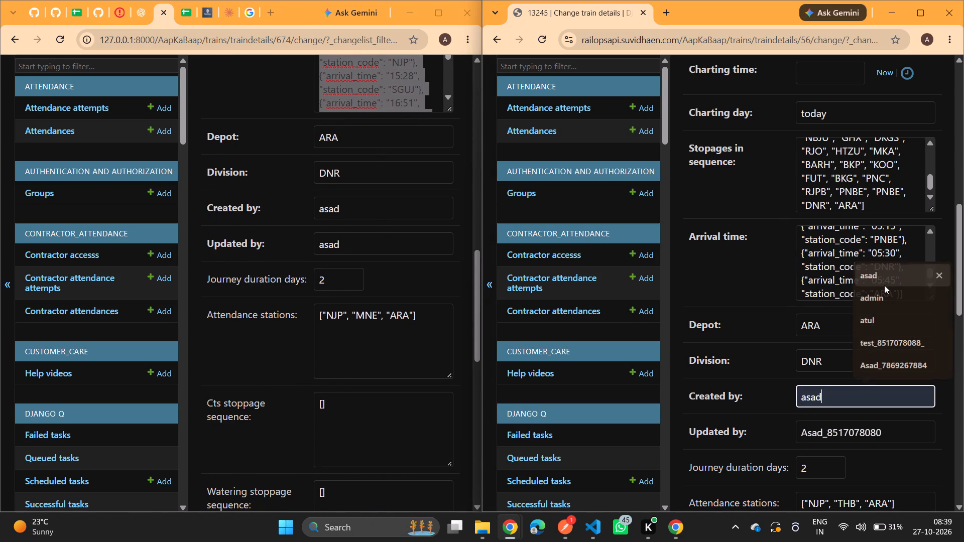
Replace train 13245's railopsapi Attendance stations with the local record's ["NJP", "MNE", "ARA"].
scroll(878, 327, down, 2)
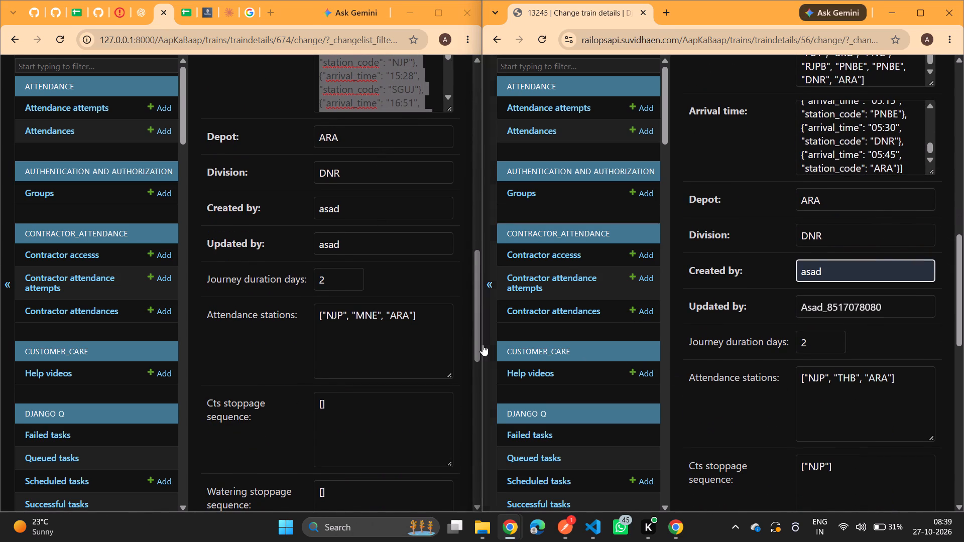
click(403, 335)
key(ctrl+a)
key(ctrl+c)
key(ctrl+c)
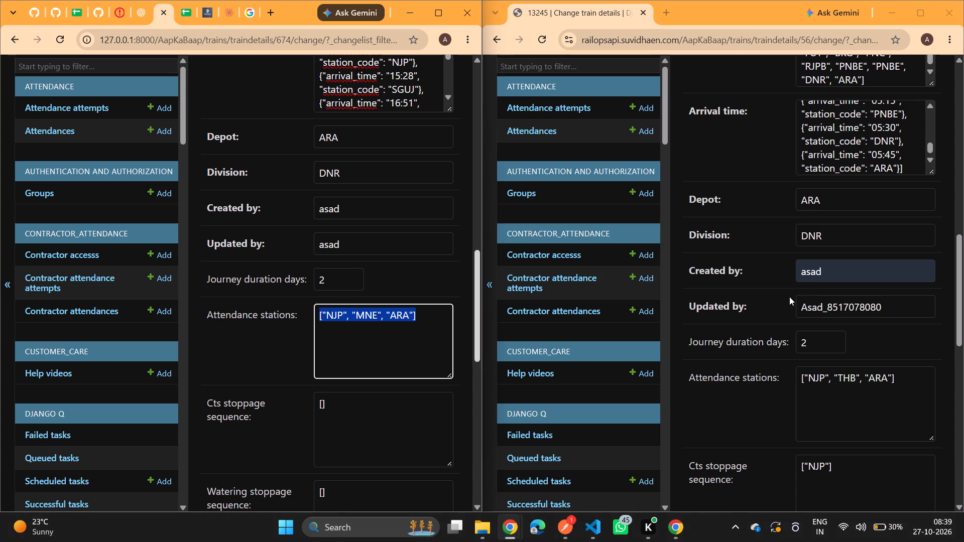
click(838, 391)
key(ctrl+a)
key(ctrl+v)
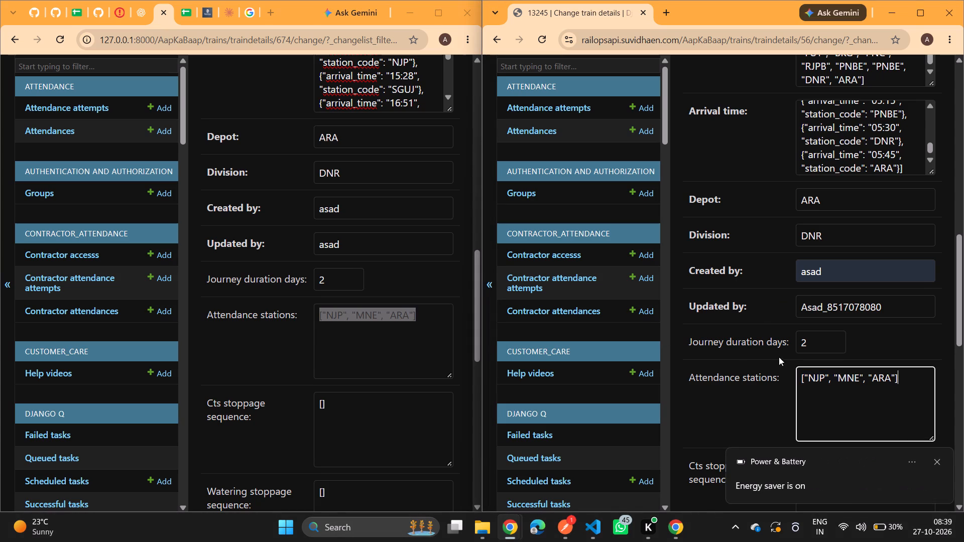
Compare the CTS and watering stoppage sequences, coach sequence and remaining fields of train 13245's local and railopsapi records.
scroll(740, 346, down, 4)
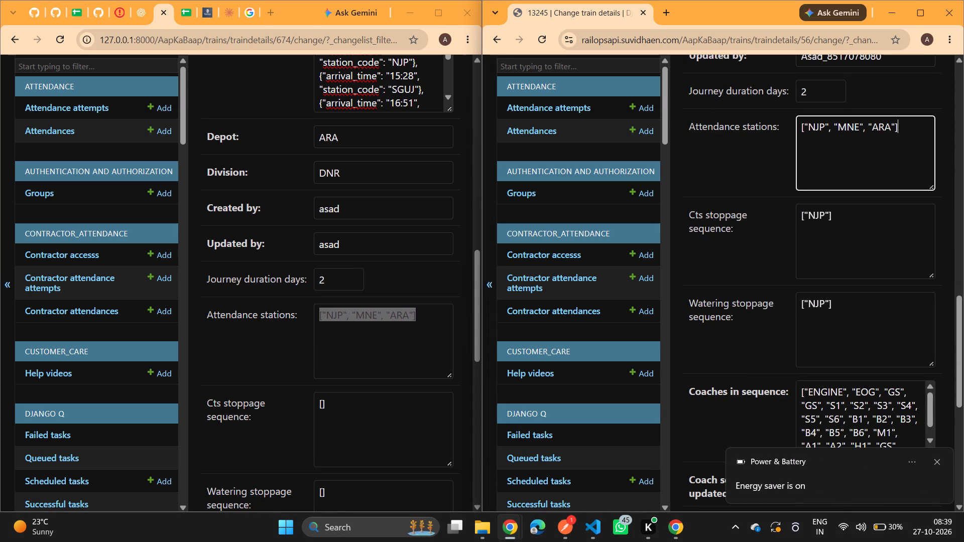
scroll(256, 364, up, 3)
scroll(256, 364, down, 6)
scroll(256, 362, up, 3)
scroll(256, 362, down, 1)
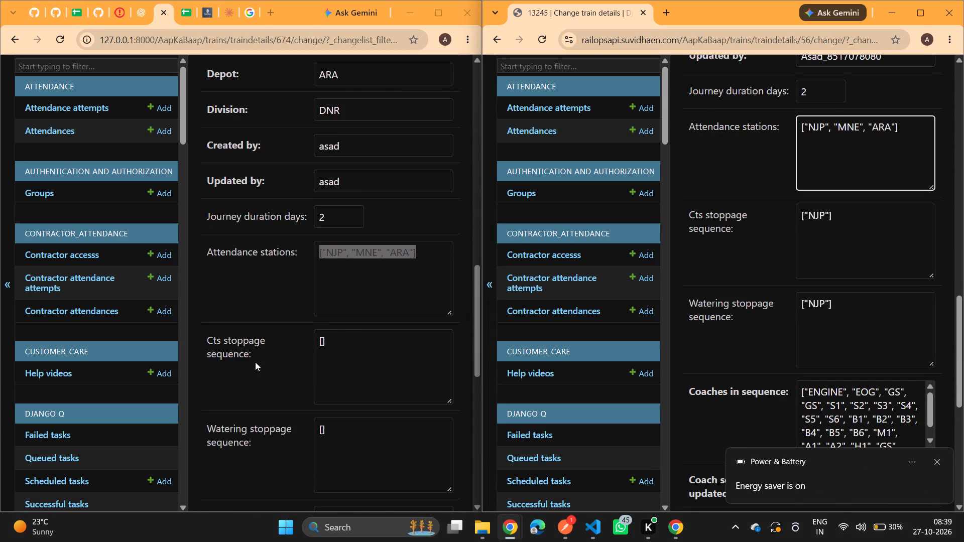
scroll(255, 362, down, 2)
scroll(255, 362, up, 1)
scroll(765, 365, down, 2)
scroll(273, 395, down, 2)
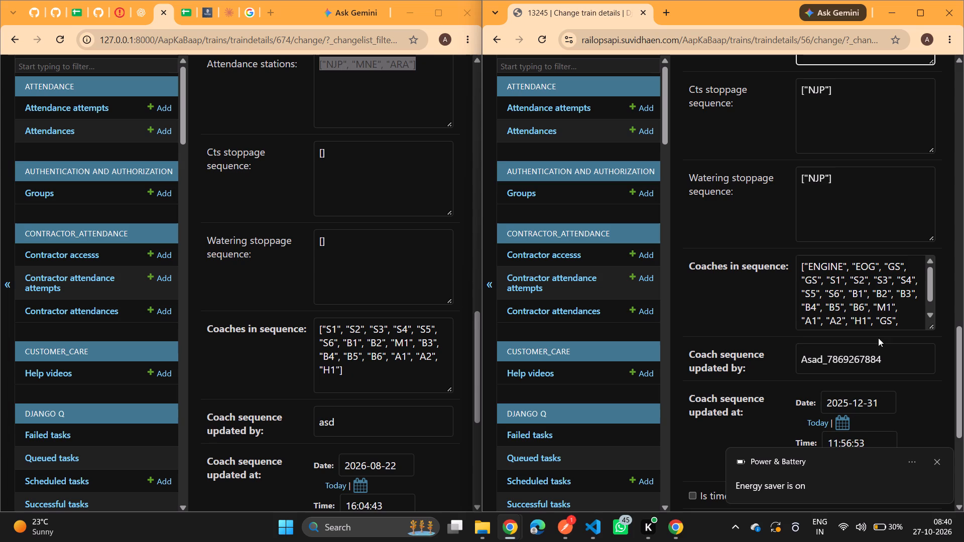
scroll(229, 372, down, 2)
scroll(745, 372, down, 4)
scroll(746, 371, up, 1)
scroll(746, 371, down, 2)
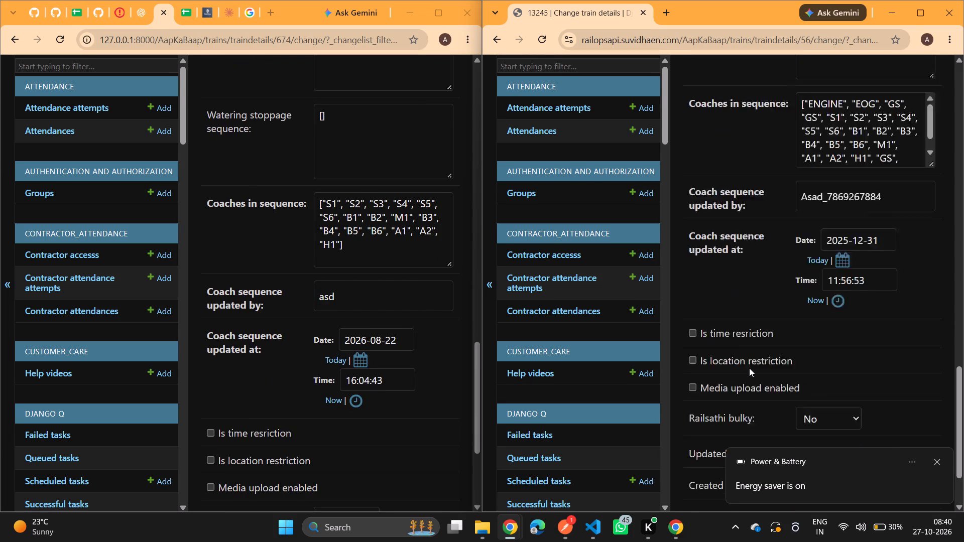
Try to save train 13245's railopsapi record and return the local admin to its train search results.
click(700, 449)
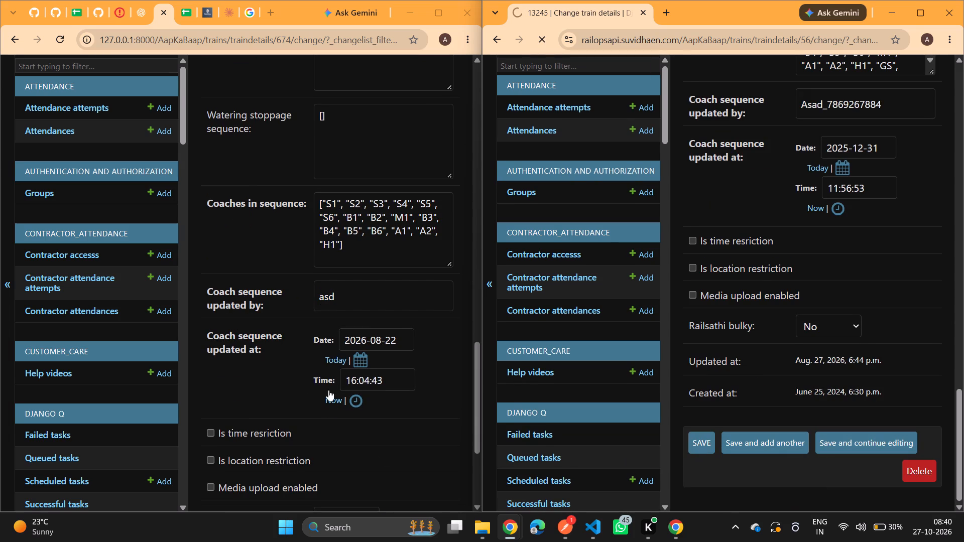
click(16, 41)
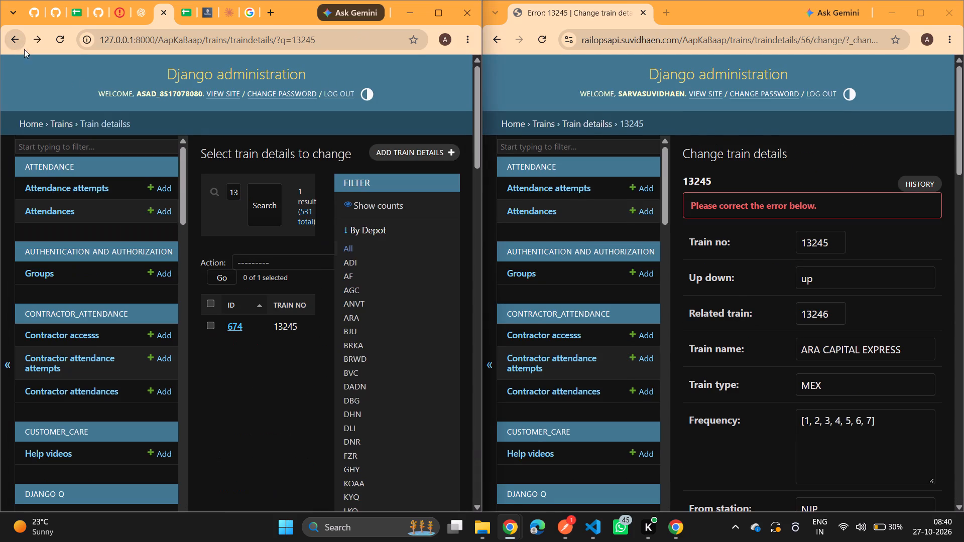
Set the Charting time of train 13245's railopsapi record to 12:45.
scroll(829, 281, down, 8)
scroll(820, 279, up, 2)
scroll(820, 279, down, 4)
scroll(821, 279, up, 4)
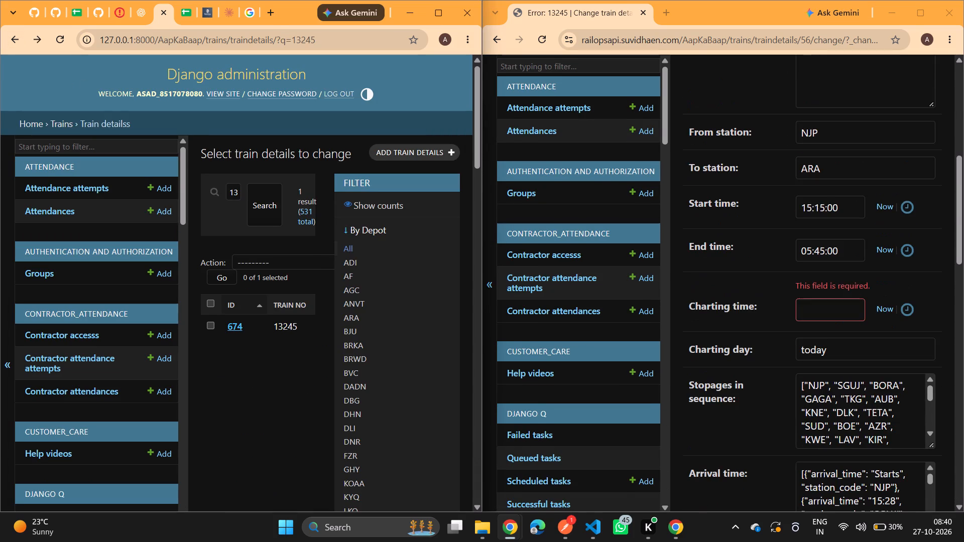
scroll(821, 279, up, 5)
scroll(822, 278, down, 4)
scroll(822, 278, up, 4)
scroll(822, 278, down, 1)
scroll(822, 278, up, 1)
scroll(822, 279, down, 4)
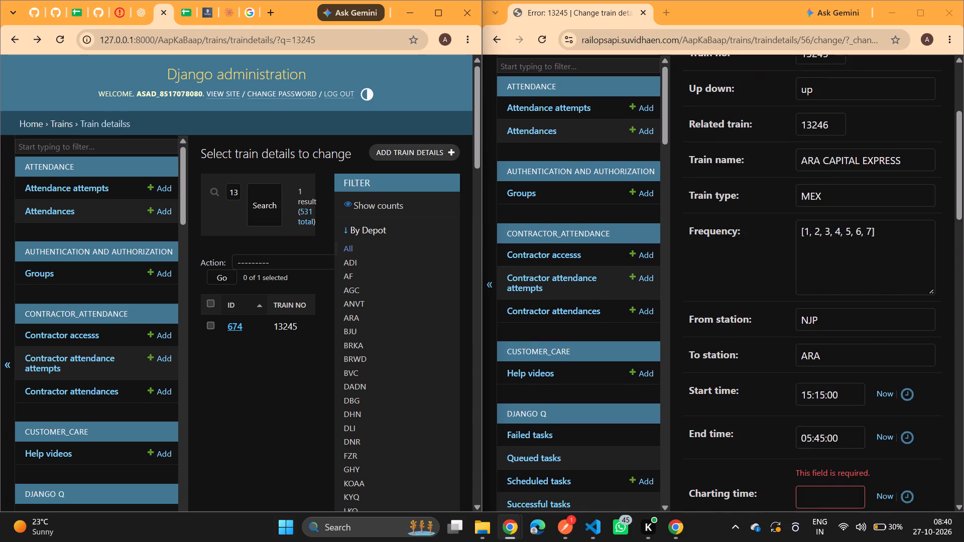
scroll(822, 281, down, 2)
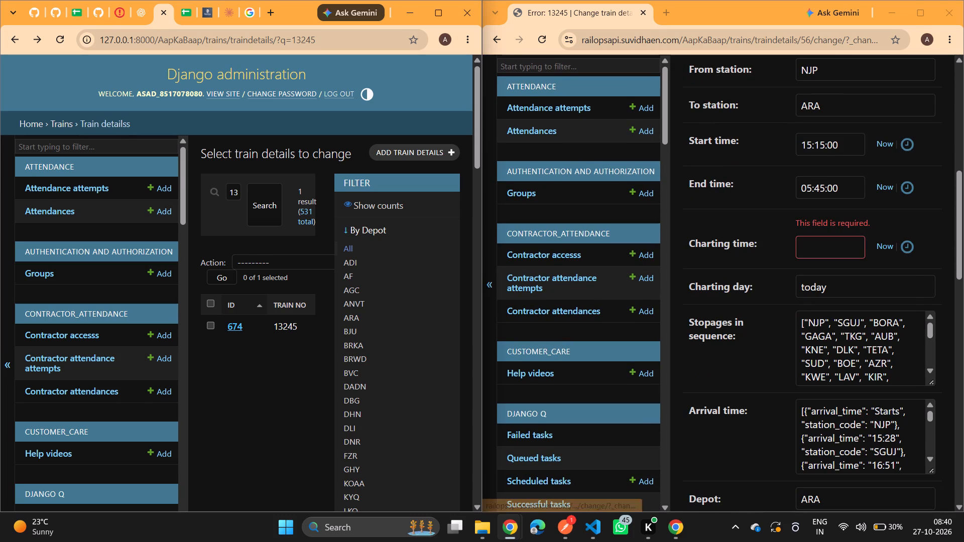
click(840, 246)
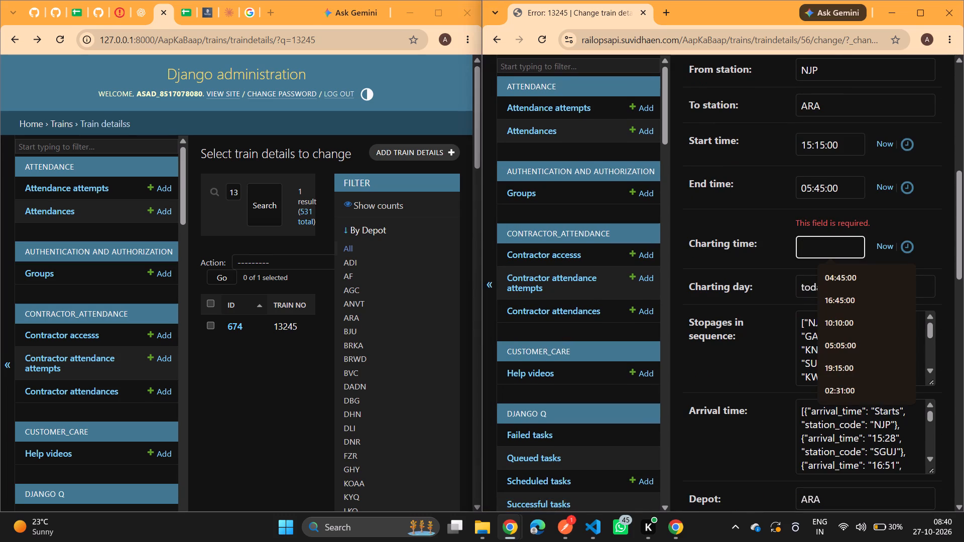
text(12)
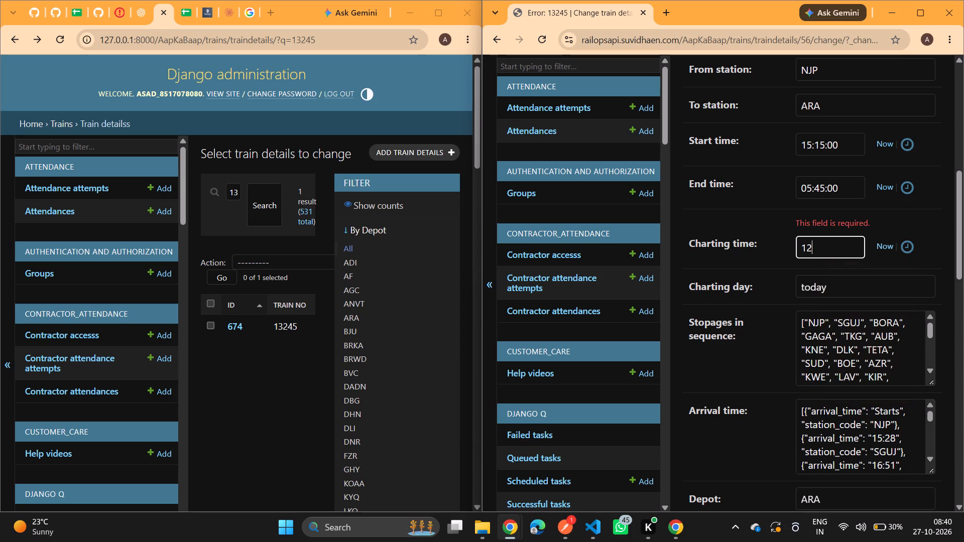
text(:45)
Save train 13245's railopsapi record.
scroll(838, 249, down, 2)
scroll(838, 249, up, 7)
scroll(838, 245, down, 4)
scroll(838, 245, up, 2)
scroll(838, 246, down, 1)
scroll(806, 285, down, 3)
scroll(805, 288, up, 2)
scroll(805, 288, down, 3)
scroll(804, 301, up, 5)
scroll(804, 301, down, 7)
scroll(804, 302, up, 1)
scroll(804, 302, down, 5)
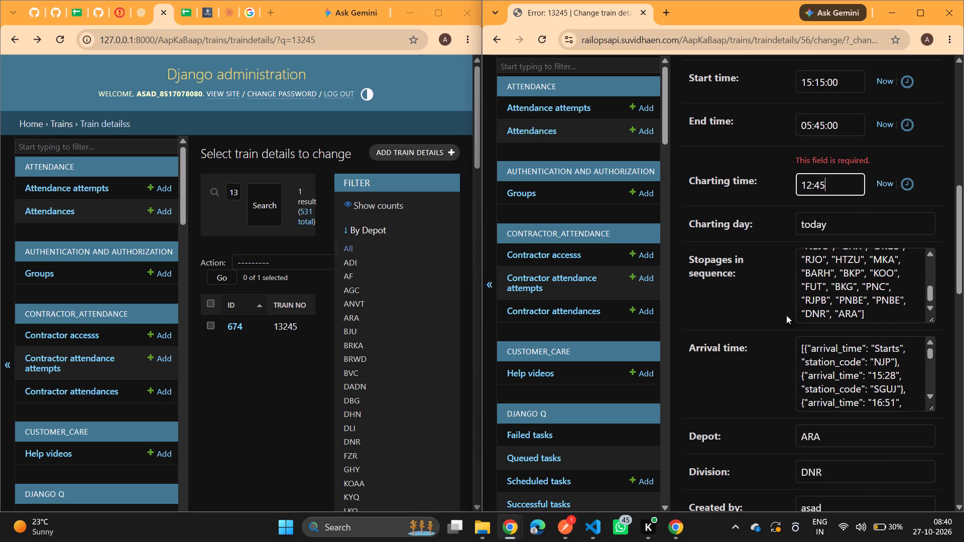
scroll(780, 320, down, 5)
scroll(780, 321, up, 3)
scroll(780, 321, down, 4)
scroll(779, 321, up, 1)
scroll(779, 321, down, 2)
scroll(779, 321, up, 1)
scroll(779, 321, down, 1)
scroll(779, 321, up, 1)
scroll(779, 321, down, 2)
scroll(778, 320, up, 3)
scroll(778, 320, down, 10)
scroll(775, 321, up, 1)
scroll(775, 321, down, 2)
scroll(775, 321, up, 2)
scroll(775, 321, down, 6)
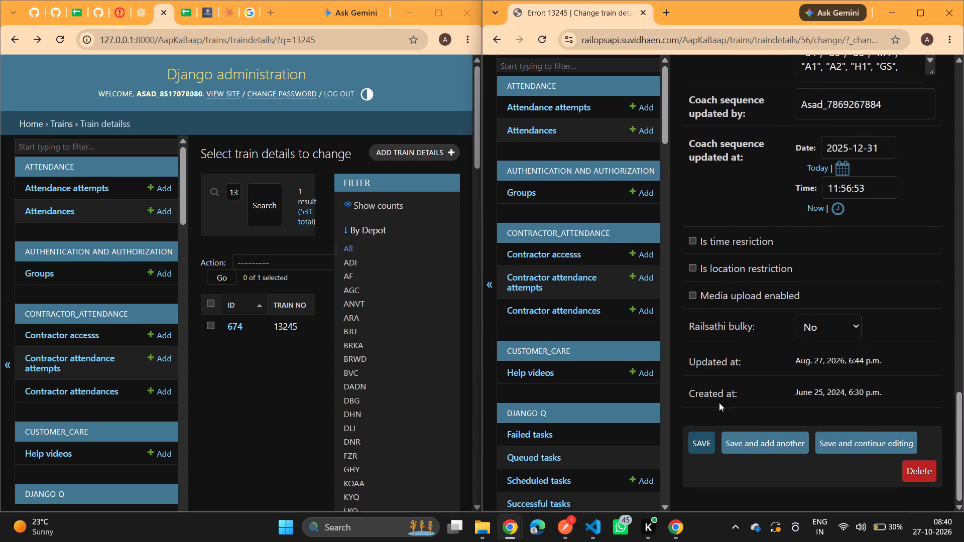
click(708, 435)
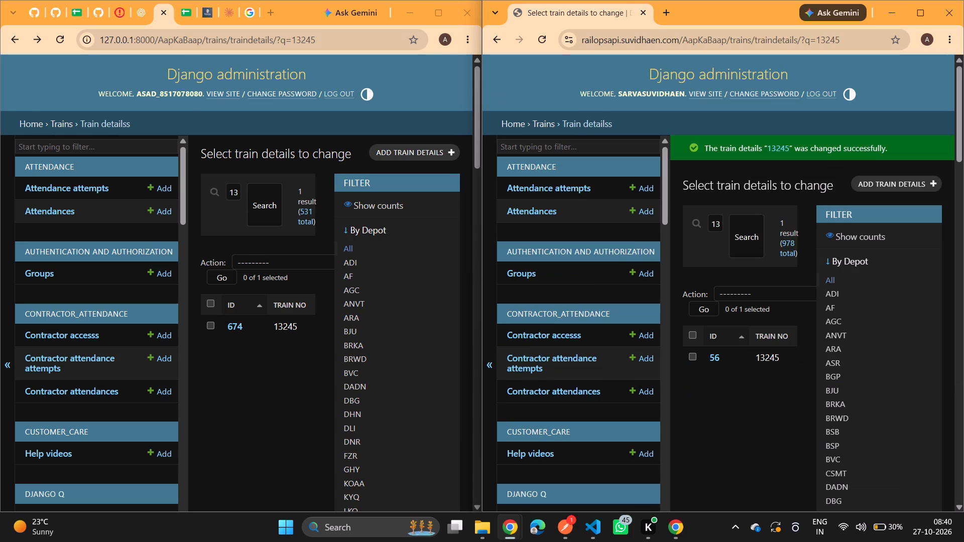
Check the ARA Train Details sheet for the train rows that follow 13245.
click(183, 19)
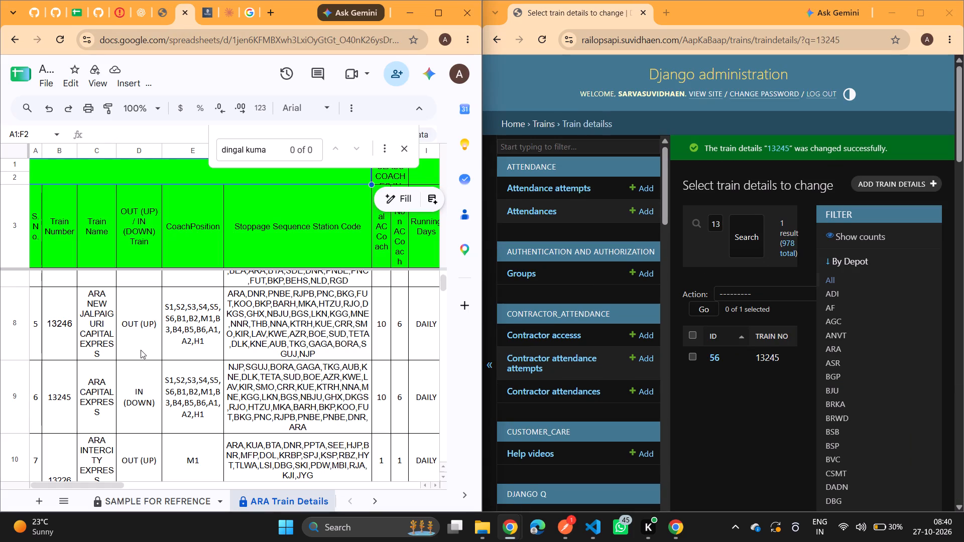
scroll(143, 342, down, 2)
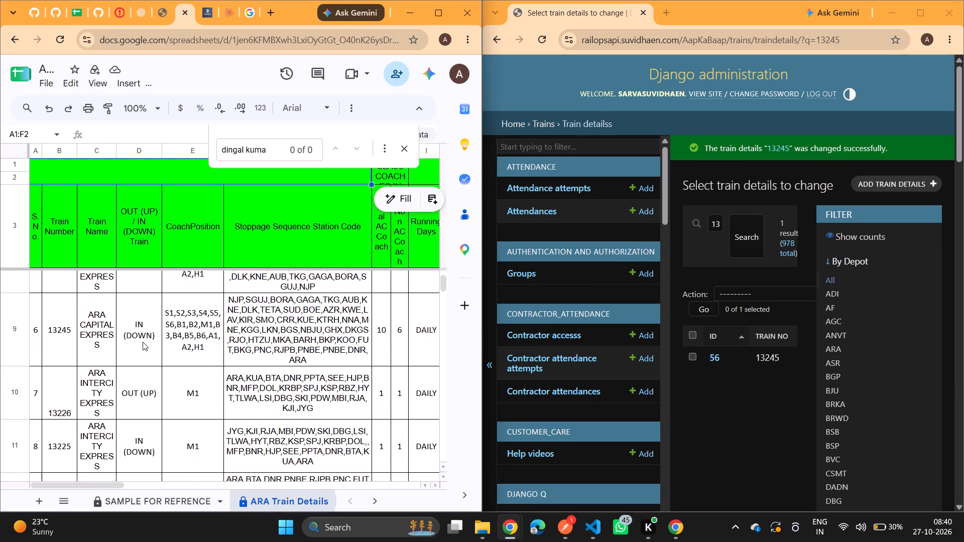
scroll(143, 342, down, 2)
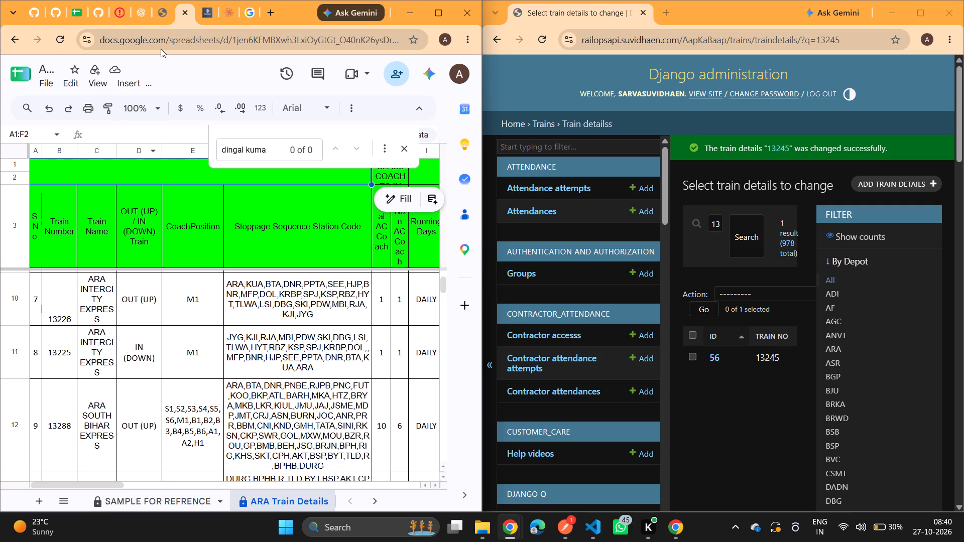
Search the local admin's train details for train 13226.
click(166, 15)
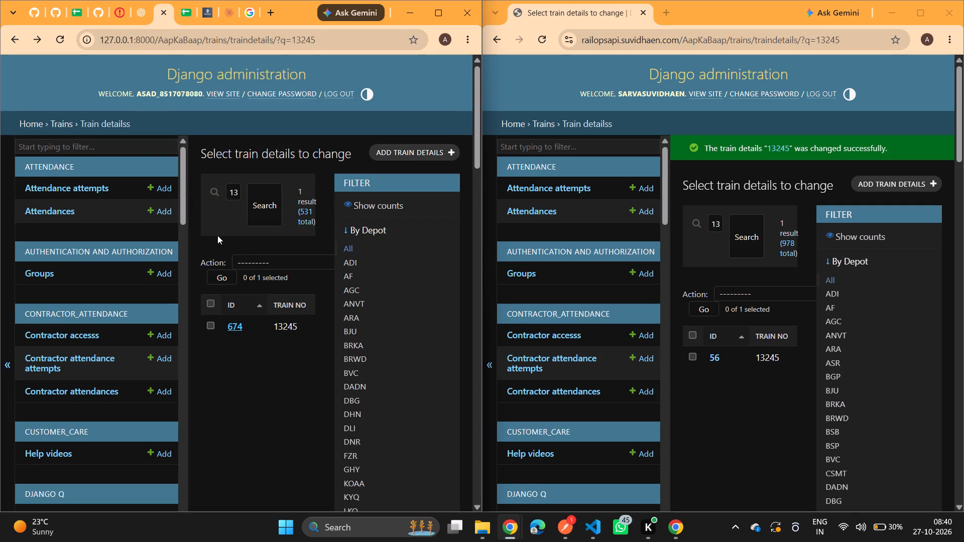
click(236, 193)
key(Right)
key(Right)
key(Right)
key(Right)
key(Right)
key(Right)
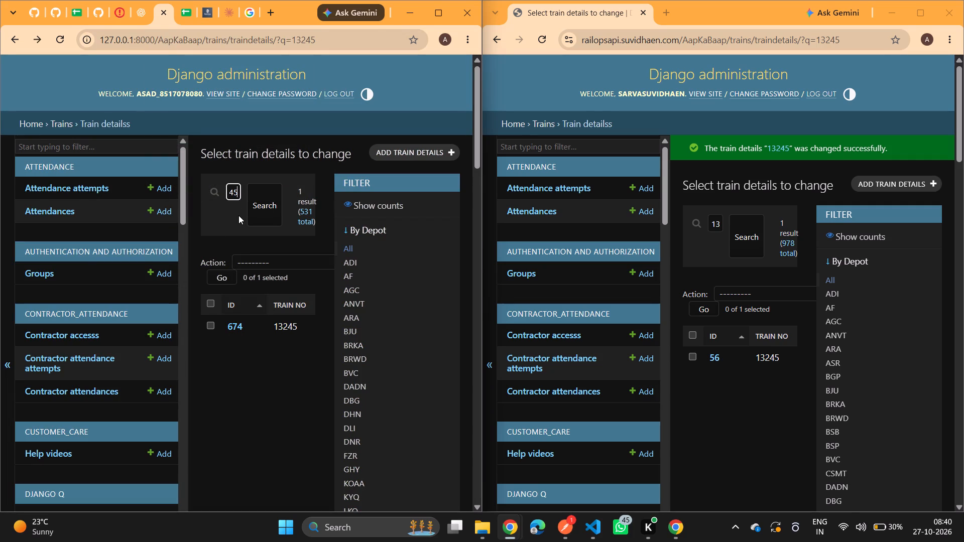
key(BackSpace)
key(BackSpace)
text(26)
key(Return)
Search the railopsapi admin's train details for train 13226.
click(719, 223)
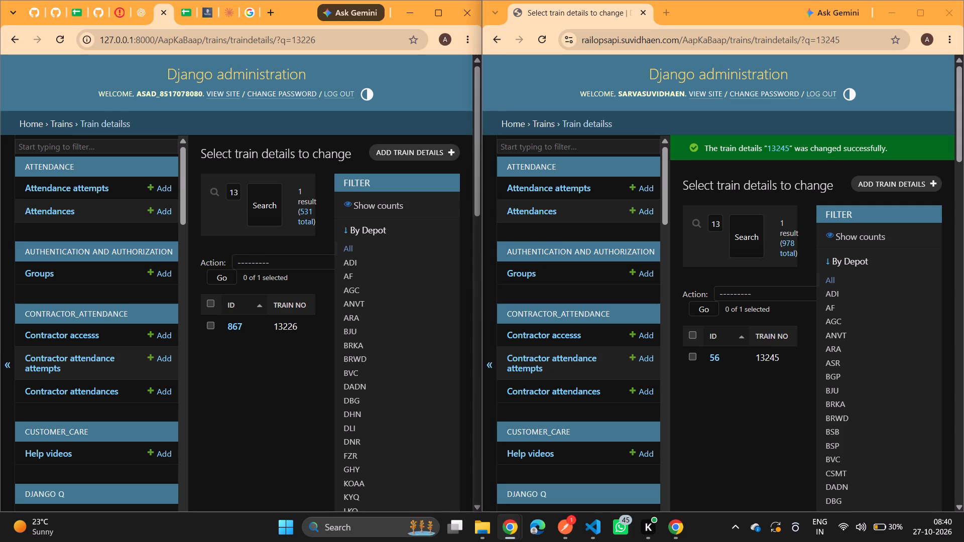
key(Right)
key(Right)
key(Right)
key(Right)
key(Right)
key(Right)
key(BackSpace)
key(BackSpace)
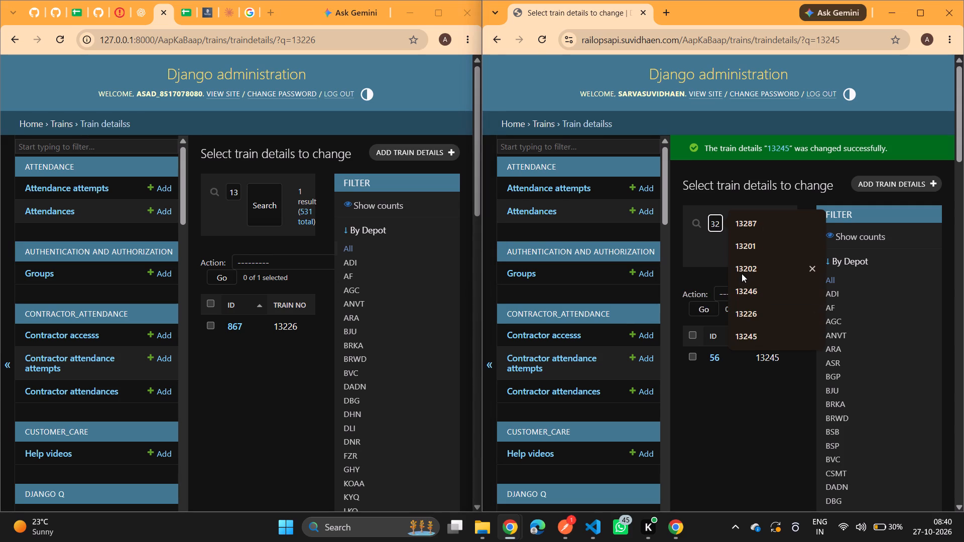
text(26)
key(Return)
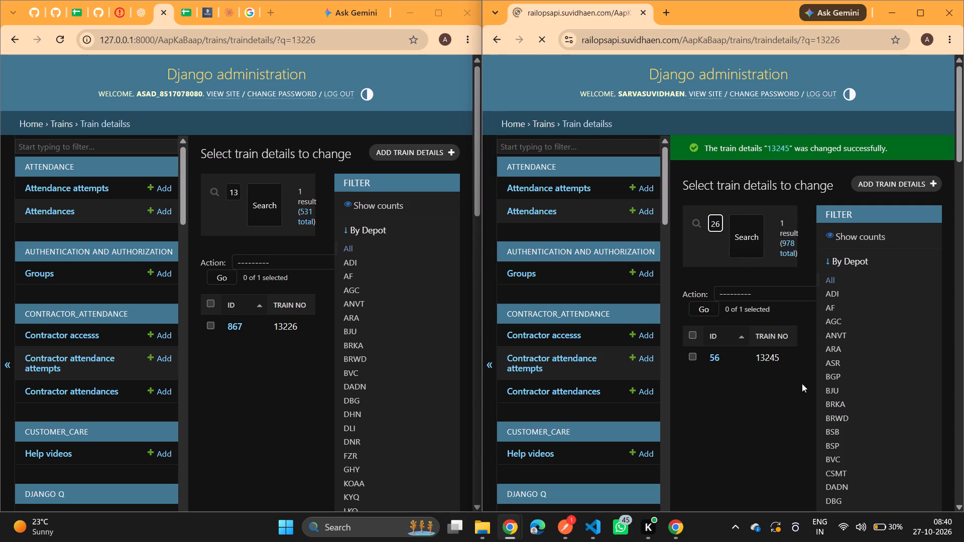
Open train 13226's record in both the railopsapi and local admins.
click(714, 323)
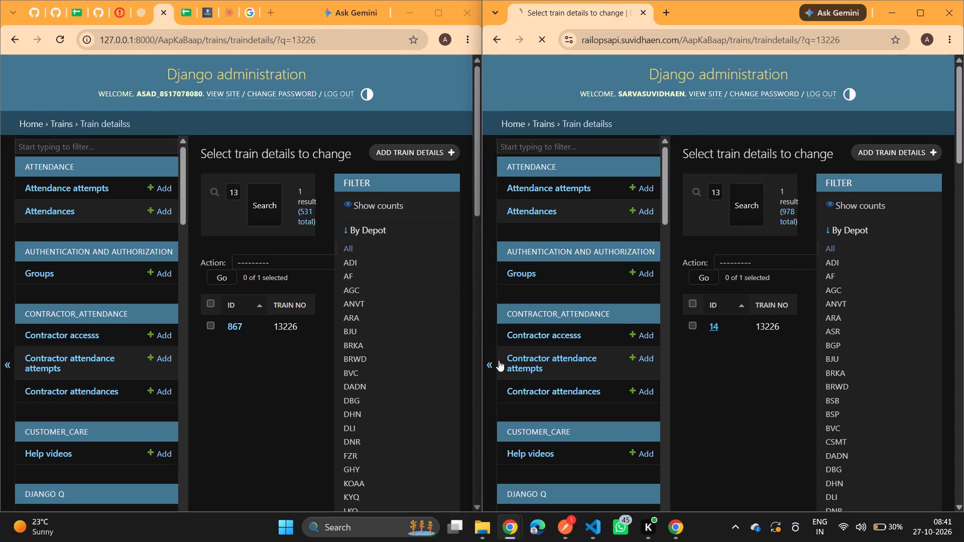
click(236, 323)
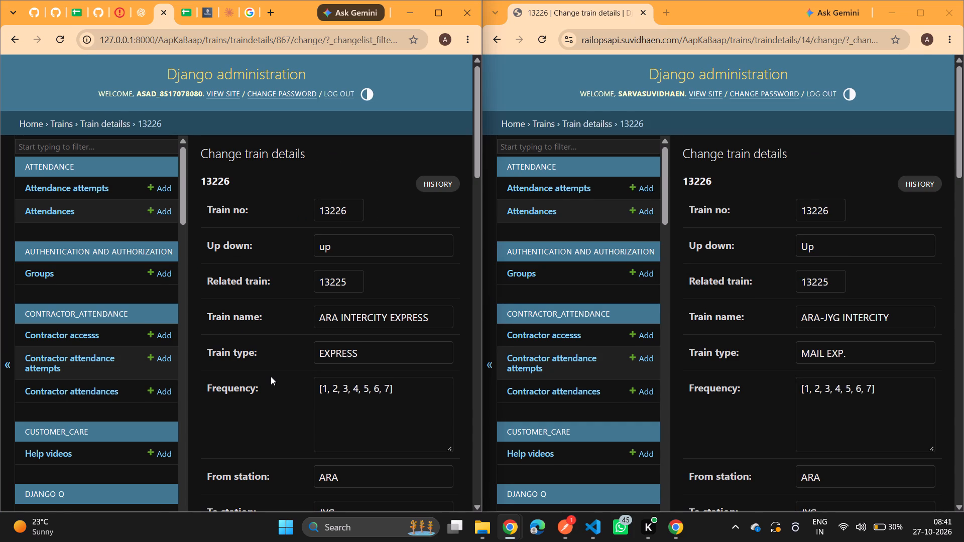
Set the End time of train 13226's railopsapi record to 15:00:00, matching the local record.
scroll(272, 376, down, 3)
scroll(850, 344, down, 3)
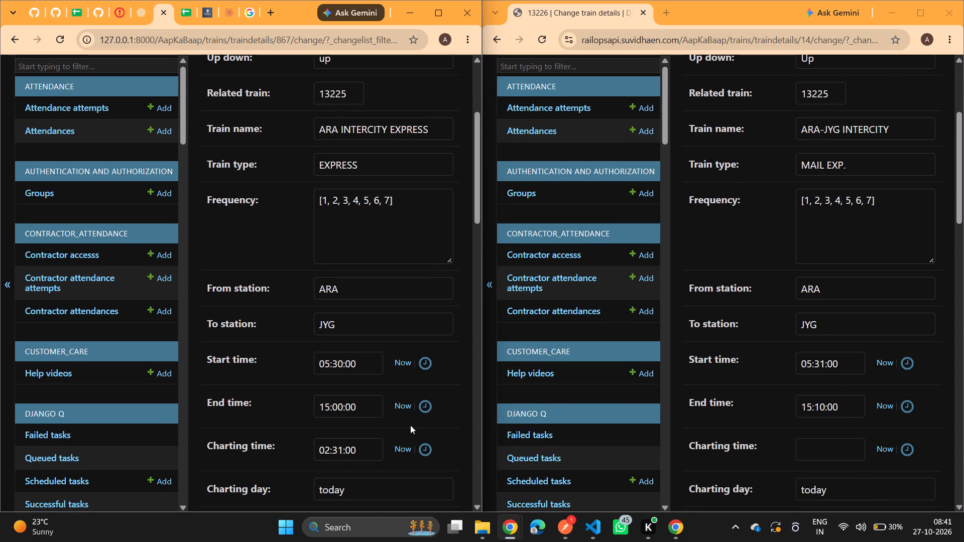
scroll(388, 416, down, 1)
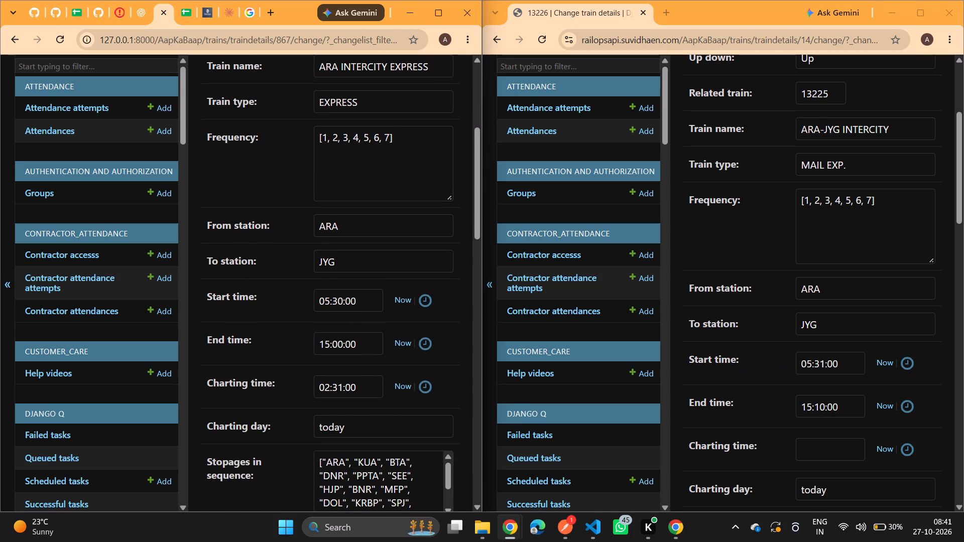
click(823, 405)
key(BackSpace)
key(BackSpace)
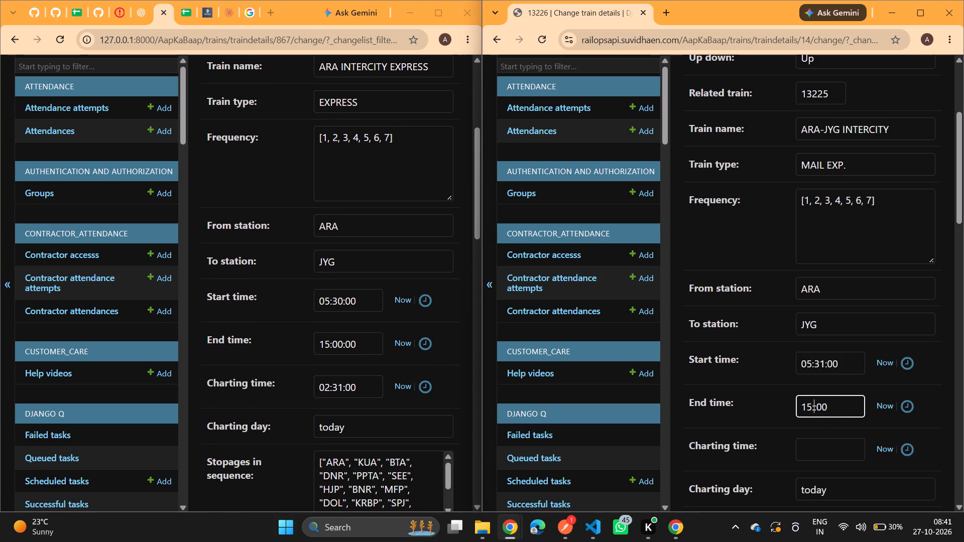
text(00)
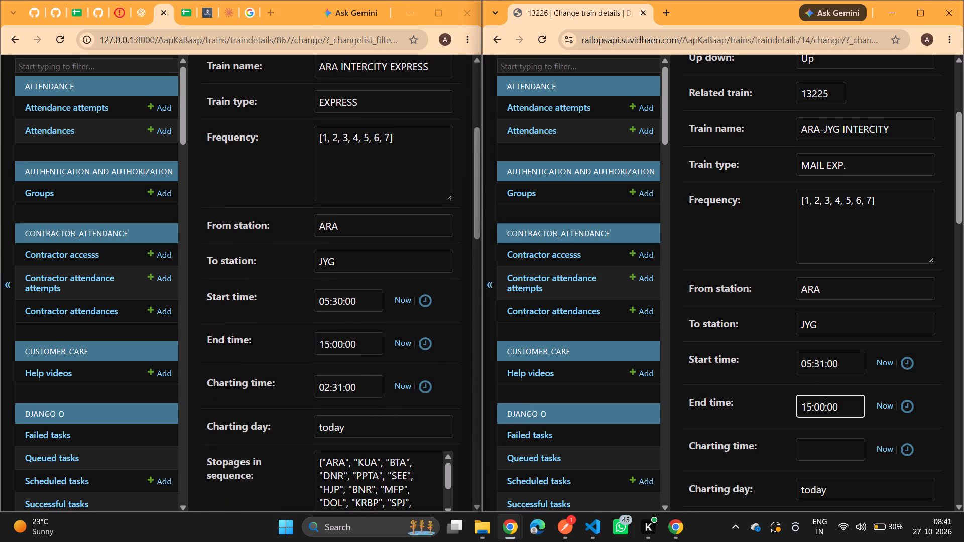
Enter today in the Charting time field of train 13226's railopsapi record.
click(838, 453)
text(today)
Replace the Stopages in sequence of train 13226's railopsapi record with the list copied from the local record.
scroll(424, 384, down, 2)
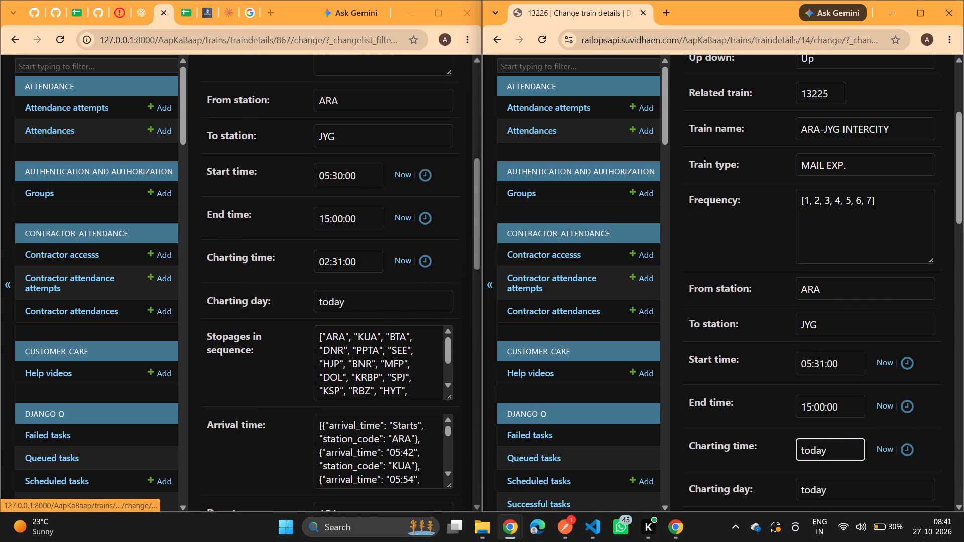
scroll(744, 375, down, 3)
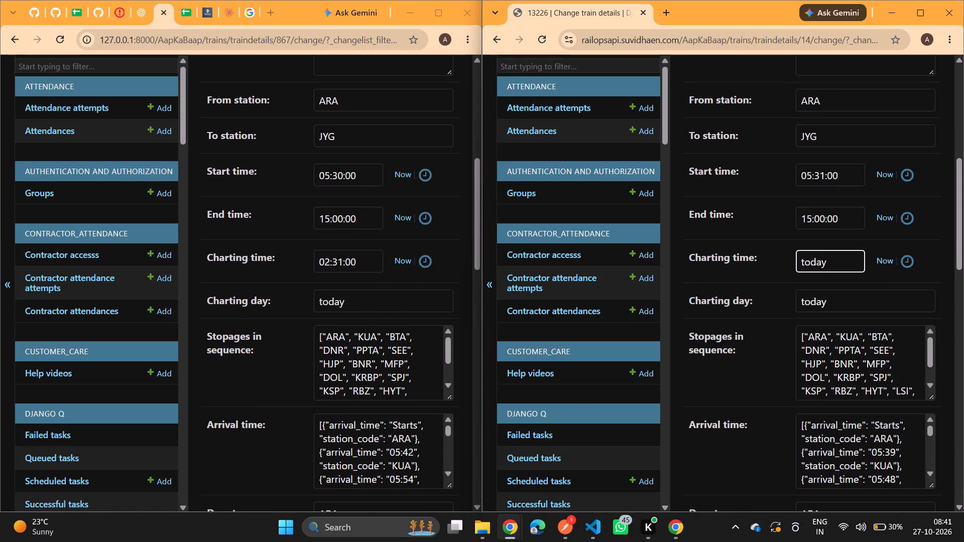
click(394, 379)
scroll(691, 353, down, 3)
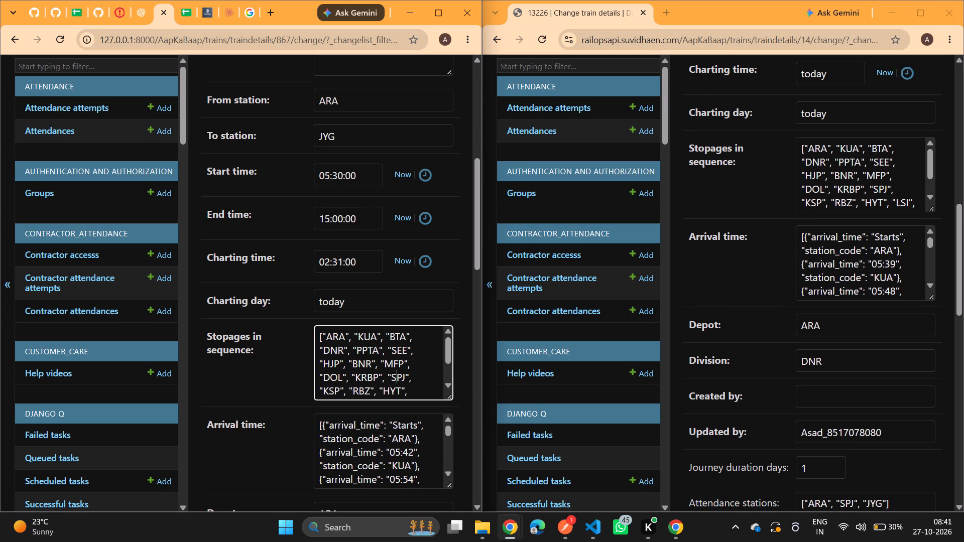
click(372, 358)
key(ctrl+a)
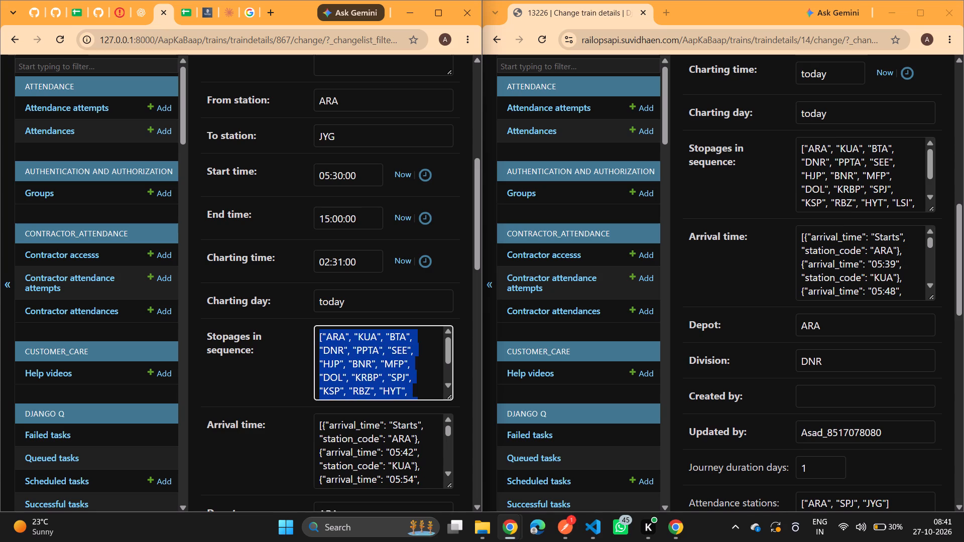
key(ctrl+c)
key(ctrl+c)
click(865, 185)
key(ctrl+a)
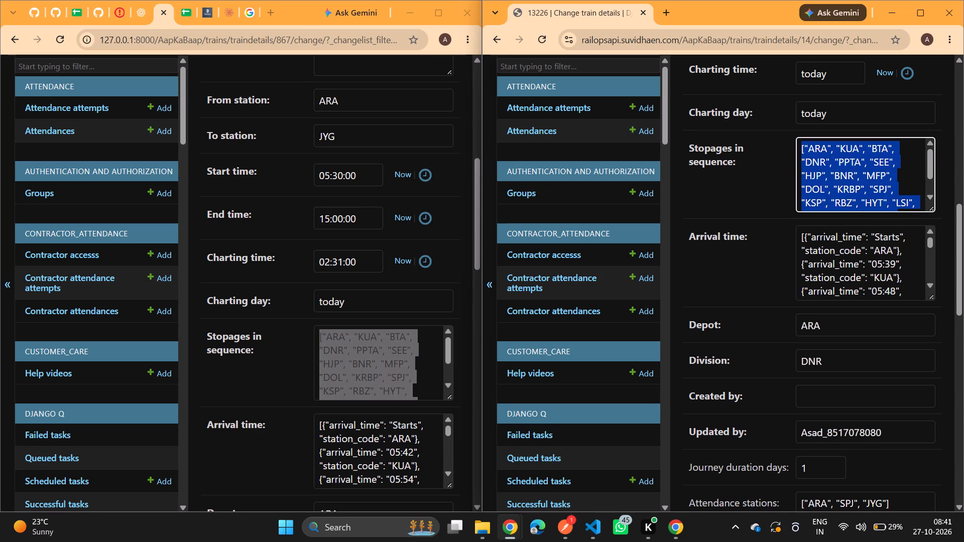
key(ctrl+v)
Replace the Arrival time data of train 13226's railopsapi record with the data copied from the local record.
click(391, 436)
key(ctrl+a)
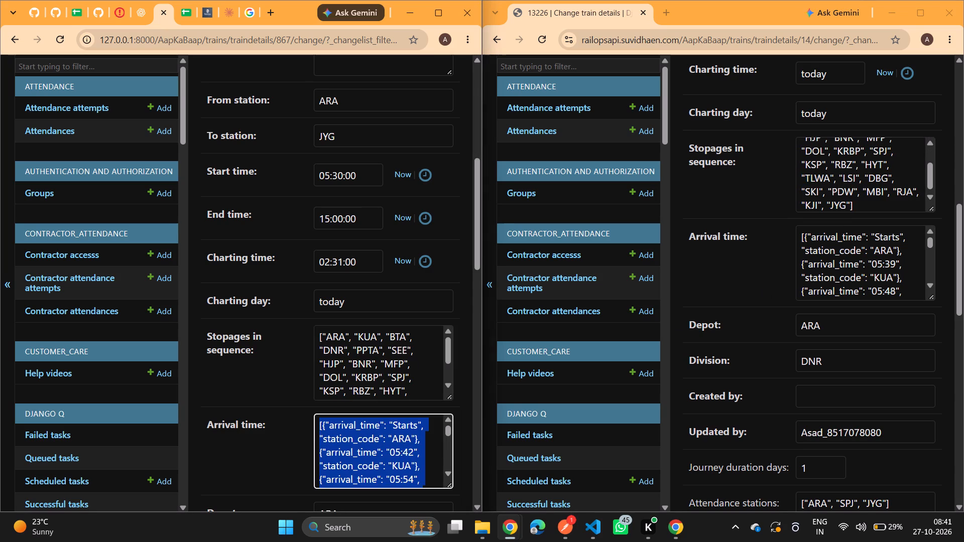
key(ctrl+c)
key(ctrl+c)
click(856, 278)
key(ctrl+a)
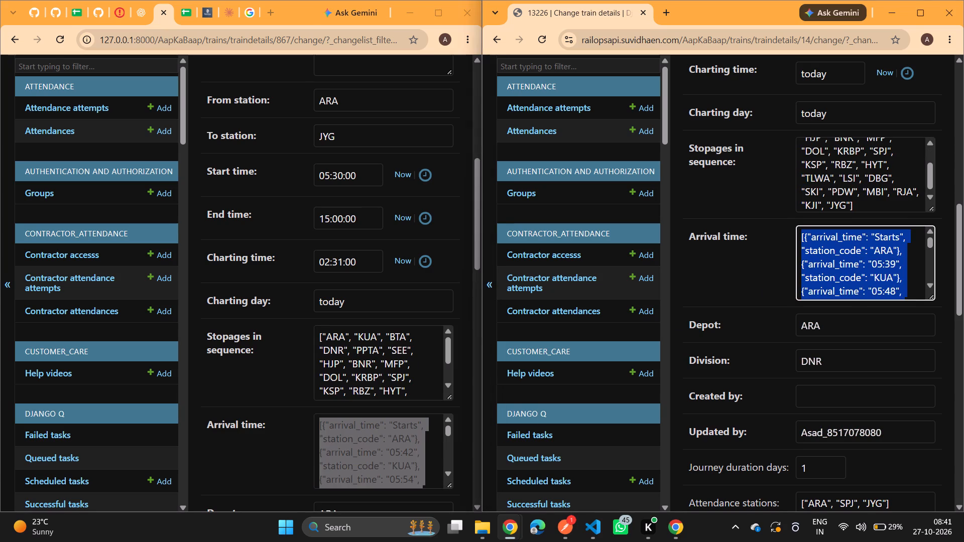
key(ctrl+v)
Set Created by in train 13226's railopsapi record to asad, matching the local record.
scroll(294, 368, down, 2)
scroll(293, 368, up, 2)
scroll(293, 368, down, 3)
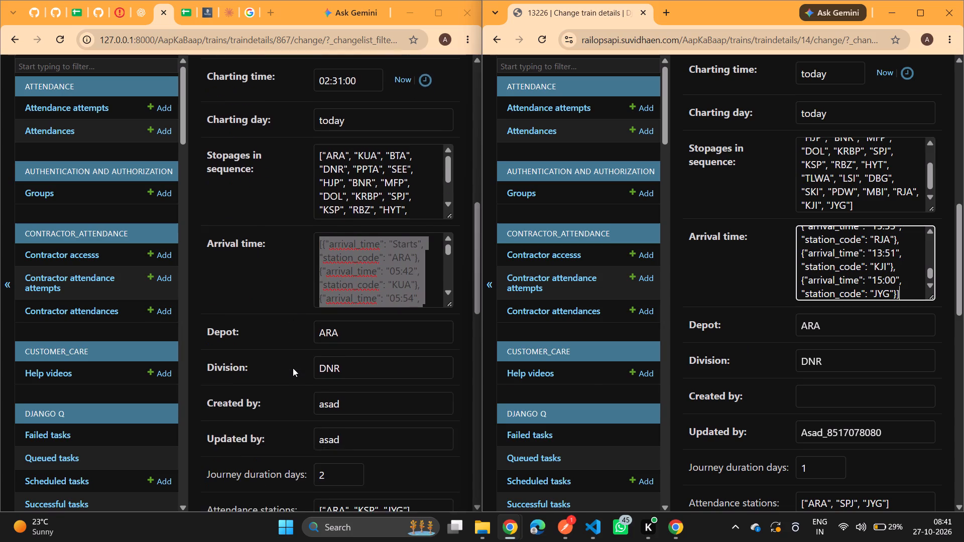
click(831, 394)
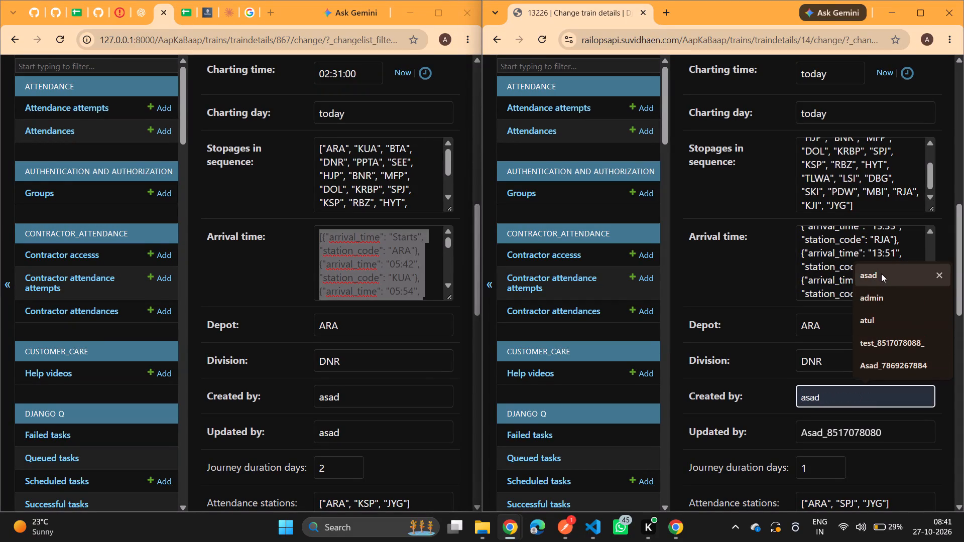
click(882, 274)
Replace the Attendance stations of train 13226's railopsapi record with the local record's list ["ARA", "KSP", "JYG"].
scroll(255, 380, up, 4)
scroll(255, 380, down, 2)
scroll(256, 380, up, 2)
scroll(256, 380, down, 2)
scroll(256, 381, up, 1)
scroll(256, 382, down, 1)
scroll(256, 382, up, 1)
scroll(256, 382, down, 2)
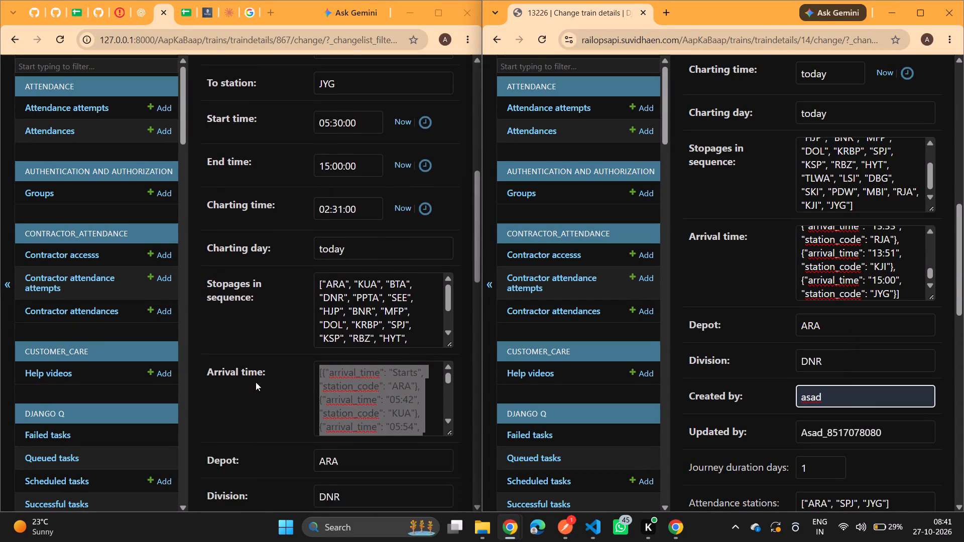
scroll(256, 382, down, 1)
scroll(256, 382, up, 1)
scroll(256, 382, down, 8)
scroll(256, 385, up, 1)
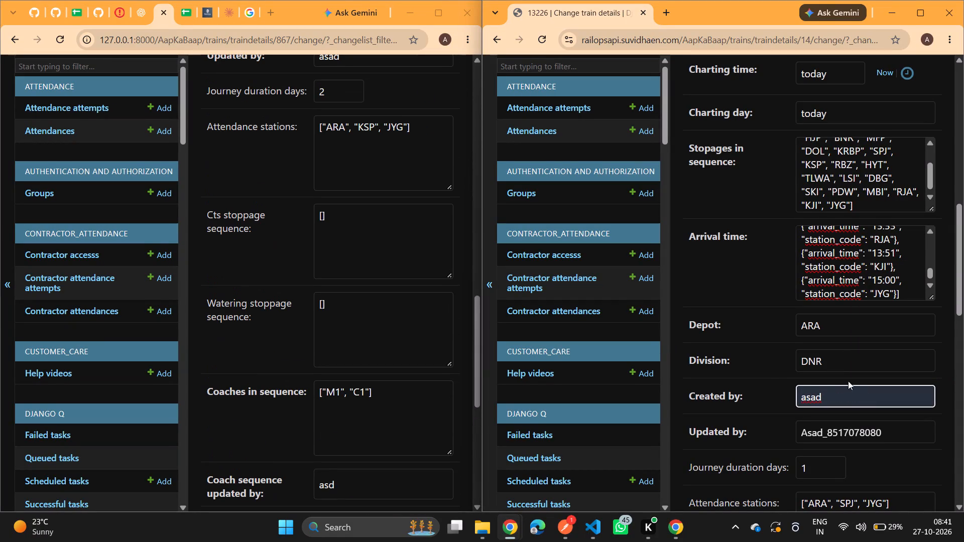
scroll(768, 382, down, 1)
scroll(768, 382, up, 1)
scroll(766, 382, down, 2)
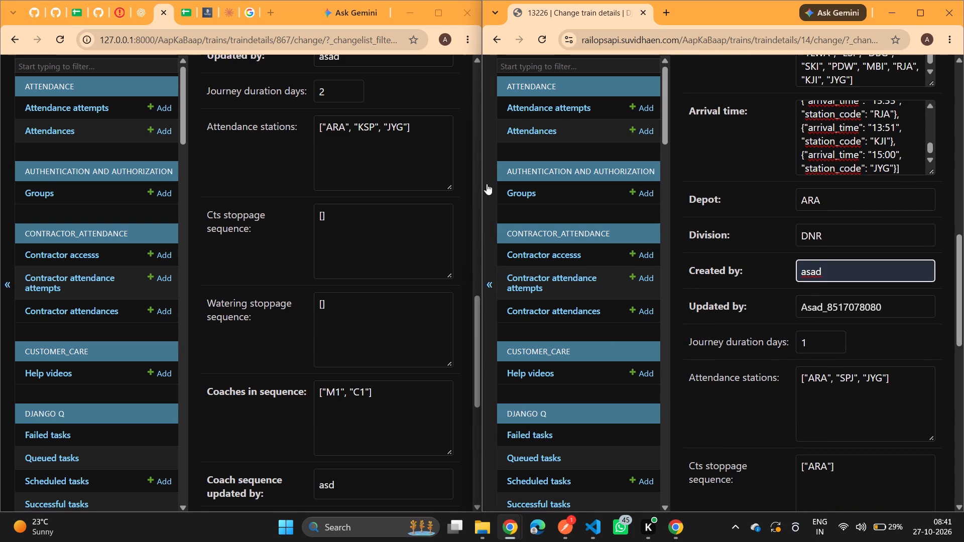
click(415, 144)
key(ctrl+a)
key(ctrl+c)
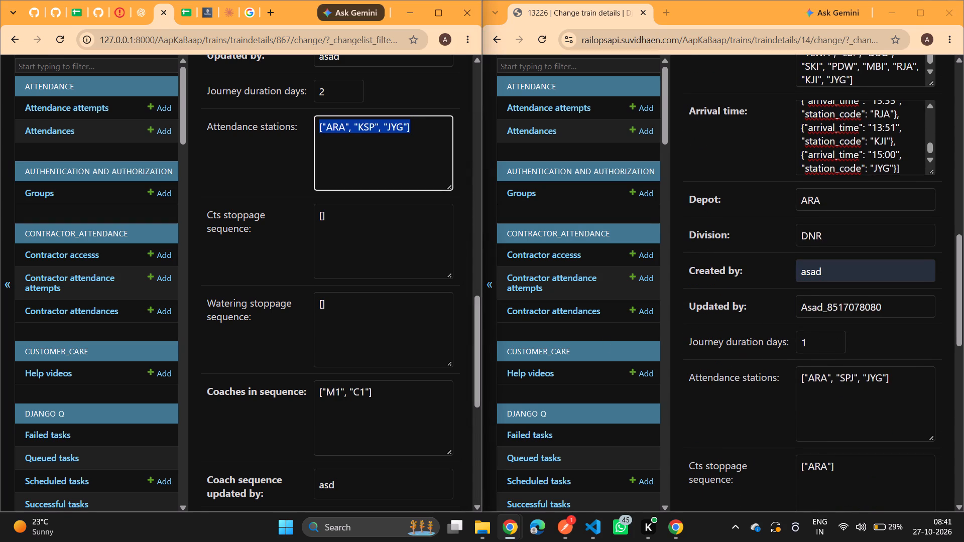
key(ctrl+c)
key(ctrl+c)
click(813, 410)
key(ctrl+a)
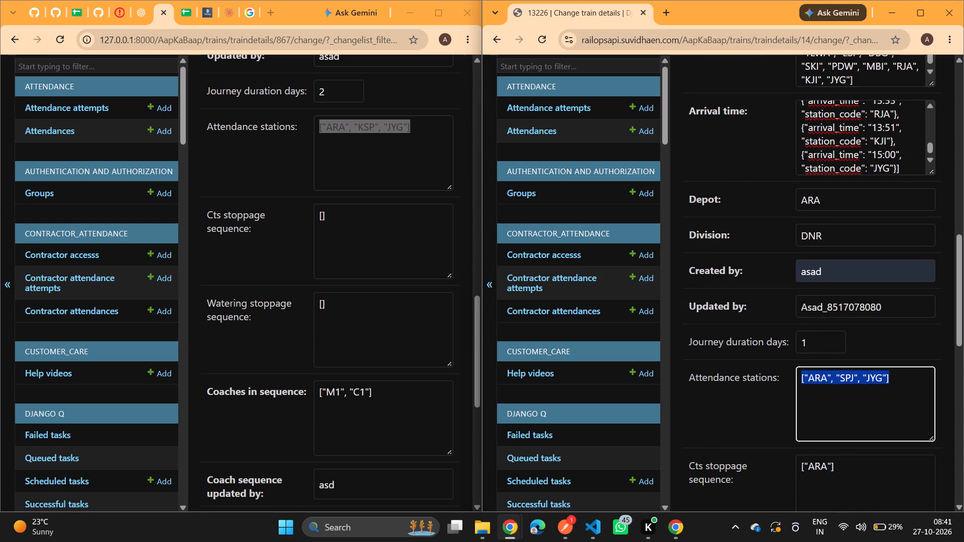
key(ctrl+v)
Compare train 13226's stoppage sequences, coaches, coach update details and restriction options between the two admins.
scroll(723, 325, up, 1)
scroll(725, 326, down, 4)
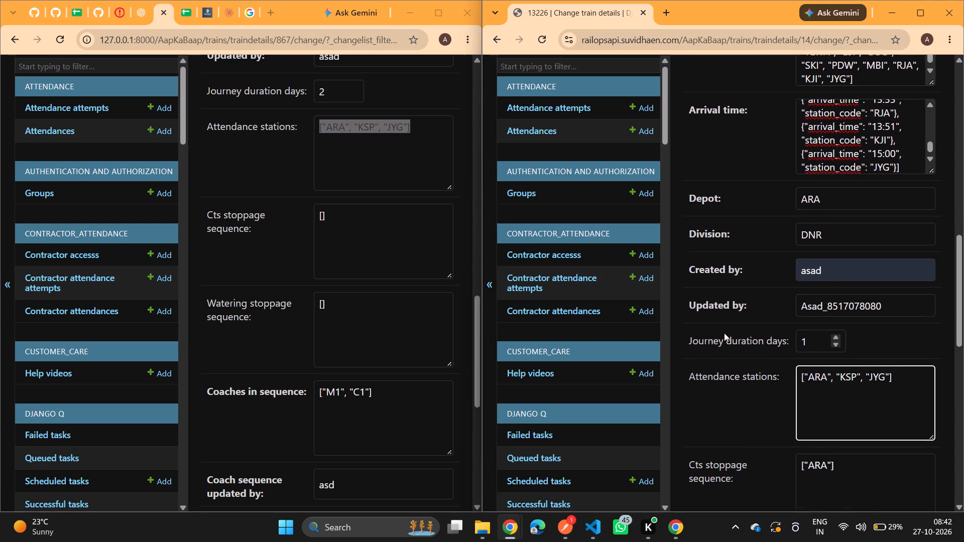
scroll(724, 333, down, 5)
scroll(715, 348, up, 1)
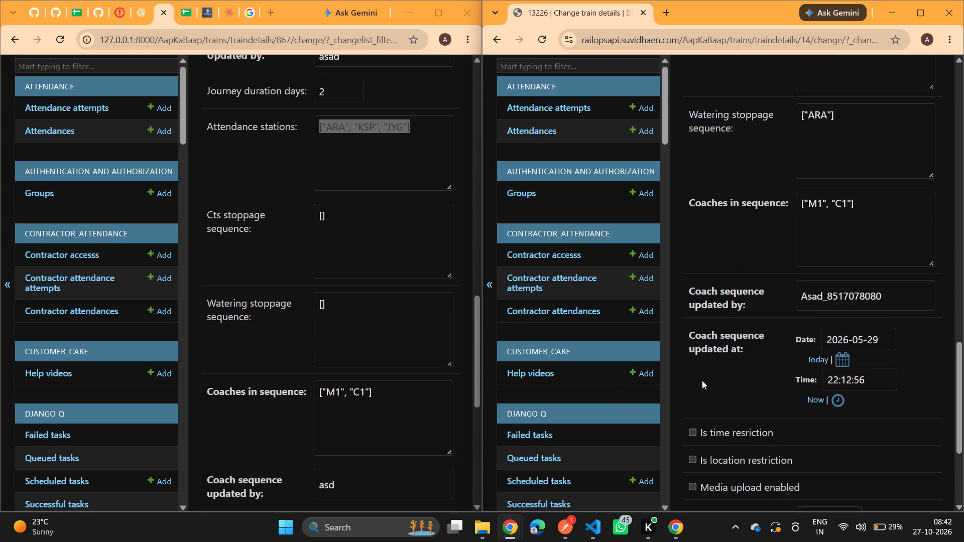
scroll(283, 389, down, 2)
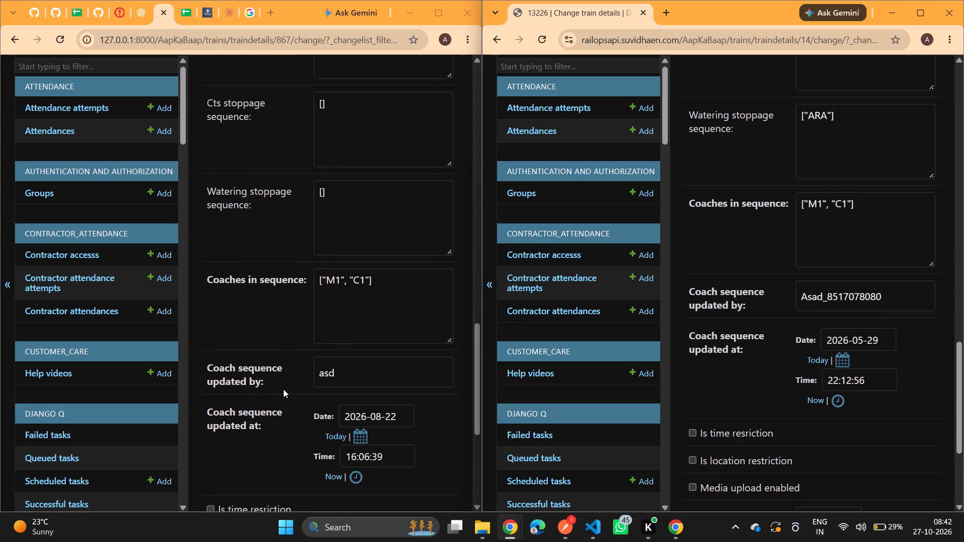
scroll(283, 389, up, 3)
scroll(283, 389, down, 3)
scroll(290, 398, up, 2)
scroll(289, 400, down, 3)
scroll(747, 339, down, 3)
scroll(746, 339, up, 3)
scroll(746, 341, down, 2)
scroll(746, 341, up, 6)
scroll(739, 364, down, 14)
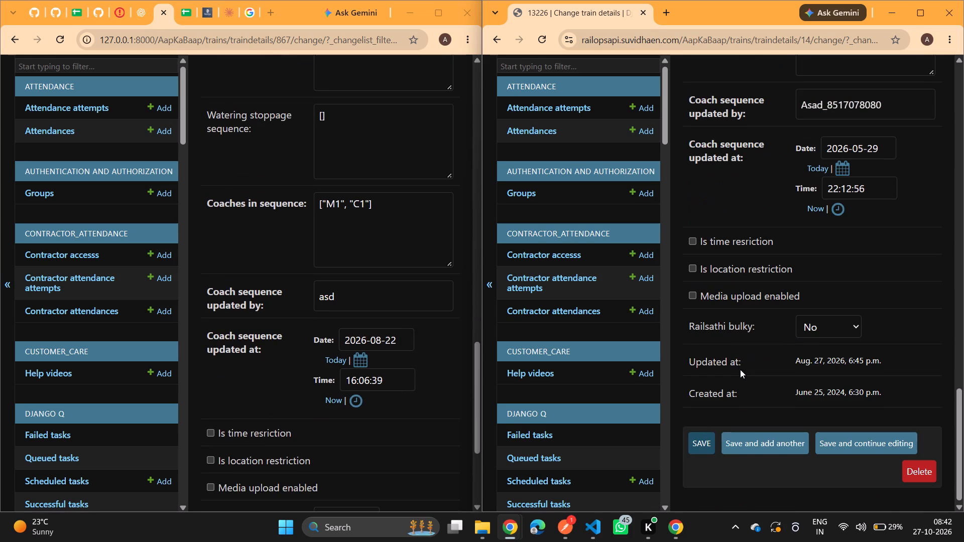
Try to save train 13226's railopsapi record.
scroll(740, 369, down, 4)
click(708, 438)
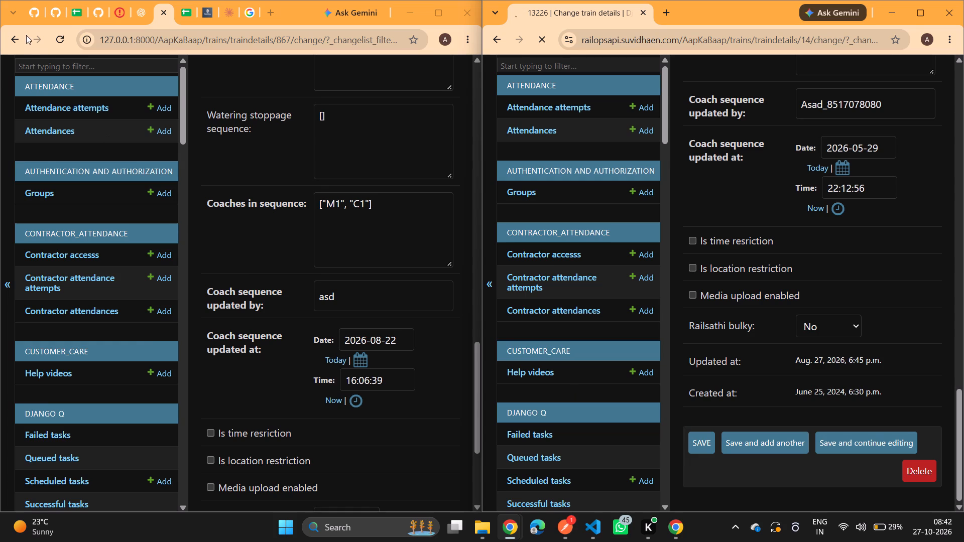
Return to the local admin's train details list and search for train 13225.
click(12, 43)
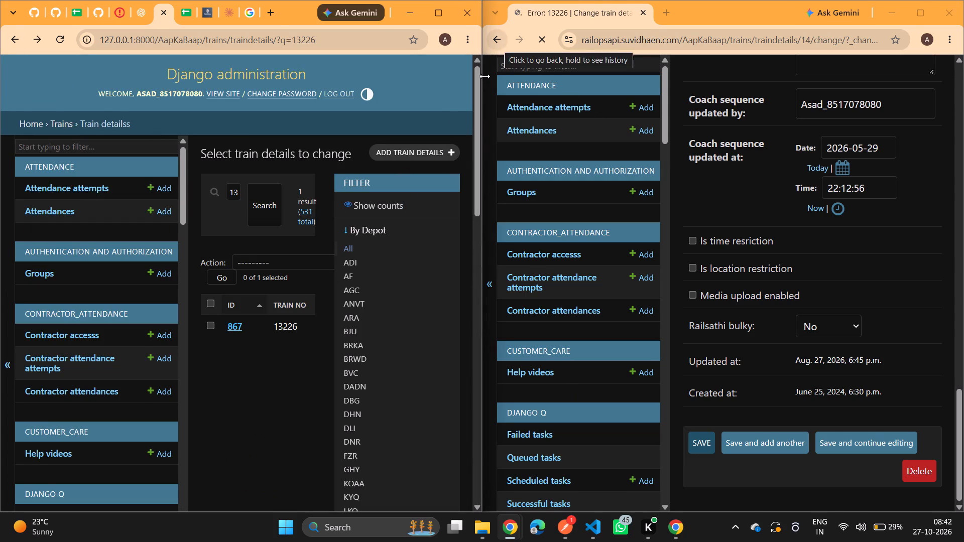
click(233, 192)
key(Right)
key(Right)
key(Right)
key(Right)
key(Right)
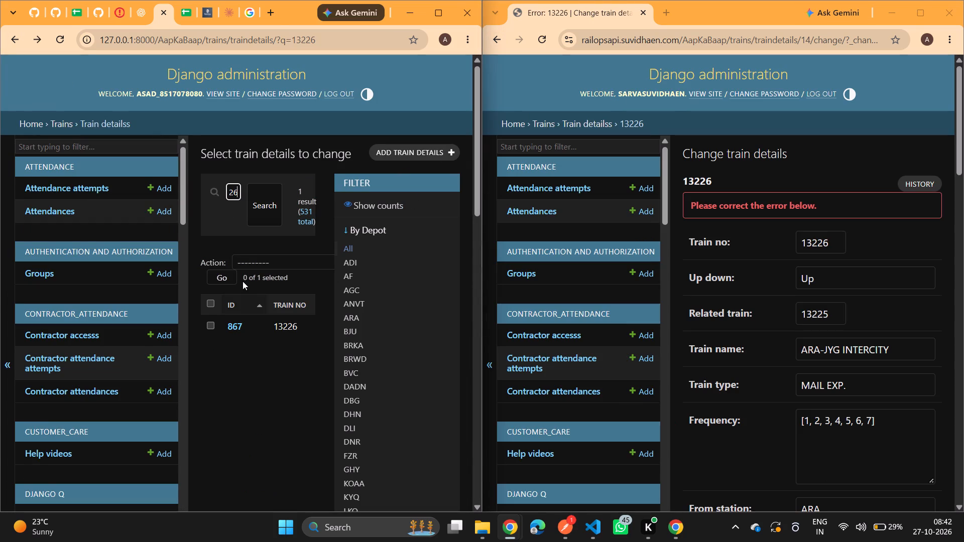
key(Right)
key(Right)
key(BackSpace)
key(5)
key(Return)
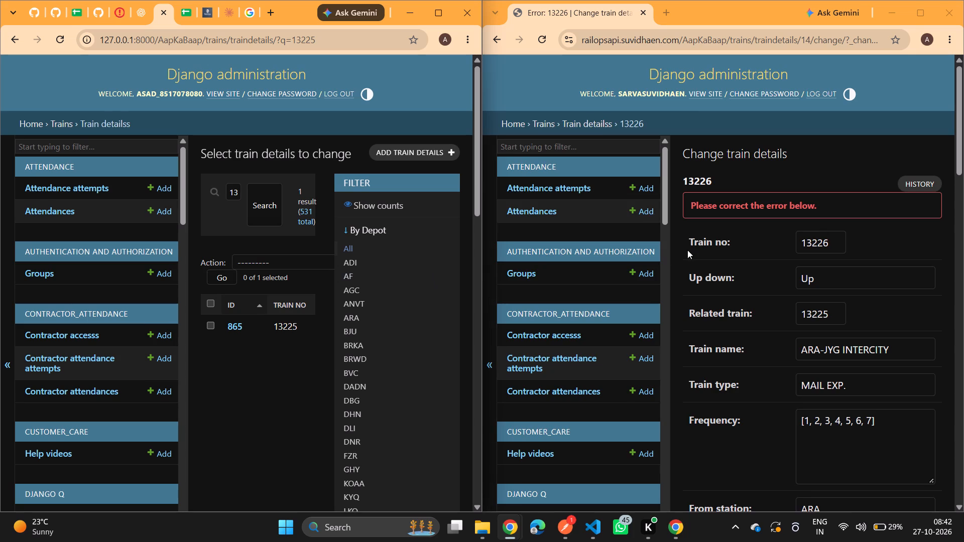
Set the Charting time of train 13226's railopsapi record to 02:31:00.
scroll(692, 272, down, 10)
scroll(794, 315, up, 5)
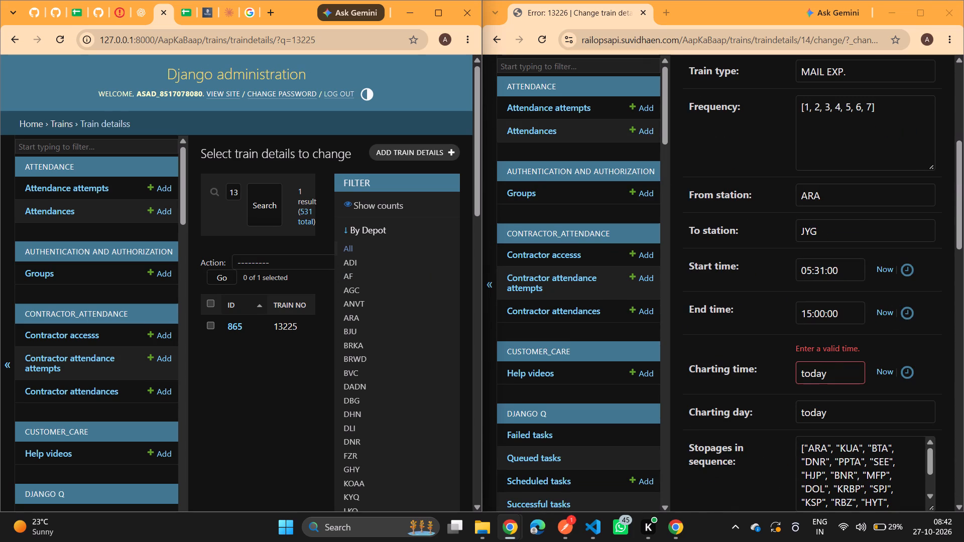
drag(841, 374, 800, 372)
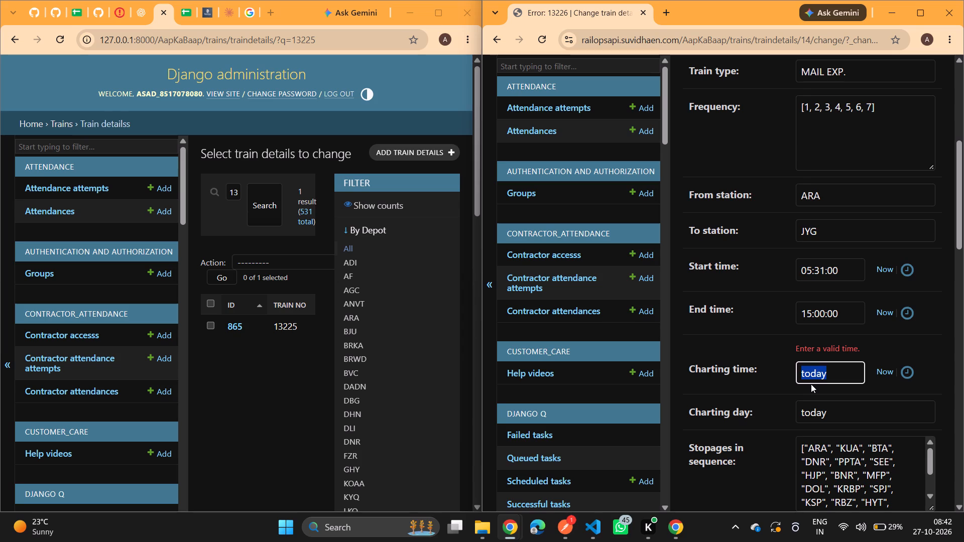
key(2)
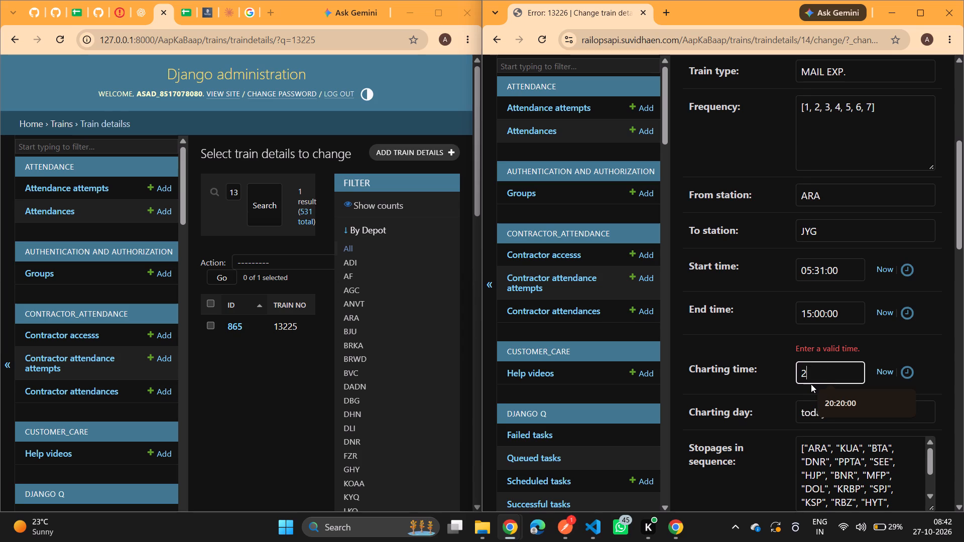
key(BackSpace)
text(02:)
click(867, 403)
Save train 13226's railopsapi record with the corrected charting time.
scroll(792, 389, down, 5)
scroll(780, 389, up, 2)
scroll(779, 389, down, 7)
scroll(767, 380, up, 4)
scroll(767, 380, down, 1)
scroll(767, 380, up, 2)
scroll(767, 380, down, 1)
scroll(766, 380, up, 1)
scroll(763, 380, down, 6)
scroll(762, 381, up, 4)
scroll(762, 381, down, 2)
scroll(761, 381, up, 1)
scroll(761, 381, down, 1)
scroll(761, 381, up, 3)
scroll(761, 381, down, 3)
scroll(761, 381, up, 2)
scroll(761, 381, down, 15)
scroll(760, 381, down, 6)
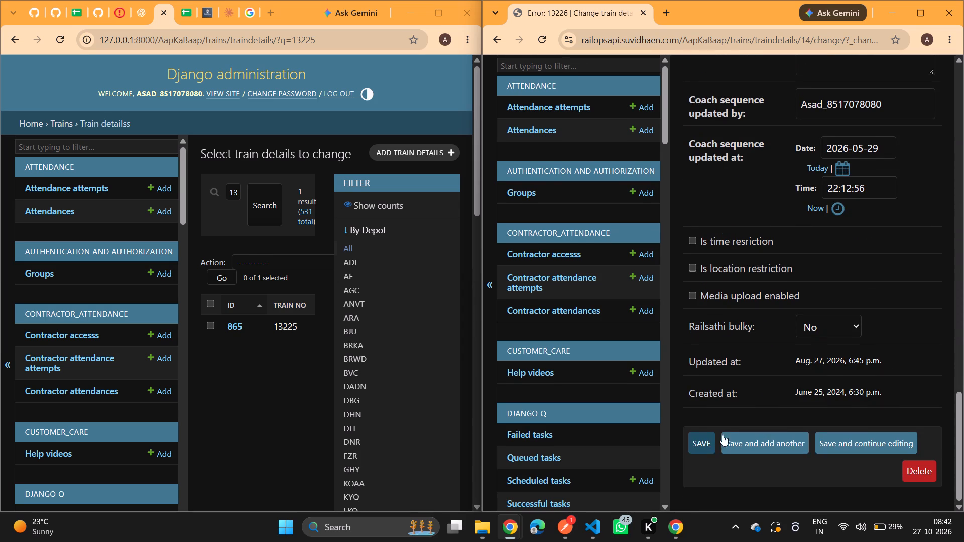
click(707, 437)
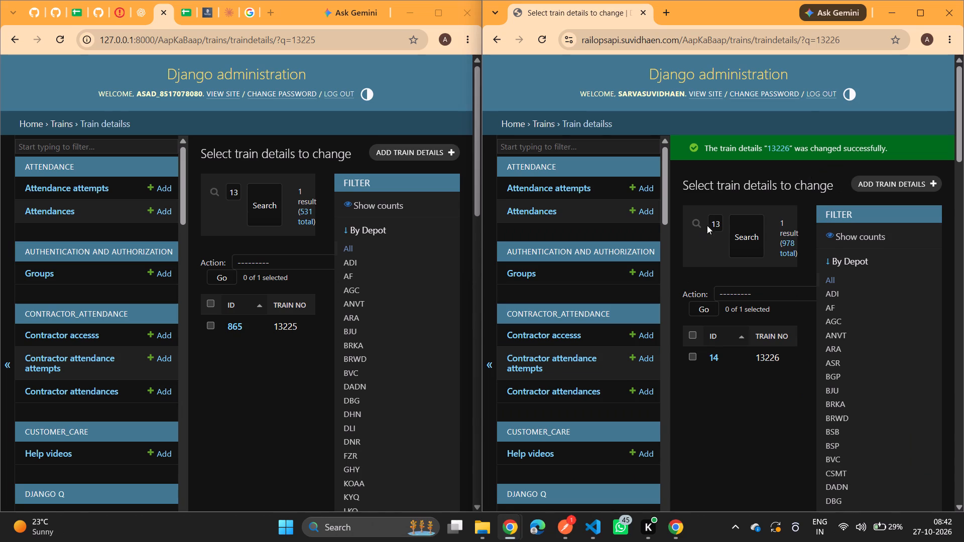
Search the railopsapi admin's train details for train 13225.
click(712, 222)
key(Right)
key(Right)
key(Right)
key(Right)
key(Right)
key(Right)
key(Right)
key(Right)
key(Right)
key(Right)
key(Right)
key(Right)
key(Right)
key(Right)
key(Right)
key(backslash)
key(BackSpace)
key(BackSpace)
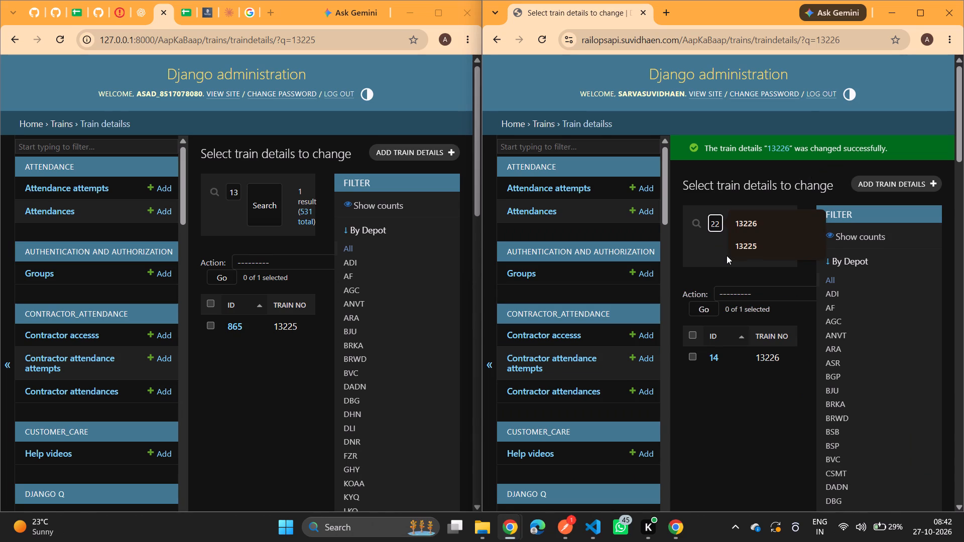
key(5)
click(747, 244)
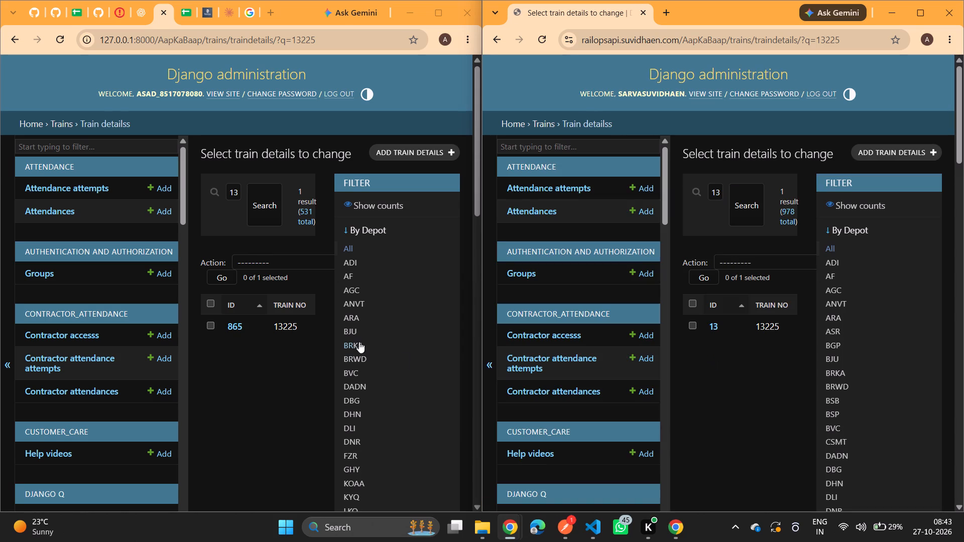
Open train 13225's record in both the local and railopsapi admins.
click(229, 325)
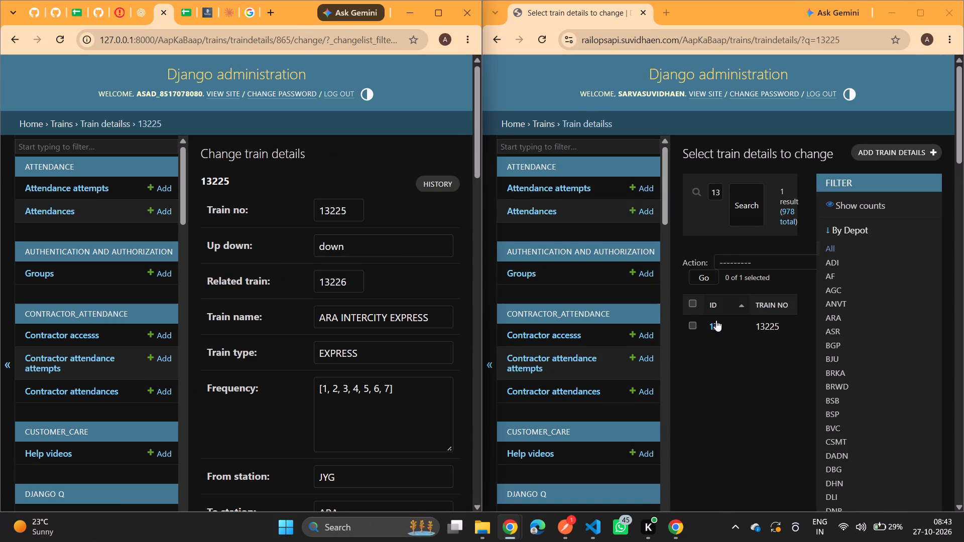
click(716, 325)
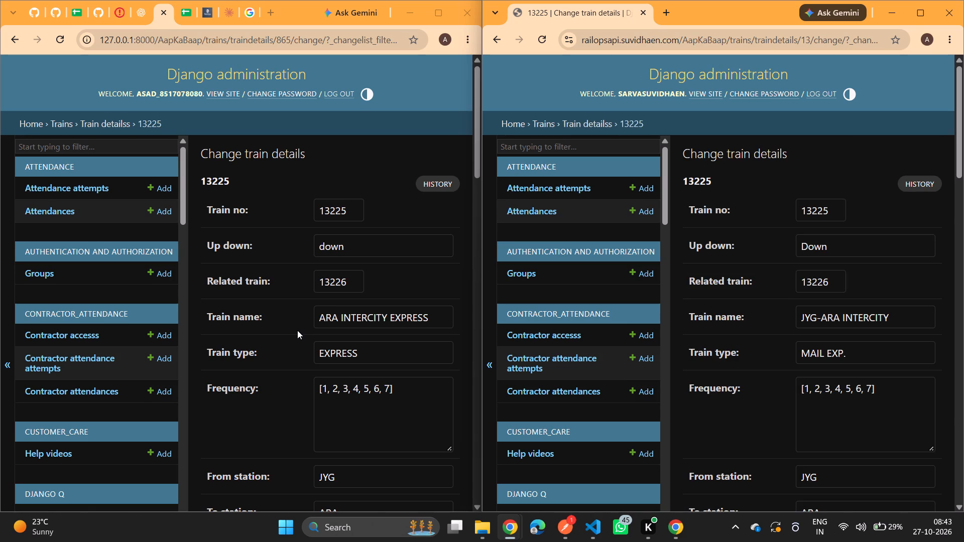
Compare the two train 13225 records and copy the local Charting time, 07:50:00, into the railopsapi record.
scroll(298, 330, down, 3)
scroll(932, 321, up, 2)
scroll(932, 321, down, 3)
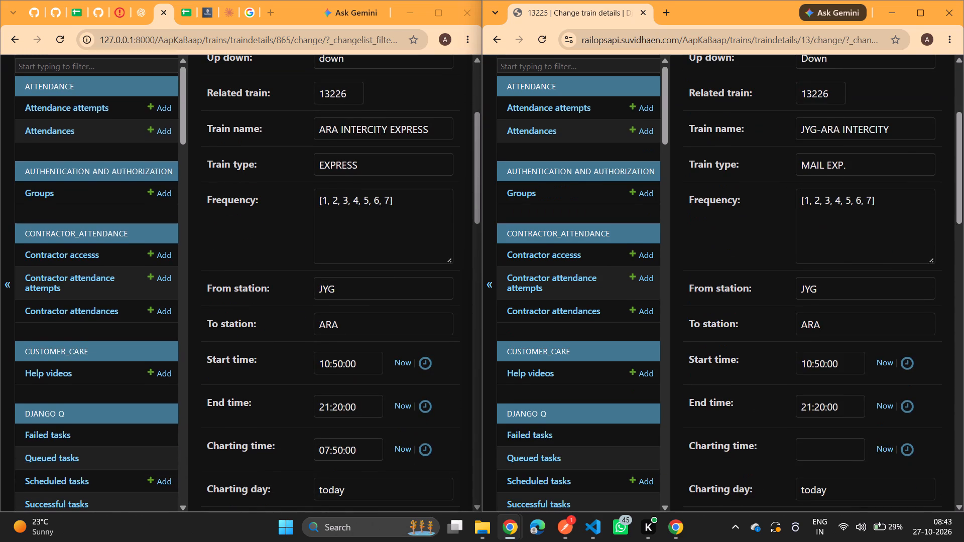
scroll(803, 337, up, 1)
scroll(798, 335, down, 2)
scroll(272, 342, down, 1)
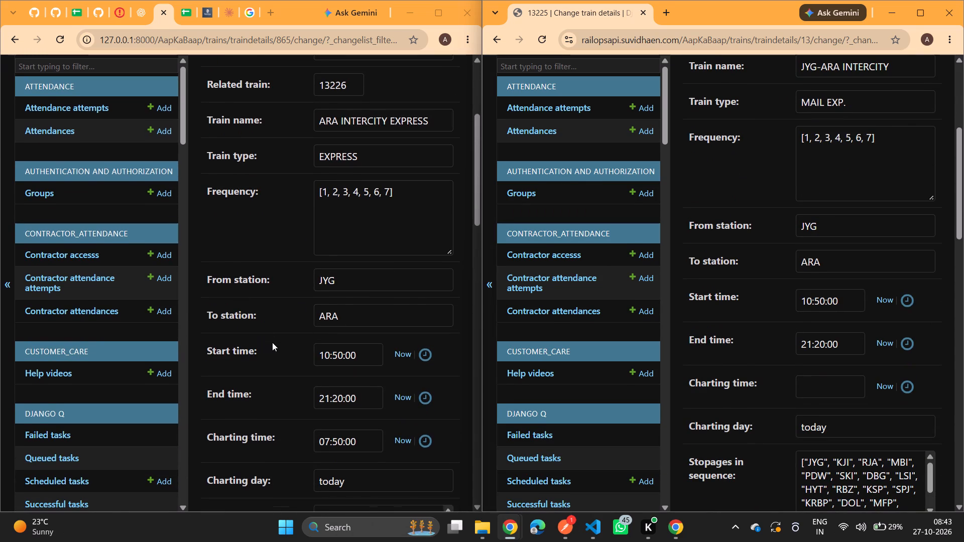
scroll(272, 342, down, 1)
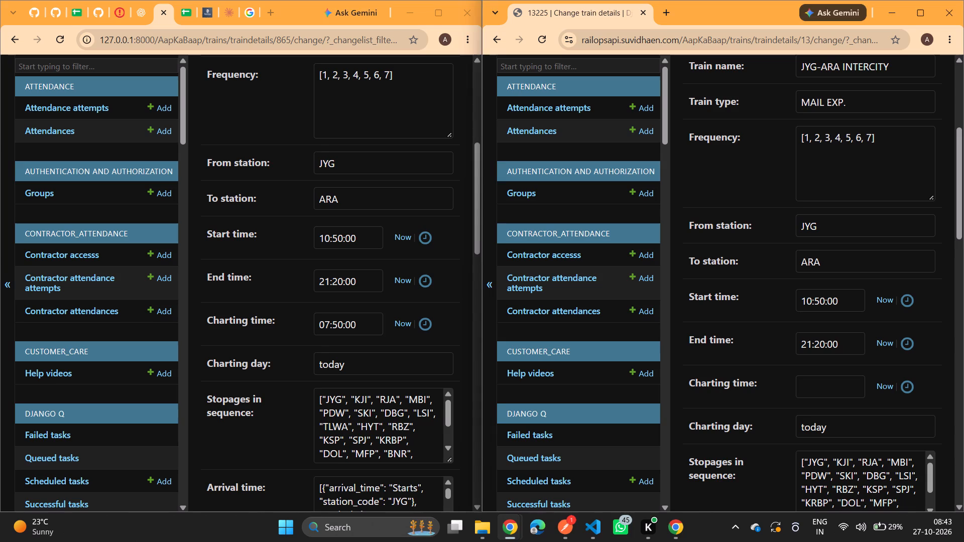
drag(369, 326, 306, 322)
right_click(335, 325)
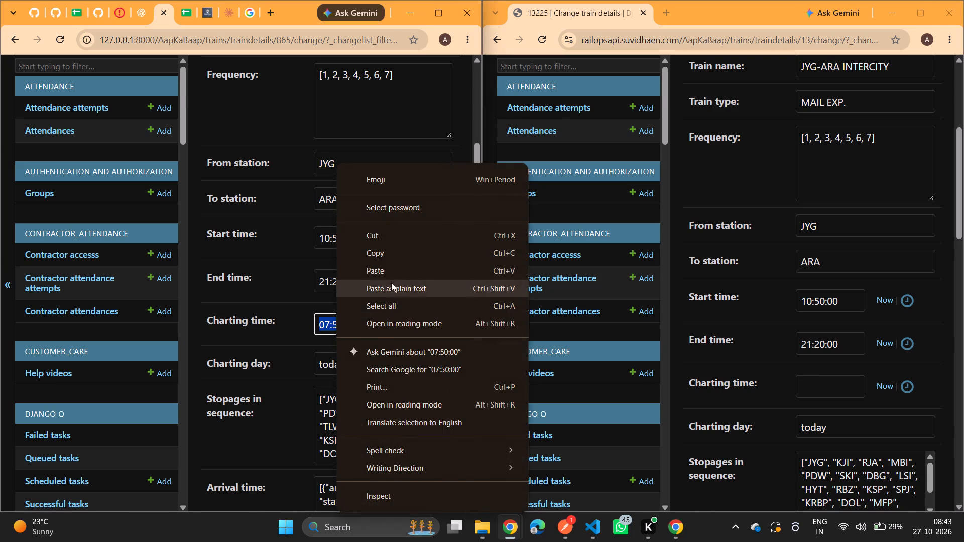
click(404, 258)
click(833, 387)
right_click(833, 385)
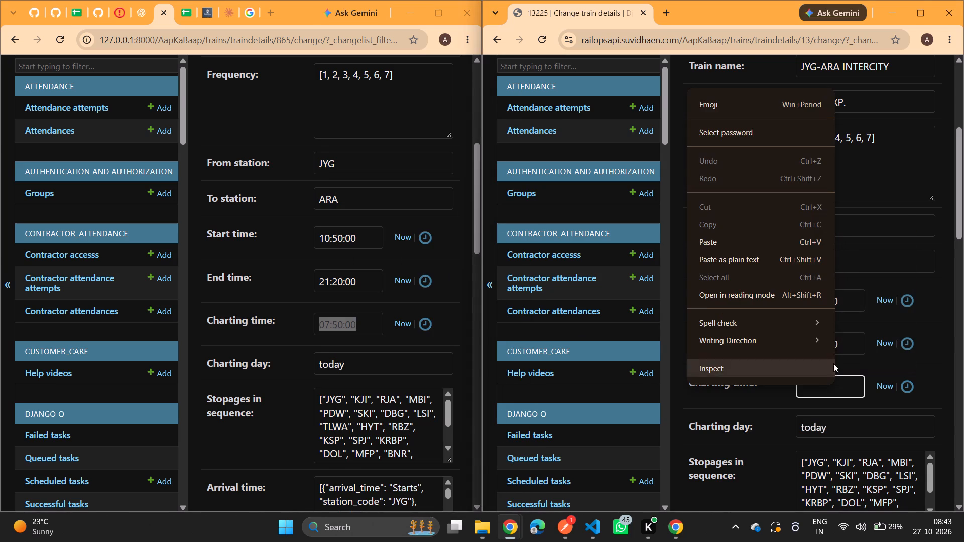
click(767, 241)
Replace the Stopages in sequence list of train 13225's railopsapi record with the local record's list.
scroll(788, 276, down, 2)
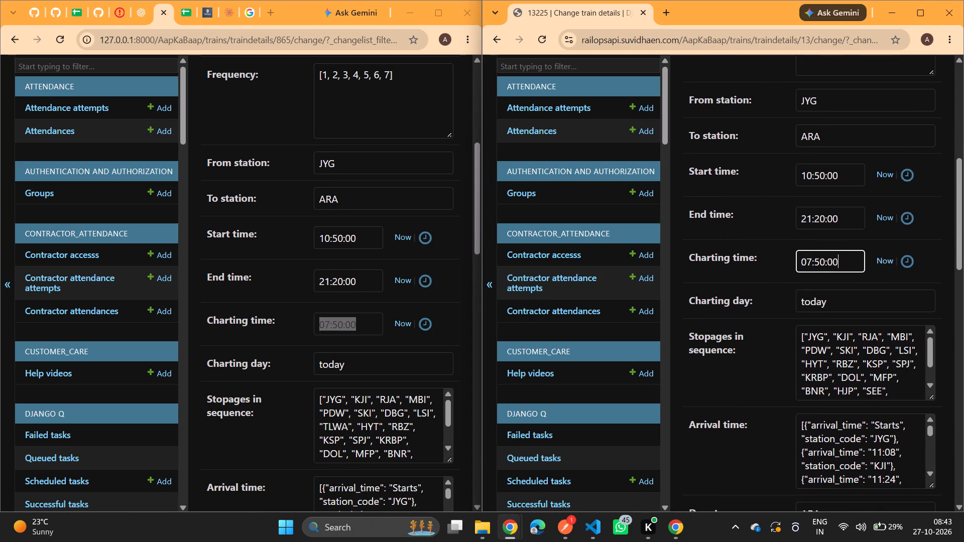
scroll(377, 363, down, 2)
click(393, 314)
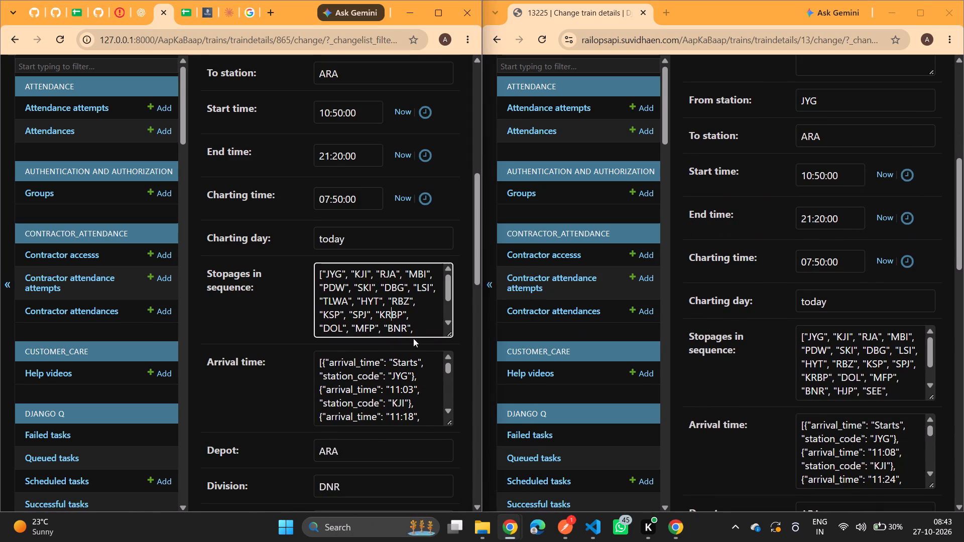
key(ctrl+a)
key(ctrl+c)
key(ctrl+c)
click(892, 370)
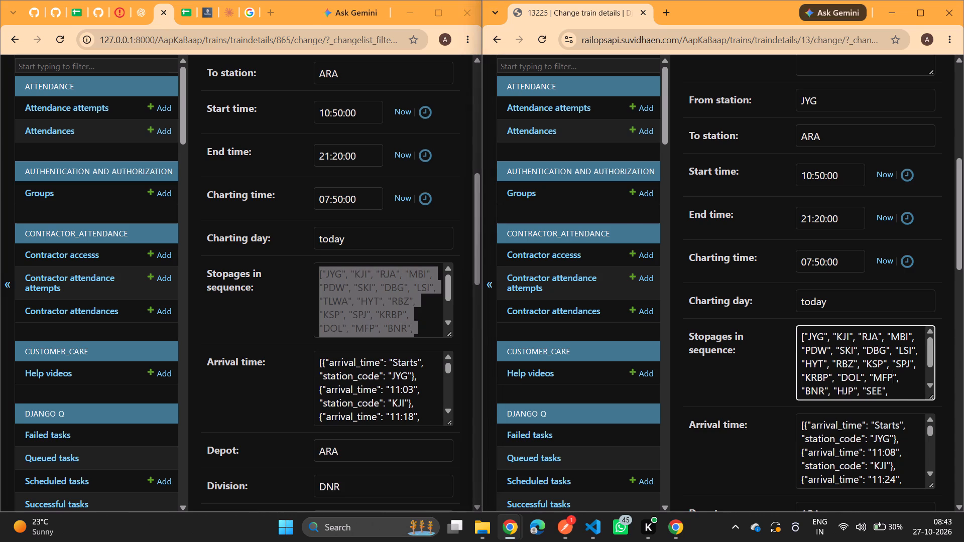
key(ctrl+a)
key(ctrl+v)
Replace the Arrival time data of train 13225's railopsapi record with the local record's arrival times.
scroll(745, 345, down, 5)
scroll(745, 345, up, 1)
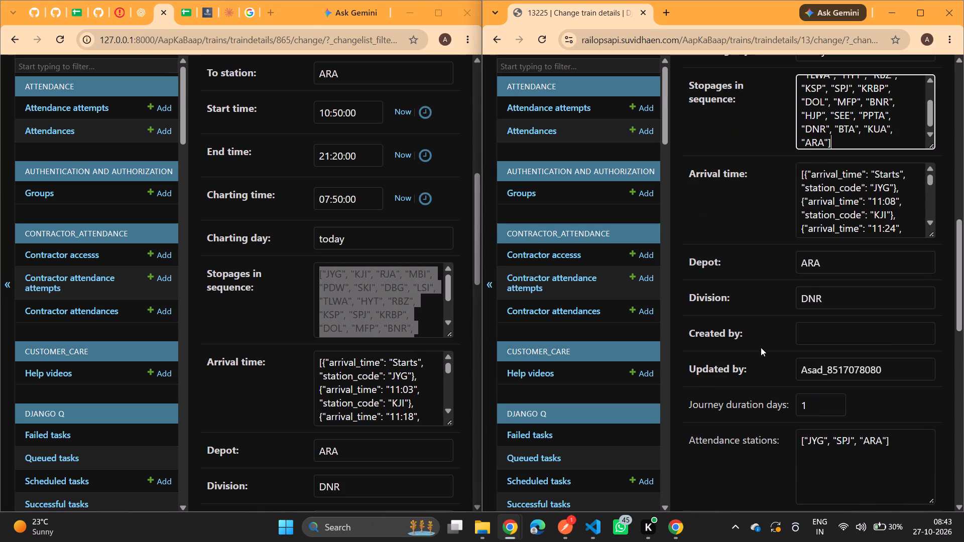
scroll(352, 364, up, 1)
scroll(351, 364, down, 3)
click(376, 269)
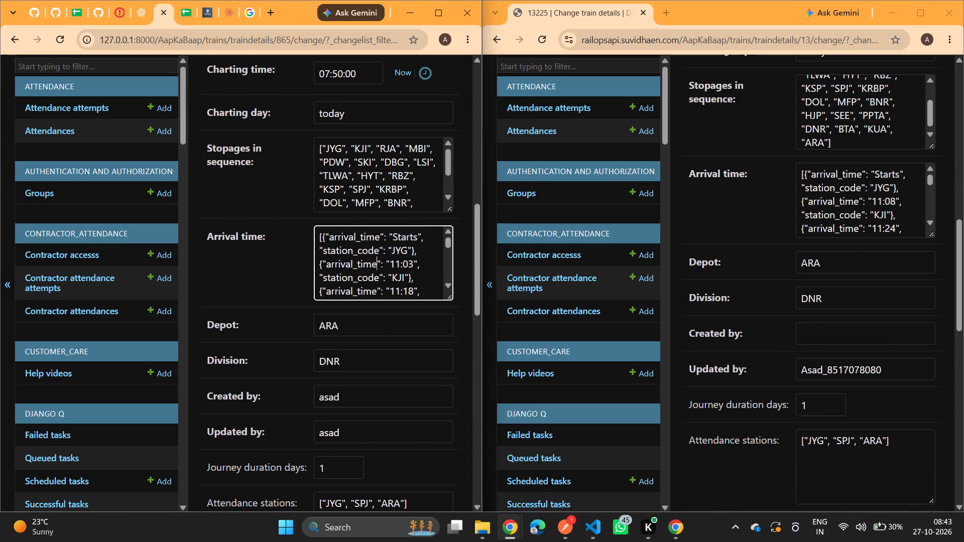
key(ctrl+a)
key(ctrl+c)
key(ctrl+c)
key(ctrl+c)
click(827, 206)
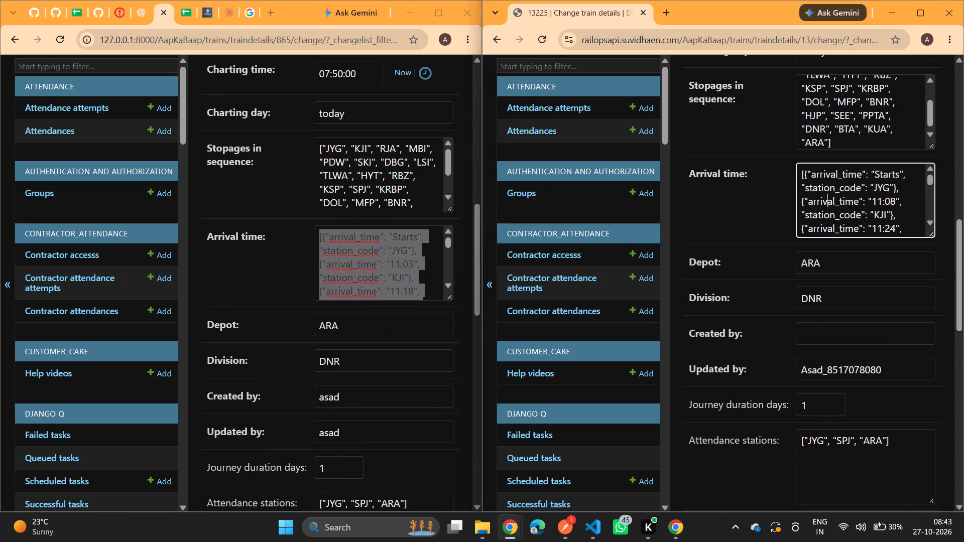
key(ctrl+a)
key(ctrl+v)
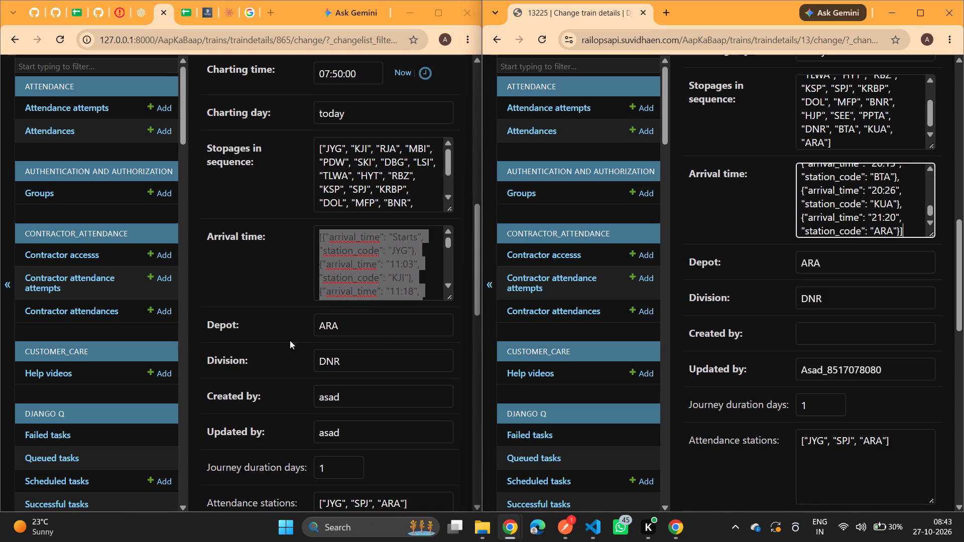
Fill the Created by field of train 13225's railopsapi record with asad.
scroll(290, 341, up, 3)
scroll(290, 341, down, 1)
click(872, 333)
click(878, 358)
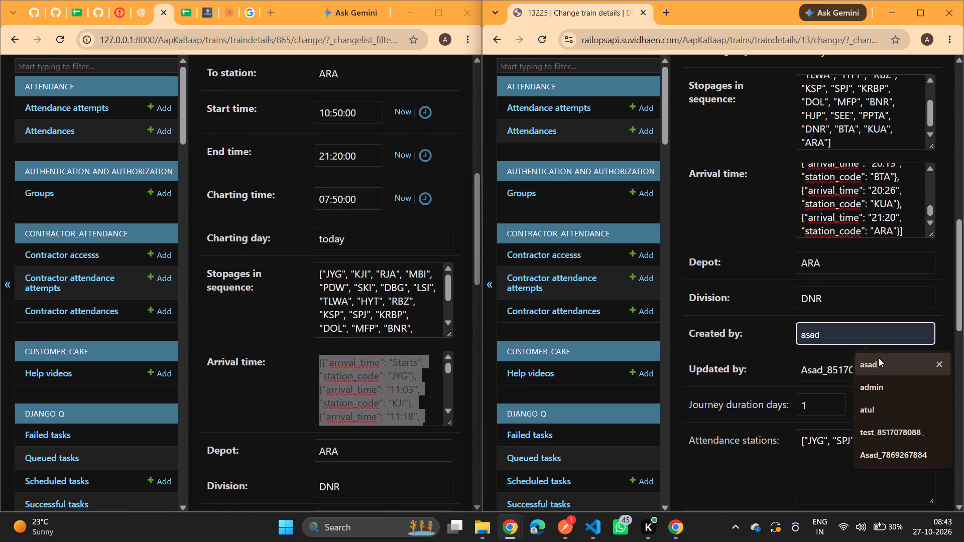
Compare the remaining fields of train 13225 in both admins, from depot and attendance stations through coaches and restriction settings.
scroll(320, 336, down, 2)
scroll(319, 336, up, 1)
scroll(319, 336, down, 2)
scroll(317, 336, up, 1)
scroll(279, 332, down, 5)
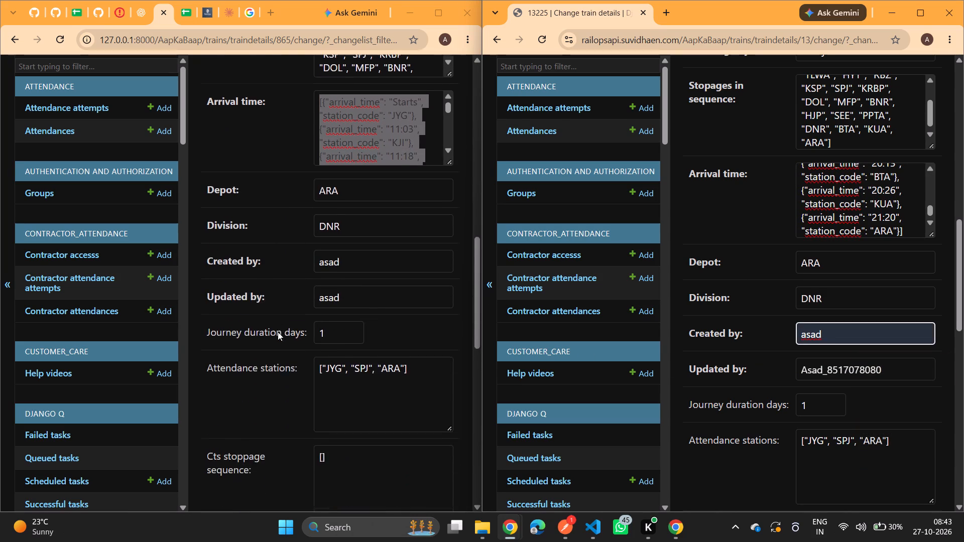
scroll(750, 342, down, 1)
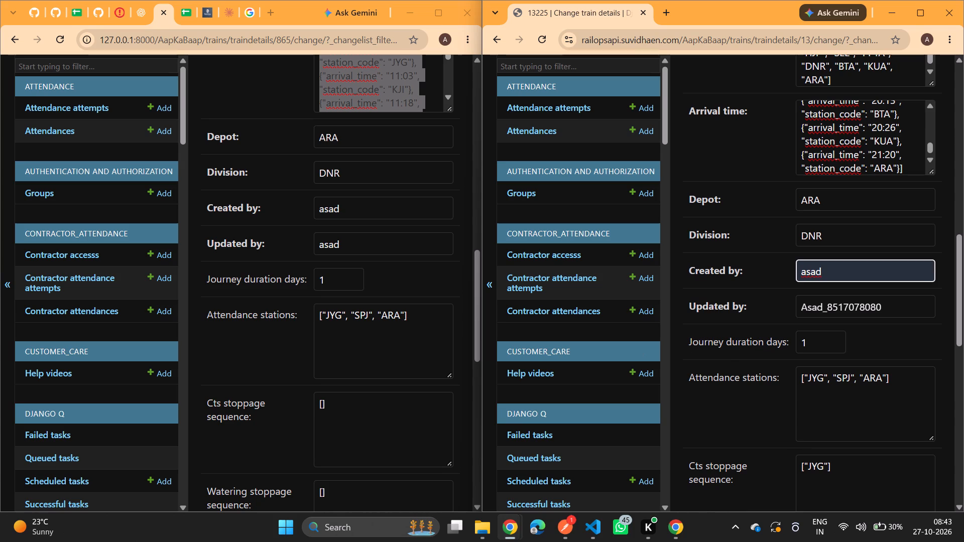
scroll(725, 371, down, 5)
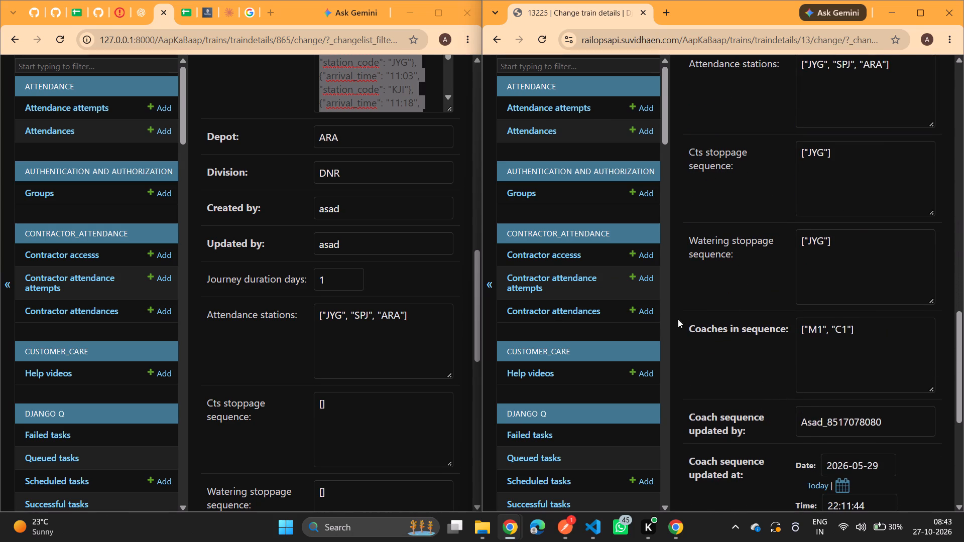
scroll(289, 342, down, 2)
scroll(289, 342, up, 2)
scroll(290, 341, down, 4)
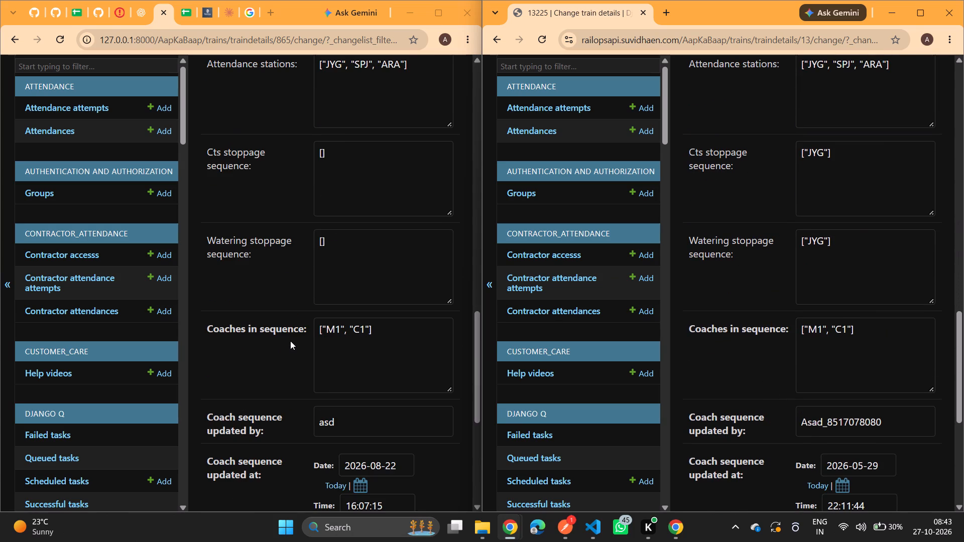
scroll(290, 341, down, 7)
scroll(714, 356, down, 1)
scroll(724, 354, up, 1)
scroll(726, 354, down, 6)
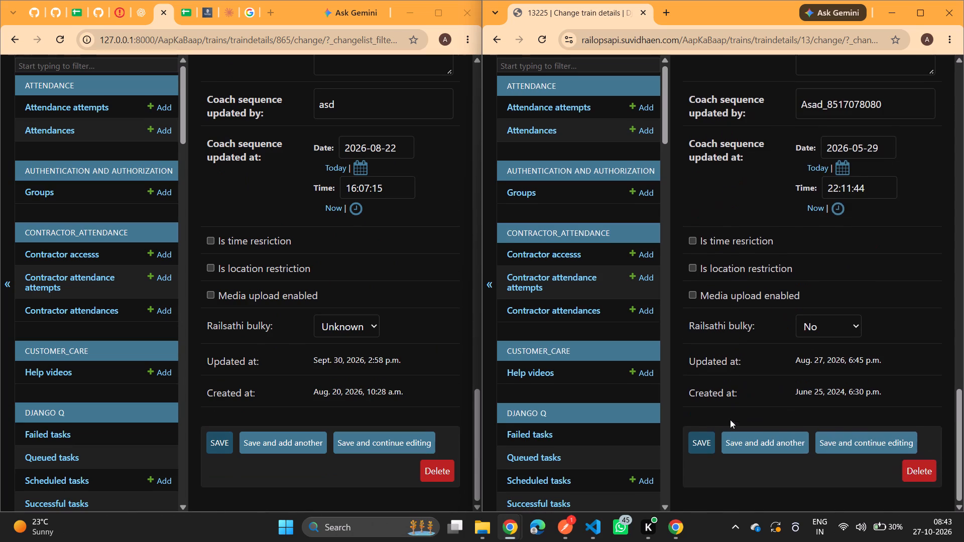
Save train 13225's railopsapi record with the corrected charting time, stoppages, arrival times and creator.
click(700, 437)
scroll(129, 216, down, 1)
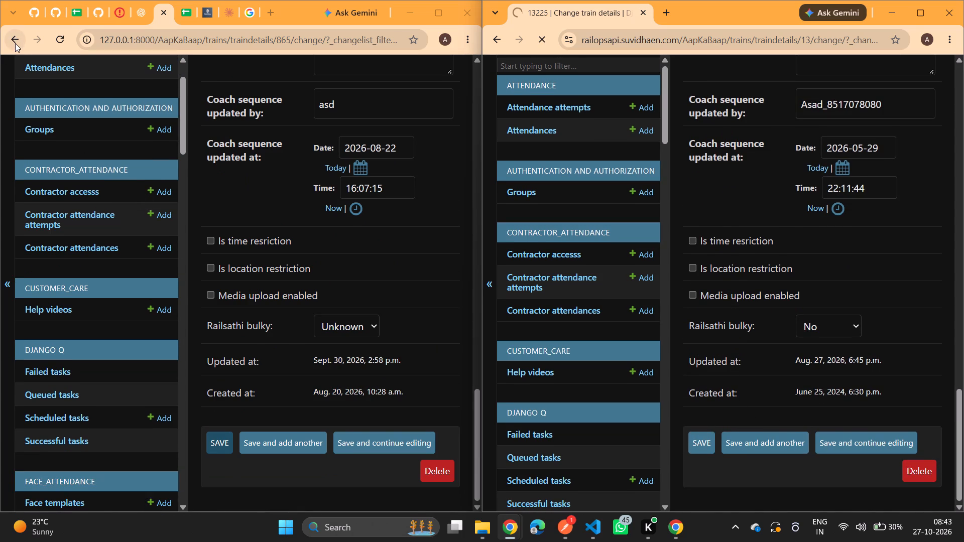
Return the local admin to its train list and check the ARA Train Details sheet for the train after 13225.
click(20, 42)
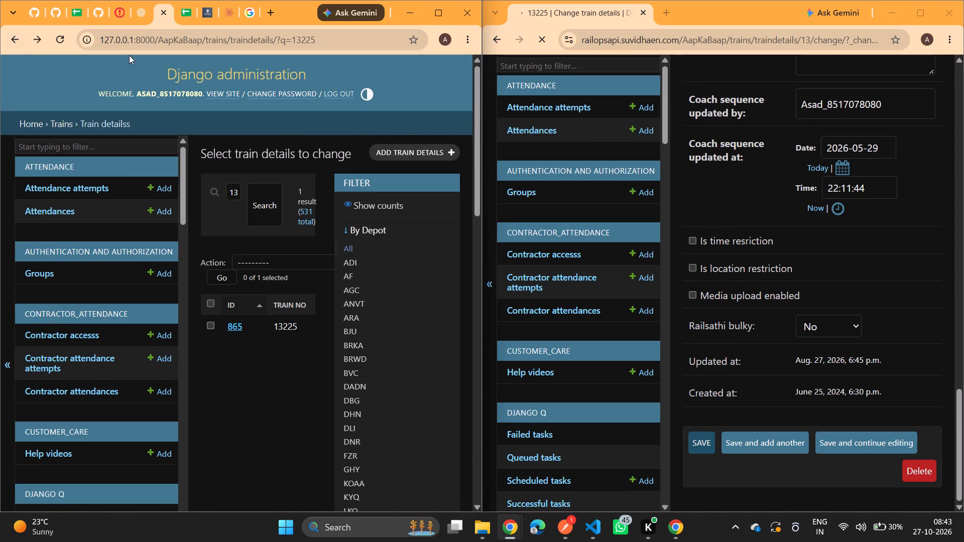
click(179, 22)
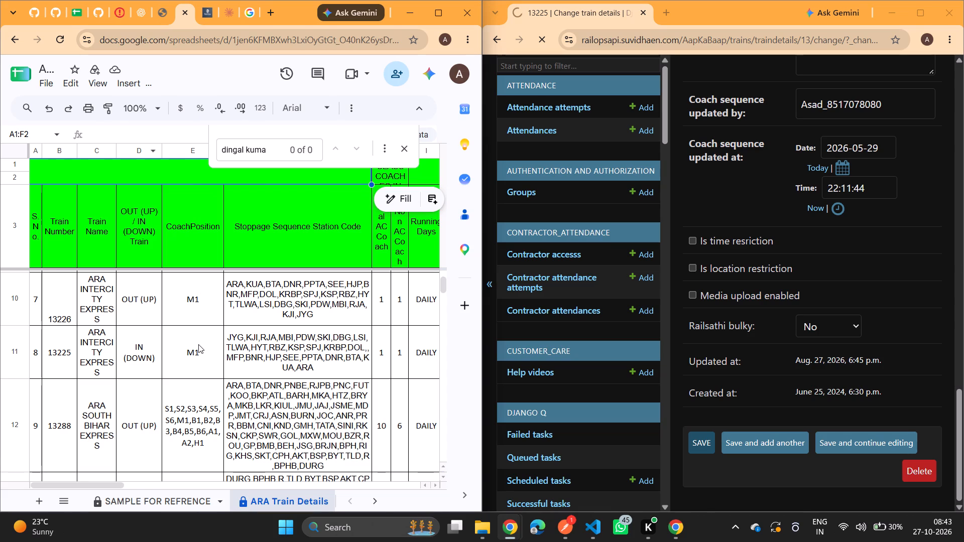
scroll(198, 344, down, 3)
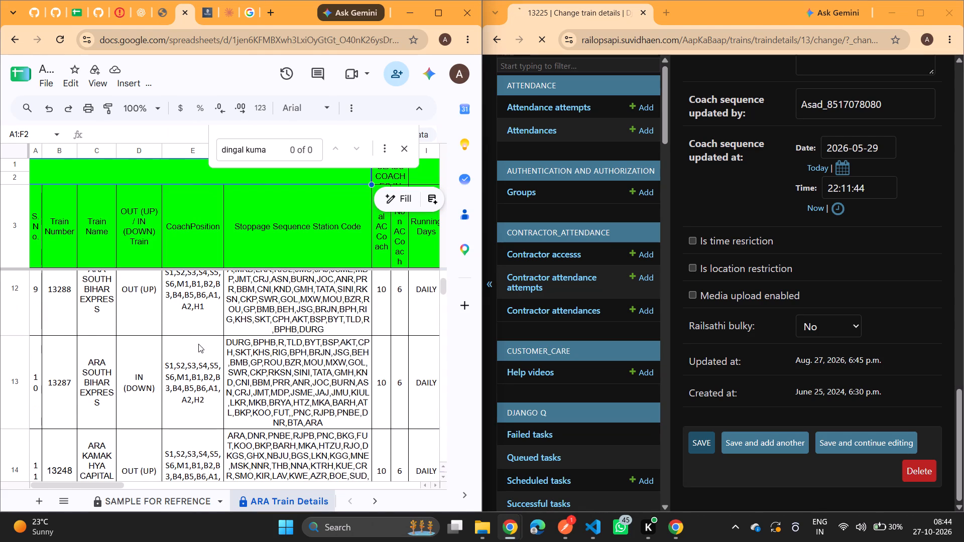
click(165, 19)
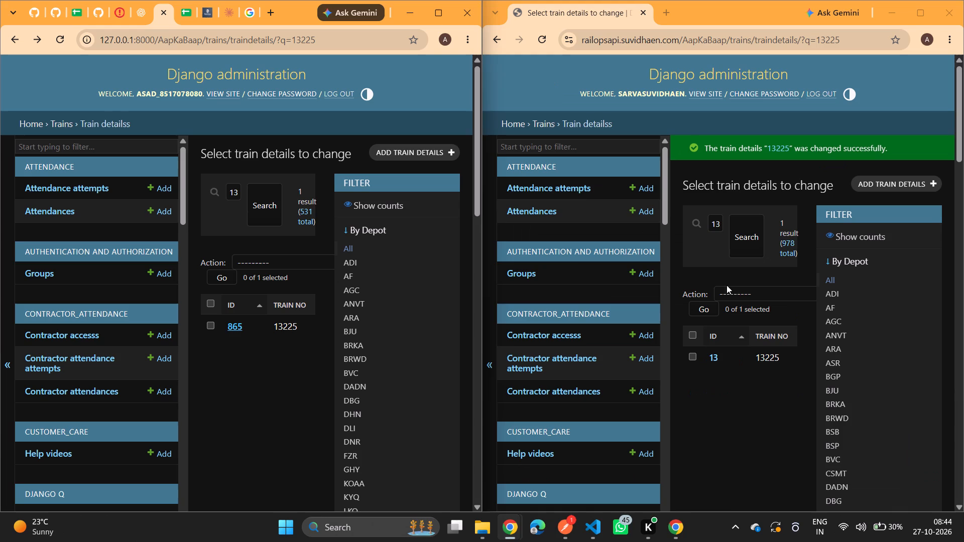
Search the railopsapi admin's train details for train 13288.
click(718, 224)
key(Right)
key(Right)
key(Right)
key(Right)
key(Right)
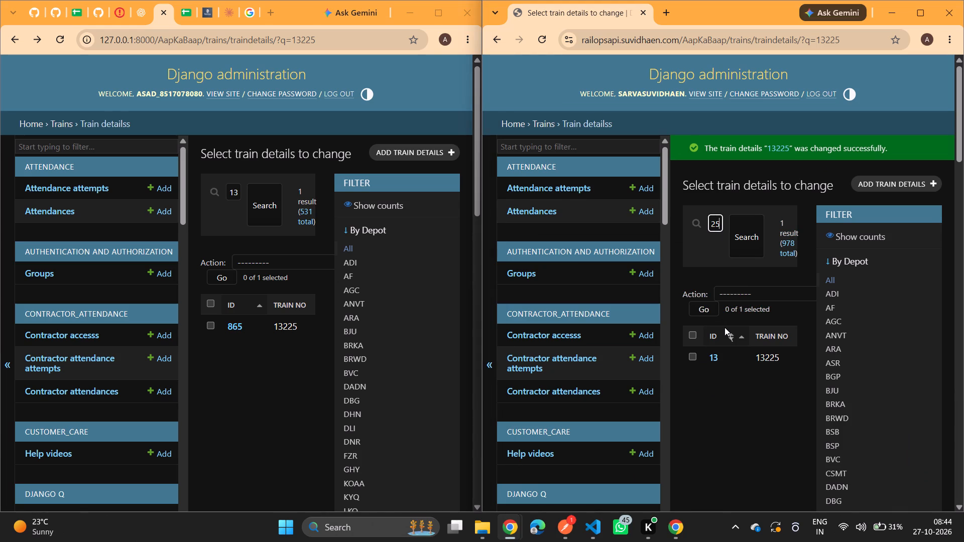
key(Right)
key(BackSpace)
key(BackSpace)
text(88)
key(Return)
Search the local admin's train details for train 13288.
click(238, 196)
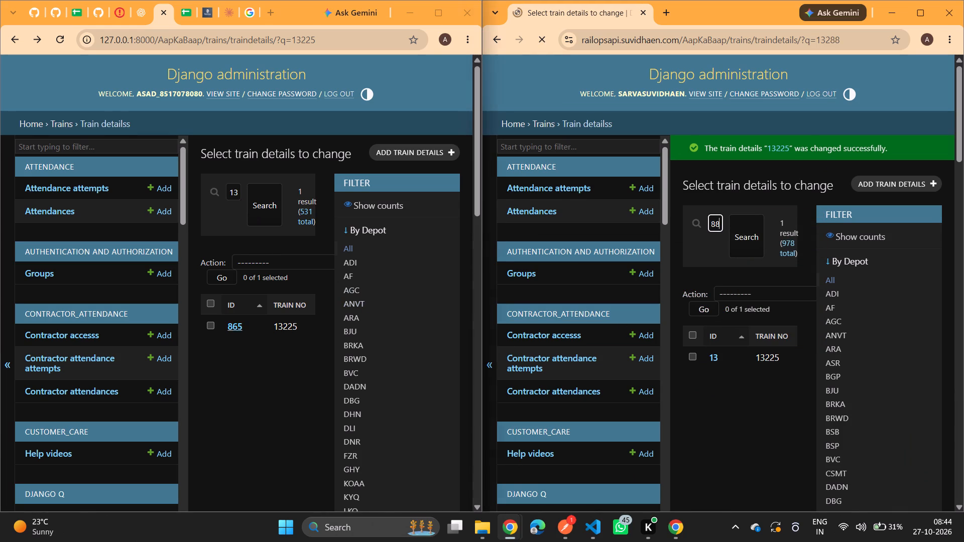
key(Right)
key(Right)
key(Right)
key(Right)
key(Right)
key(Right)
key(BackSpace)
key(BackSpace)
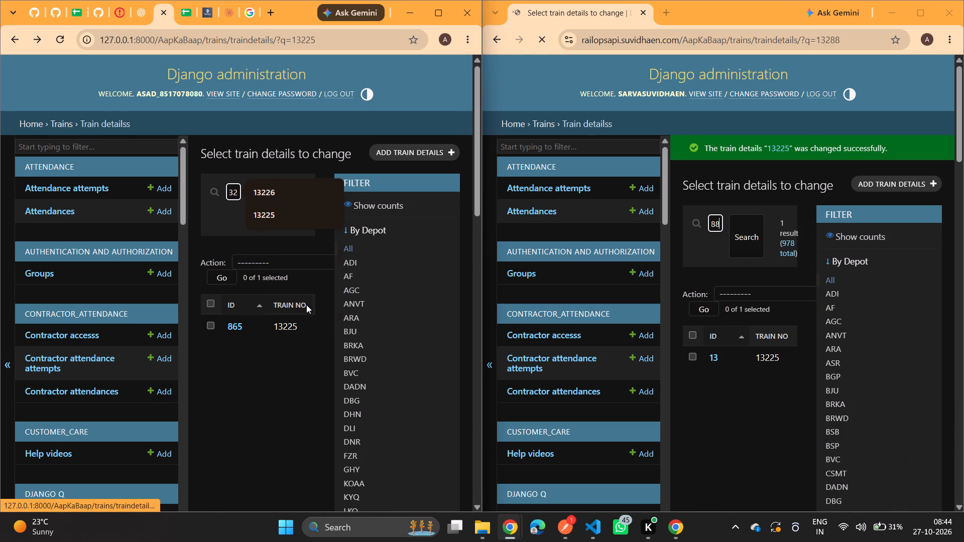
key(8)
key(Return)
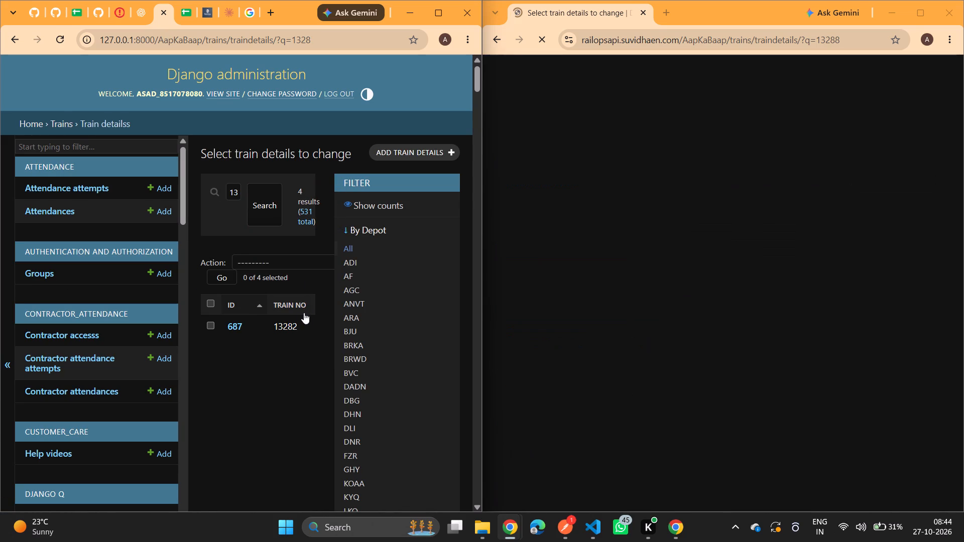
click(235, 190)
key(Right)
key(Right)
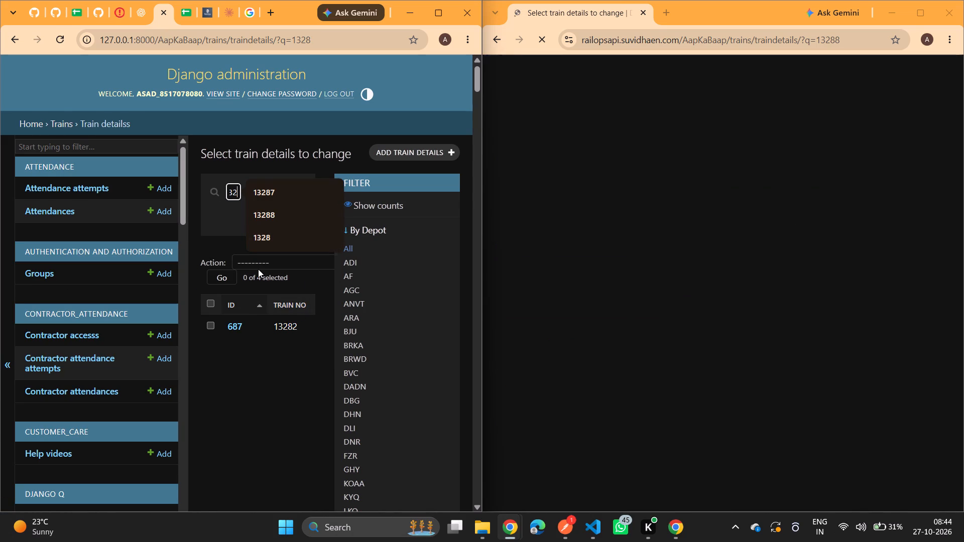
key(Right)
key(Right)
key(Right)
key(Right)
key(8)
key(Return)
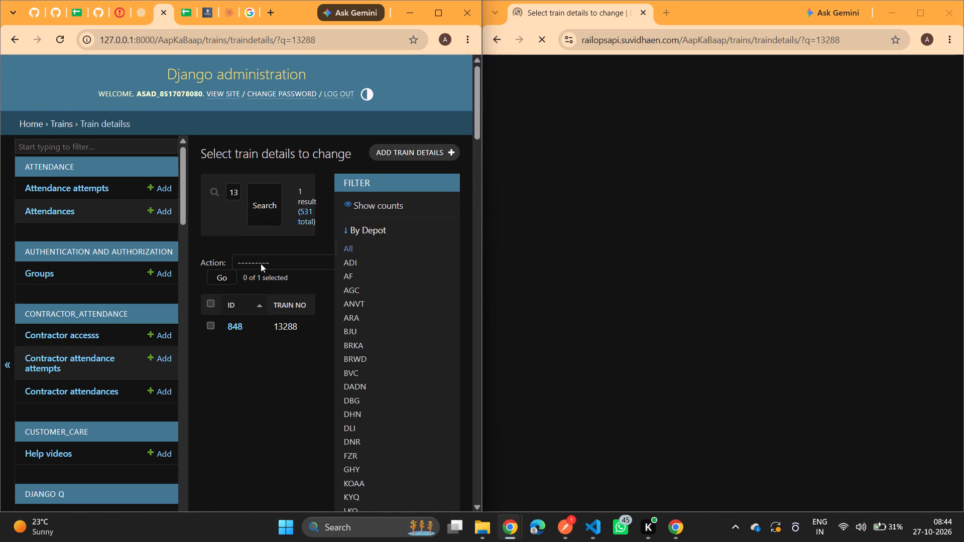
Open train 13288's record in both the local and railopsapi admins.
click(225, 325)
click(233, 326)
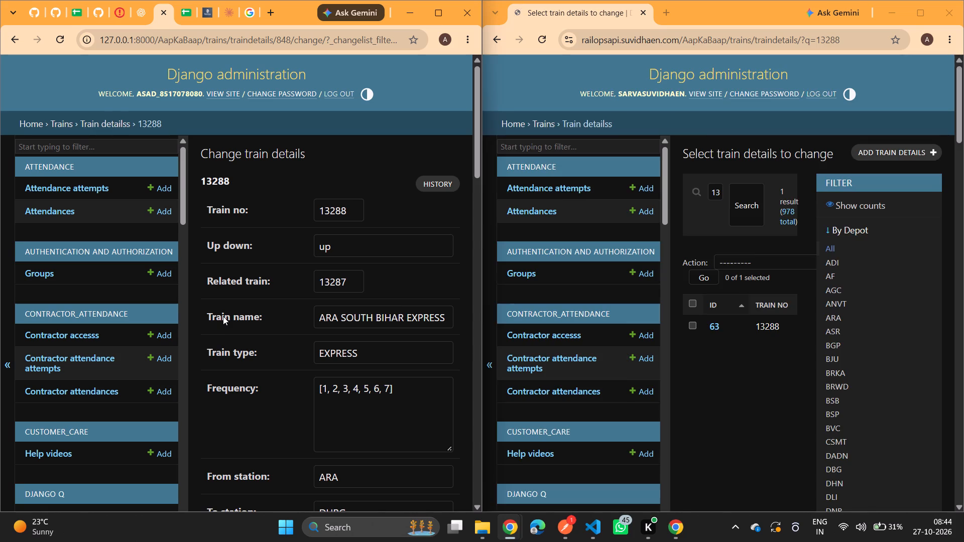
click(713, 327)
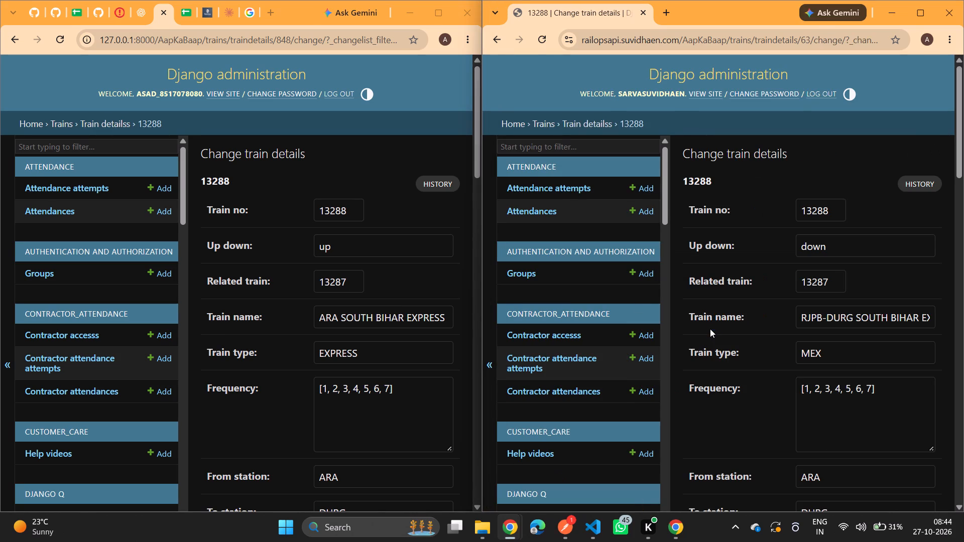
Set the Train name of train 13288's railopsapi record to the local record's ARA SOUTH BIHAR EXPRESS.
click(398, 320)
key(ctrl+a)
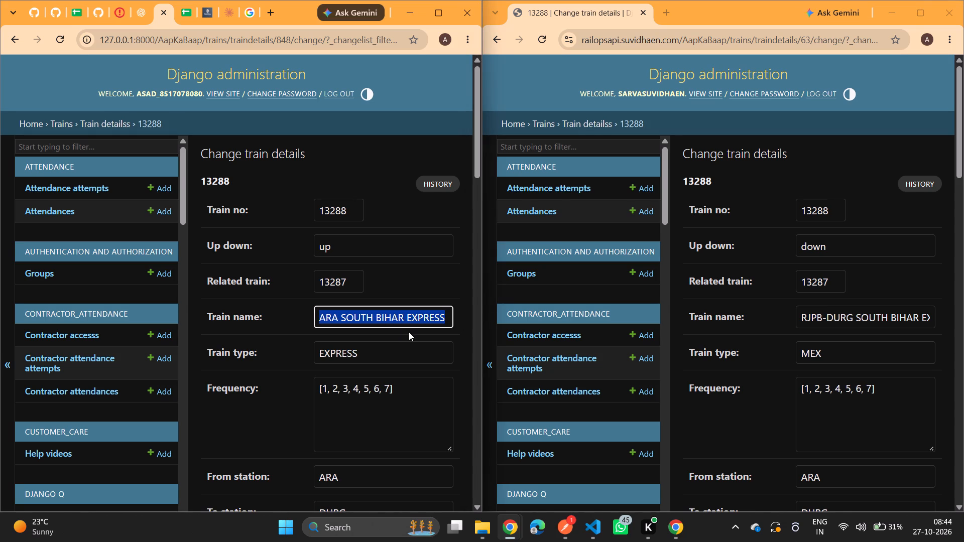
key(ctrl+c)
click(803, 317)
key(ctrl+a)
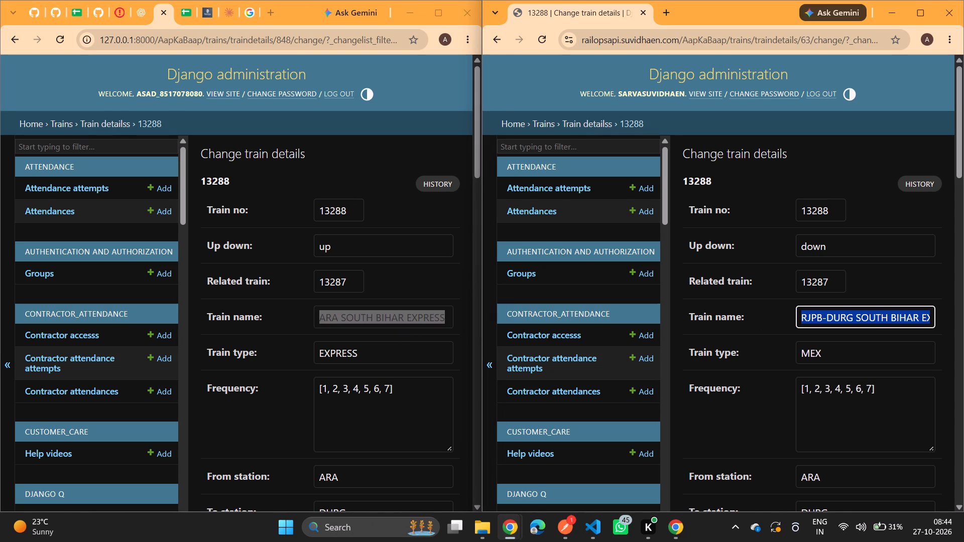
key(ctrl+v)
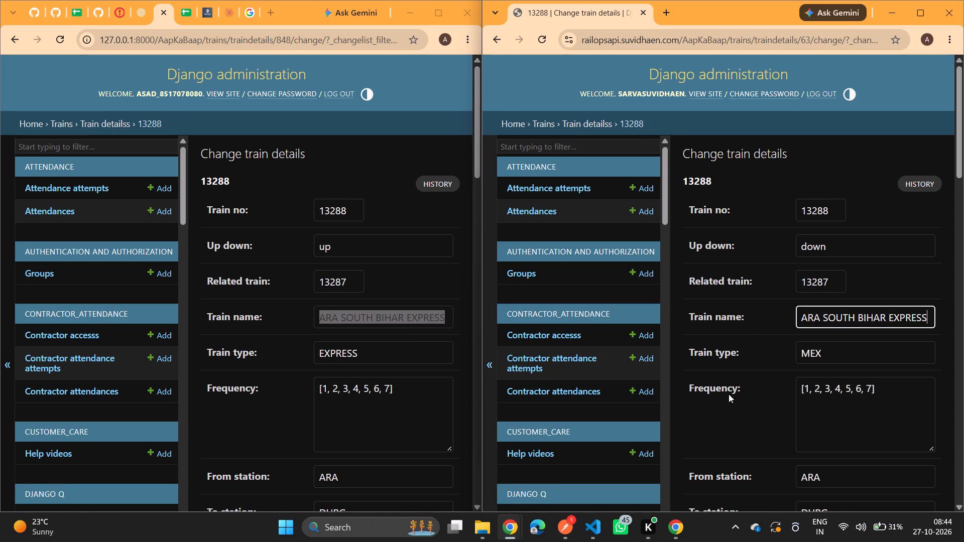
Replace the Stopages in sequence of train 13288's railopsapi record with the list from the local record.
scroll(246, 368, down, 3)
scroll(700, 351, down, 2)
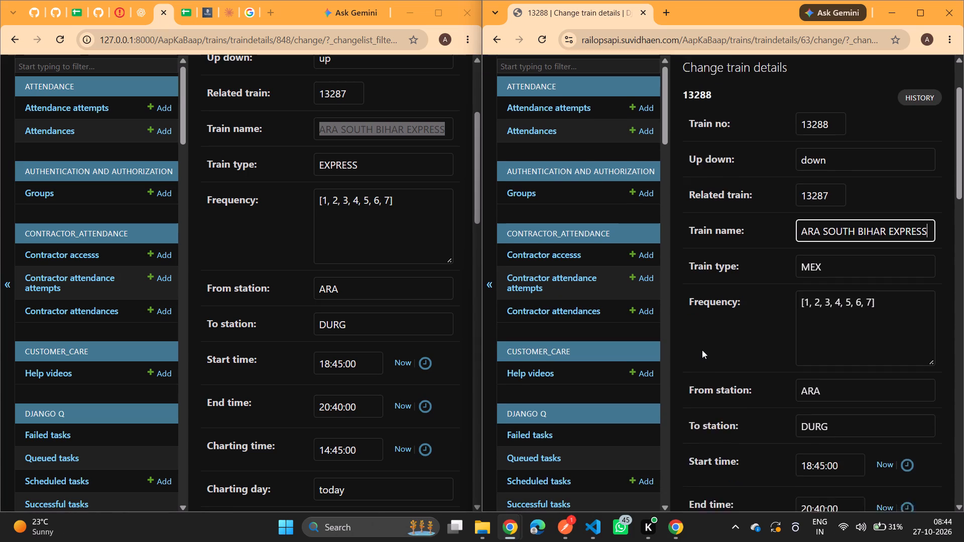
scroll(702, 350, down, 1)
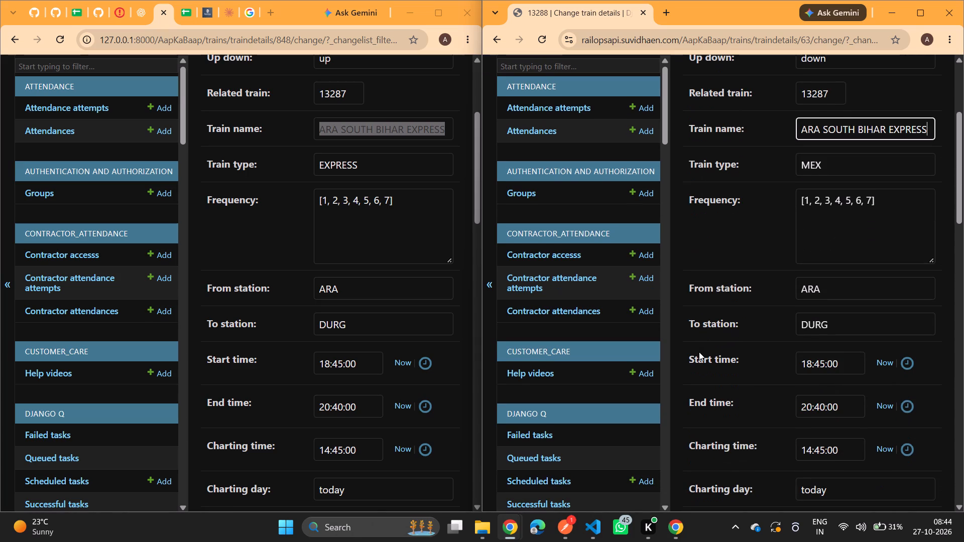
scroll(302, 365, down, 3)
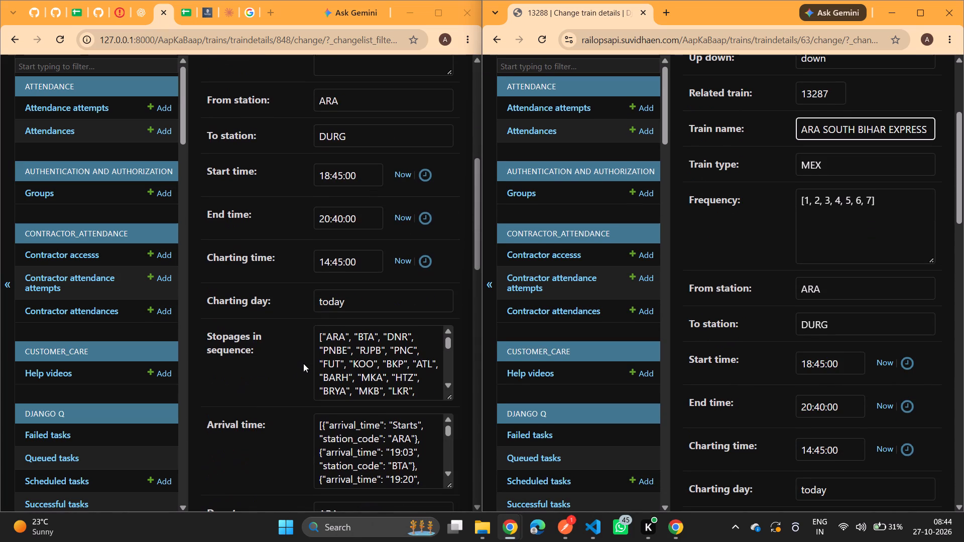
scroll(751, 375, down, 3)
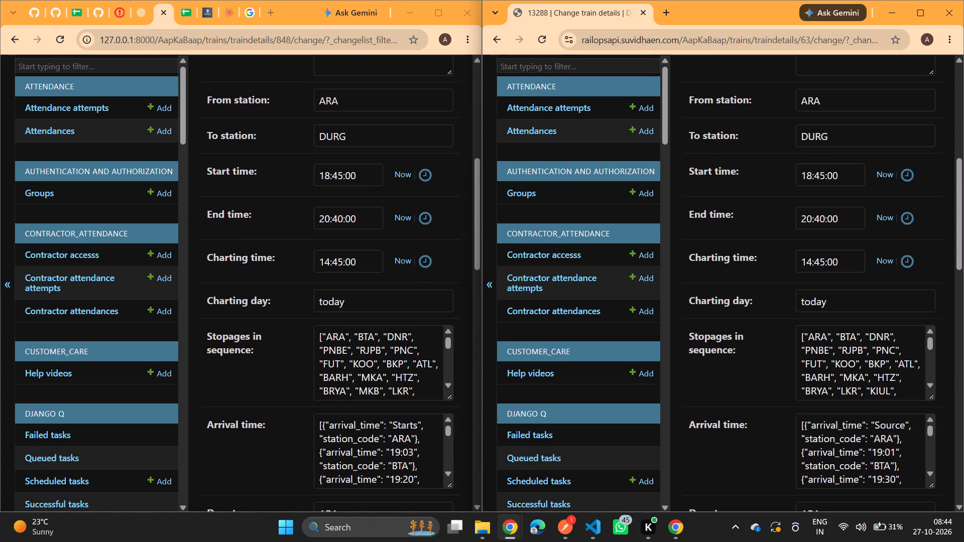
click(360, 369)
key(ctrl+a)
key(ctrl+c)
key(ctrl+c)
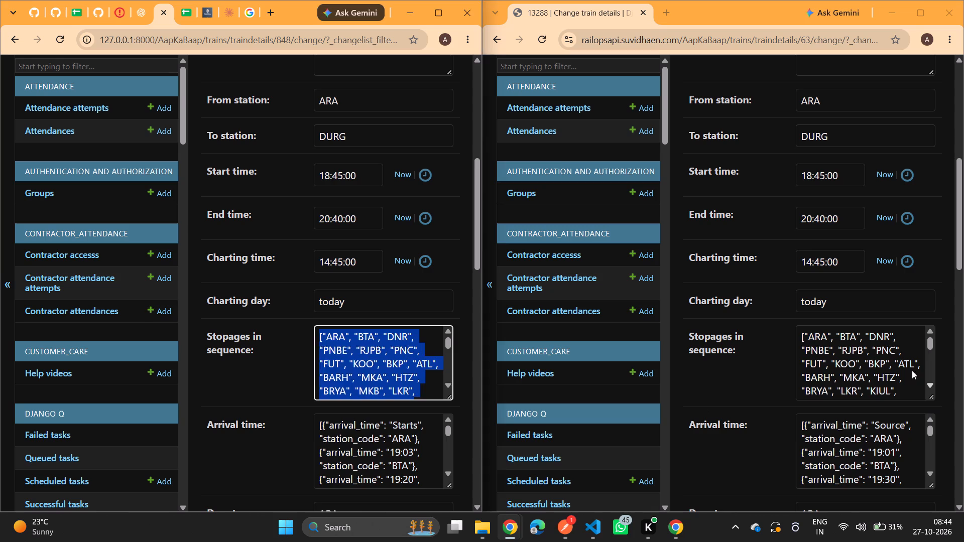
click(891, 362)
key(ctrl+a)
key(ctrl+v)
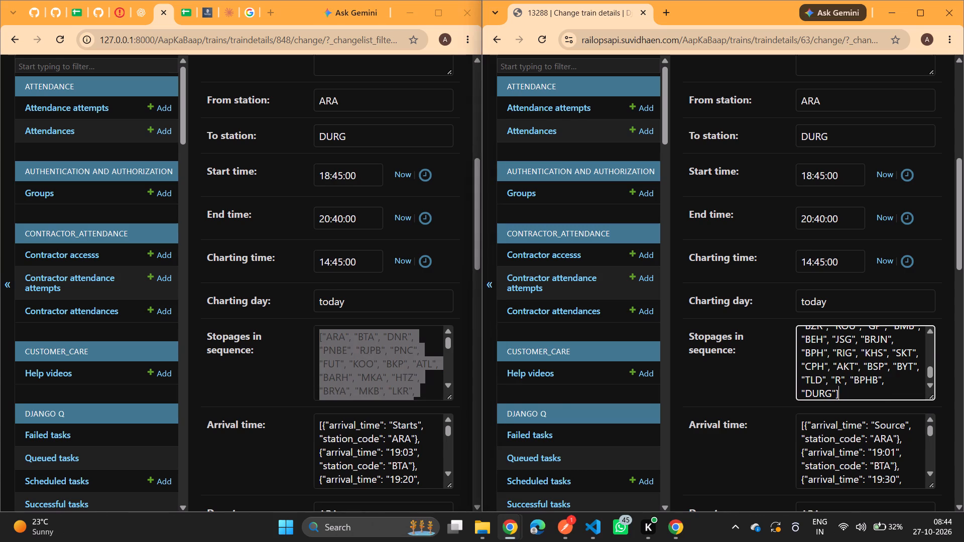
Replace the Arrival time data of train 13288's railopsapi record with the local record's Arrival time data.
scroll(254, 367, up, 1)
scroll(254, 367, down, 3)
click(359, 330)
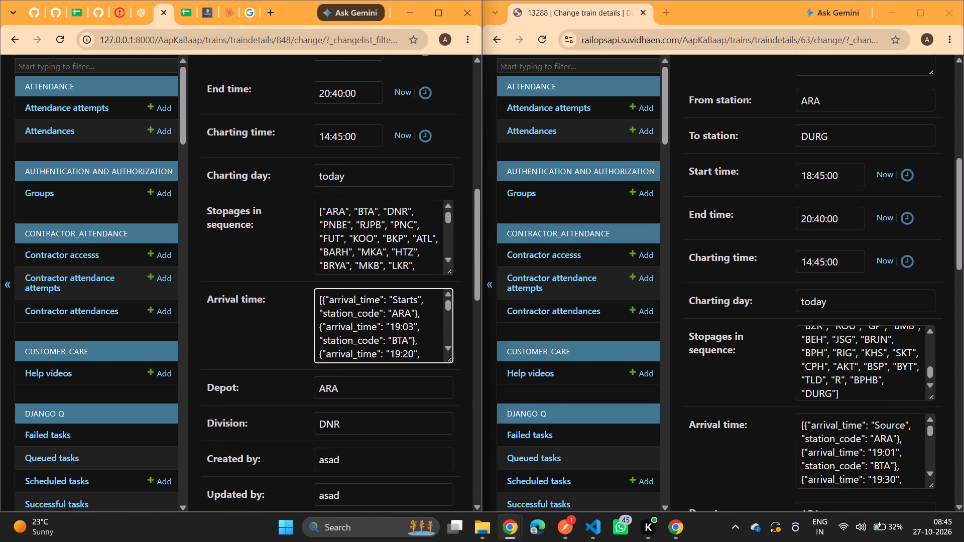
key(ctrl+a)
key(ctrl+c)
key(ctrl+c)
key(ctrl+c)
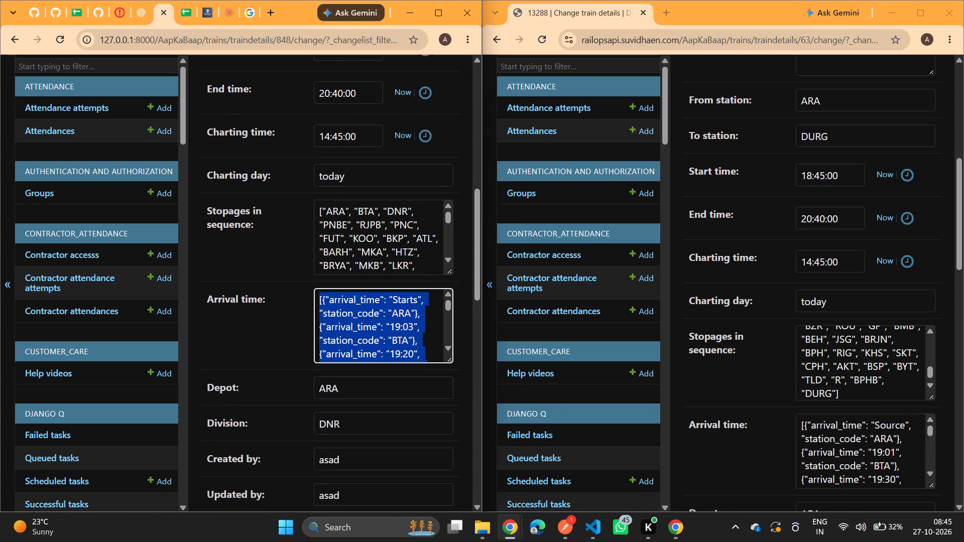
click(831, 359)
click(850, 438)
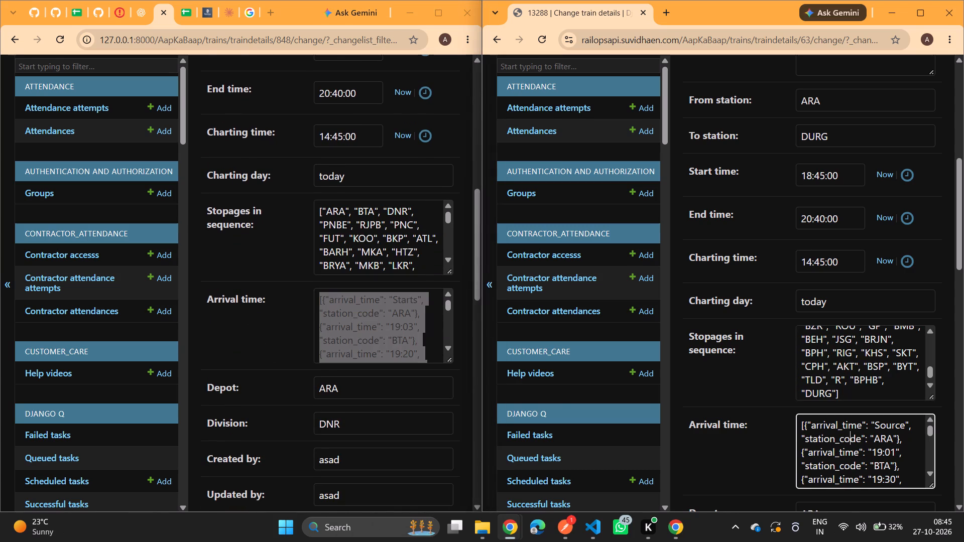
key(ctrl+a)
key(ctrl+v)
Compare train 13288's depot, division, journey duration, attendance stations, Cts and watering stoppages, and coach sequence between the local and railopsapi records.
scroll(732, 396, down, 3)
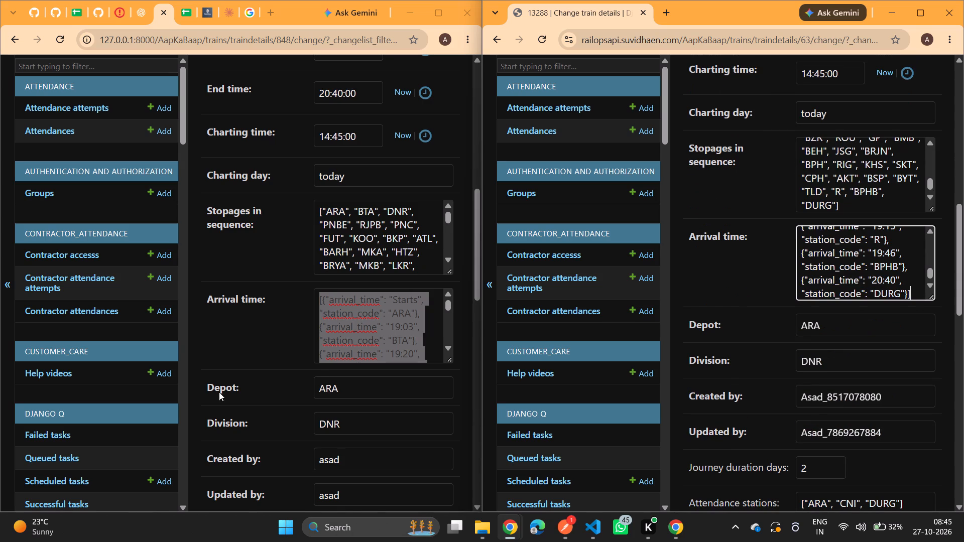
scroll(256, 385, down, 2)
scroll(722, 374, down, 3)
scroll(283, 380, down, 1)
click(385, 397)
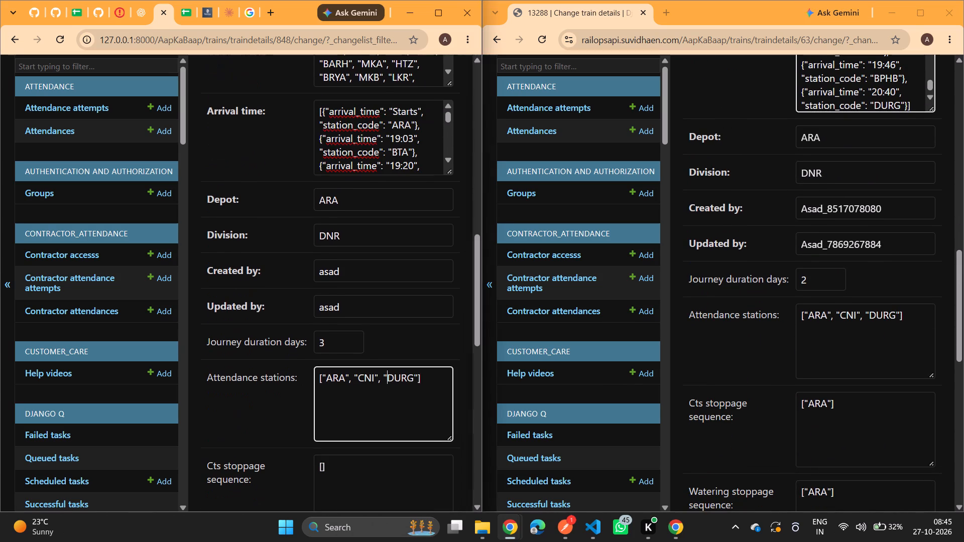
scroll(792, 355, down, 3)
scroll(781, 359, up, 2)
scroll(781, 359, down, 1)
scroll(777, 359, up, 1)
scroll(777, 359, down, 2)
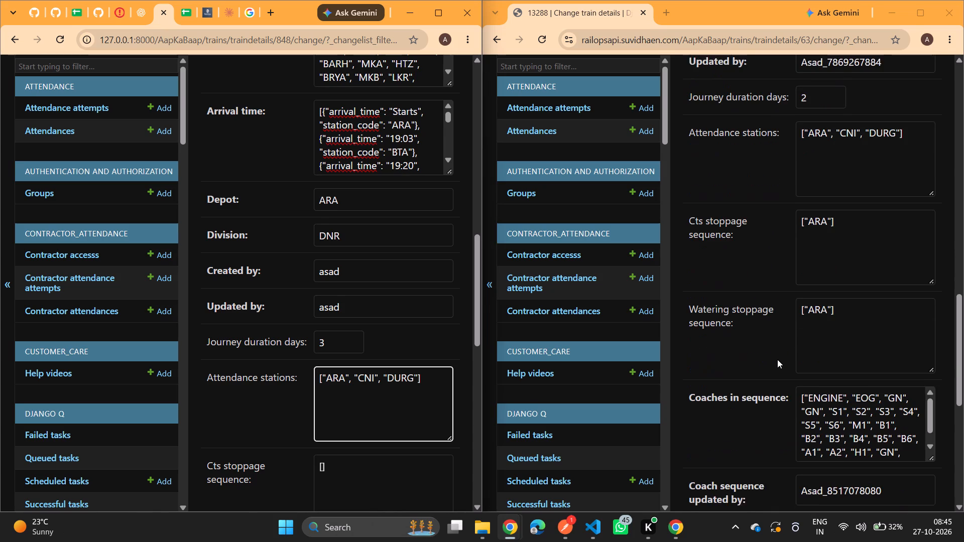
scroll(283, 399, down, 4)
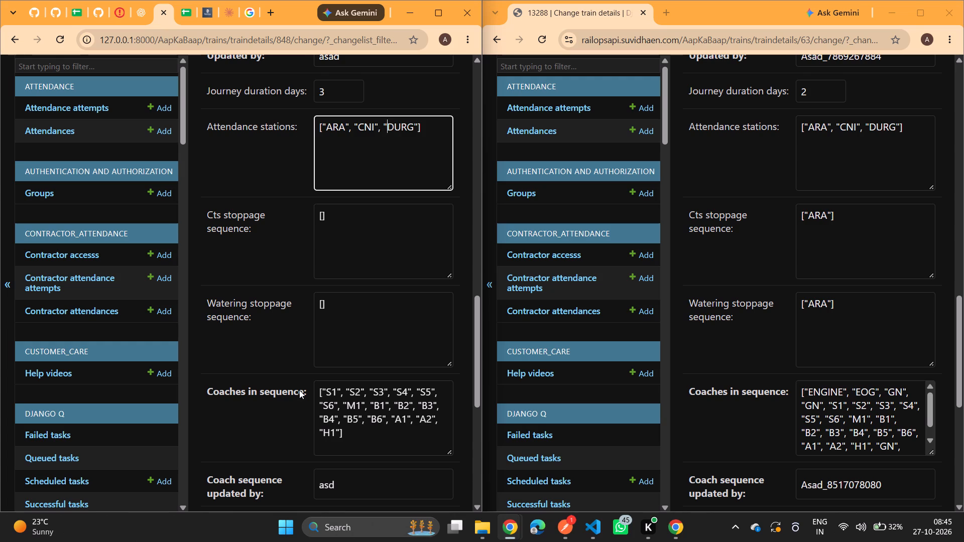
scroll(300, 390, down, 4)
scroll(300, 390, up, 1)
scroll(300, 390, down, 2)
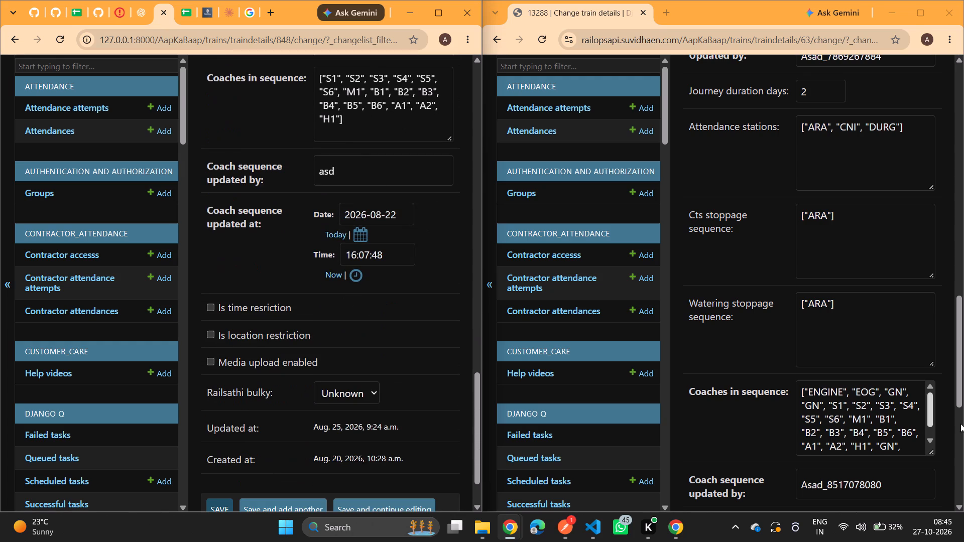
Save train 13288's railopsapi record and return the local admin to its train details list.
scroll(877, 416, down, 1)
scroll(858, 418, up, 3)
scroll(856, 418, down, 4)
scroll(814, 415, down, 6)
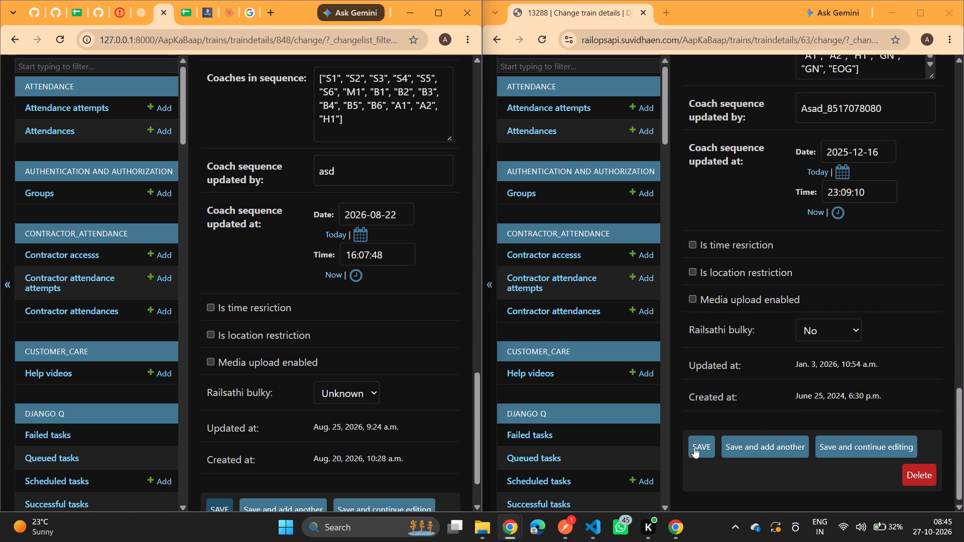
click(694, 447)
click(15, 38)
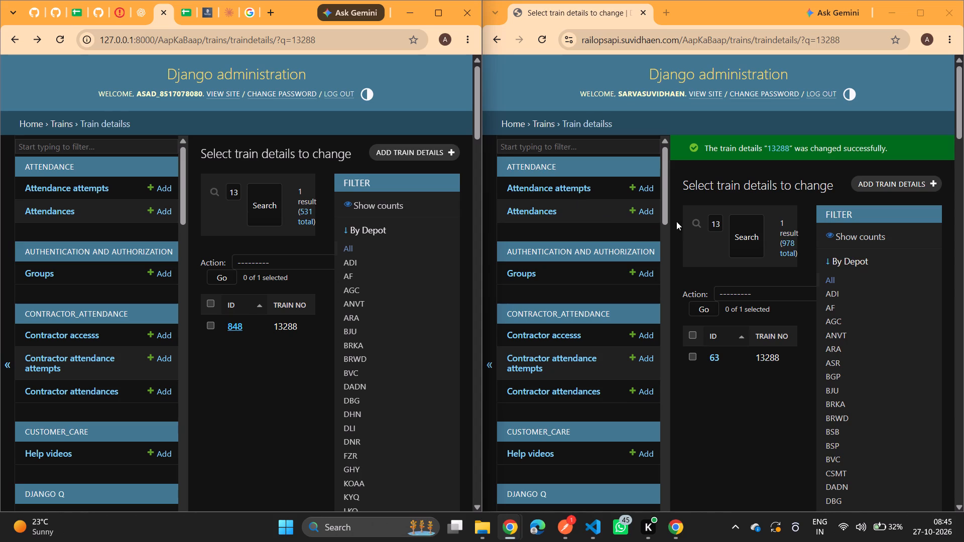
Search the railopsapi admin's train details for train 13287.
click(718, 218)
key(Right)
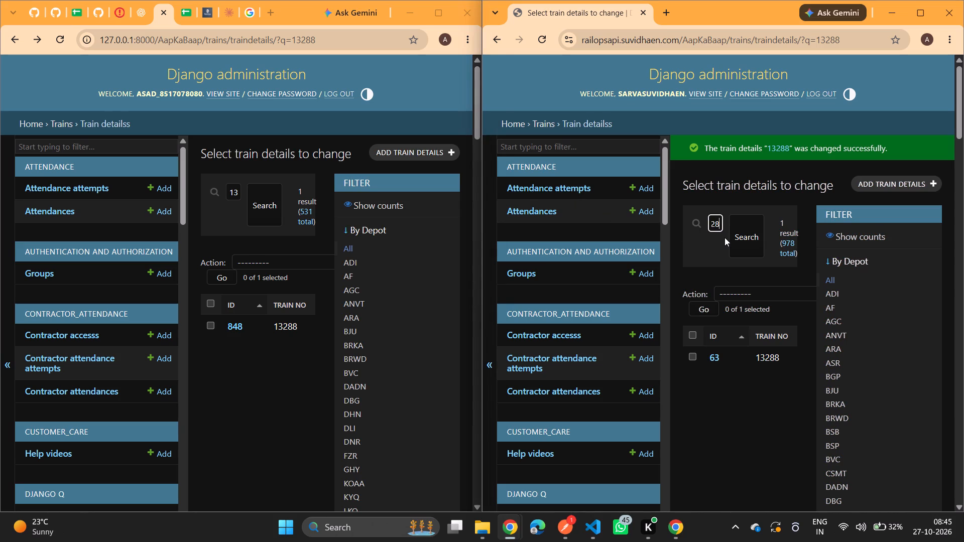
key(Right)
key(Right)
key(Right)
key(Right)
key(Right)
key(BackSpace)
key(7)
key(Return)
Search the local admin's train details for train 13287.
click(232, 192)
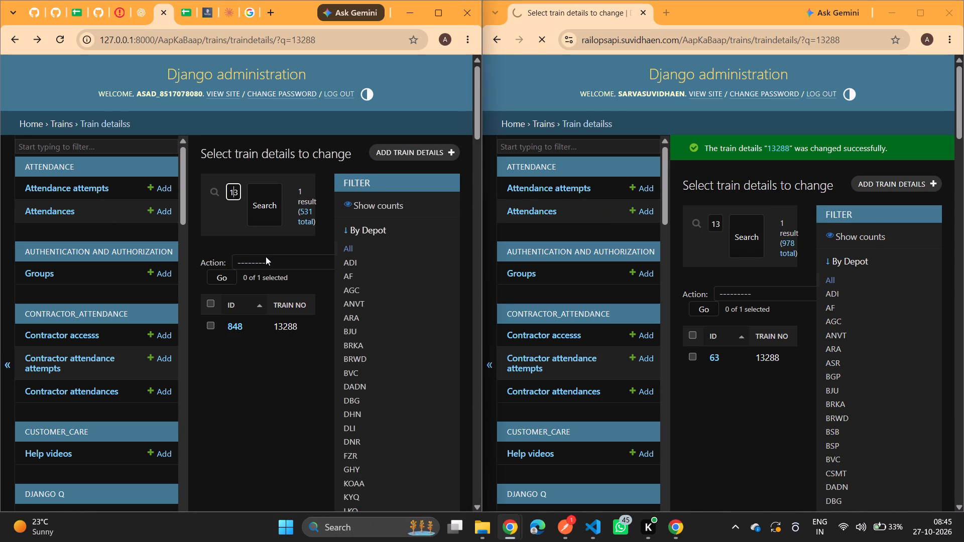
key(Right)
key(Right)
key(Right)
key(Right)
key(Right)
key(Right)
key(Right)
key(Right)
key(Right)
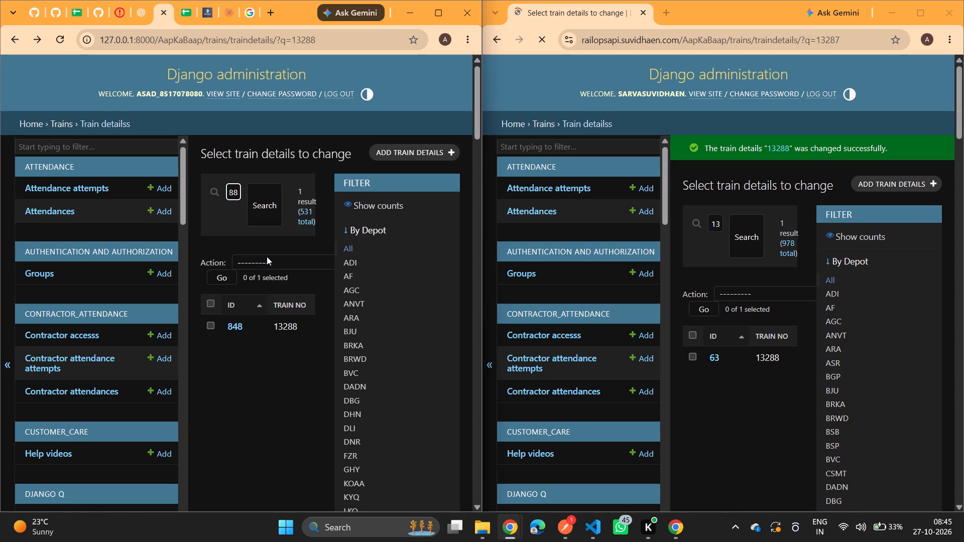
key(BackSpace)
key(7)
key(Return)
Open train 13287's record in both the railopsapi and local admins.
click(717, 329)
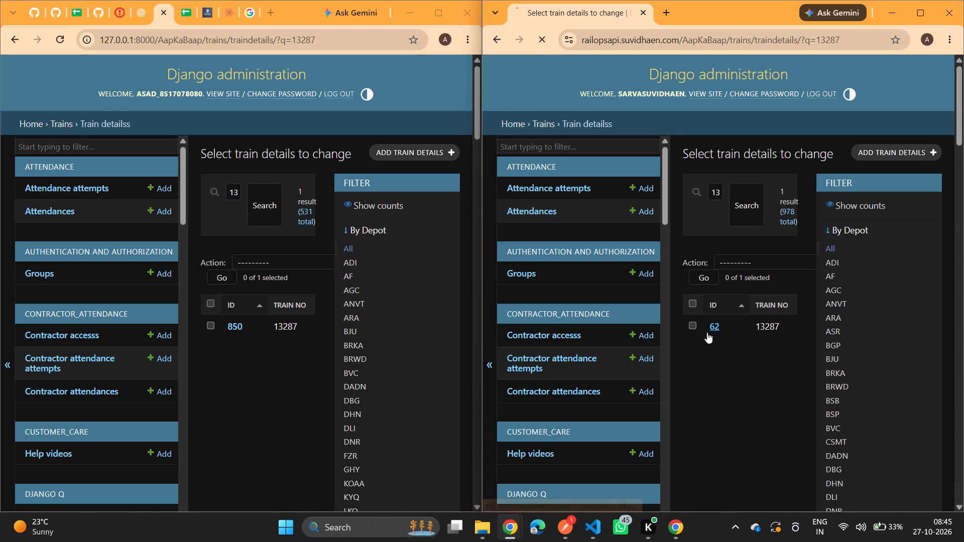
click(237, 326)
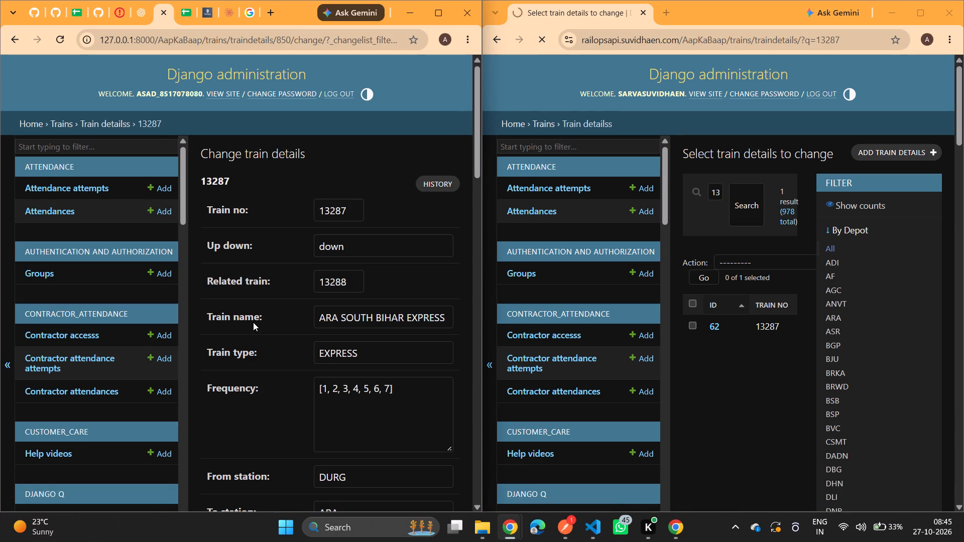
Compare train 13287's name, type, frequency, from and to stations, and start, end and charting times between the local and railopsapi records.
triple_click(389, 312)
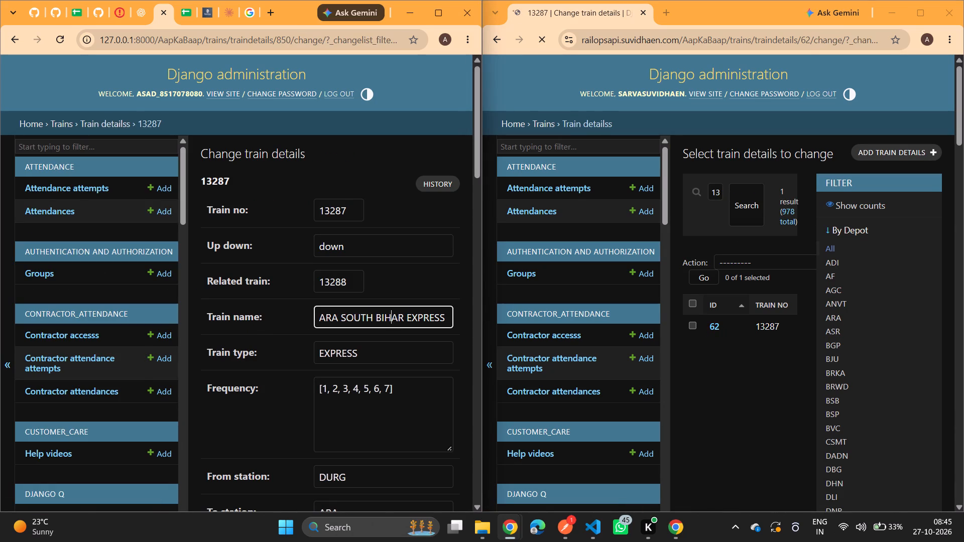
triple_click(390, 313)
click(392, 313)
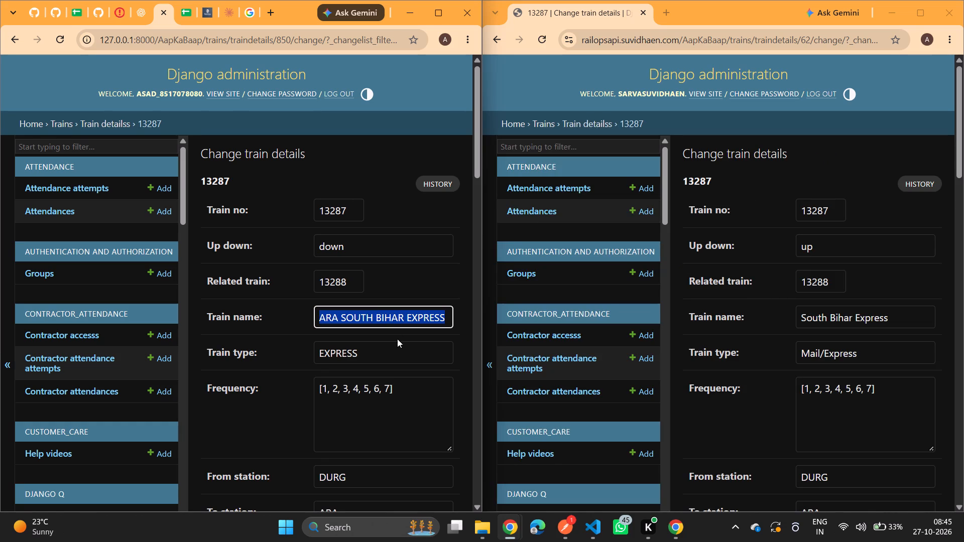
scroll(397, 342, down, 3)
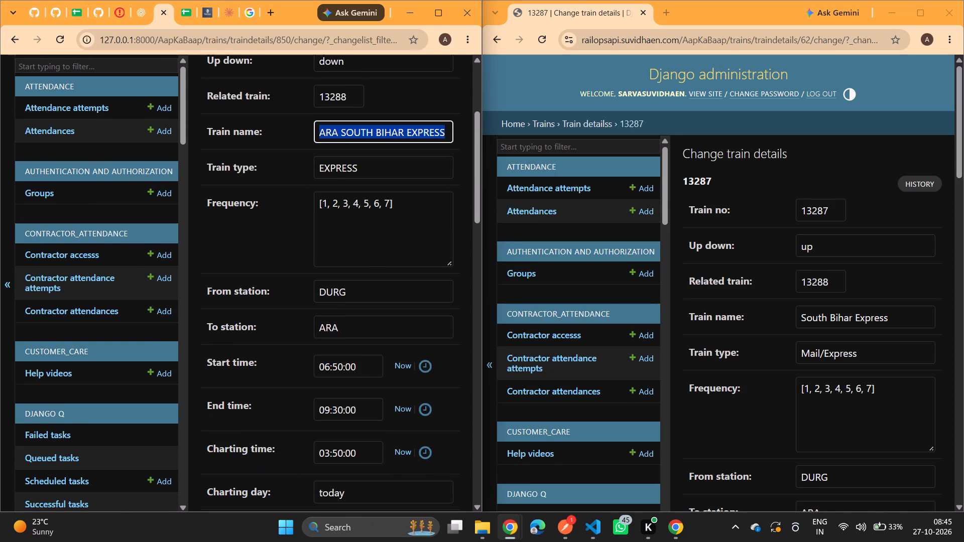
scroll(861, 350, down, 4)
scroll(816, 358, down, 1)
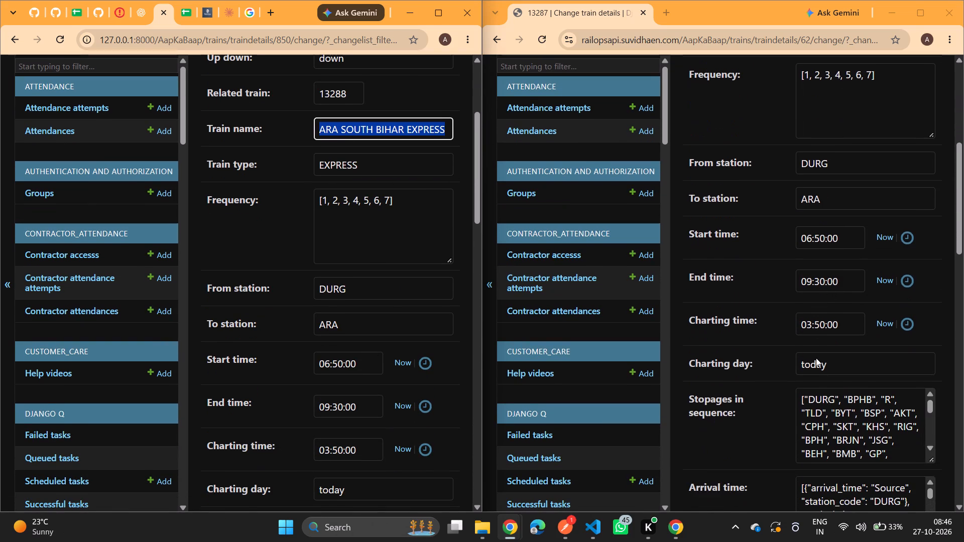
scroll(815, 358, down, 2)
scroll(394, 368, down, 6)
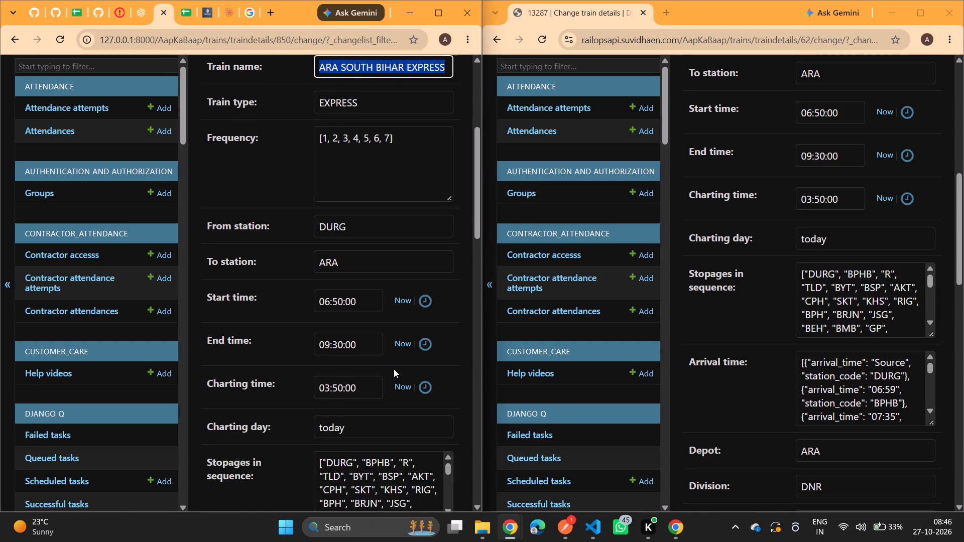
Replace the Stopages in sequence of train 13287's railopsapi record with the list from the local record.
scroll(394, 369, down, 2)
scroll(390, 366, up, 3)
click(370, 271)
key(ctrl+a)
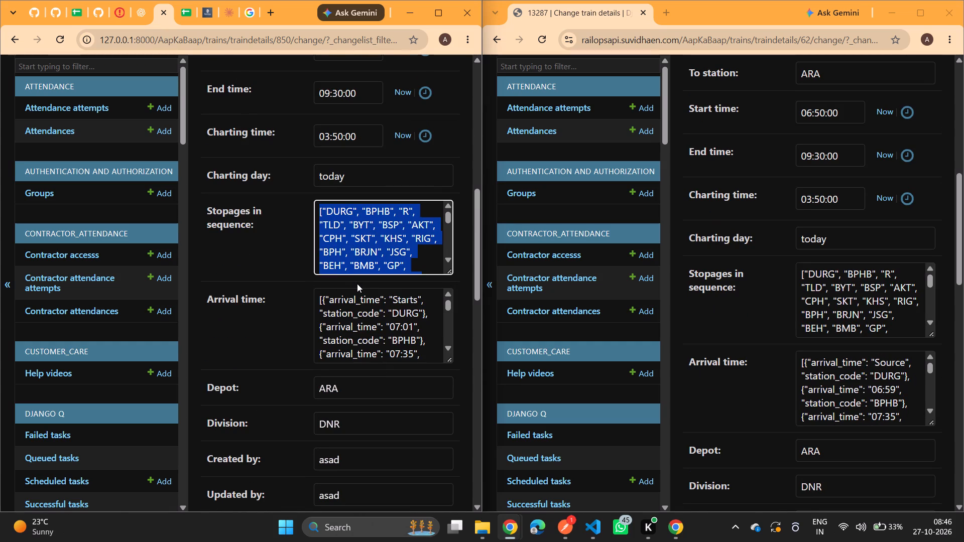
key(ctrl+c)
key(ctrl+c)
key(ctrl+c)
click(889, 302)
key(ctrl+a)
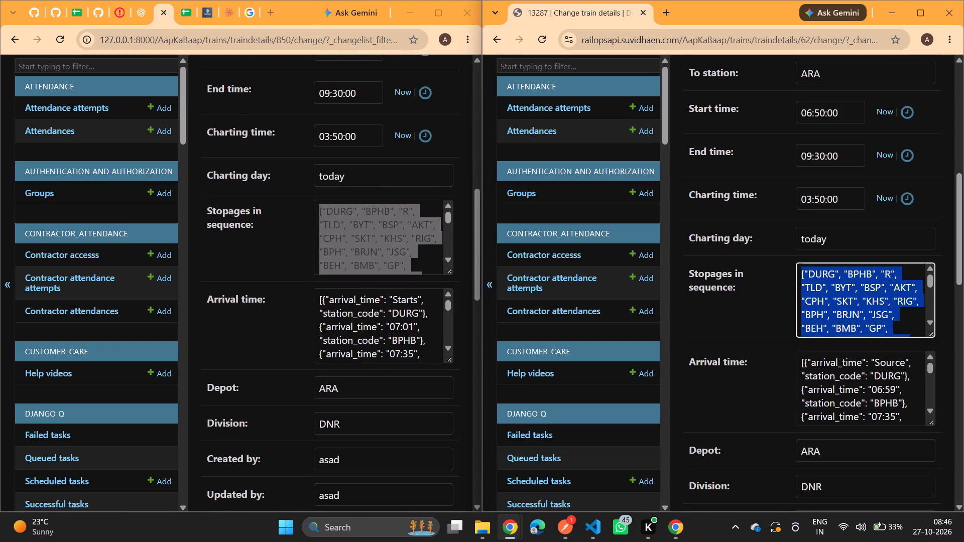
key(ctrl+v)
Replace the Arrival time data of train 13287's railopsapi record with the local record's Arrival time data.
click(411, 346)
key(ctrl+a)
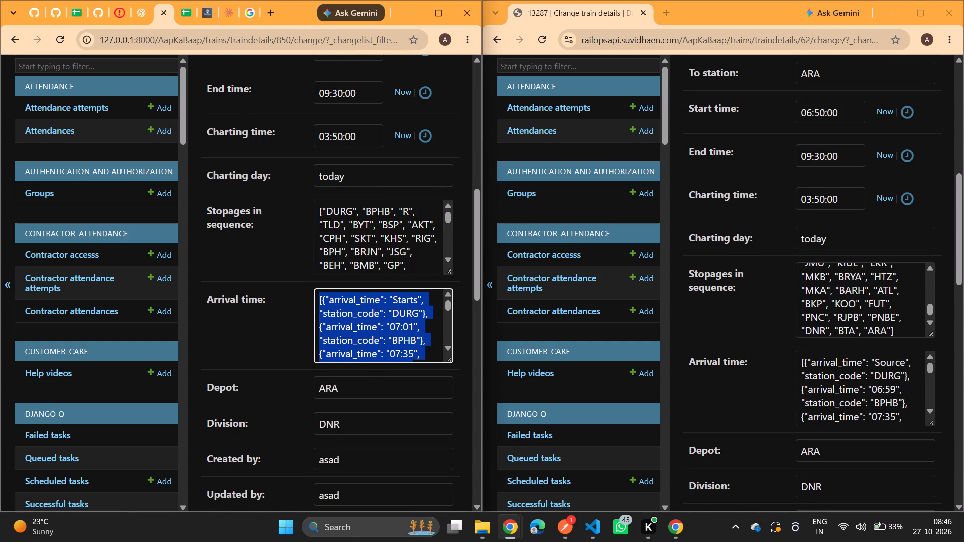
key(ctrl+c)
key(ctrl+c)
click(804, 377)
key(ctrl+a)
key(ctrl+v)
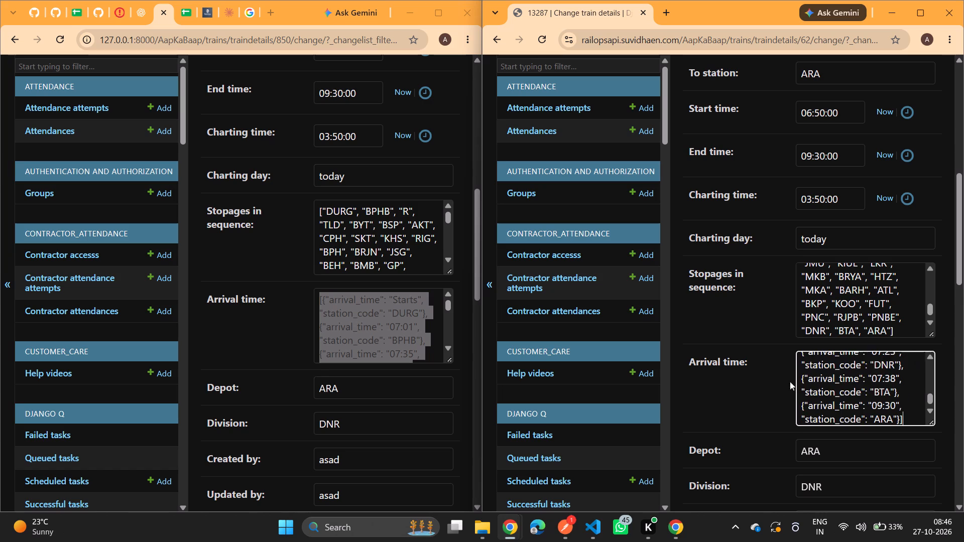
Set Journey duration days to 2 in train 13287's railopsapi record, matching the local record.
scroll(724, 370, down, 5)
scroll(724, 370, up, 1)
scroll(293, 383, down, 1)
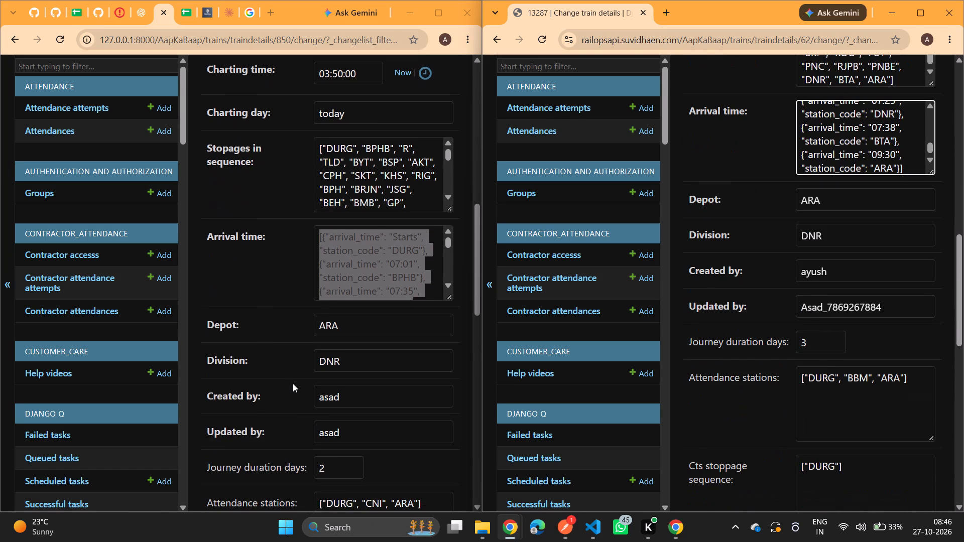
scroll(293, 383, down, 2)
scroll(293, 383, up, 1)
scroll(293, 383, down, 1)
scroll(293, 383, up, 1)
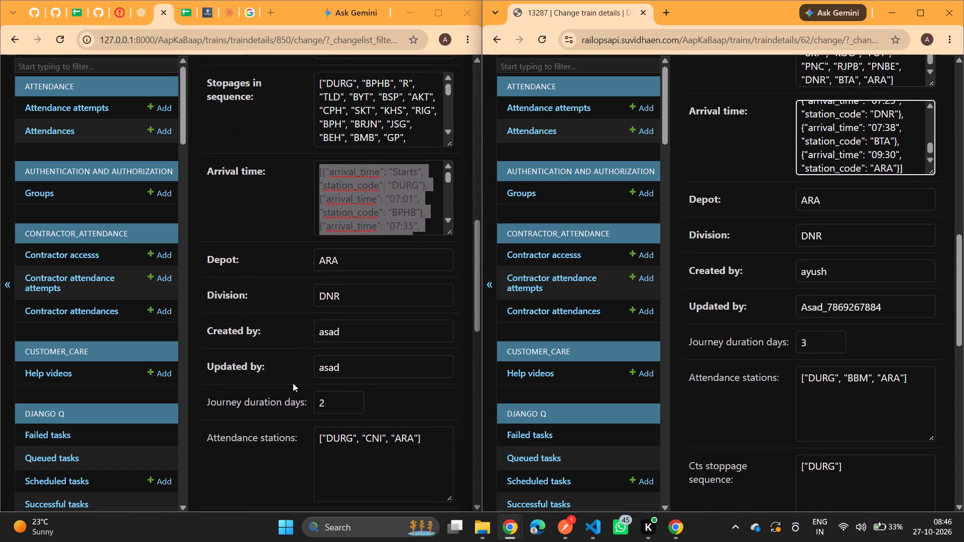
scroll(293, 383, down, 4)
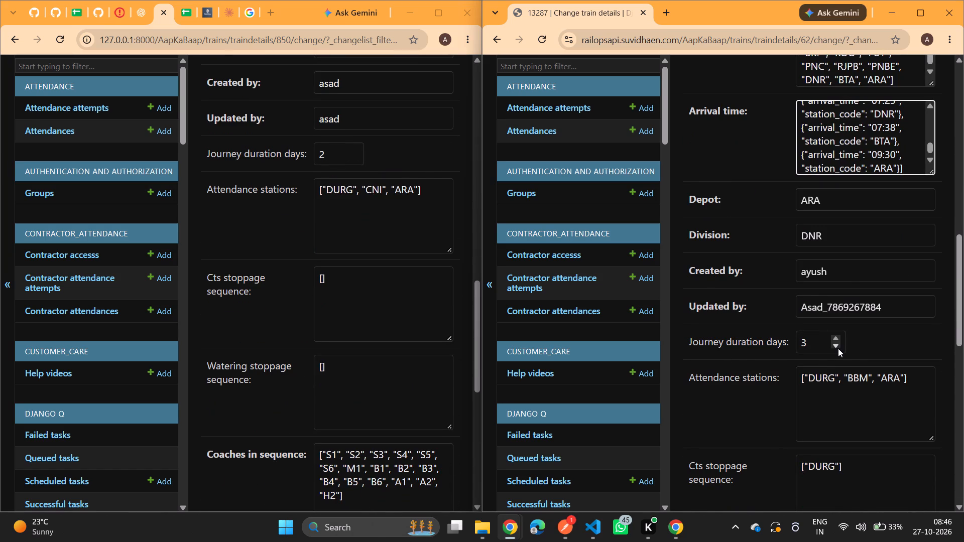
click(836, 346)
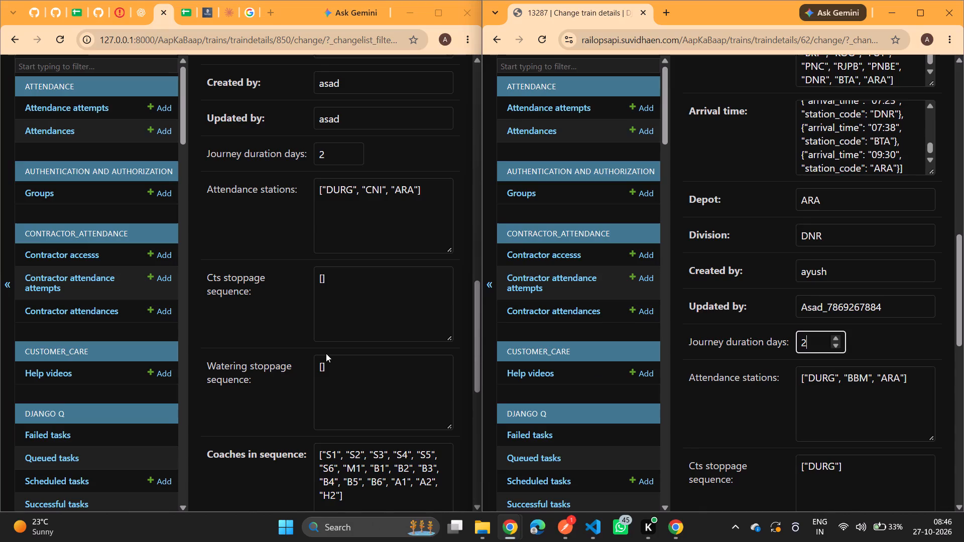
Replace the Attendance stations of train 13287's railopsapi record with the local record's list ["DURG", "CNI", "ARA"].
click(366, 212)
key(ctrl+a)
key(ctrl+c)
key(ctrl+c)
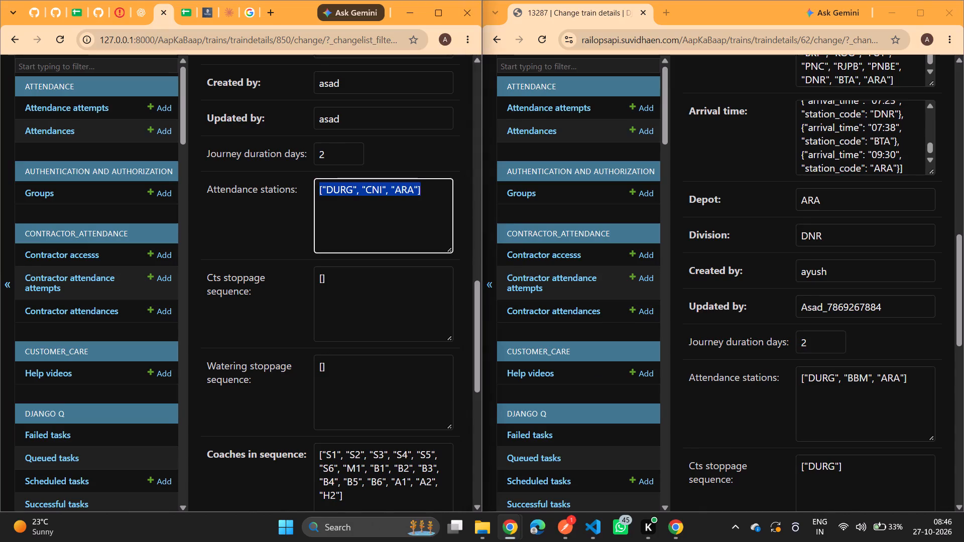
click(855, 423)
key(ctrl+a)
key(ctrl+v)
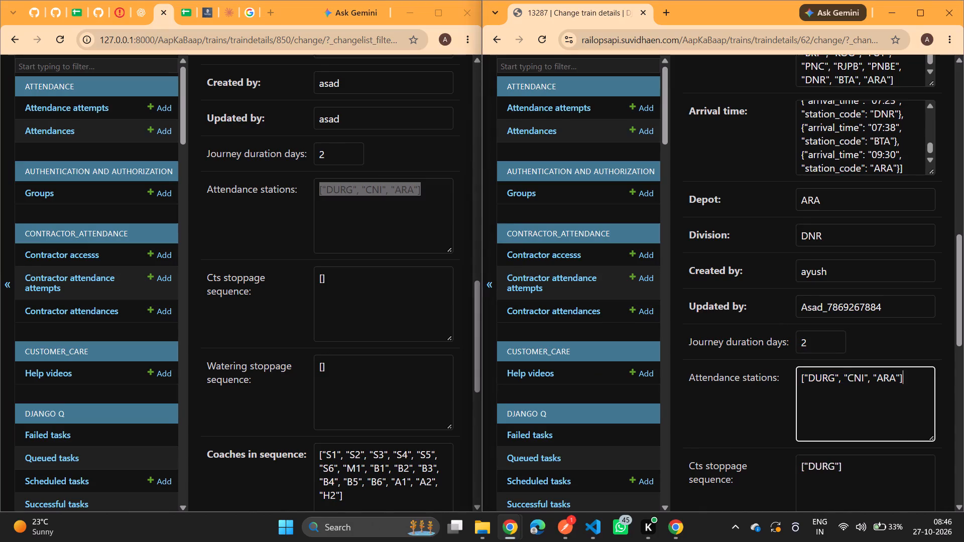
Compare the remaining stoppage, coach and restriction fields of train 13287 in both records, and save the railopsapi record.
scroll(743, 385, down, 4)
scroll(287, 381, up, 1)
scroll(287, 381, down, 1)
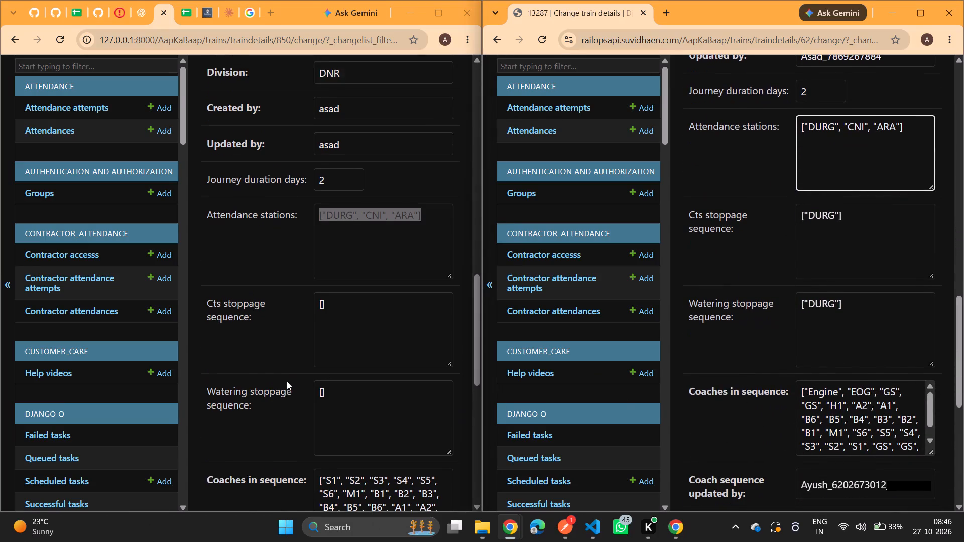
scroll(287, 381, down, 1)
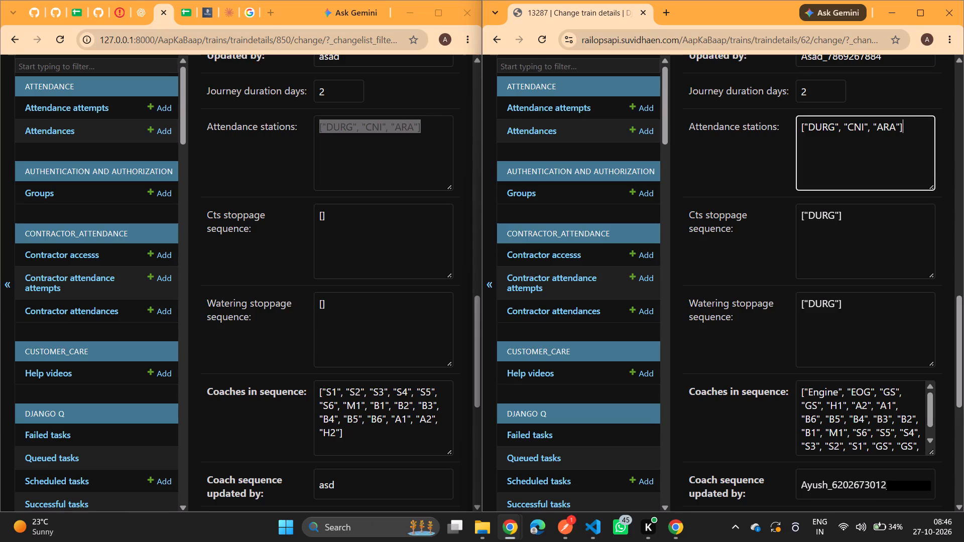
scroll(864, 439, down, 3)
scroll(753, 440, down, 3)
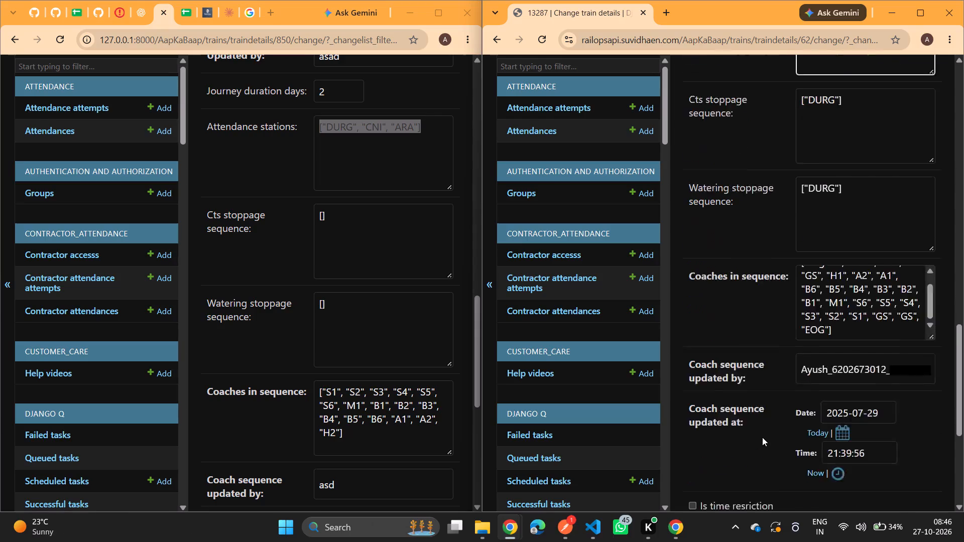
scroll(762, 437, up, 1)
scroll(762, 437, down, 2)
scroll(284, 426, down, 3)
scroll(284, 426, up, 4)
scroll(284, 426, down, 7)
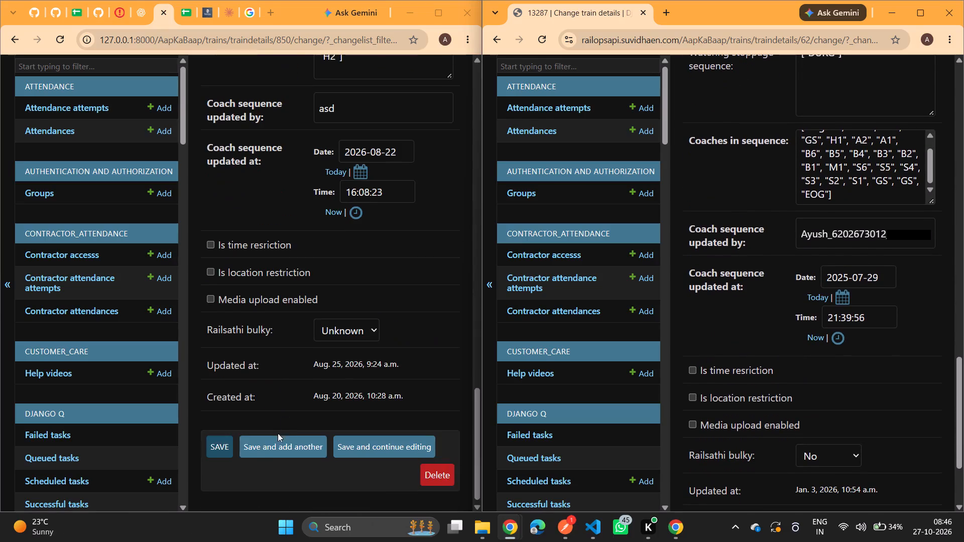
scroll(898, 432, down, 1)
scroll(898, 432, up, 2)
scroll(898, 432, down, 3)
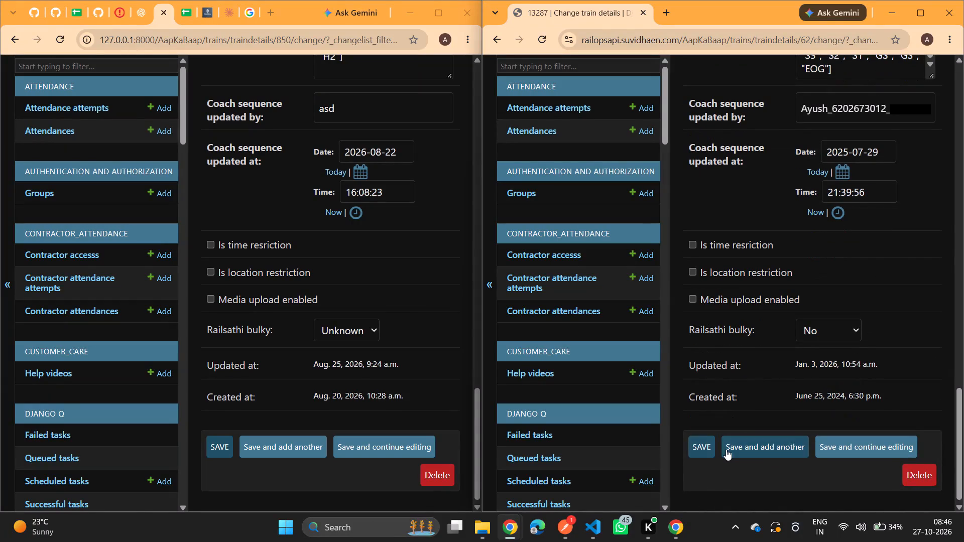
click(694, 450)
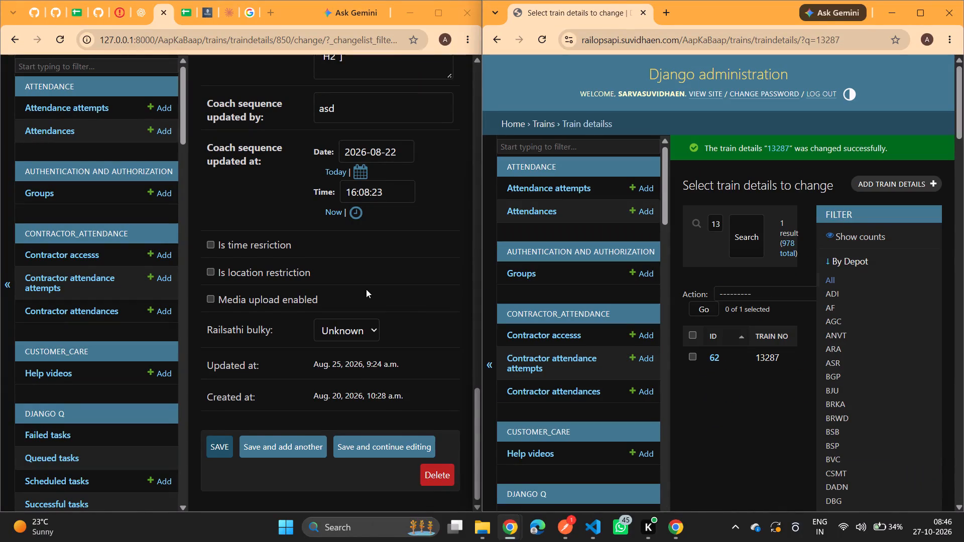
Look up the train that follows 13287 in the spreadsheet's ARA Train Details sheet.
scroll(370, 288, up, 2)
scroll(370, 288, down, 4)
scroll(370, 288, up, 2)
scroll(370, 288, down, 1)
scroll(370, 288, up, 7)
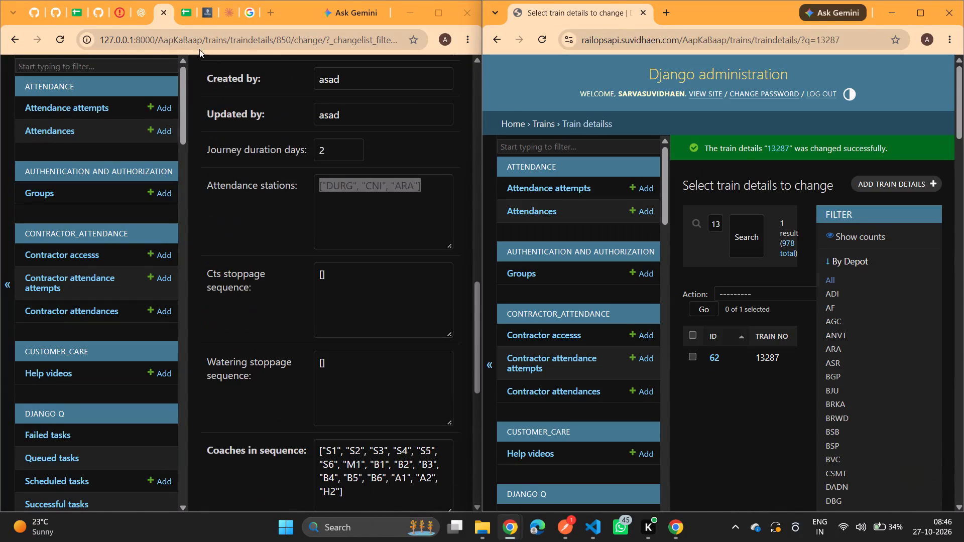
click(184, 18)
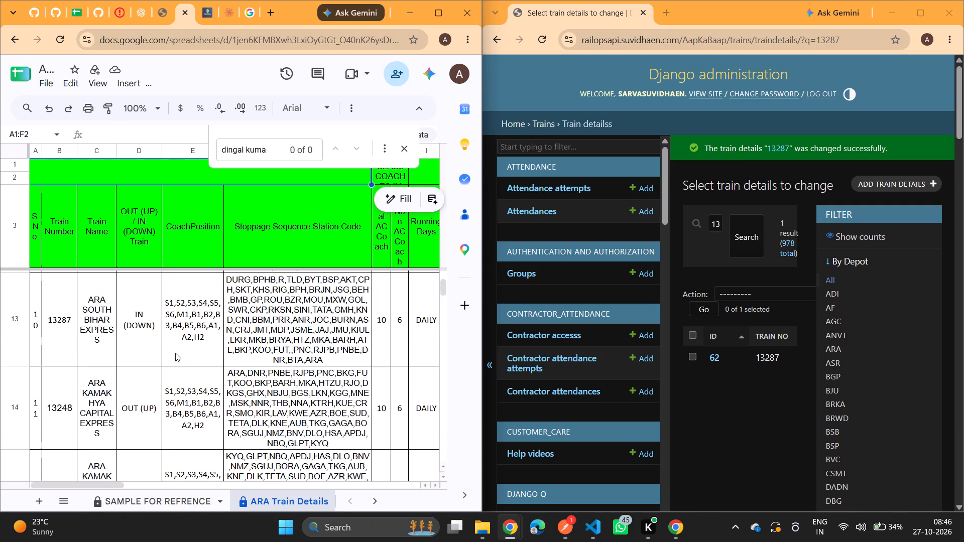
scroll(175, 353, down, 2)
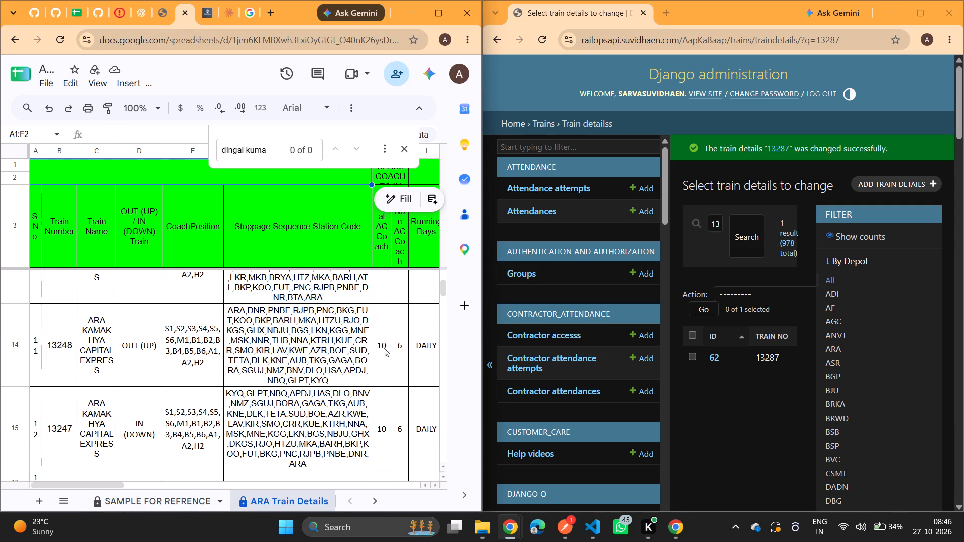
Return from train 13287's local record to the local admin's train details list.
click(160, 20)
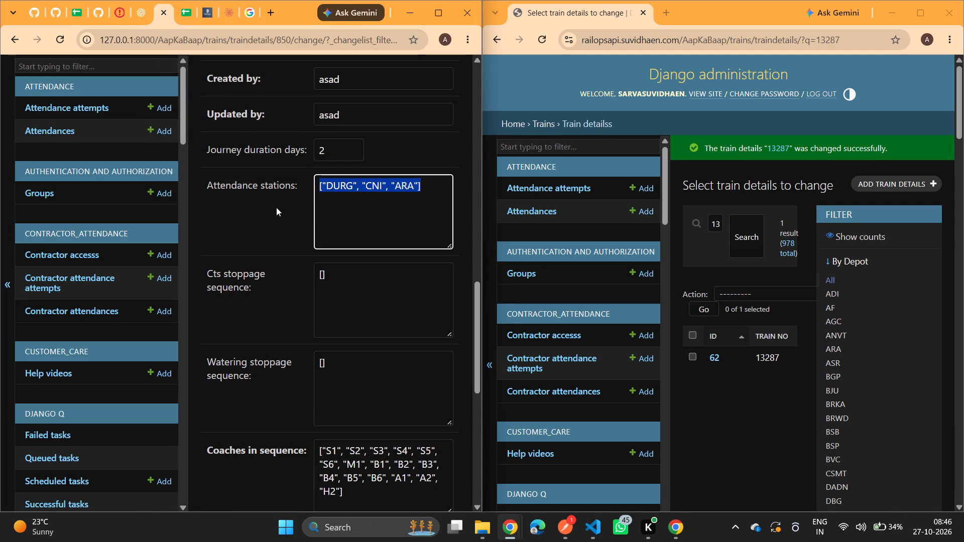
scroll(305, 197, up, 9)
scroll(305, 198, down, 1)
scroll(305, 198, up, 1)
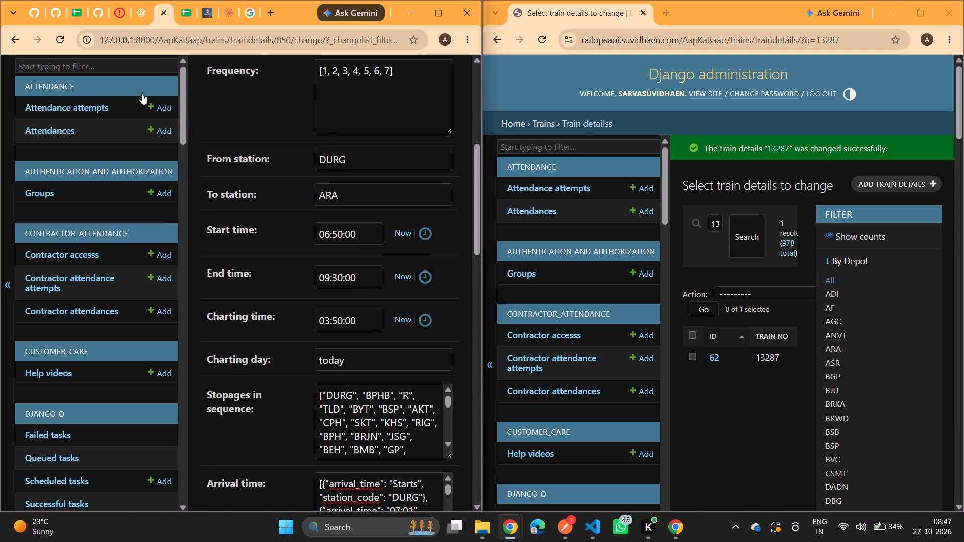
click(8, 40)
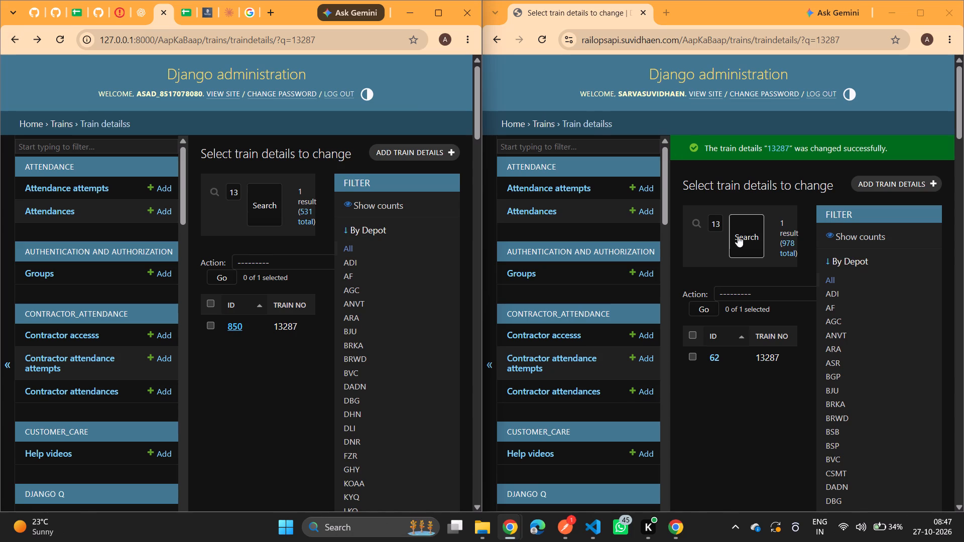
Search the railopsapi train details list for train 13248.
click(719, 224)
key(Right)
key(Right)
key(Right)
key(Right)
key(Right)
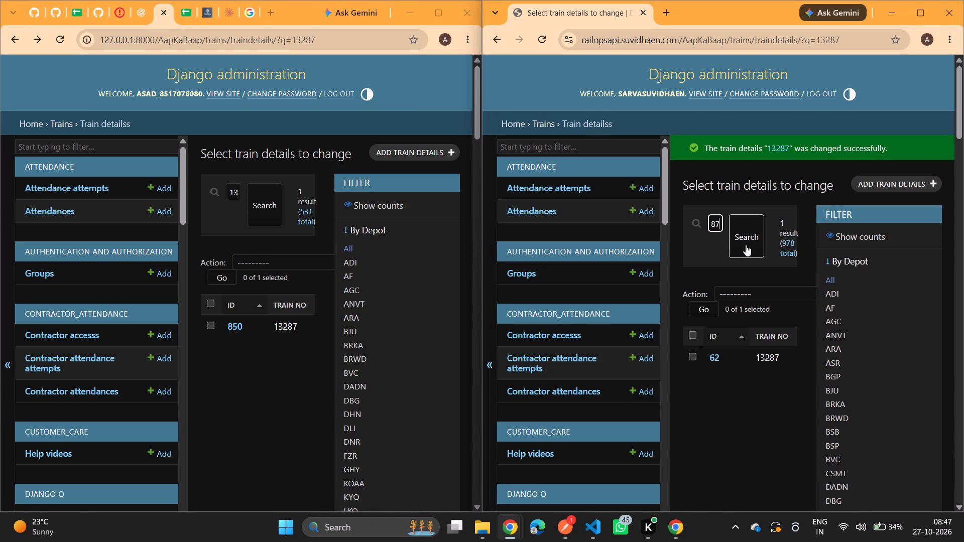
key(Right)
key(BackSpace)
key(BackSpace)
key(BackSpace)
text(248)
key(Return)
Search the local train details list for train 13248.
click(231, 189)
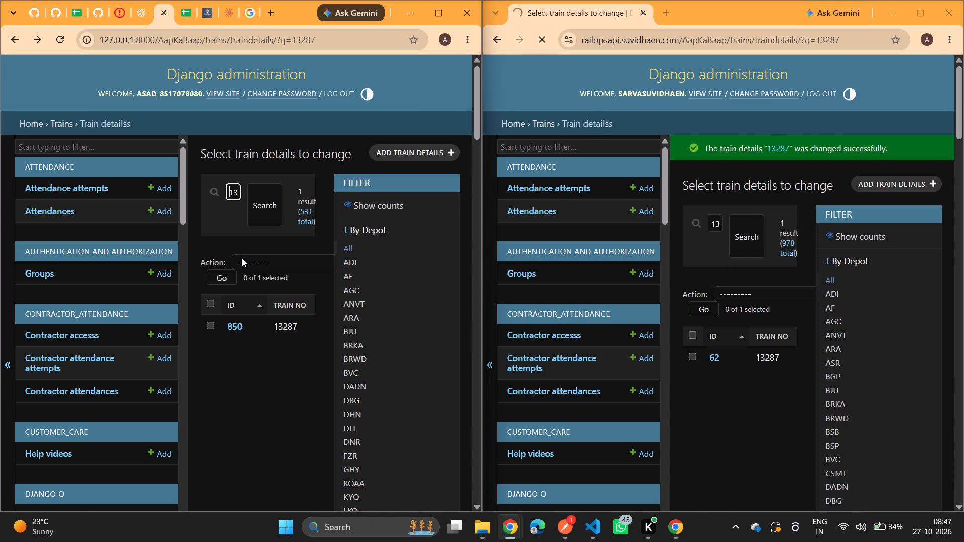
key(Right)
key(Right)
key(Right)
key(Right)
key(Right)
key(Right)
key(Right)
key(BackSpace)
key(BackSpace)
text(48)
key(Return)
Open train 13248's record in both the railopsapi and local admins.
click(715, 323)
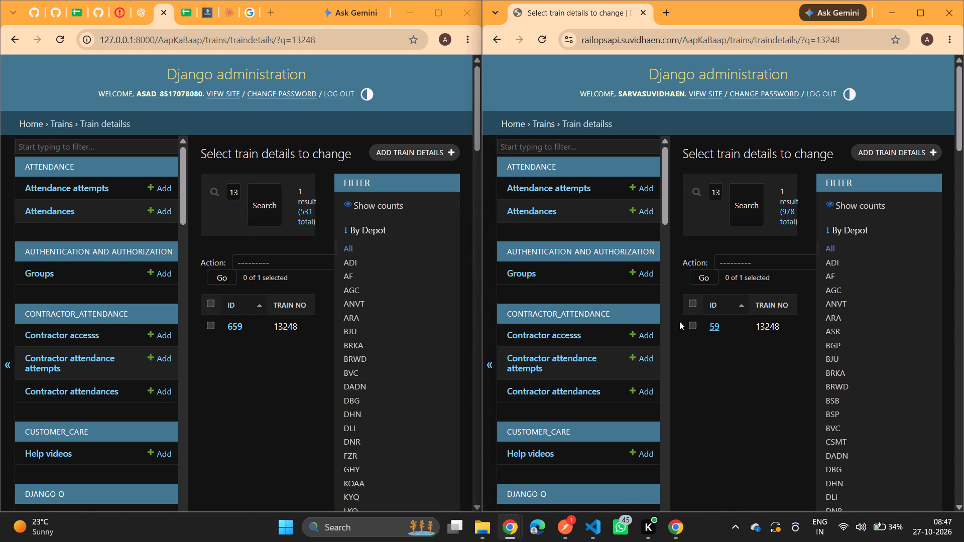
click(232, 327)
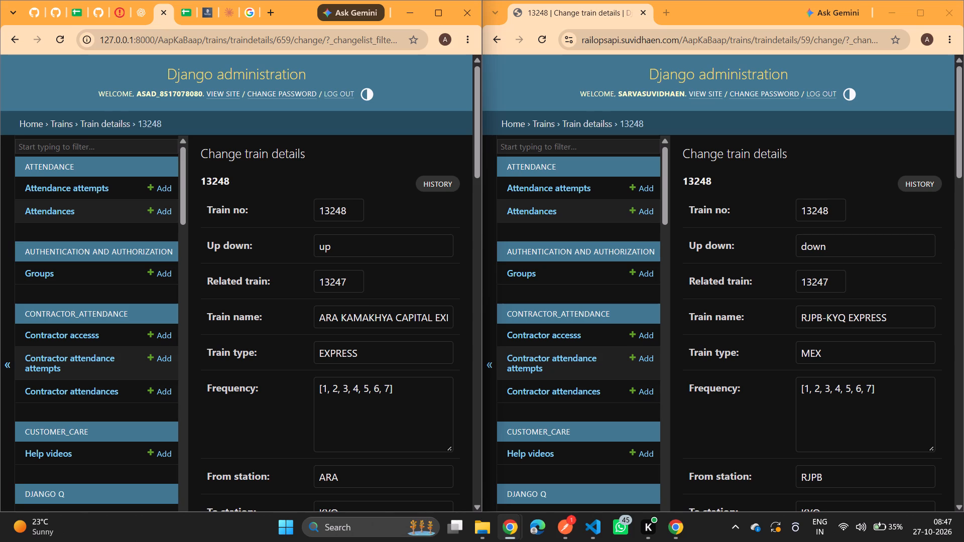
Set the Up down field of train 13248's railopsapi record to up.
click(922, 243)
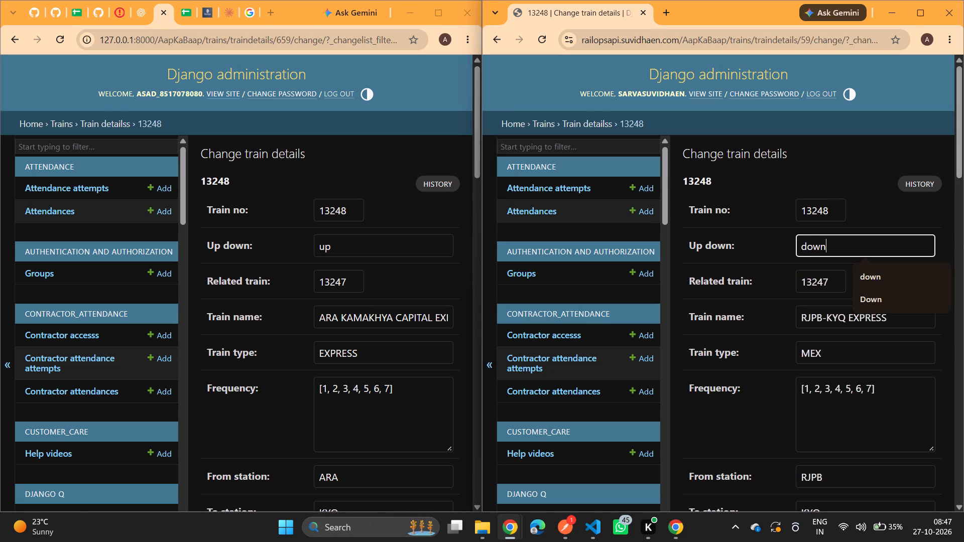
drag(850, 244, 795, 244)
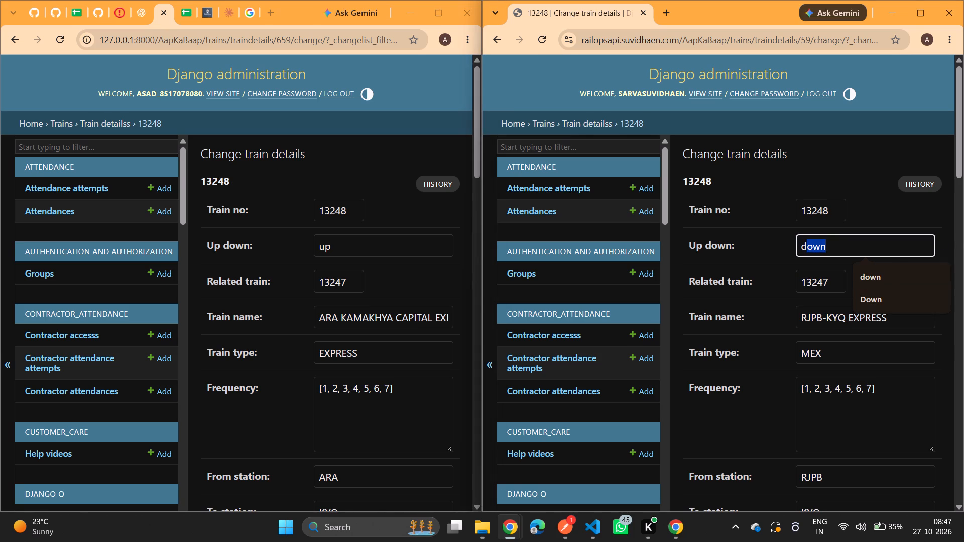
key(u)
key(p)
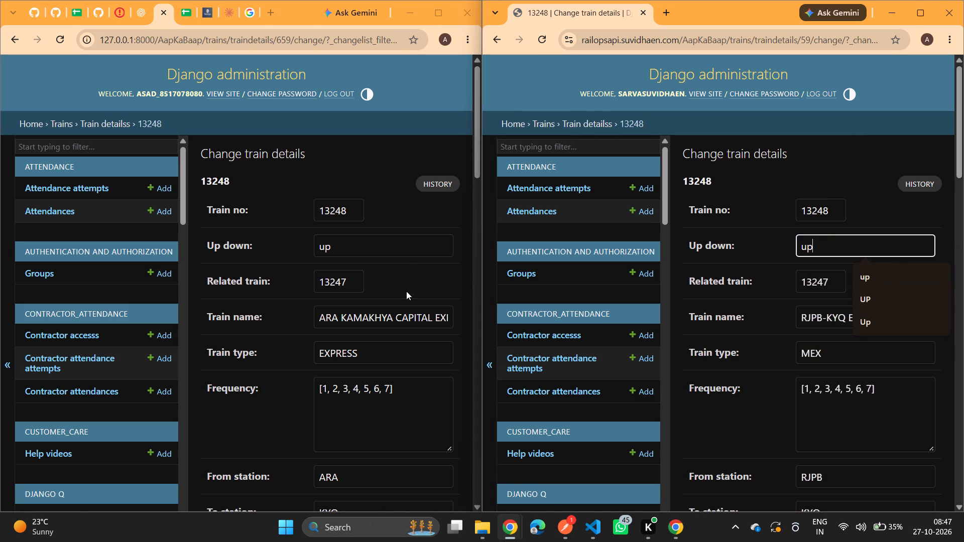
click(412, 268)
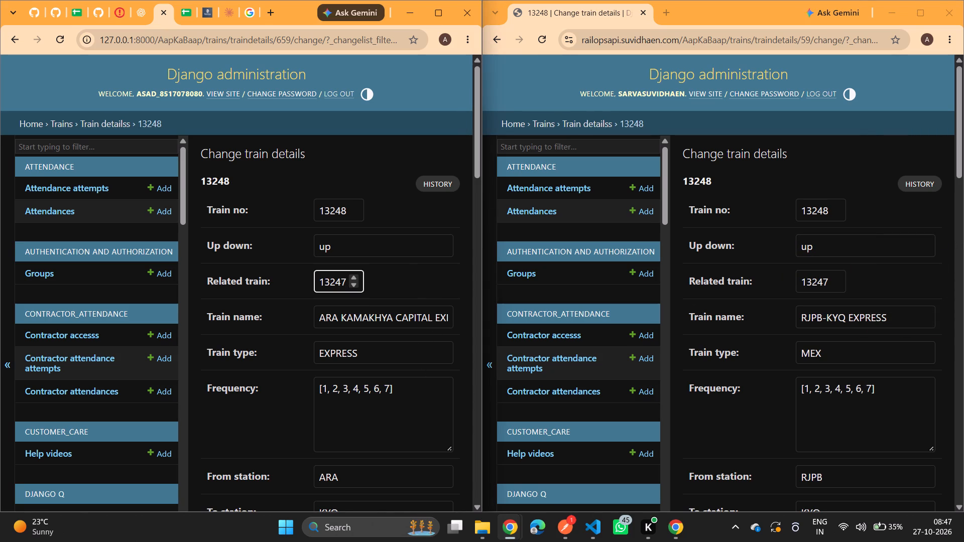
Replace the Train name of train 13248's railopsapi record with the local record's name, ARA KAMAKHYA CAPITAL EXPRESS.
triple_click(356, 317)
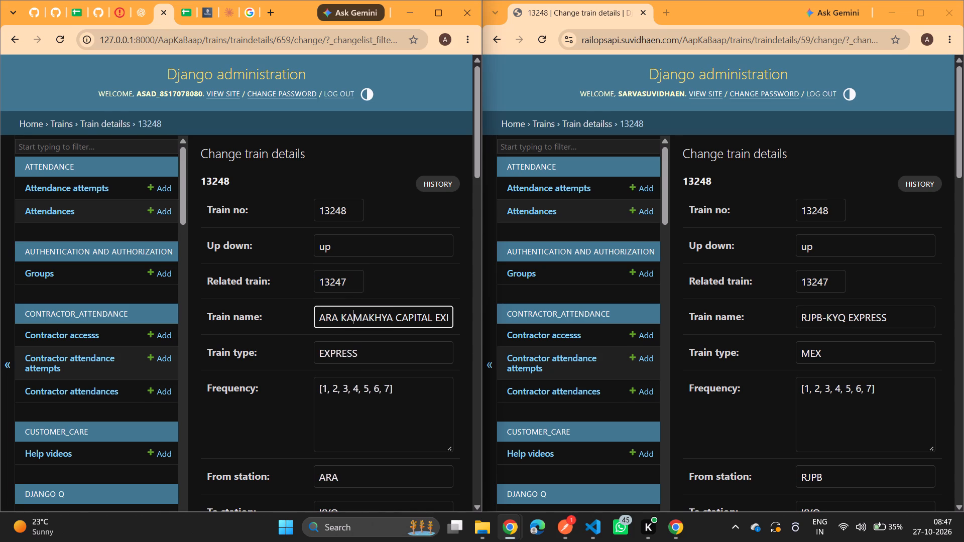
right_click(356, 315)
click(407, 252)
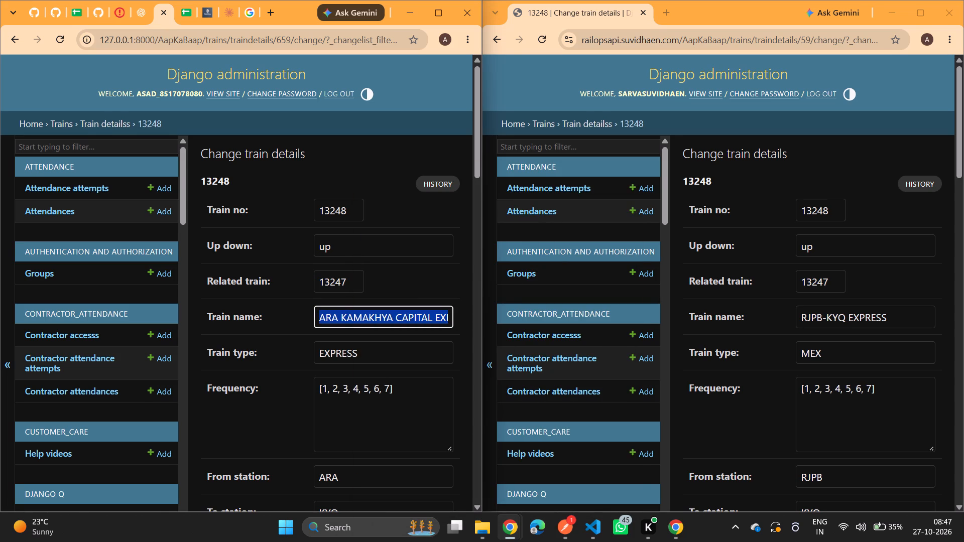
triple_click(857, 320)
right_click(856, 320)
click(737, 275)
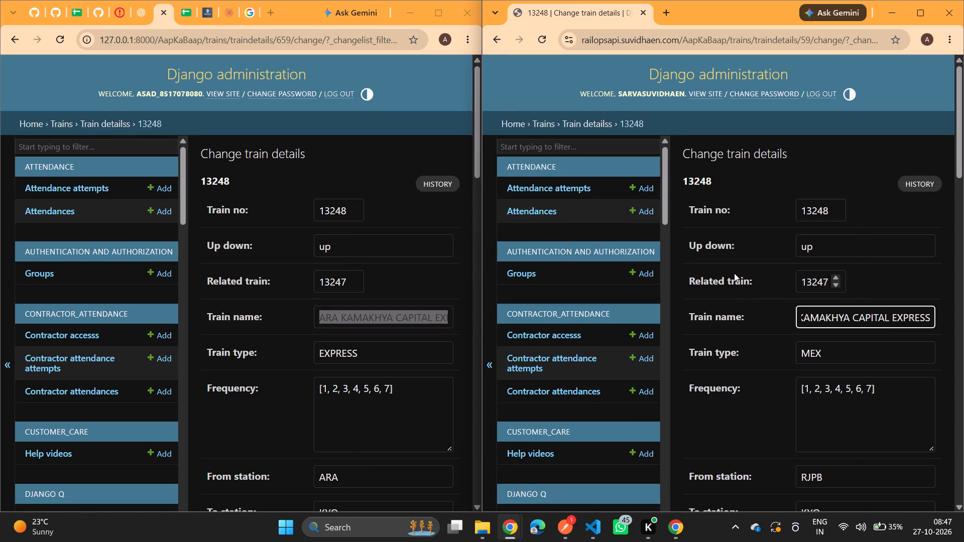
Check train 13248's row in the spreadsheet's ARA Train Details sheet, and return to its local record.
click(185, 14)
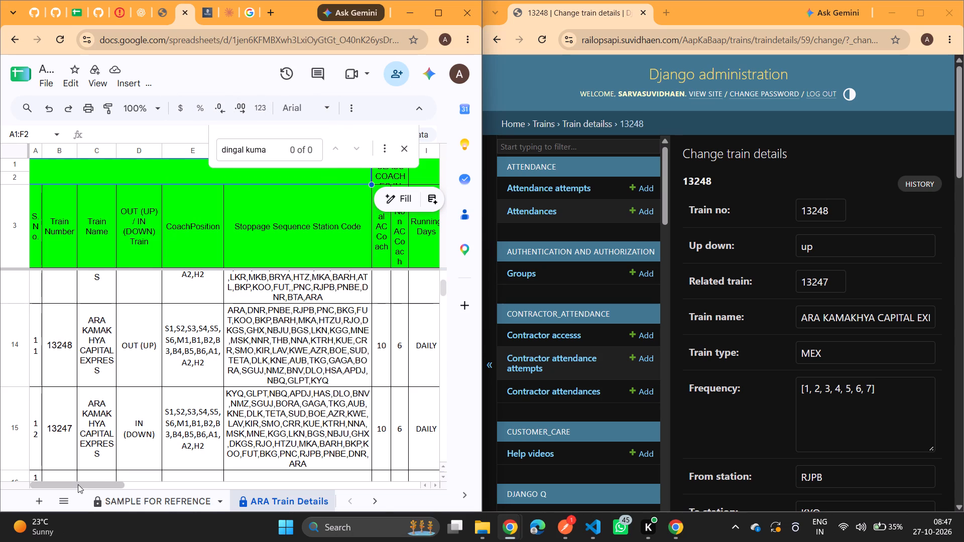
drag(78, 484, 85, 481)
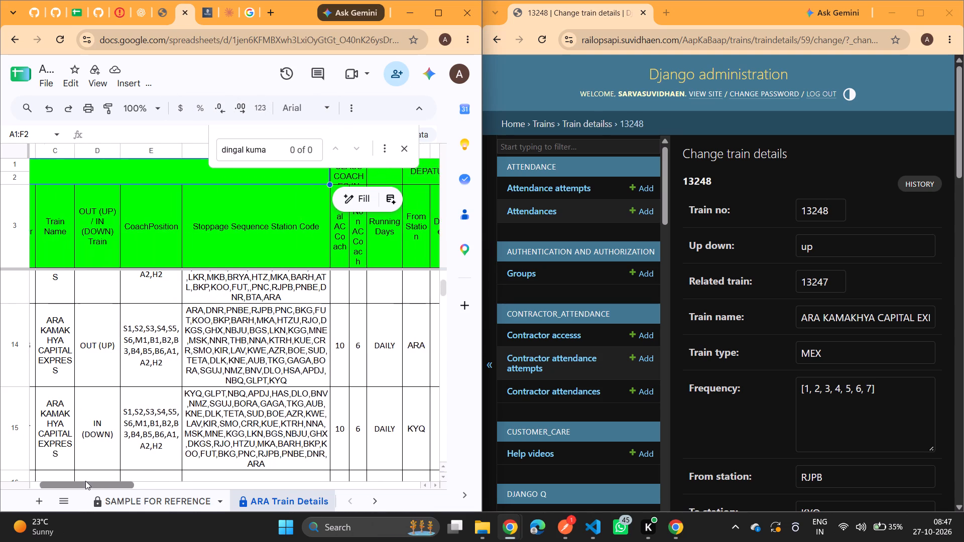
drag(85, 481, 72, 479)
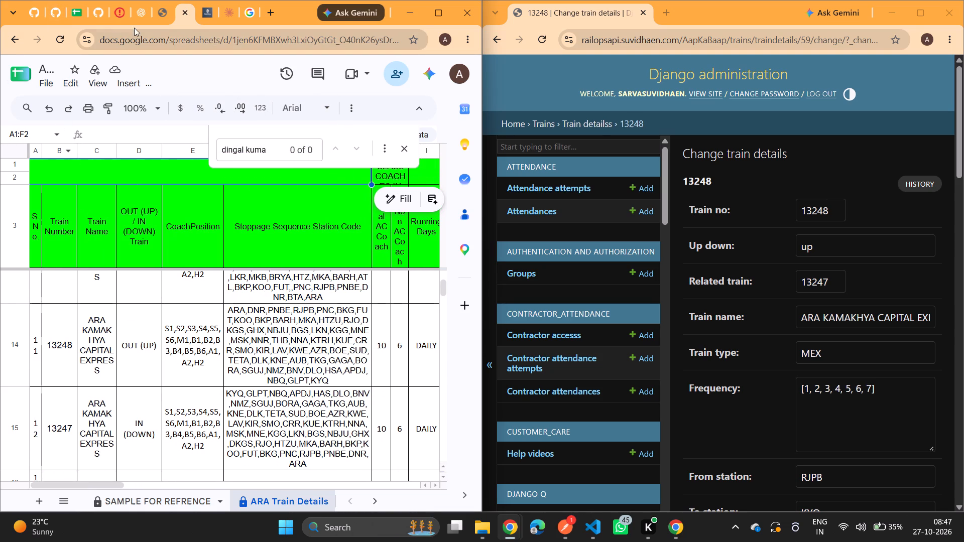
click(164, 18)
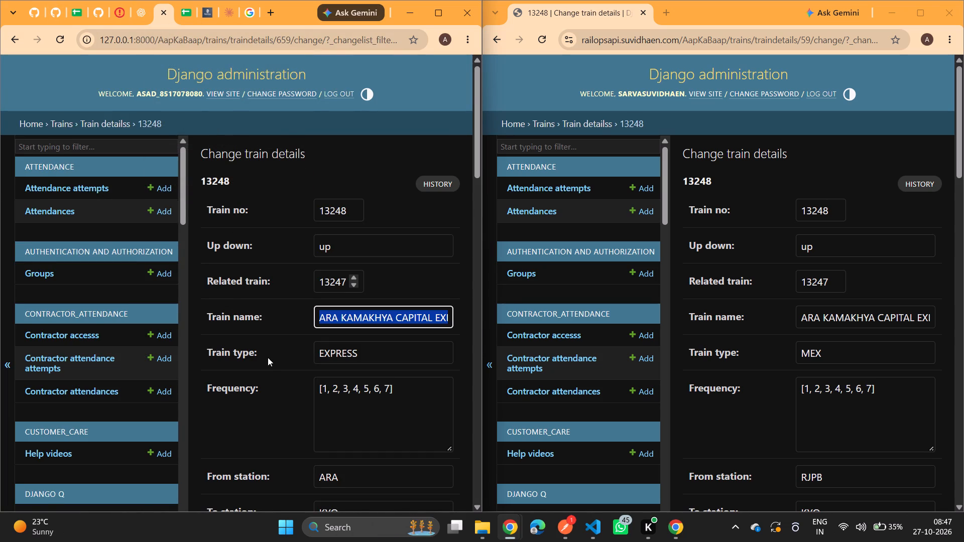
Set the From station of train 13248's railopsapi record to ARA, matching the local record.
scroll(268, 358, down, 1)
scroll(268, 358, up, 1)
scroll(268, 358, down, 1)
scroll(268, 358, up, 1)
scroll(268, 359, down, 2)
scroll(680, 395, down, 2)
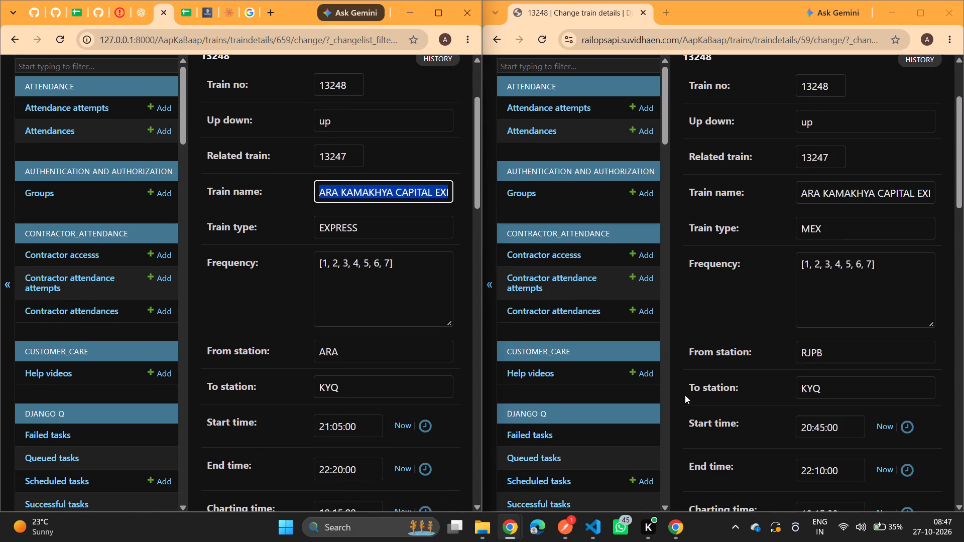
drag(828, 350, 815, 350)
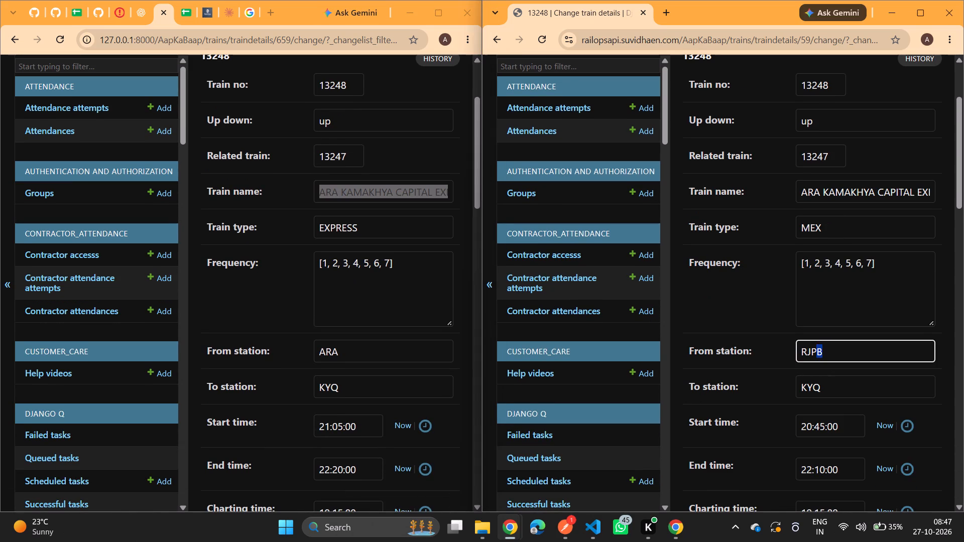
drag(815, 350, 794, 353)
key(shift+a)
key(shift+r)
key(shift+a)
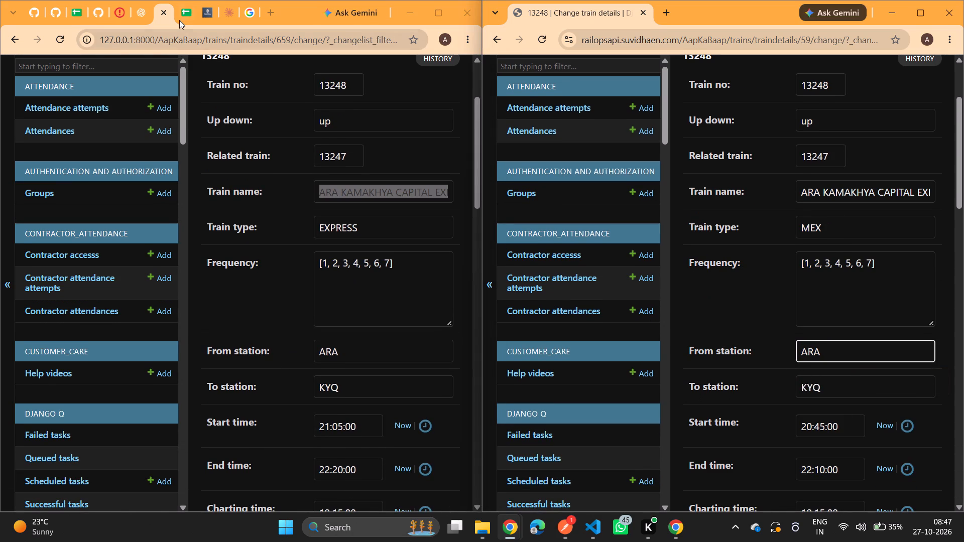
Check train 13248's departure details in the ARA Train Details sheet and set its railopsapi Start time to the local record's 21:05:00.
click(179, 20)
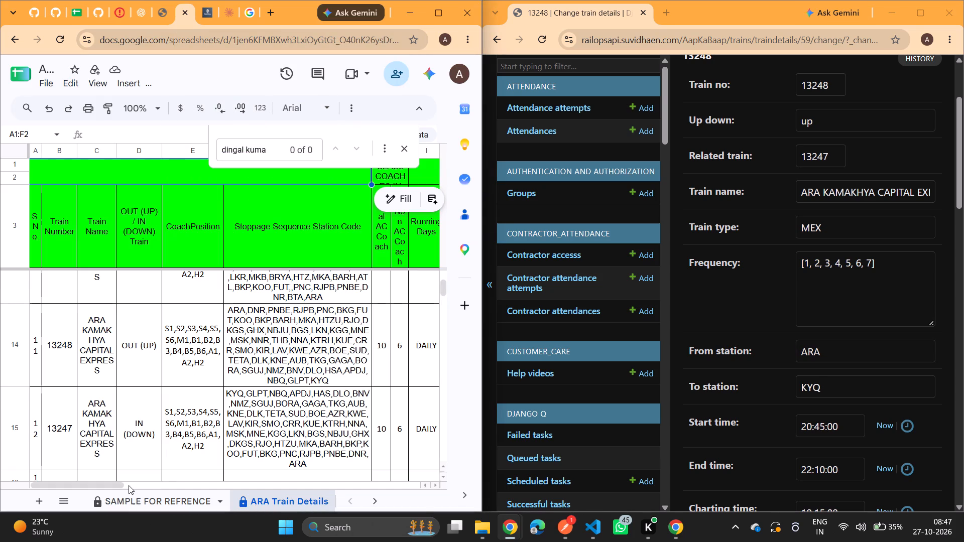
drag(105, 485, 131, 484)
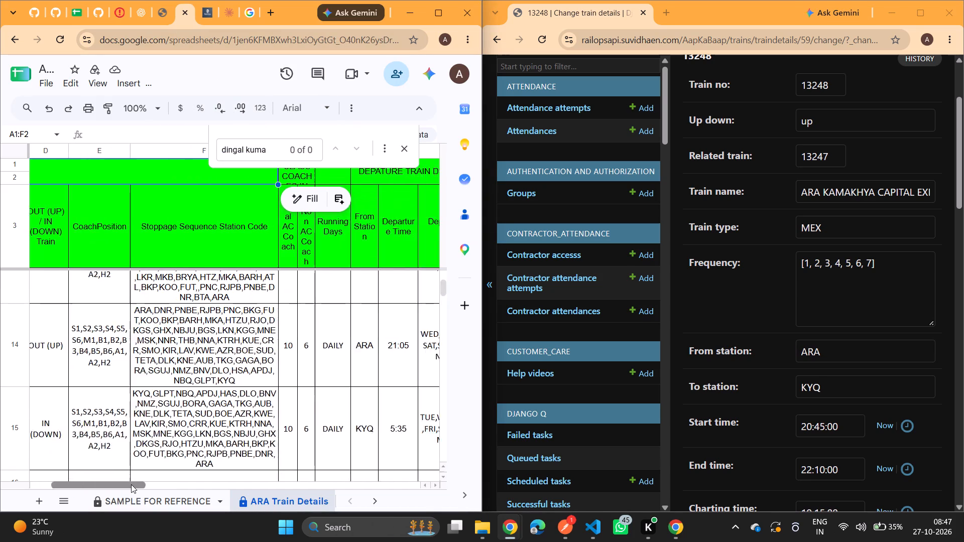
drag(131, 484, 88, 485)
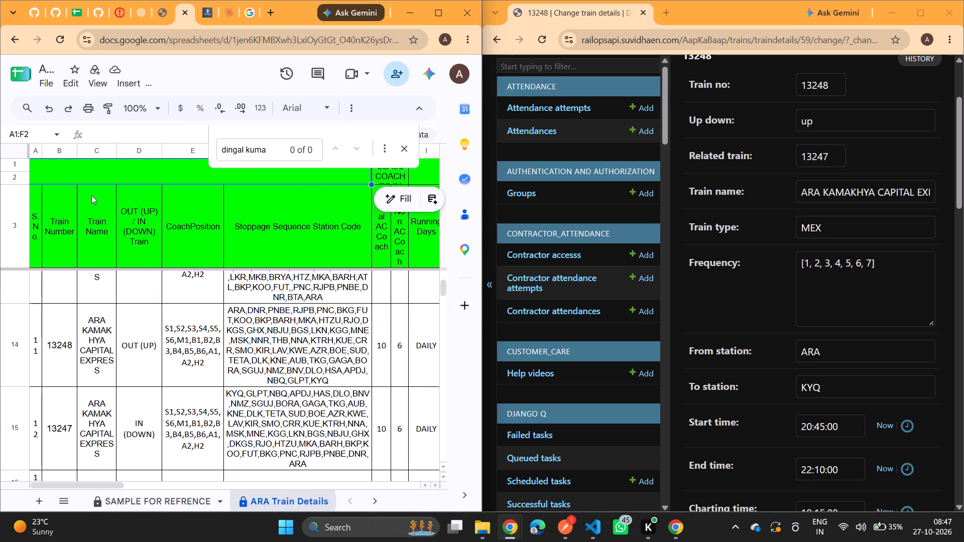
click(158, 19)
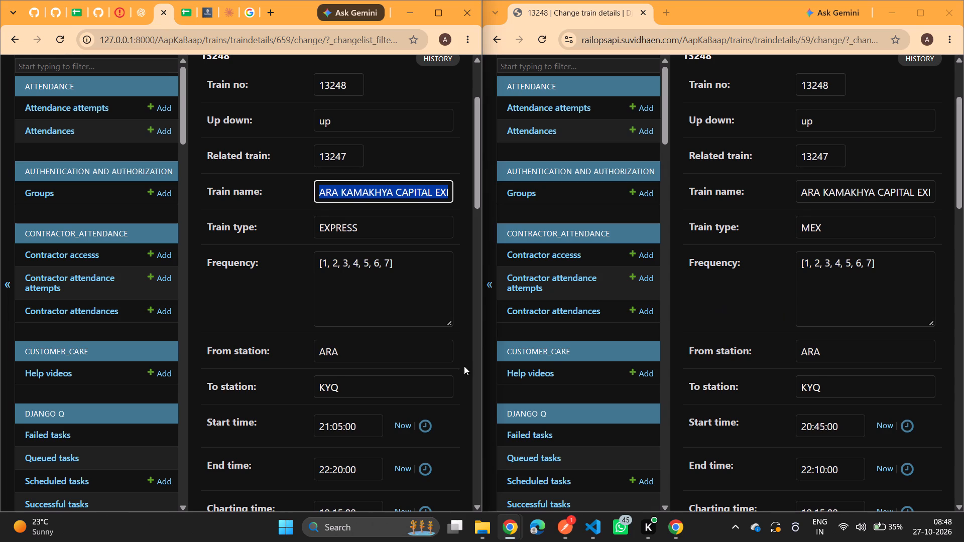
scroll(297, 368, down, 1)
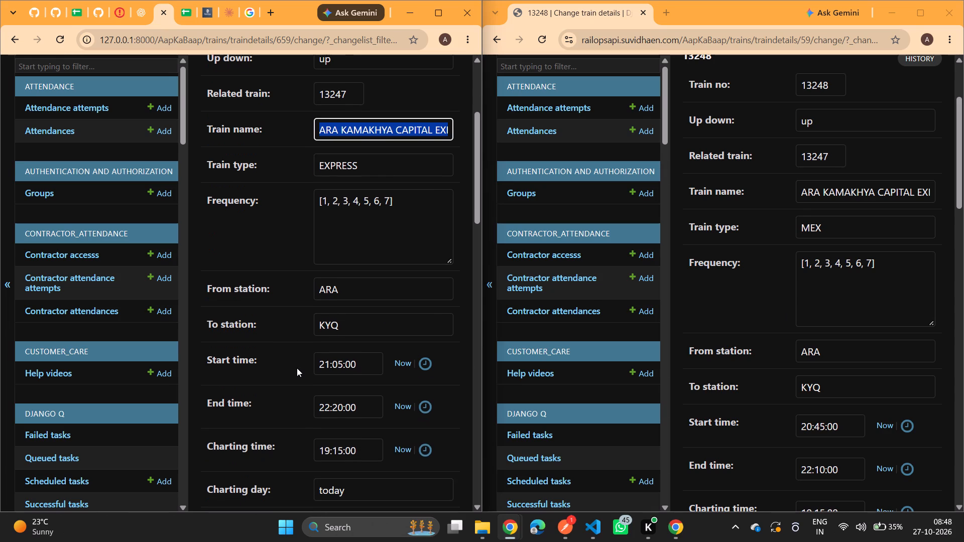
scroll(737, 365, down, 4)
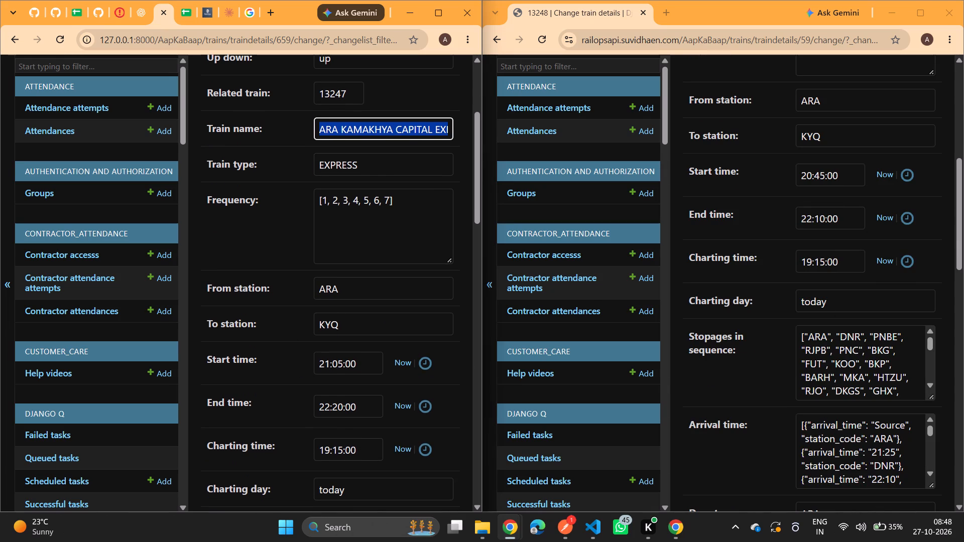
scroll(267, 339, down, 2)
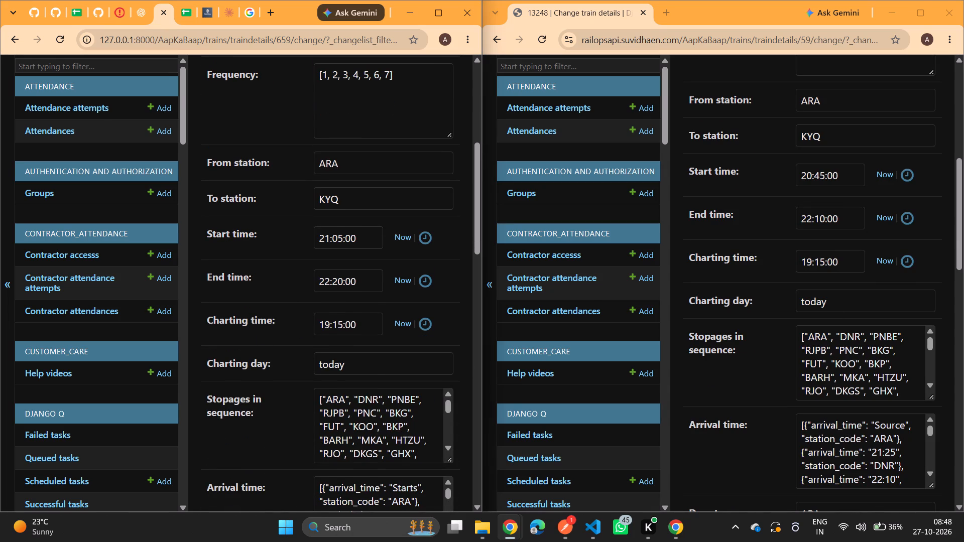
triple_click(335, 235)
right_click(336, 235)
click(390, 248)
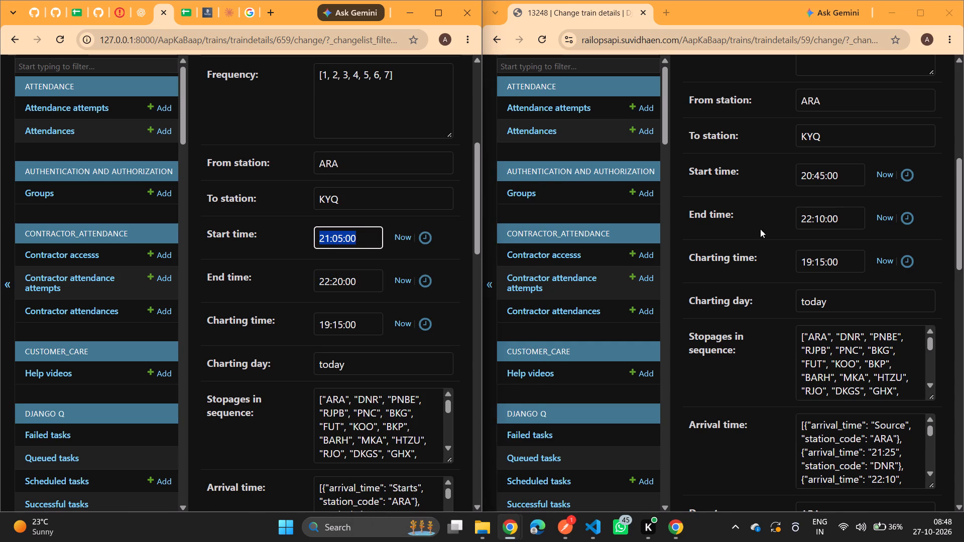
triple_click(837, 177)
right_click(839, 177)
click(753, 269)
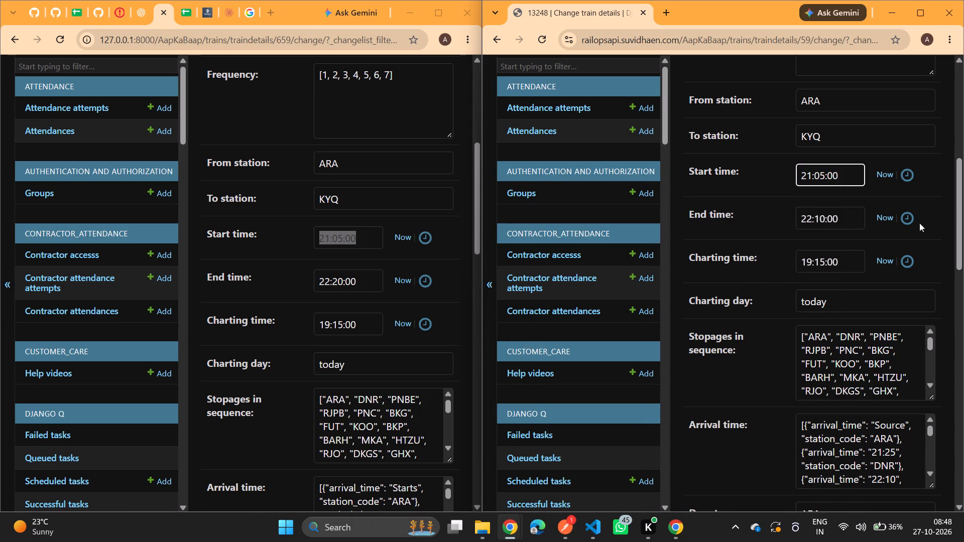
Set the End time of train 13248's railopsapi record to 22:20:00.
click(816, 220)
key(BackSpace)
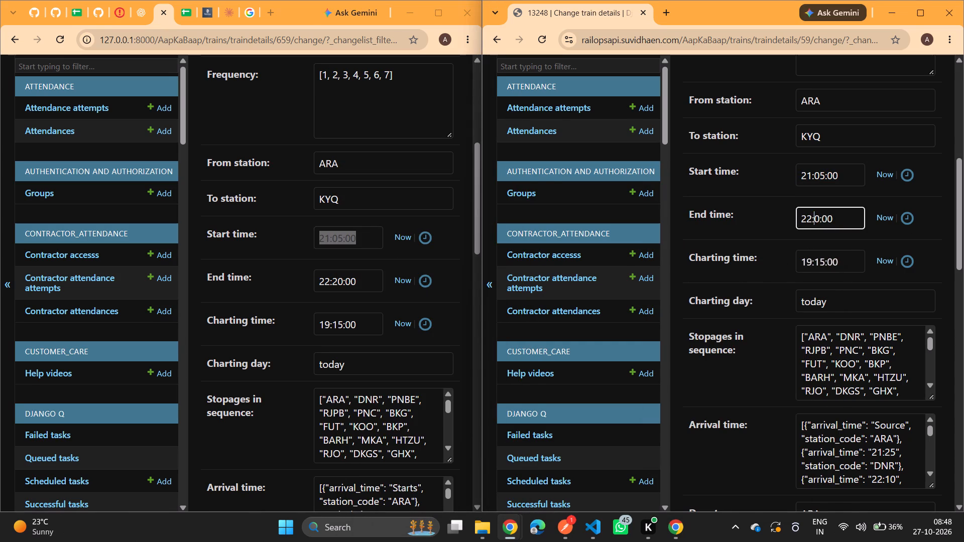
key(2)
Replace the Stopages in sequence of train 13248's railopsapi record with the full list from the local record.
scroll(380, 346, down, 1)
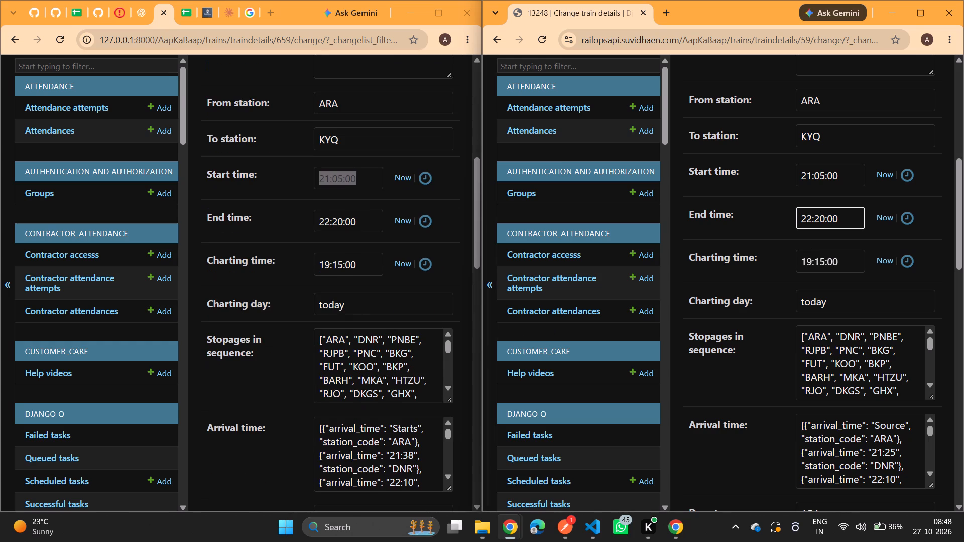
click(397, 365)
key(ctrl+a)
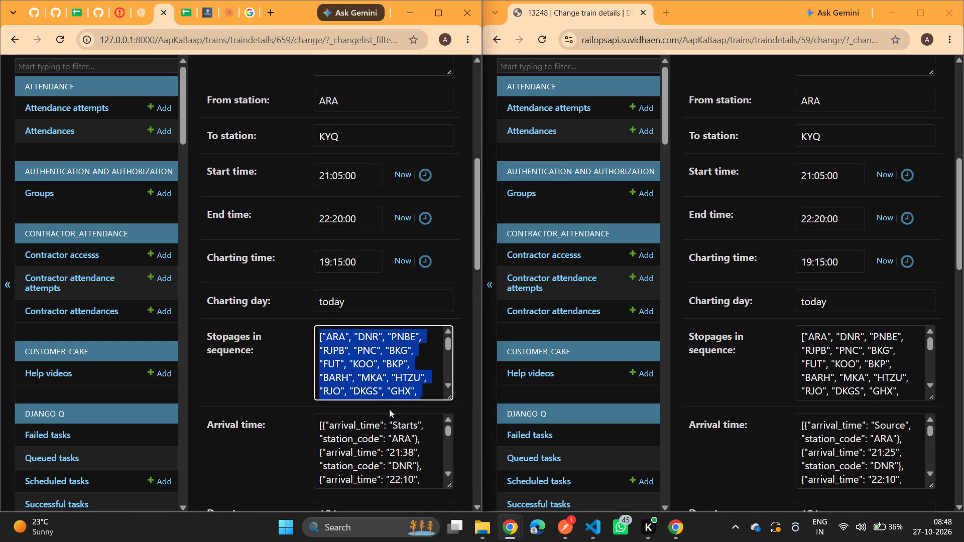
key(ctrl+c)
key(ctrl+c)
click(915, 354)
key(ctrl+a)
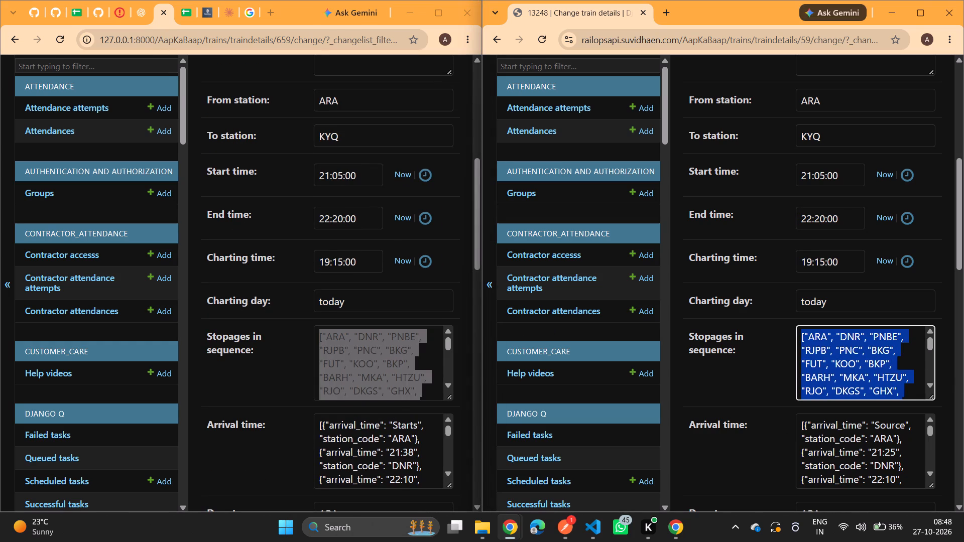
key(ctrl+v)
Replace the Arrival time data of train 13248's railopsapi record with the local record's complete arrival time data.
scroll(294, 221, down, 5)
scroll(294, 221, up, 2)
scroll(294, 221, down, 2)
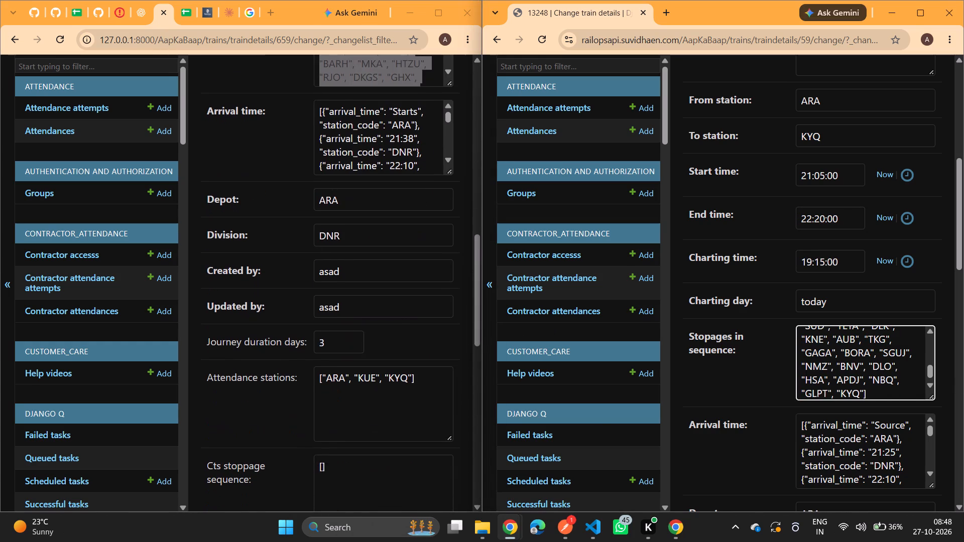
click(349, 137)
key(ctrl+a)
key(ctrl+c)
key(ctrl+c)
key(ctrl+c)
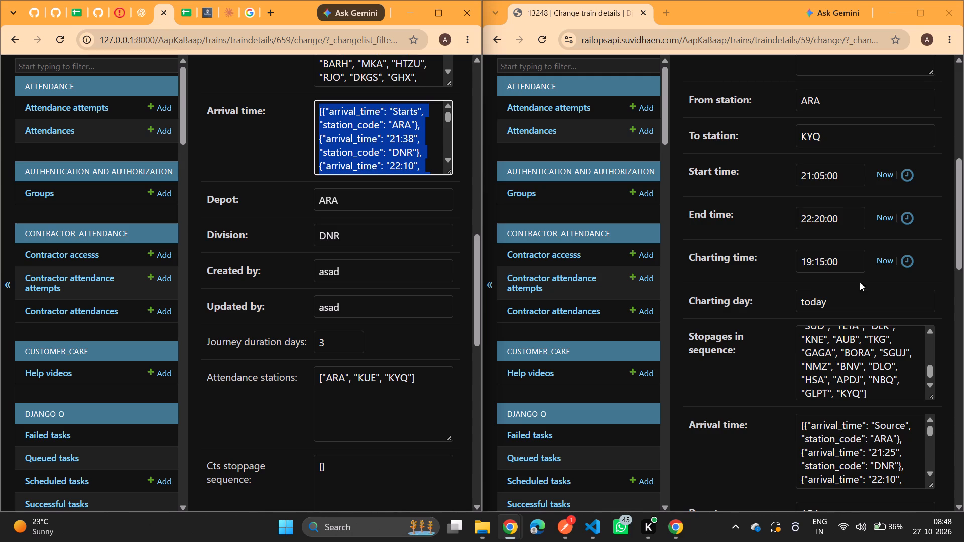
scroll(845, 272, down, 1)
scroll(845, 272, up, 1)
scroll(845, 272, down, 4)
click(849, 186)
key(ctrl+a)
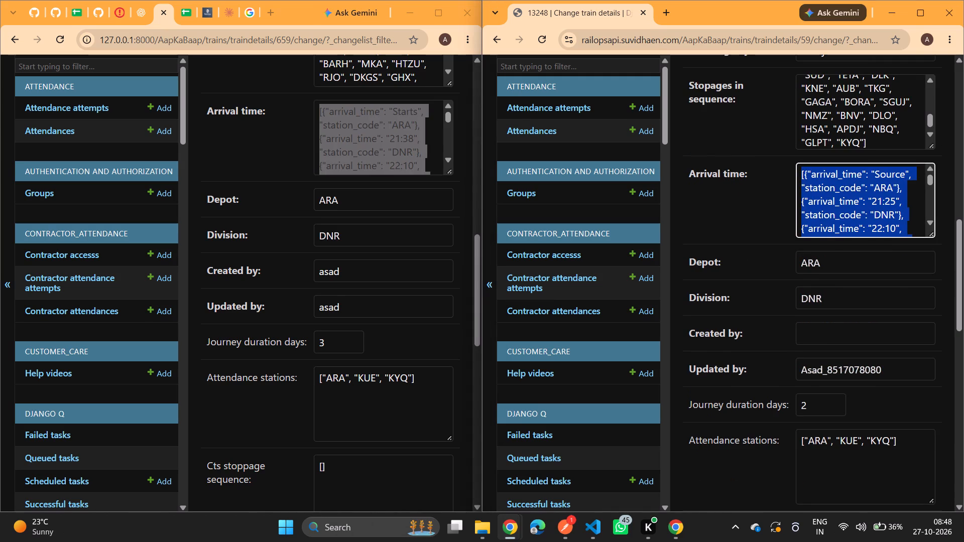
key(ctrl+v)
Fill in Created by with asad and set Journey duration days to 3 in train 13248's railopsapi record.
click(857, 336)
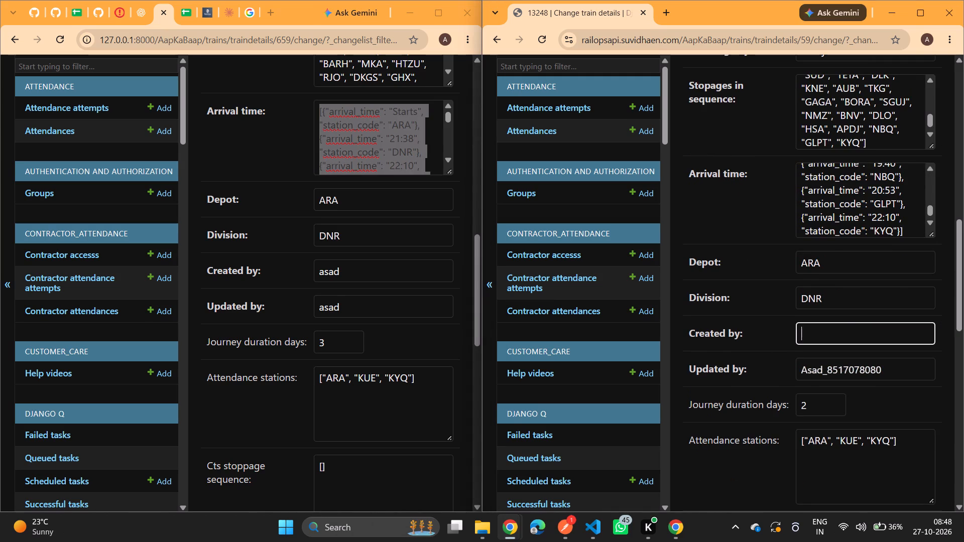
click(874, 368)
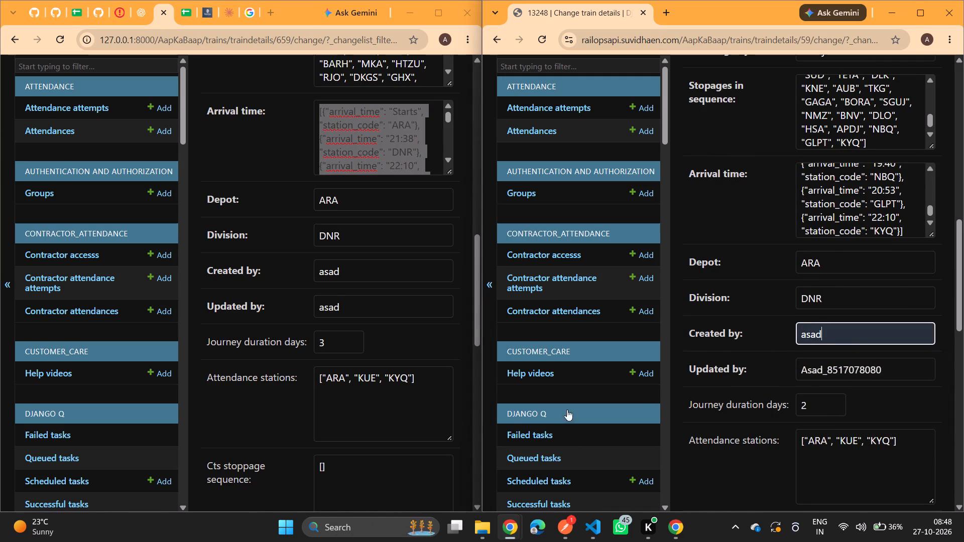
click(837, 400)
Compare train 13248's attendance stations, stoppage sequences and coach sequence between both admin records and its row in the ARA Train Details sheet.
click(400, 412)
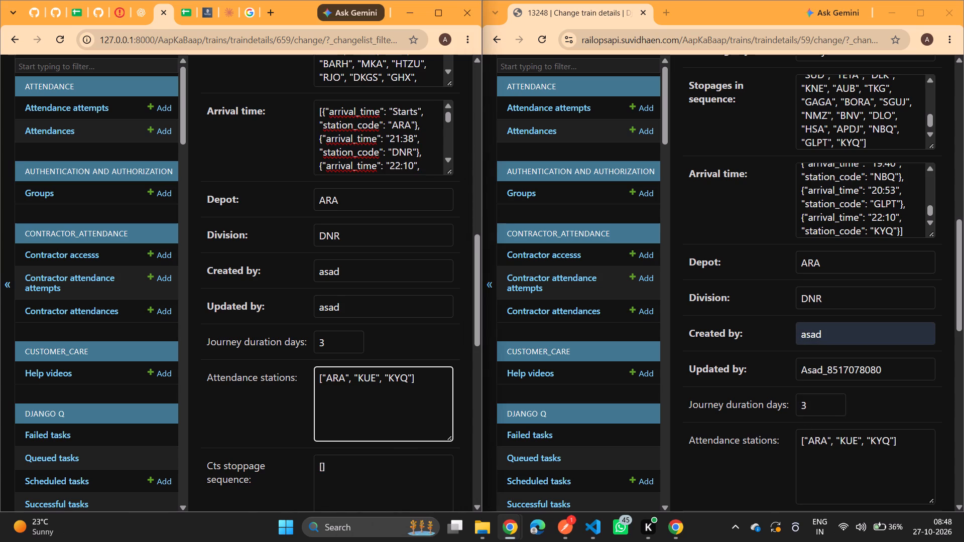
scroll(750, 388, down, 3)
scroll(750, 384, up, 1)
scroll(750, 384, down, 5)
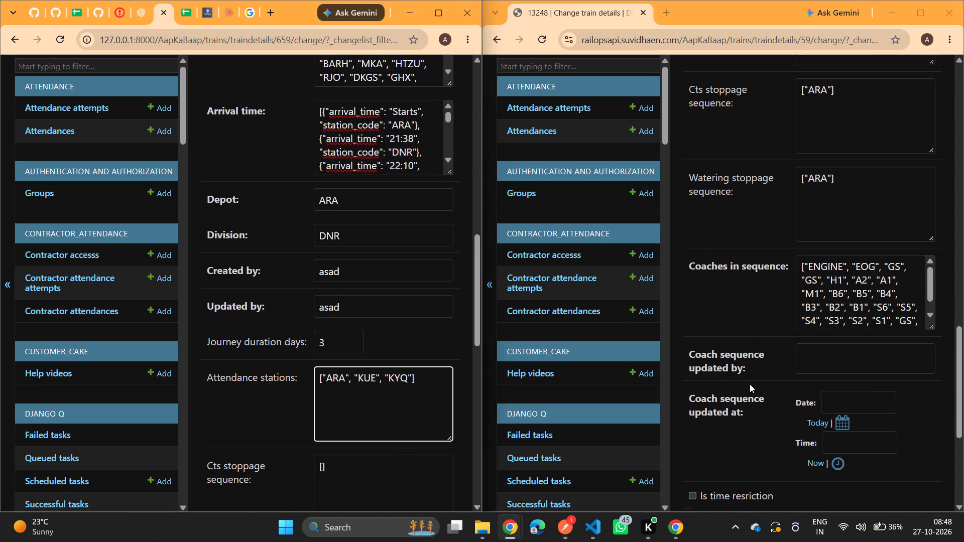
scroll(247, 405, down, 12)
scroll(252, 401, up, 1)
scroll(252, 401, down, 1)
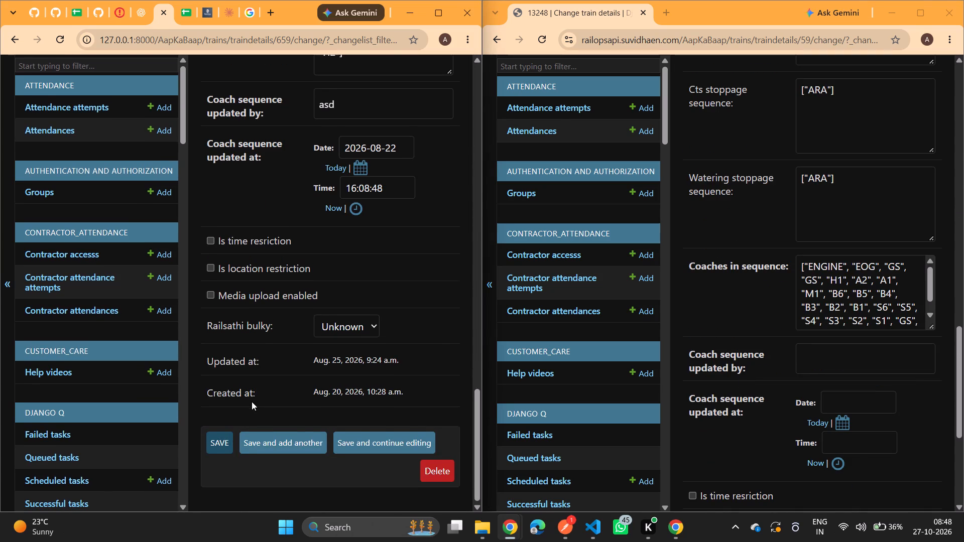
scroll(252, 401, up, 3)
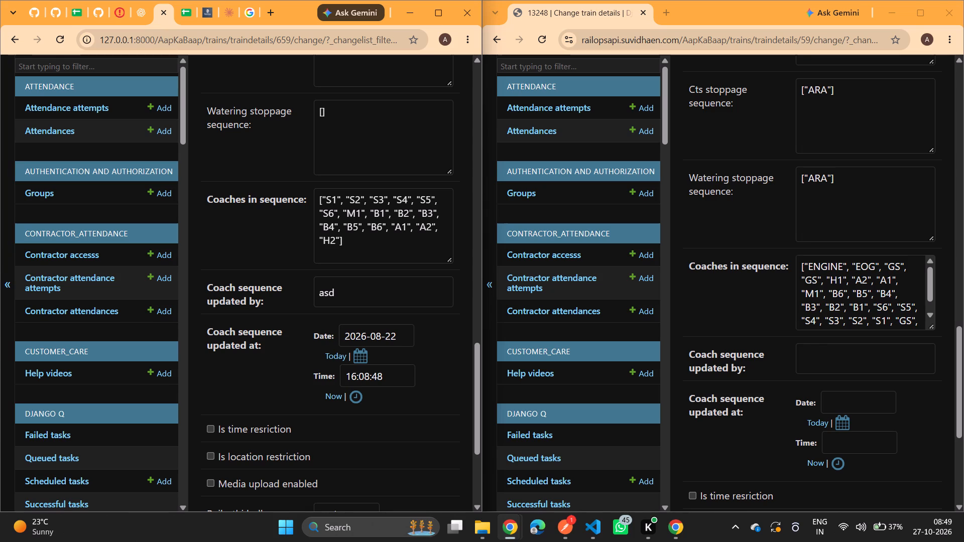
scroll(846, 299, down, 1)
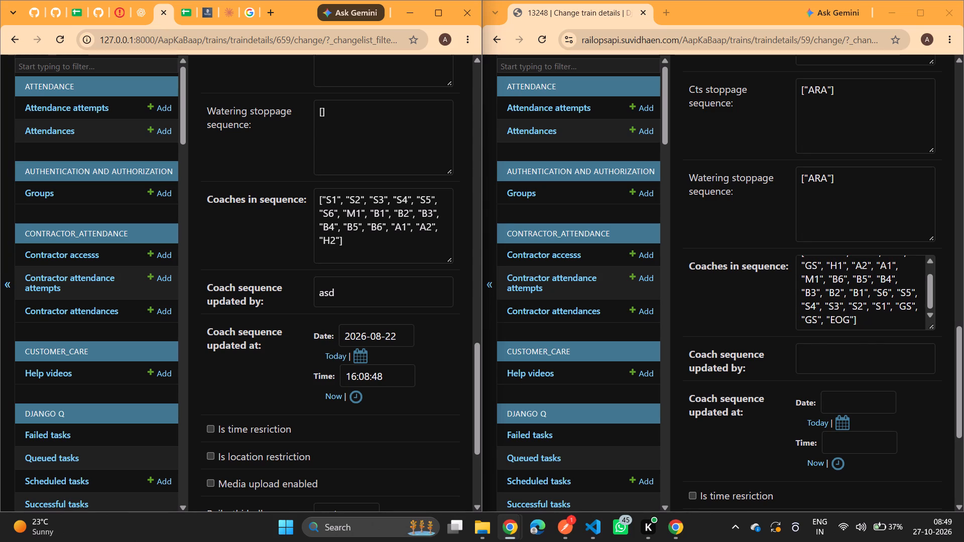
click(184, 17)
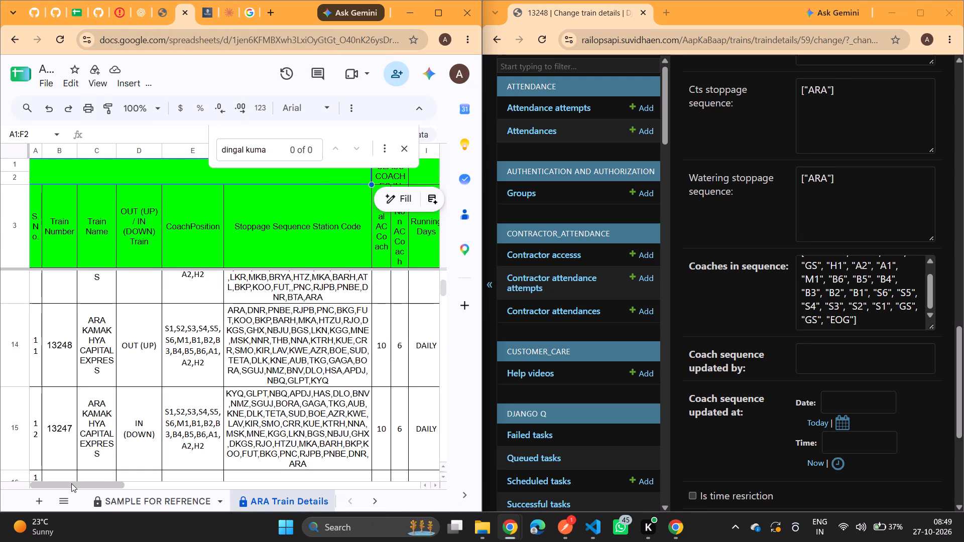
drag(71, 483, 167, 485)
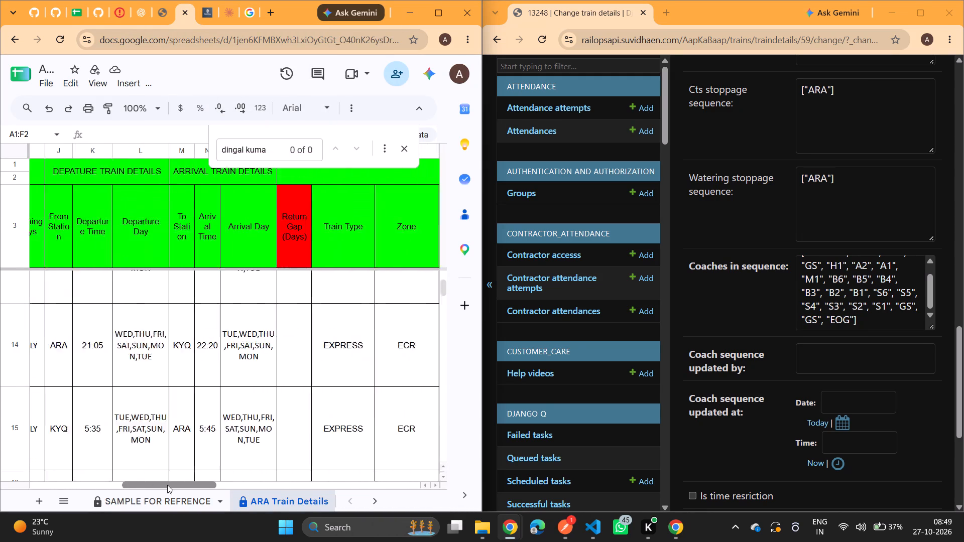
drag(167, 485, 44, 488)
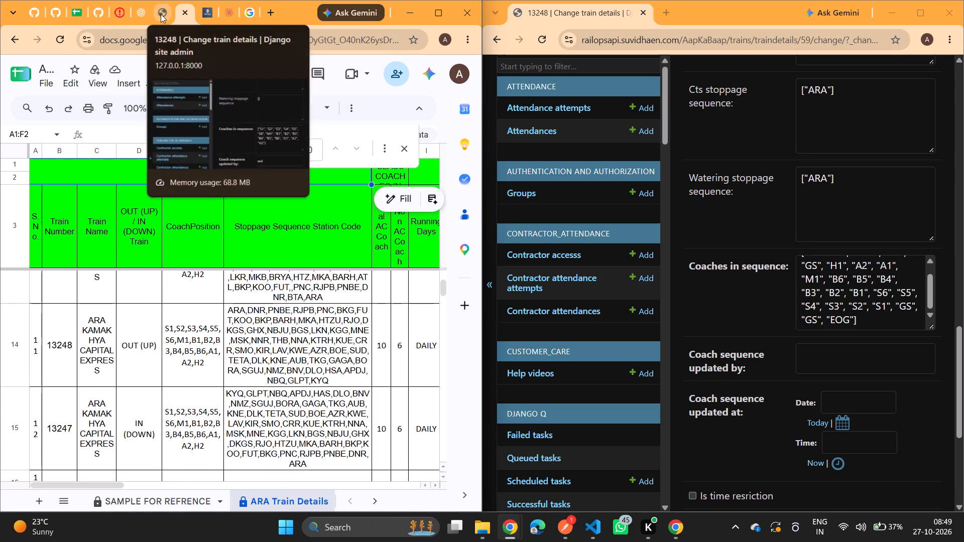
click(161, 14)
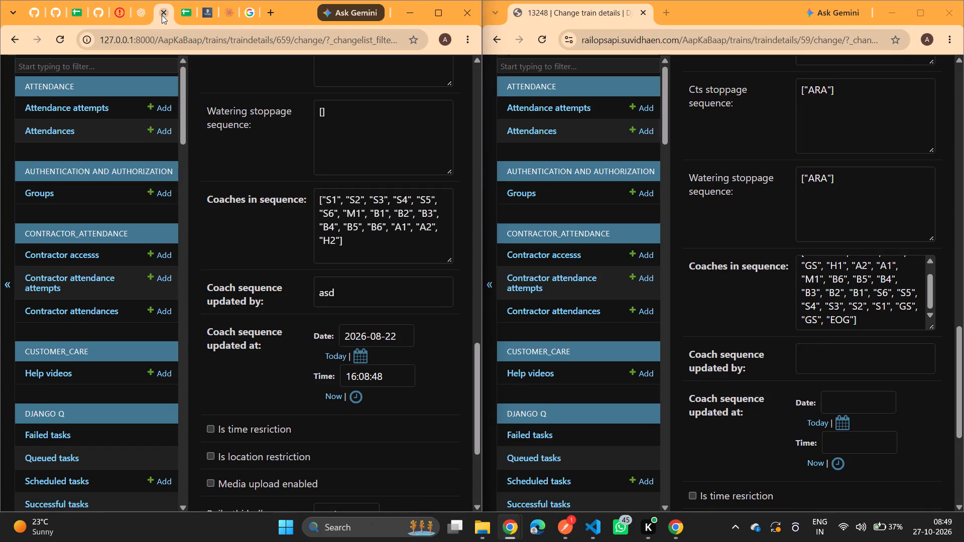
Set Coach sequence updated by to asd in train 13248's railopsapi record and try to save the record.
click(824, 358)
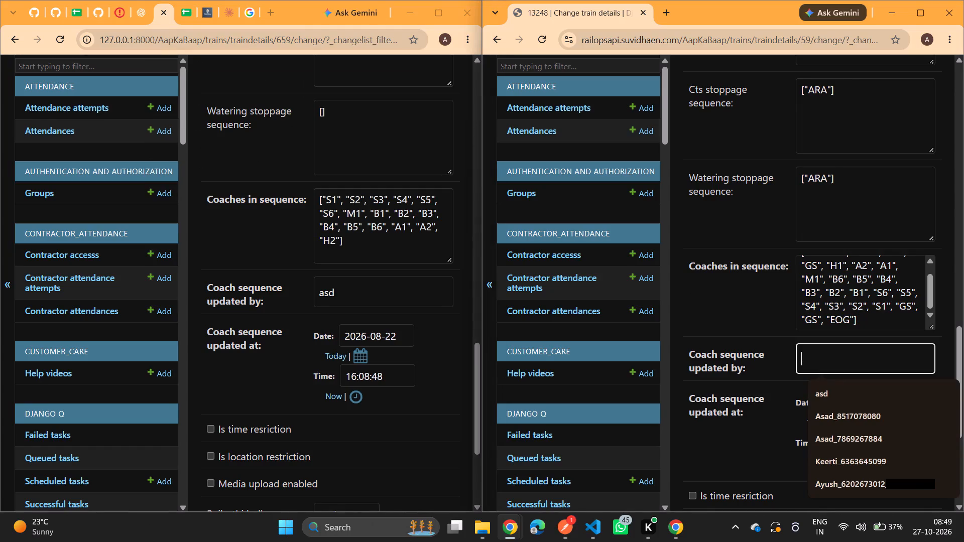
click(834, 401)
scroll(464, 409, down, 4)
scroll(470, 410, up, 2)
scroll(477, 410, down, 1)
scroll(481, 410, up, 1)
scroll(490, 411, down, 5)
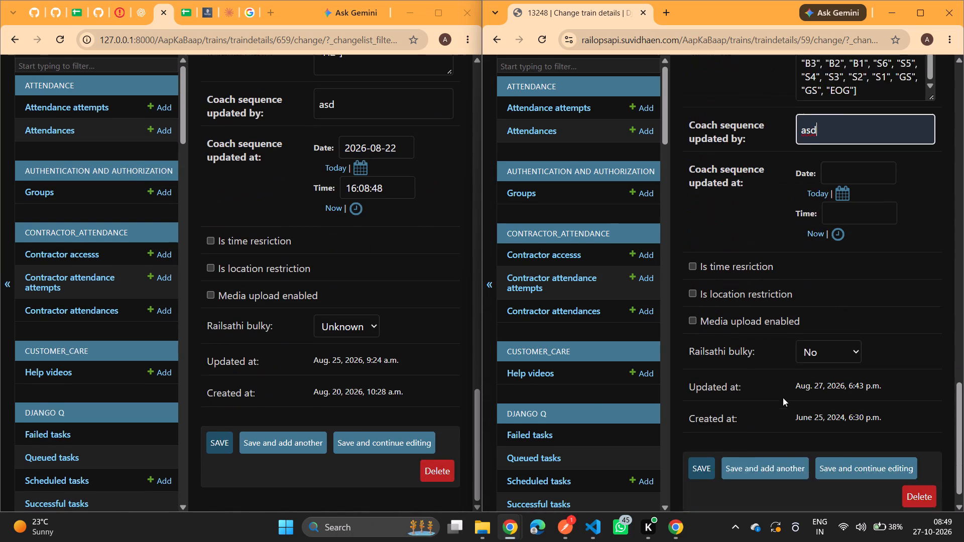
click(695, 447)
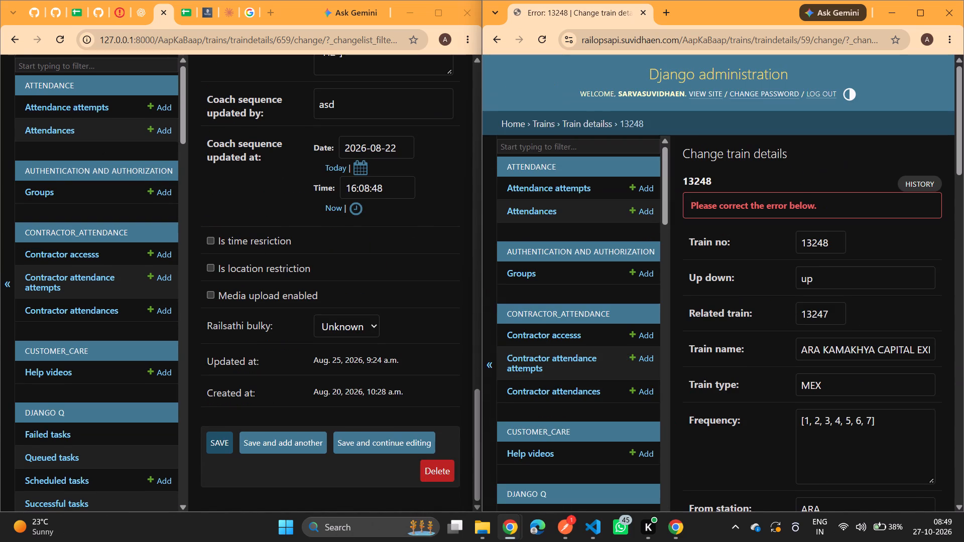
Set Coach sequence updated at to 2026-10-27 and the current time in train 13248's railopsapi record and save it.
click(13, 43)
scroll(872, 354, down, 12)
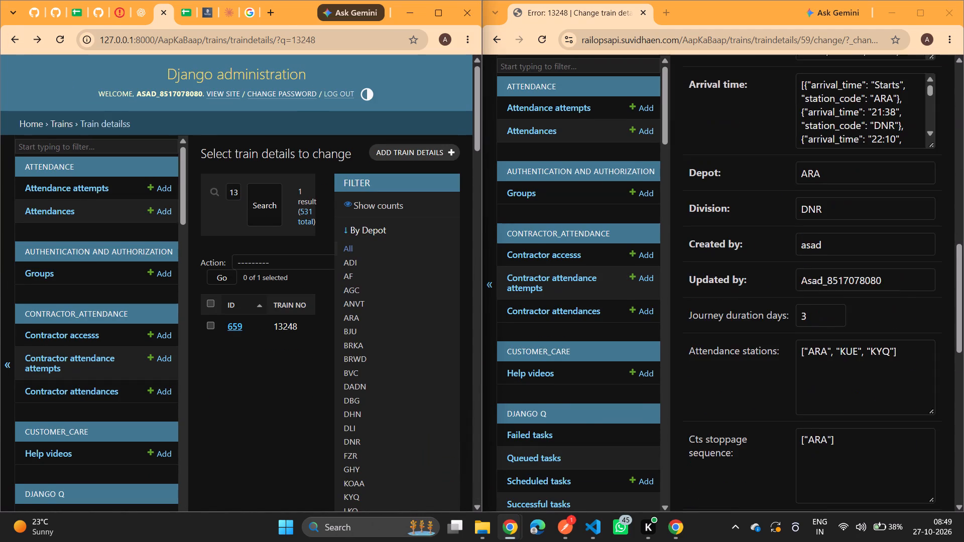
scroll(858, 351, down, 5)
scroll(857, 352, up, 2)
scroll(857, 352, down, 3)
scroll(855, 422, down, 1)
scroll(855, 422, up, 2)
scroll(855, 422, down, 4)
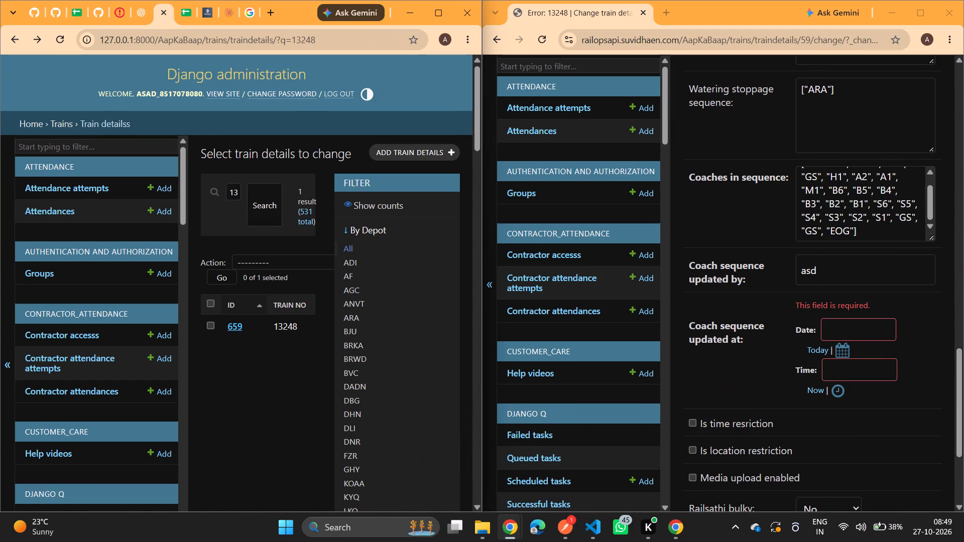
click(852, 313)
click(822, 342)
click(820, 391)
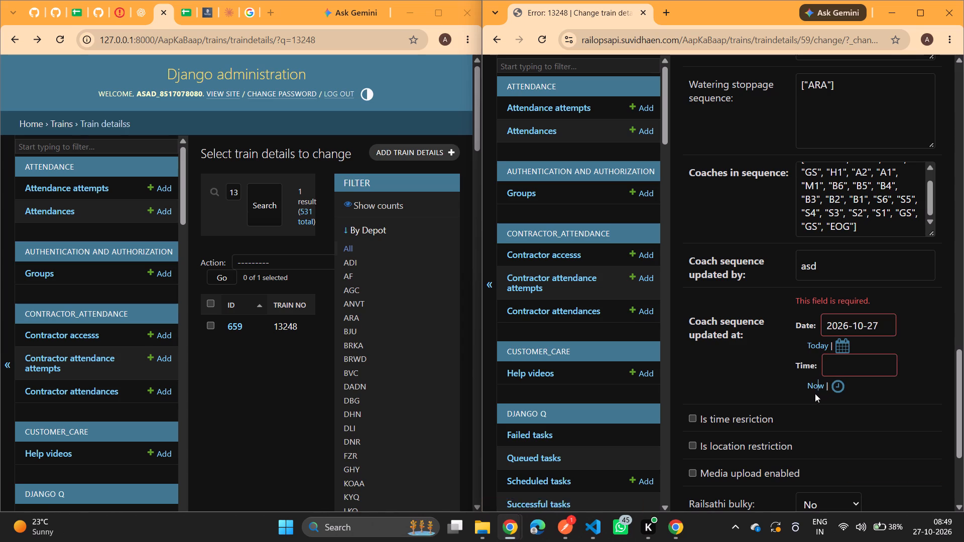
click(817, 387)
scroll(790, 393, down, 7)
click(704, 444)
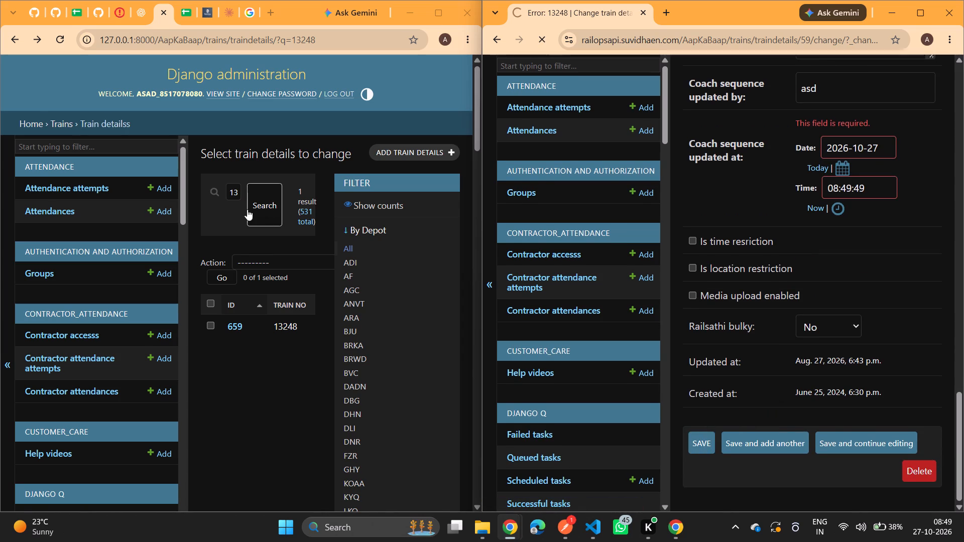
Search the local admin's train details for train 13247.
click(234, 193)
key(Right)
key(Right)
key(Right)
key(Right)
key(Right)
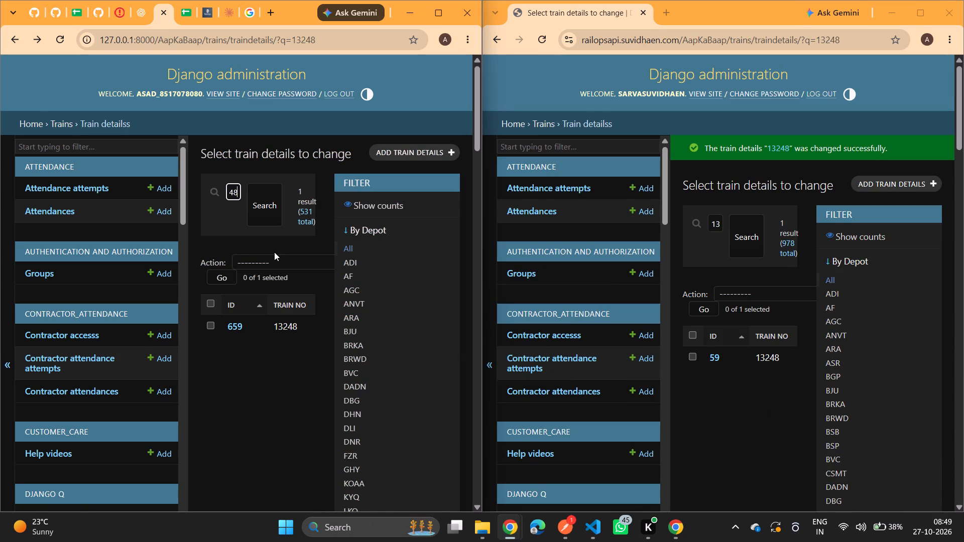
key(Right)
key(Right)
key(BackSpace)
key(7)
key(Return)
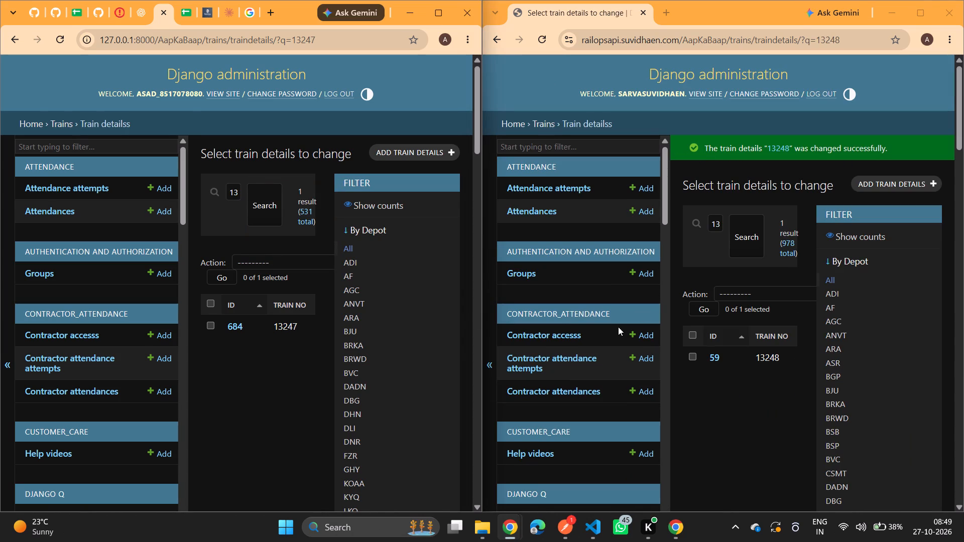
Search the railopsapi admin's train details for train 13247 and open that train's record in both admins.
click(713, 223)
key(Right)
key(Right)
key(Right)
key(Right)
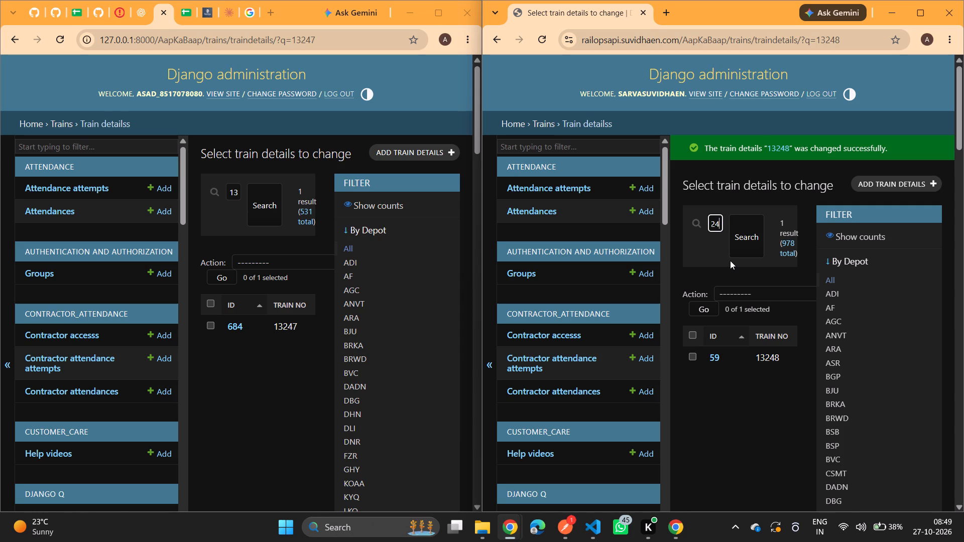
key(Right)
key(Right)
key(Right)
key(Right)
key(BackSpace)
key(7)
key(Return)
click(234, 329)
click(715, 326)
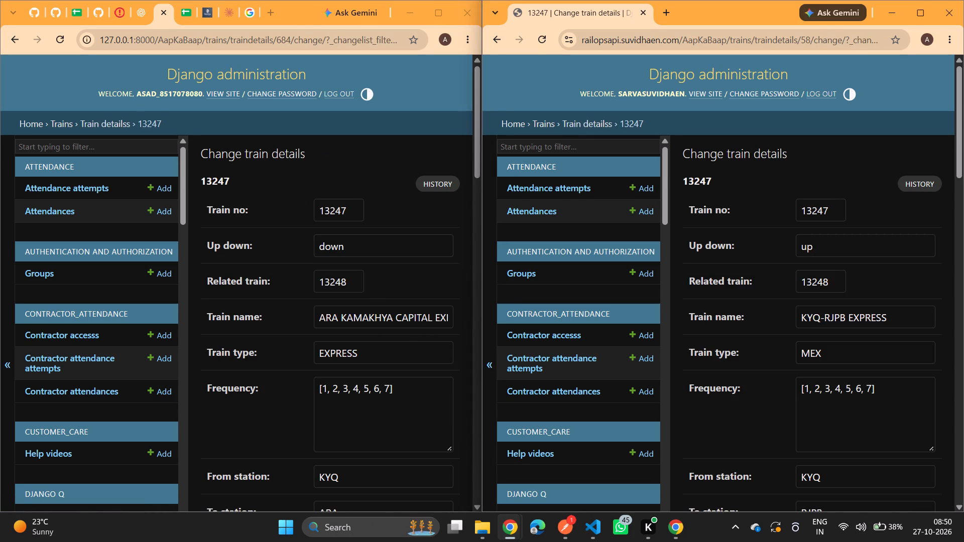
Replace the Train name in train 13247's railopsapi record with the local record's ARA KAMAKHYA CAPITAL EXPRESS.
triple_click(355, 316)
right_click(357, 316)
click(395, 254)
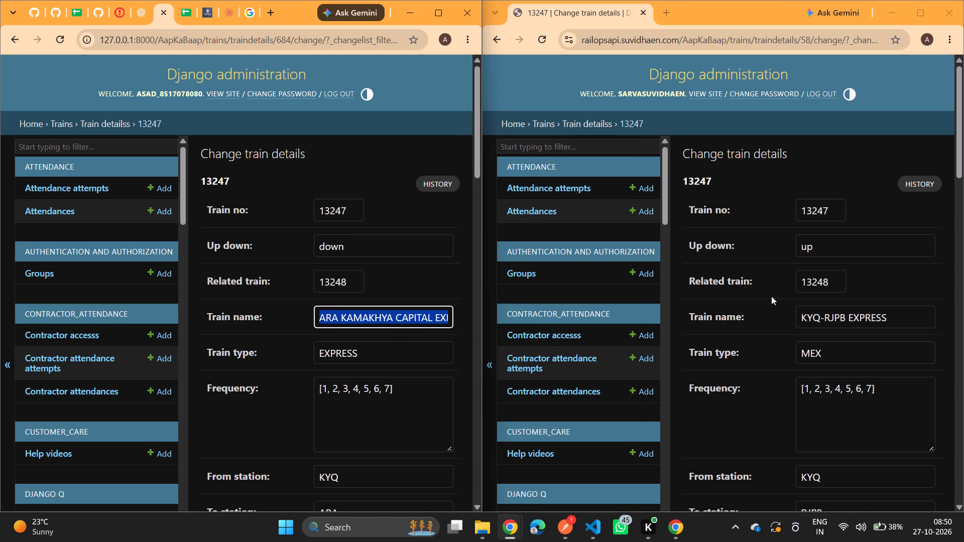
triple_click(835, 314)
right_click(836, 314)
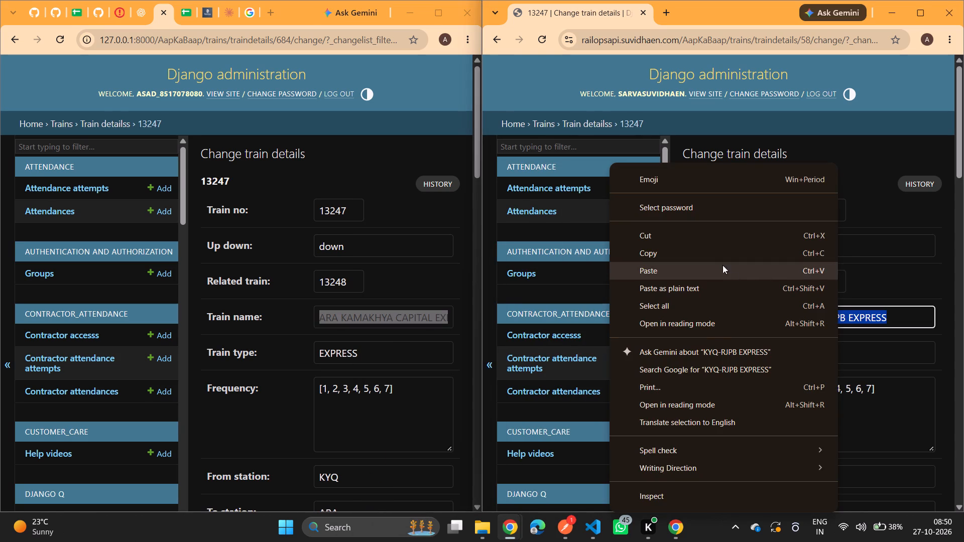
click(713, 270)
Set To station to ARA in train 13247's railopsapi record.
scroll(366, 372, down, 1)
scroll(366, 372, up, 1)
scroll(366, 372, down, 3)
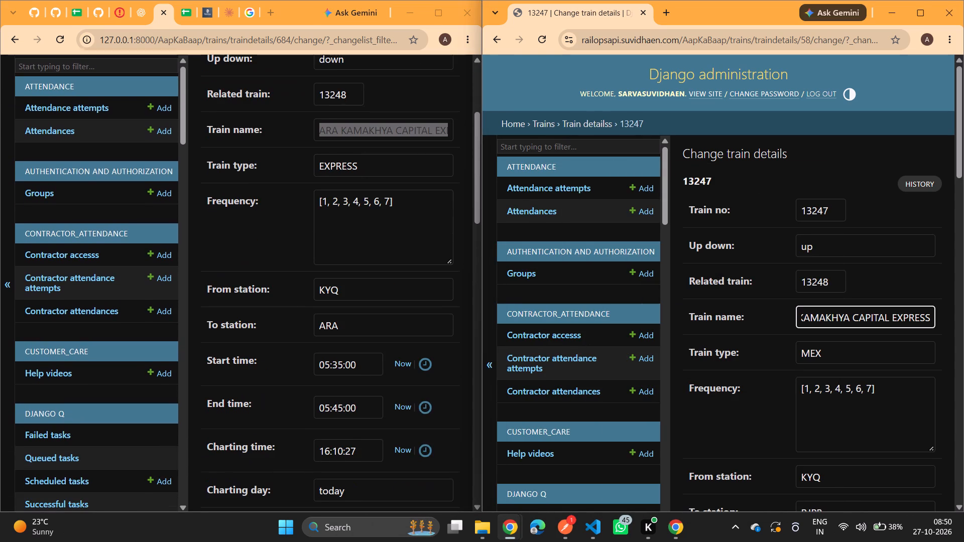
scroll(754, 352, down, 2)
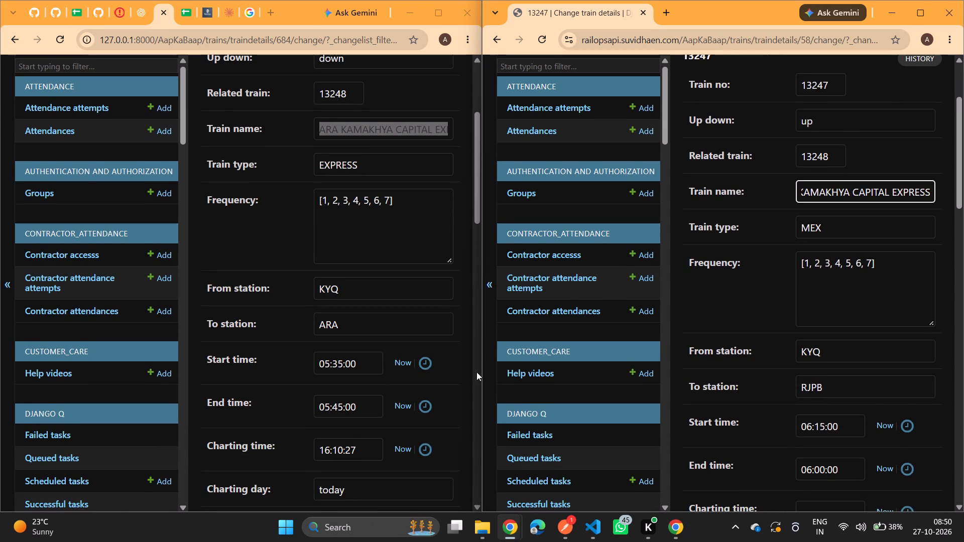
drag(835, 387, 800, 384)
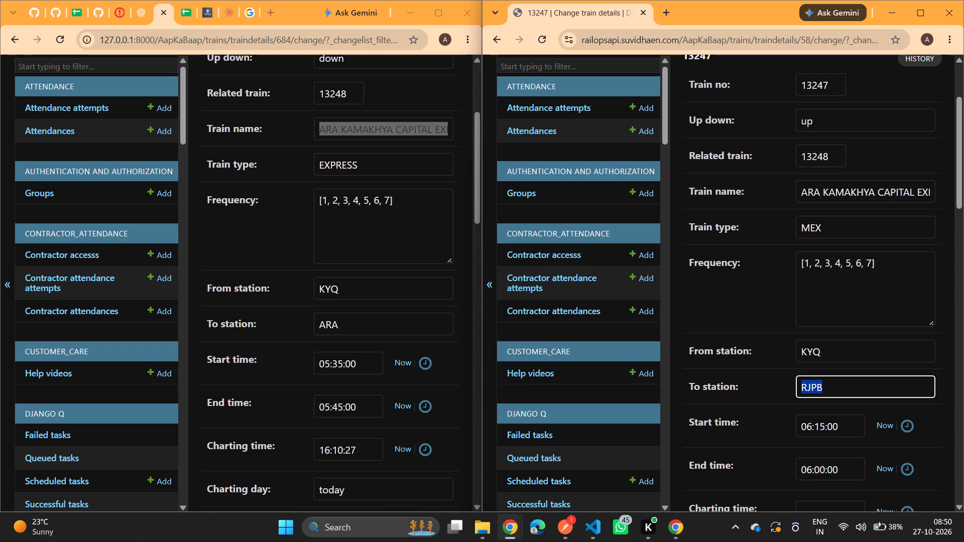
text(ARA)
Set Start time in train 13247's railopsapi record to the local record's 05:35:00.
scroll(380, 377, down, 2)
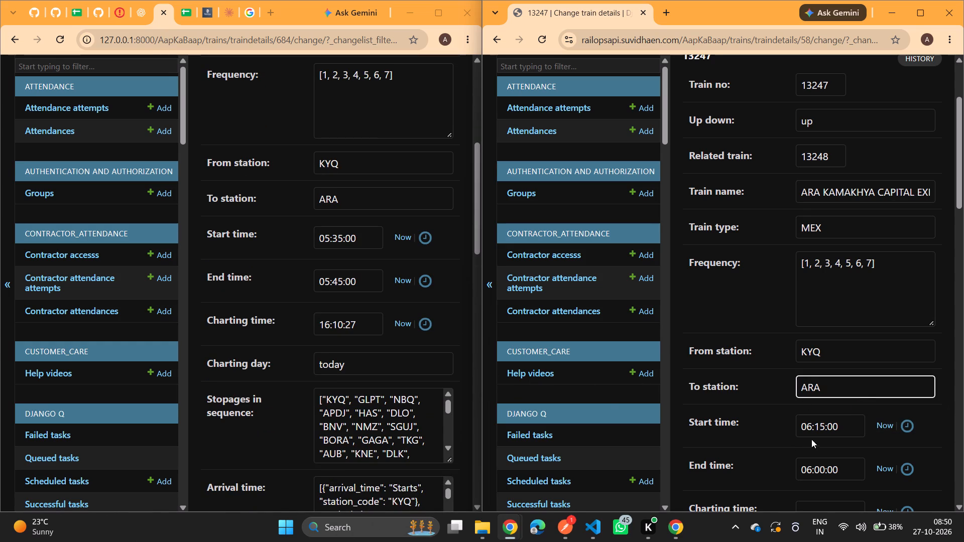
scroll(772, 391, down, 1)
drag(371, 241, 314, 238)
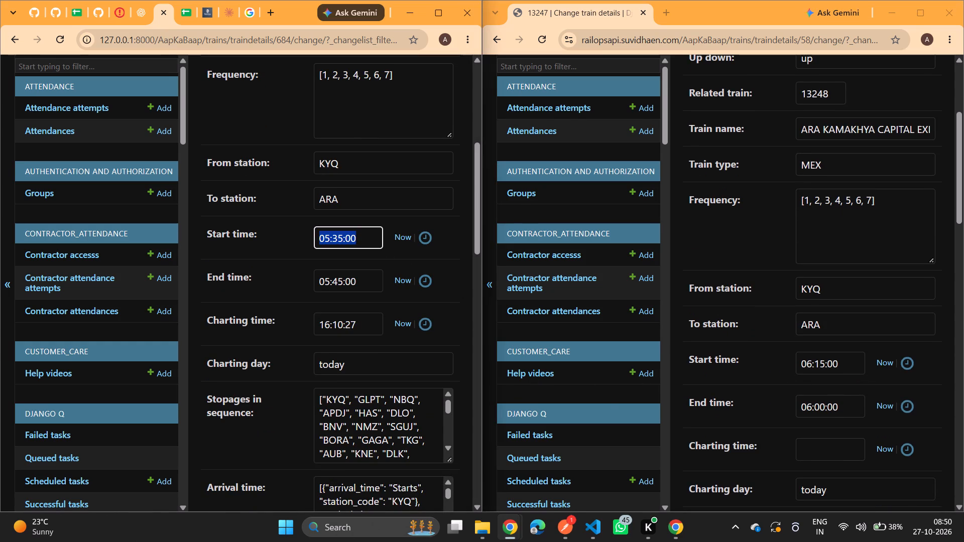
drag(314, 238, 316, 239)
right_click(327, 238)
click(361, 248)
drag(844, 362, 819, 363)
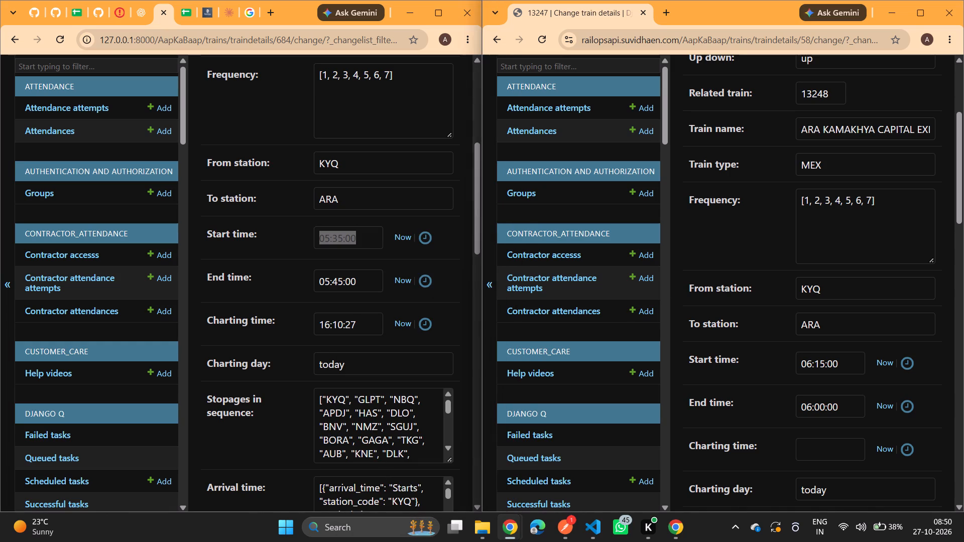
drag(819, 363, 797, 363)
right_click(814, 361)
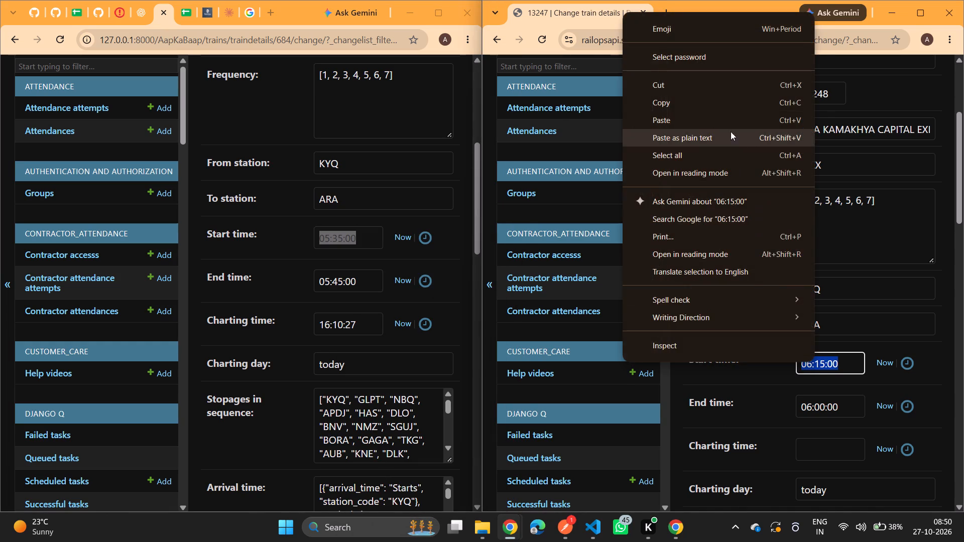
click(730, 127)
Set End time in train 13247's railopsapi record to the local record's 05:45:00.
triple_click(365, 278)
right_click(367, 278)
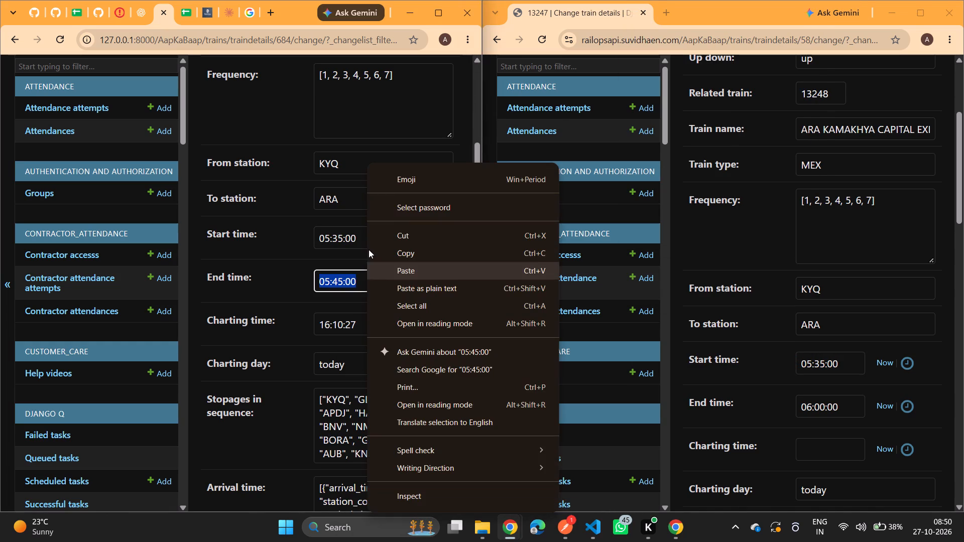
click(414, 250)
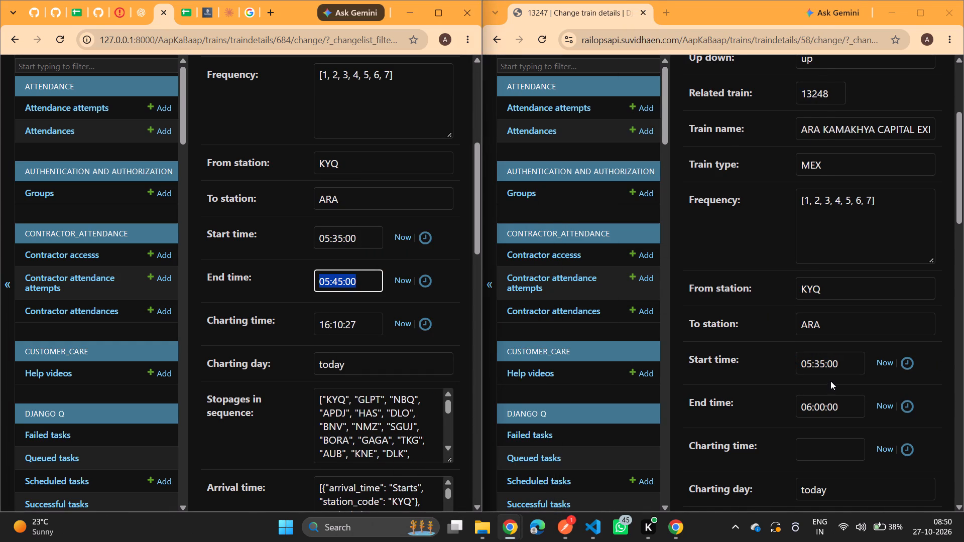
triple_click(833, 403)
right_click(836, 403)
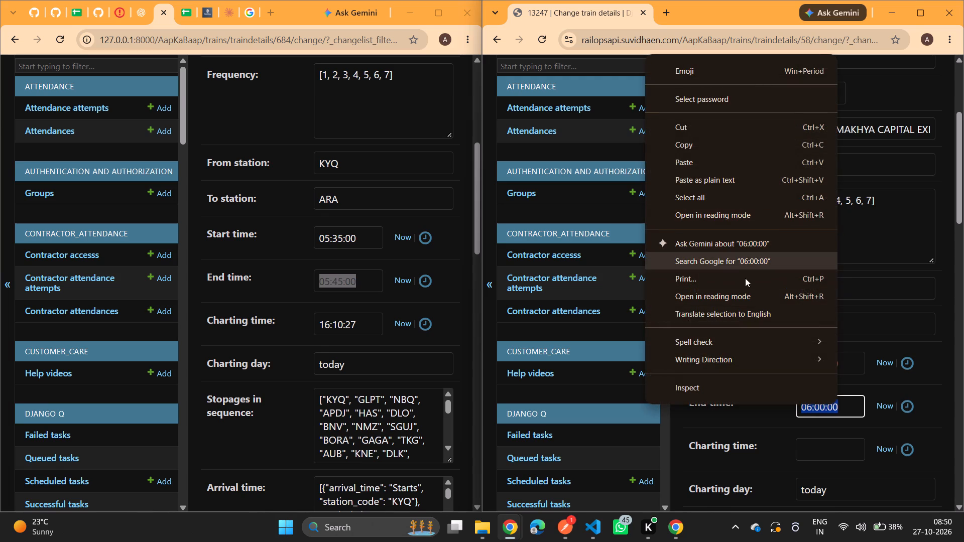
click(748, 164)
Fill in Charting time in train 13247's railopsapi record with the local record's 16:10:27.
scroll(785, 291, down, 1)
scroll(785, 291, up, 1)
scroll(785, 291, down, 1)
scroll(785, 366, down, 1)
scroll(785, 366, up, 1)
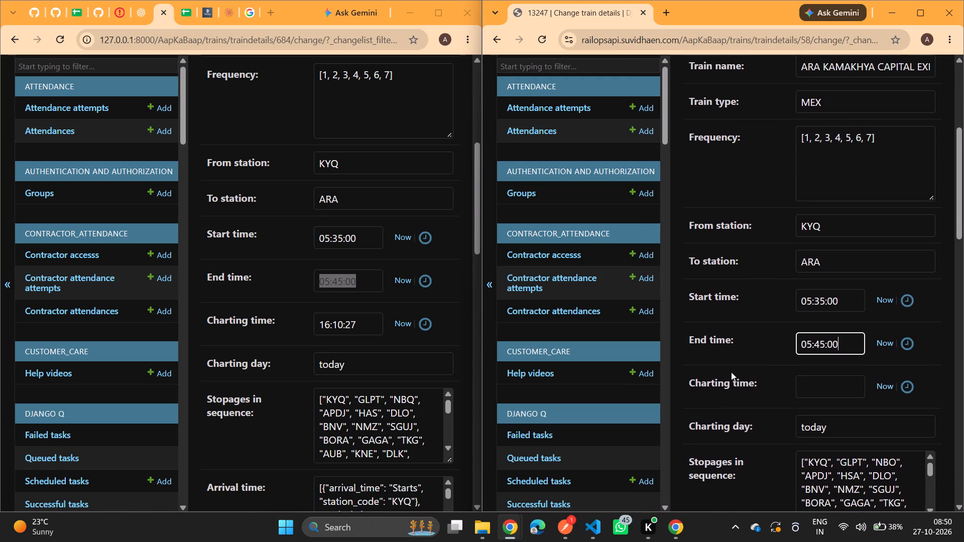
drag(355, 323, 303, 317)
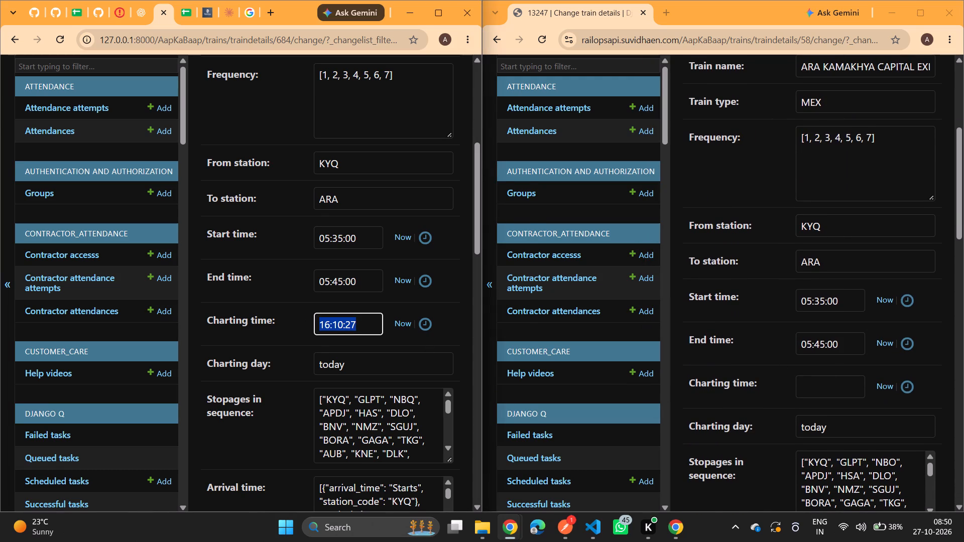
right_click(337, 324)
click(410, 254)
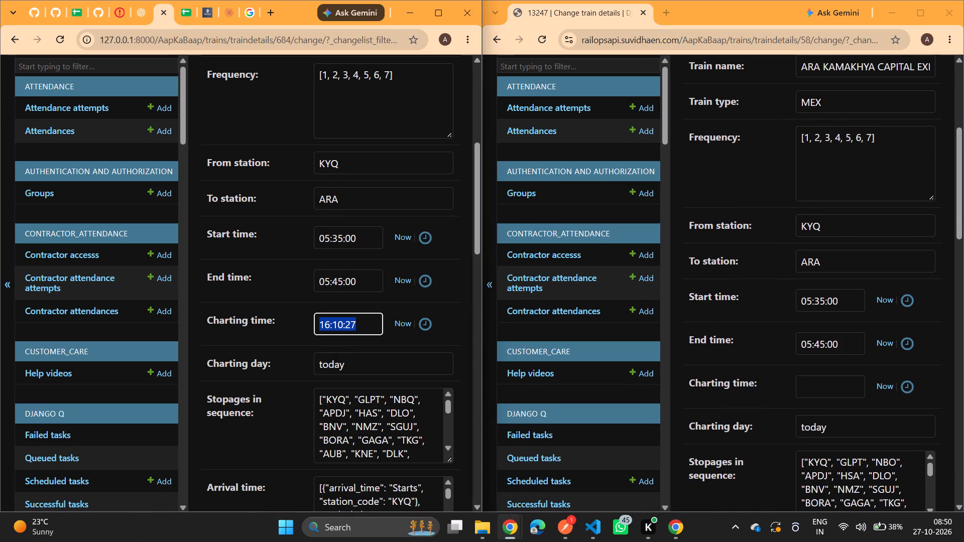
click(824, 390)
right_click(825, 388)
click(753, 251)
Replace the Stopages in sequence list of train 13247's railopsapi record with the local record's complete list.
scroll(735, 292, down, 2)
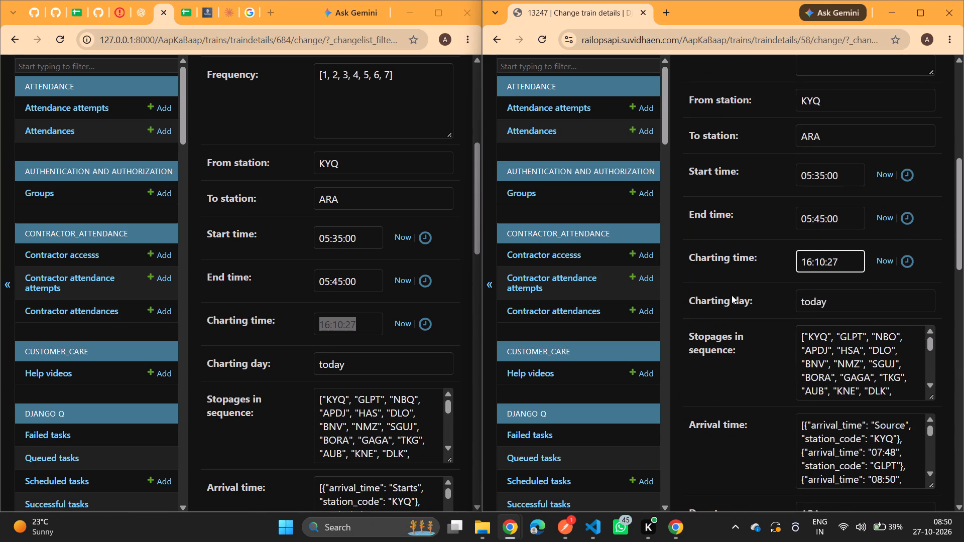
scroll(224, 355, down, 3)
scroll(227, 355, up, 1)
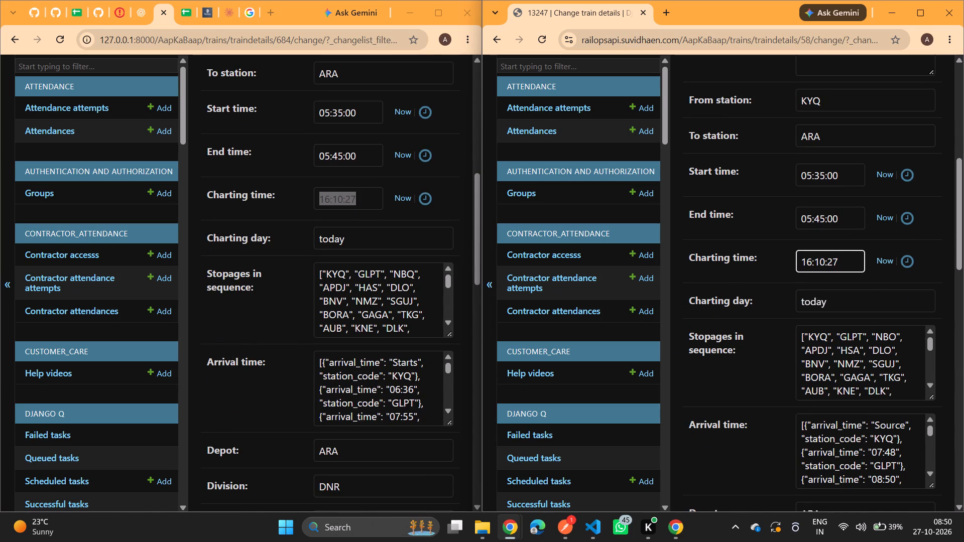
click(370, 309)
key(ctrl+a)
key(ctrl+c)
key(ctrl+c)
key(ctrl+c)
key(ctrl+c)
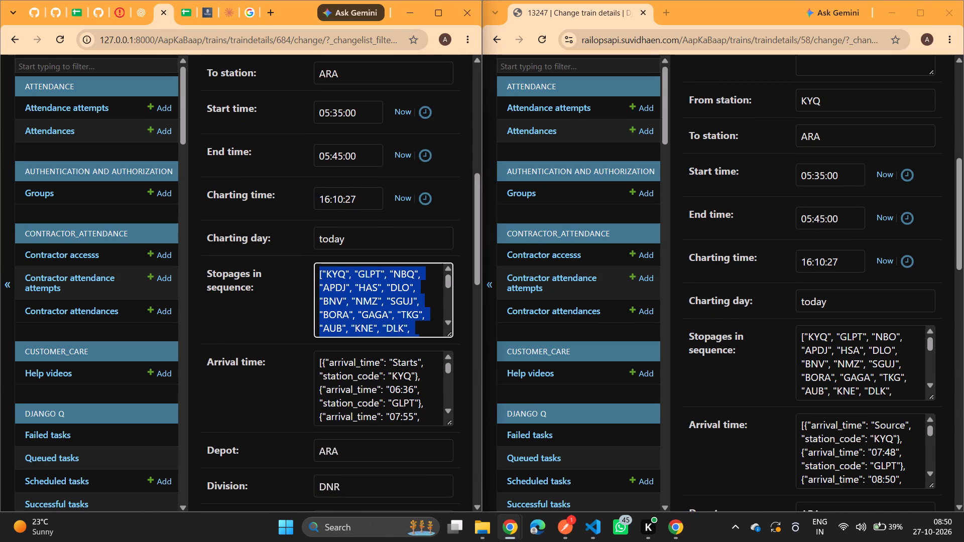
click(883, 376)
key(ctrl+a)
key(ctrl+v)
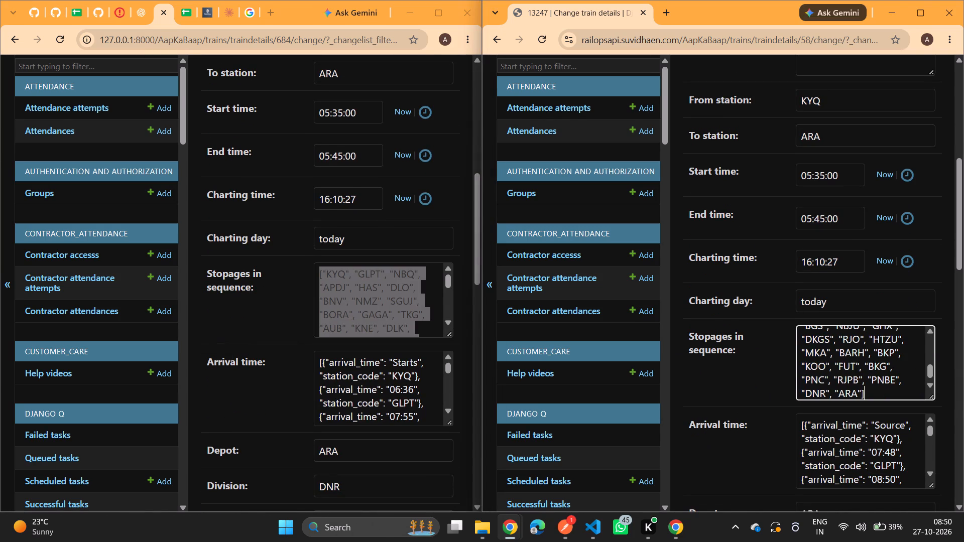
Replace the Arrival time data of train 13247's railopsapi record with the local record's complete arrival time data.
click(360, 391)
key(ctrl+a)
key(ctrl+c)
key(ctrl+c)
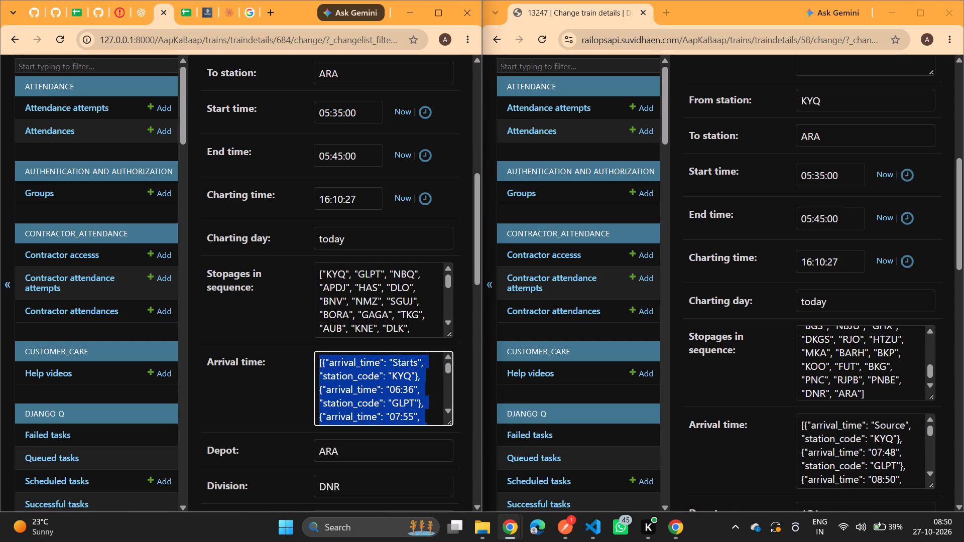
key(ctrl+c)
click(848, 458)
key(ctrl+a)
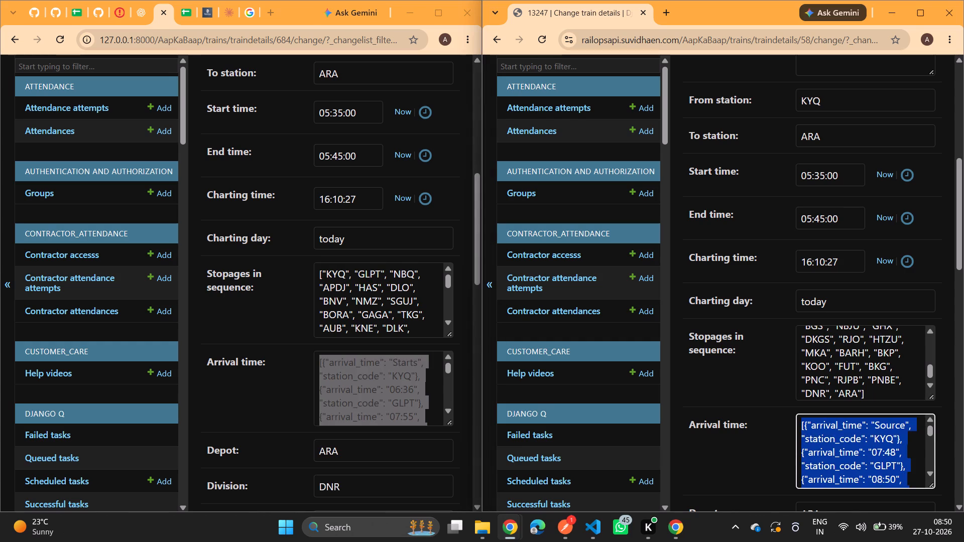
key(ctrl+v)
Fill in Created by in train 13247's railopsapi record with the same suggested username as in Updated by.
scroll(749, 401, down, 3)
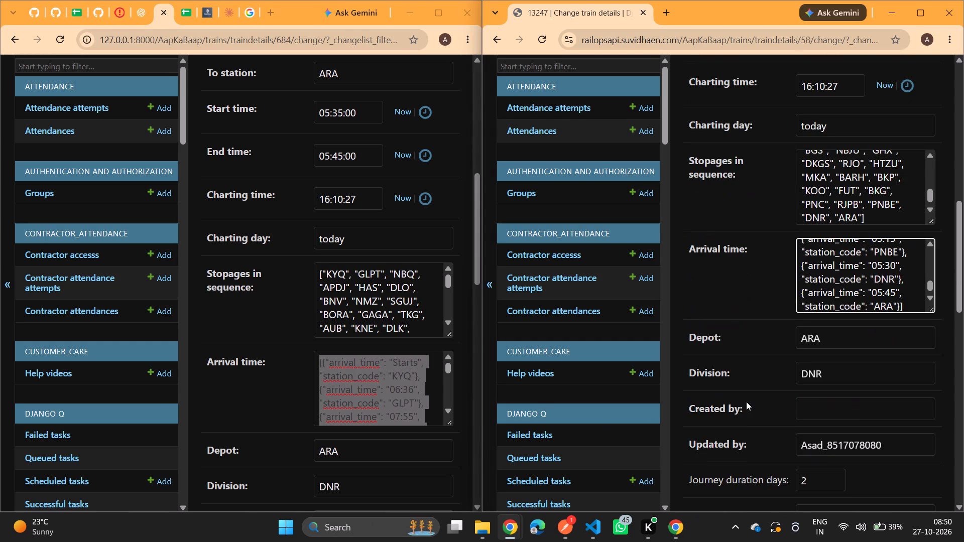
scroll(277, 400, down, 3)
scroll(277, 400, up, 1)
scroll(277, 400, down, 1)
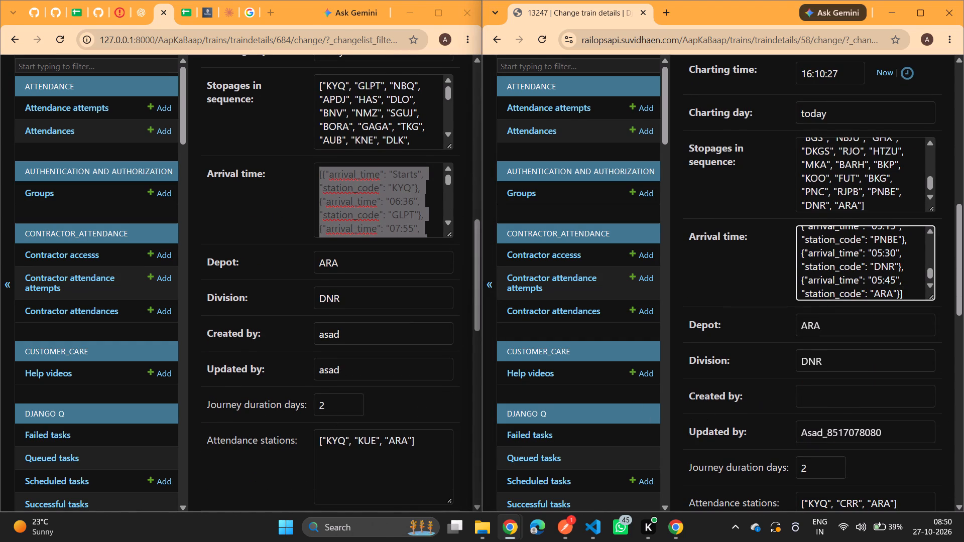
click(840, 396)
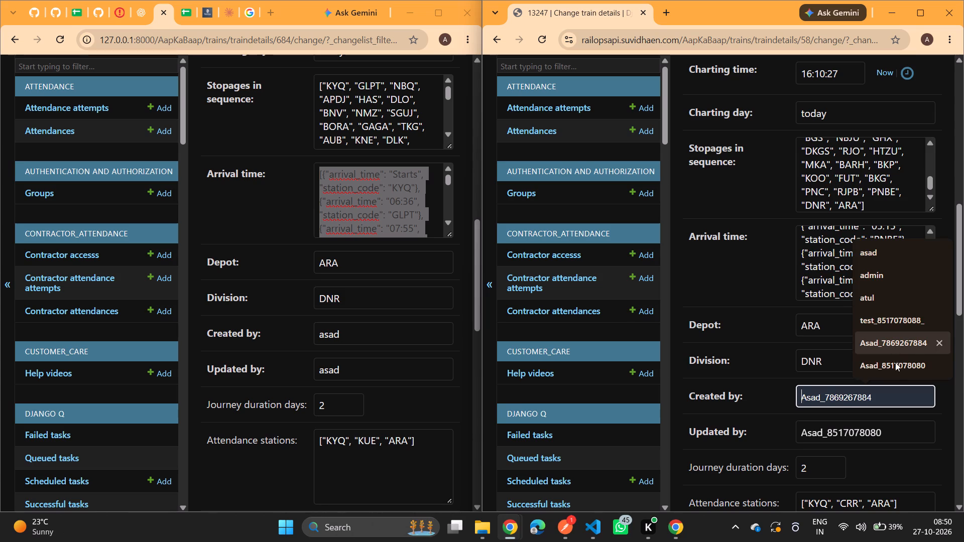
click(895, 363)
Replace the Attendance stations list in train 13247's railopsapi record with the local record's ["KYQ", "KUE", "ARA"].
scroll(822, 395, down, 3)
scroll(290, 405, down, 2)
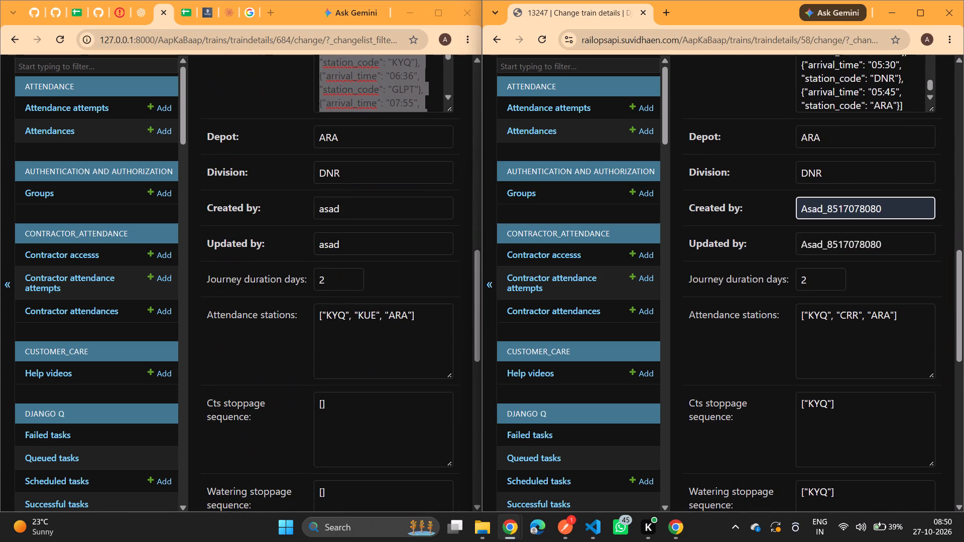
scroll(735, 405, up, 1)
scroll(735, 405, down, 2)
click(343, 349)
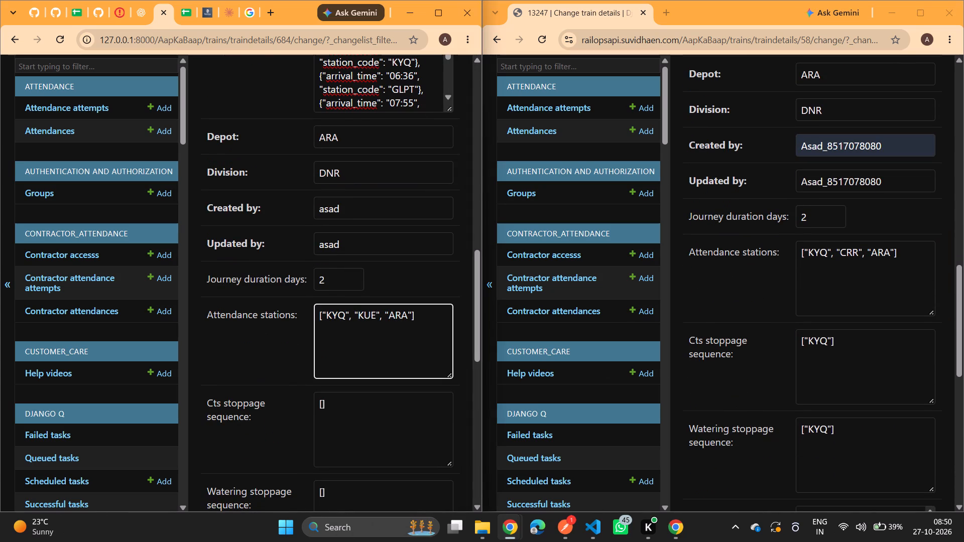
key(ctrl+a)
key(ctrl+c)
key(ctrl+c)
click(822, 292)
key(ctrl+a)
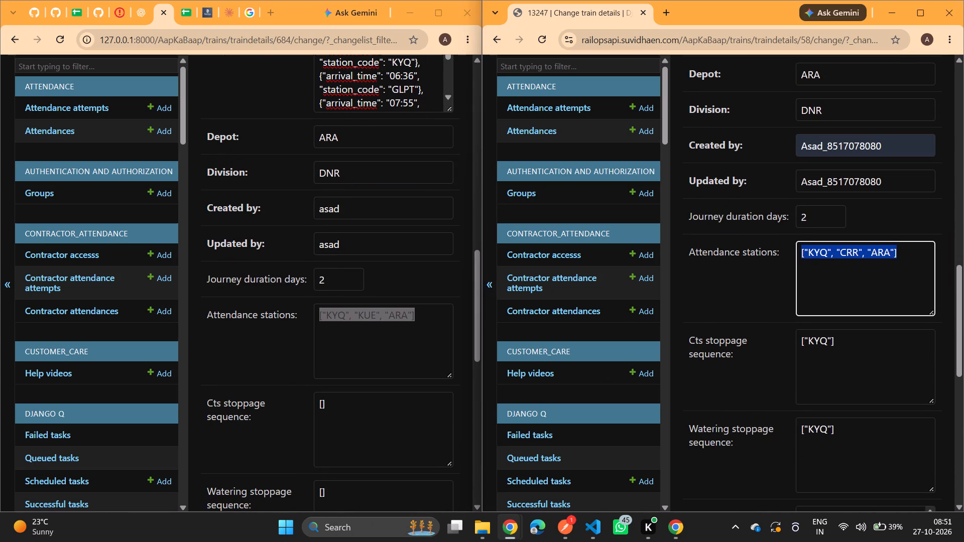
key(ctrl+v)
Check the remaining fields of train 13247 against the local record and save its railopsapi record.
scroll(218, 386, down, 3)
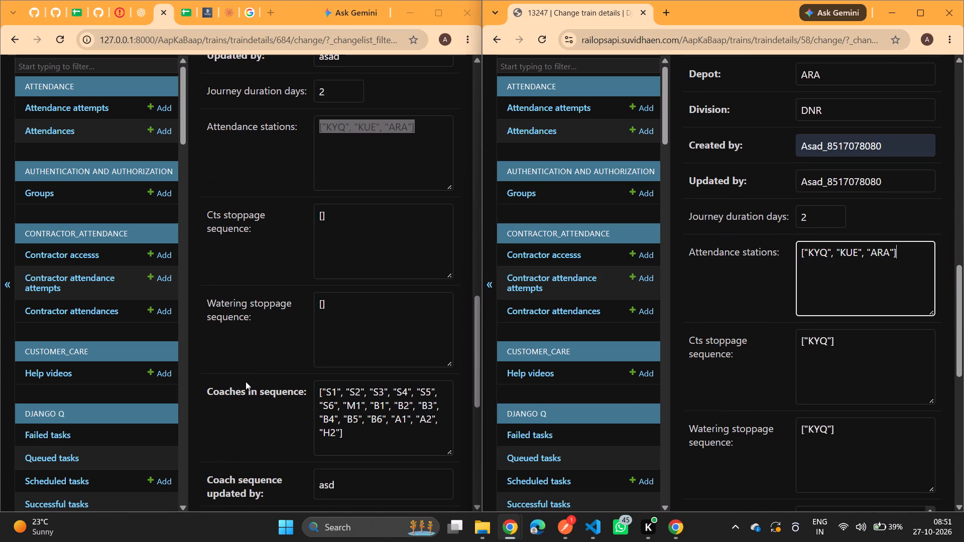
scroll(246, 381, down, 1)
scroll(815, 385, down, 3)
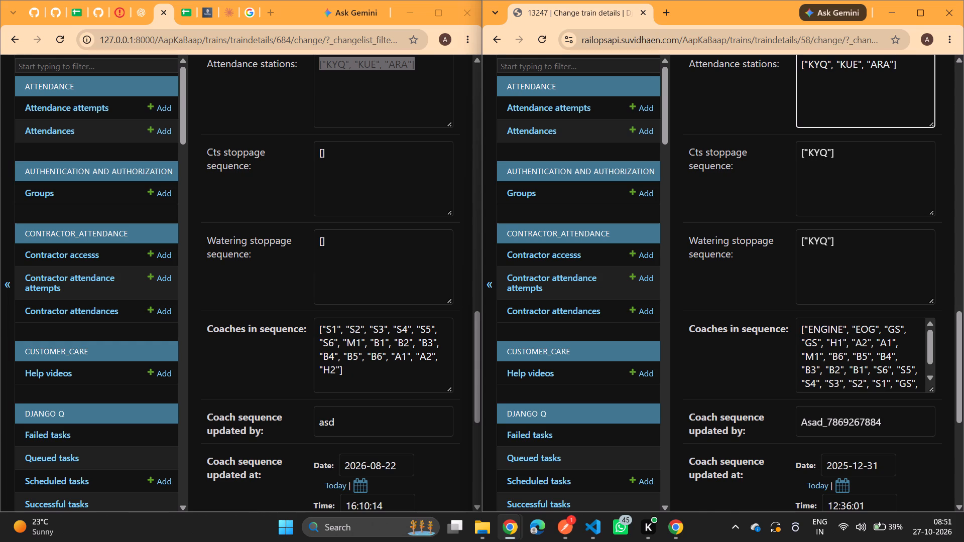
scroll(833, 366, down, 2)
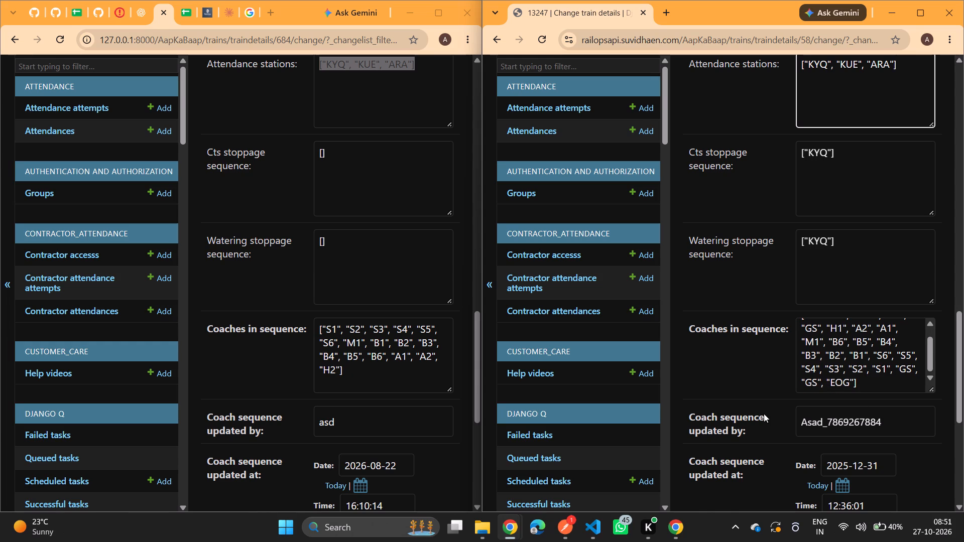
scroll(763, 414, down, 1)
scroll(763, 414, up, 1)
scroll(762, 414, down, 1)
scroll(886, 397, down, 4)
scroll(884, 398, up, 1)
scroll(884, 398, down, 2)
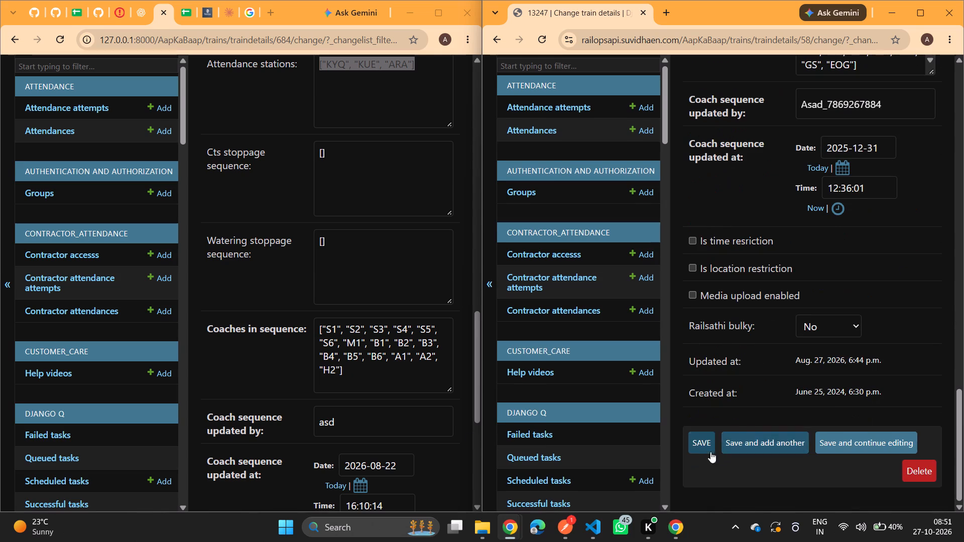
click(704, 443)
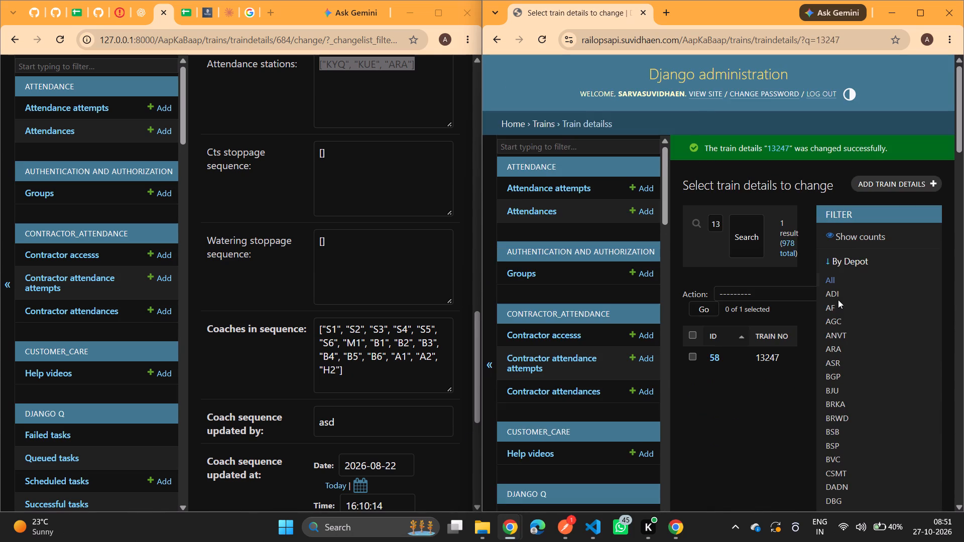
Return the local admin to its train results and examine the train rows in the ARA Train Details sheet.
click(11, 43)
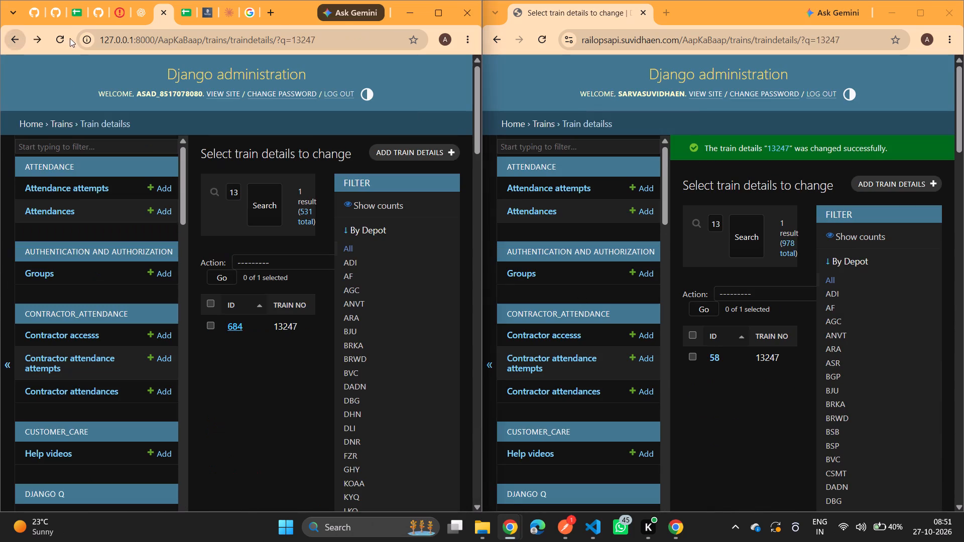
click(188, 20)
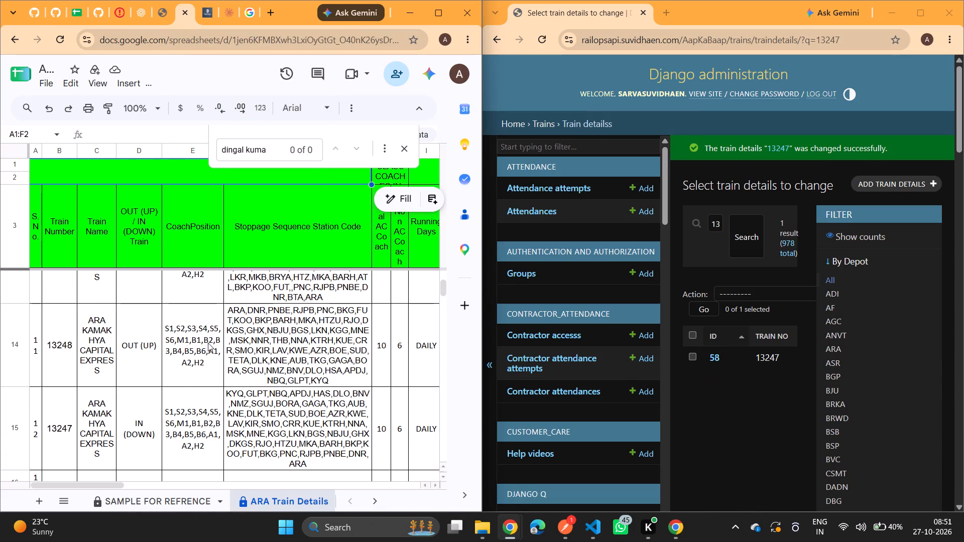
scroll(208, 344, down, 2)
scroll(208, 344, up, 13)
scroll(208, 345, down, 6)
scroll(208, 345, up, 1)
scroll(208, 345, down, 2)
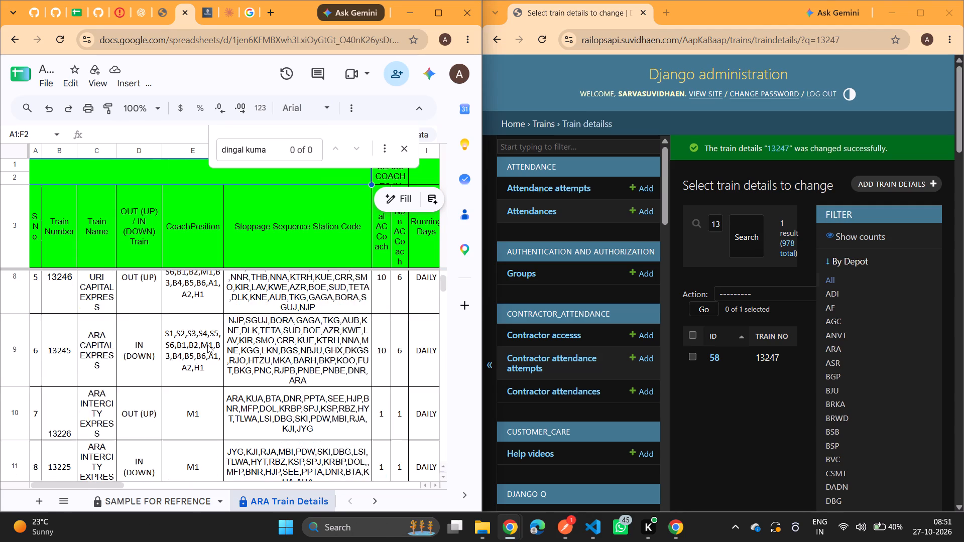
scroll(207, 345, up, 9)
scroll(205, 342, down, 3)
scroll(205, 342, up, 1)
scroll(205, 342, down, 3)
scroll(205, 342, up, 8)
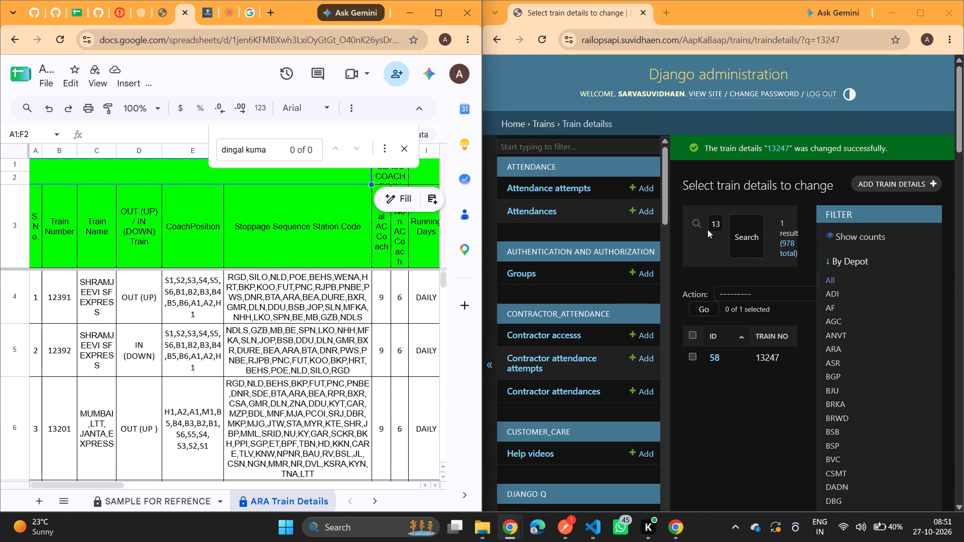
Search the railopsapi train details for 12391 and open that train's record.
click(715, 223)
key(Right)
key(Right)
key(Right)
key(Right)
key(Right)
key(Right)
key(Right)
key(Right)
key(Right)
key(Right)
key(Right)
key(Right)
key(Right)
key(Right)
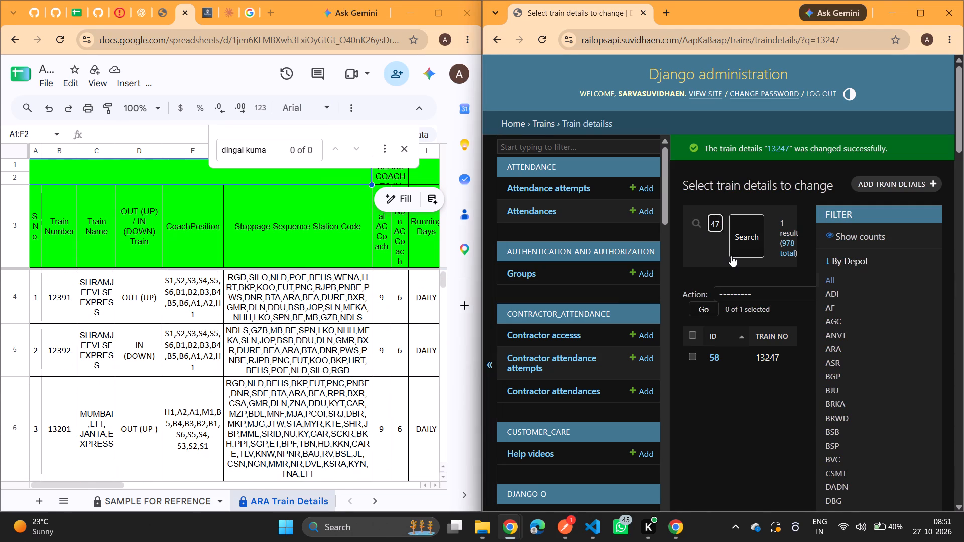
key(BackSpace)
key(BackSpace)
key(BackSpace)
key(BackSpace)
text(2391)
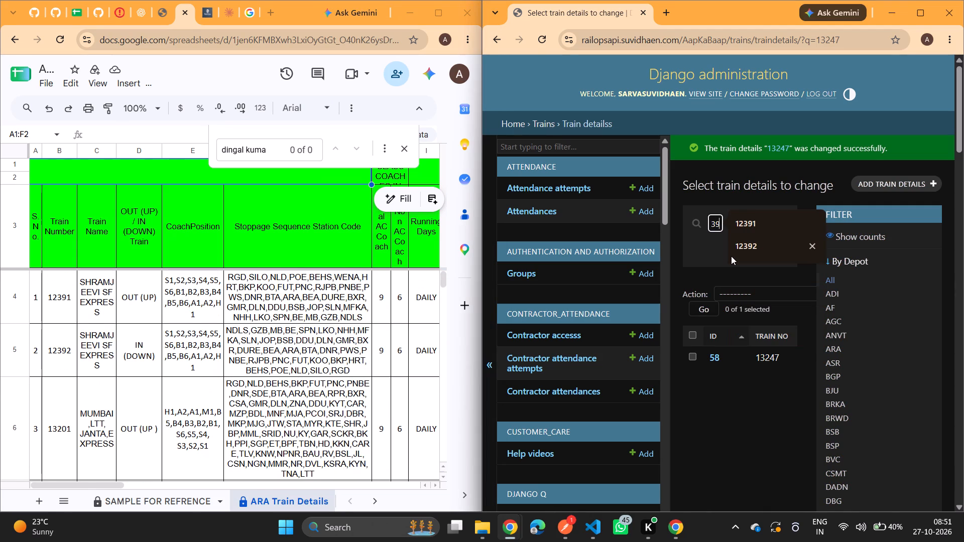
key(Return)
click(710, 325)
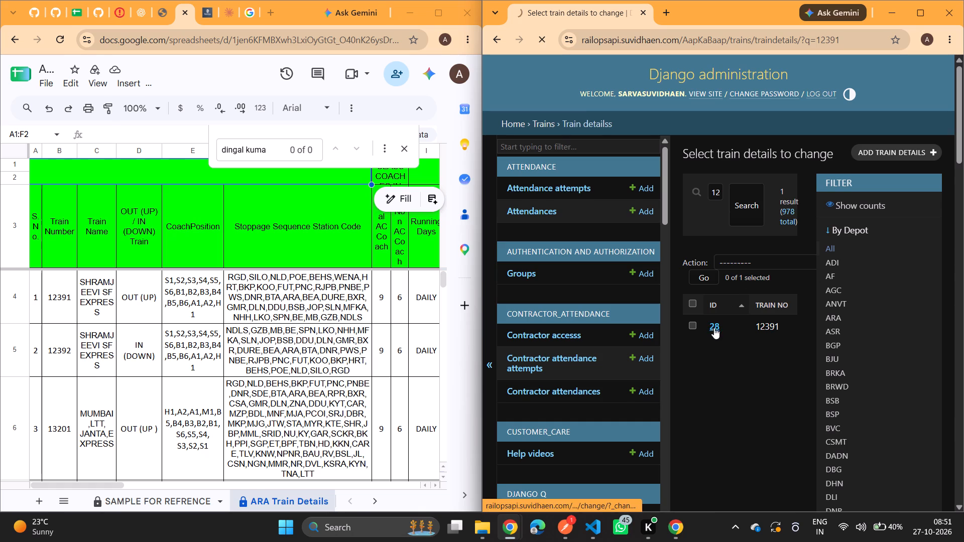
Set Depot to ARA in train 12391's railopsapi record.
scroll(730, 338, down, 7)
scroll(733, 333, up, 3)
scroll(733, 333, down, 2)
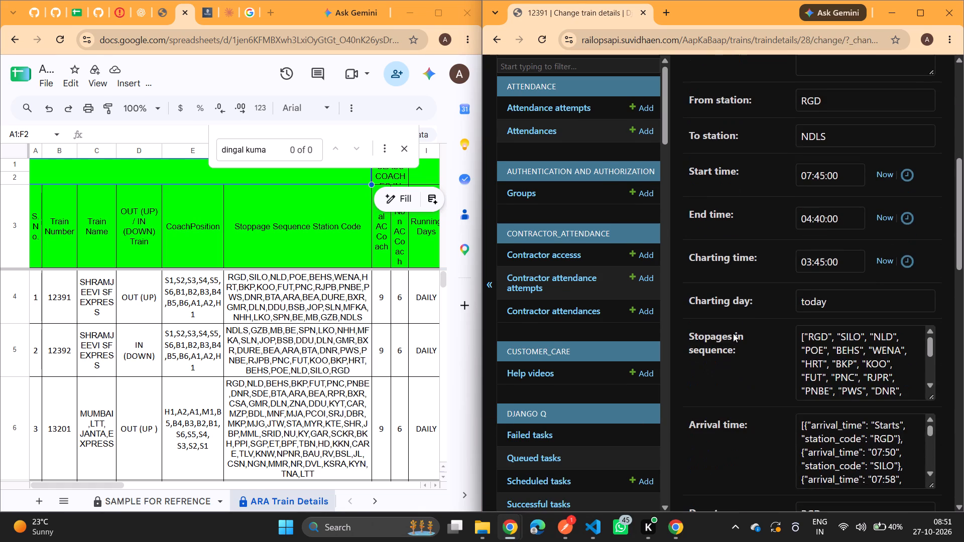
scroll(733, 333, down, 5)
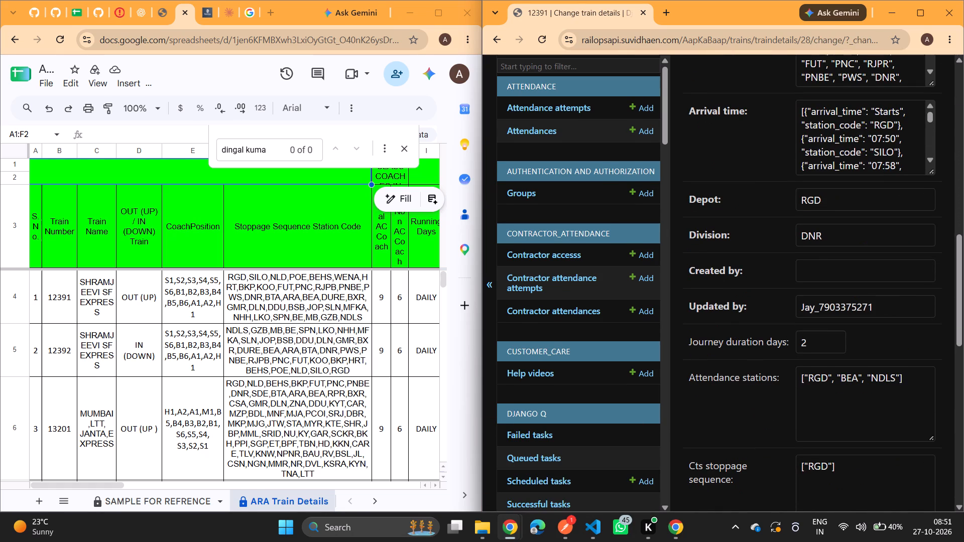
drag(828, 200, 795, 201)
text(ARA)
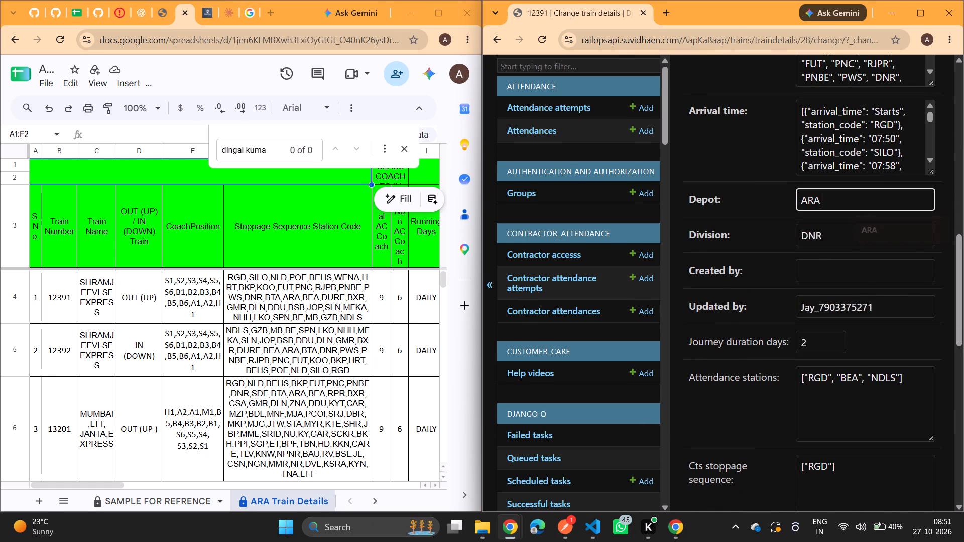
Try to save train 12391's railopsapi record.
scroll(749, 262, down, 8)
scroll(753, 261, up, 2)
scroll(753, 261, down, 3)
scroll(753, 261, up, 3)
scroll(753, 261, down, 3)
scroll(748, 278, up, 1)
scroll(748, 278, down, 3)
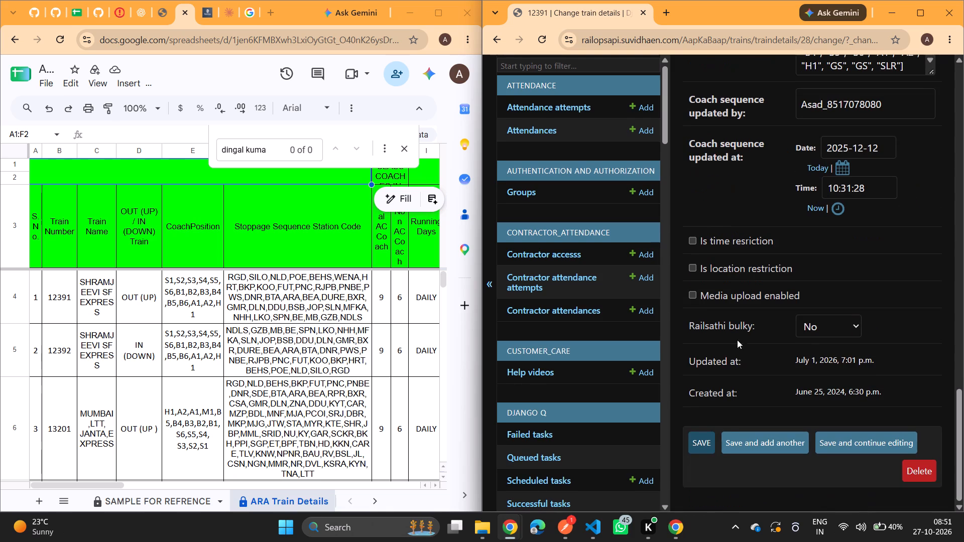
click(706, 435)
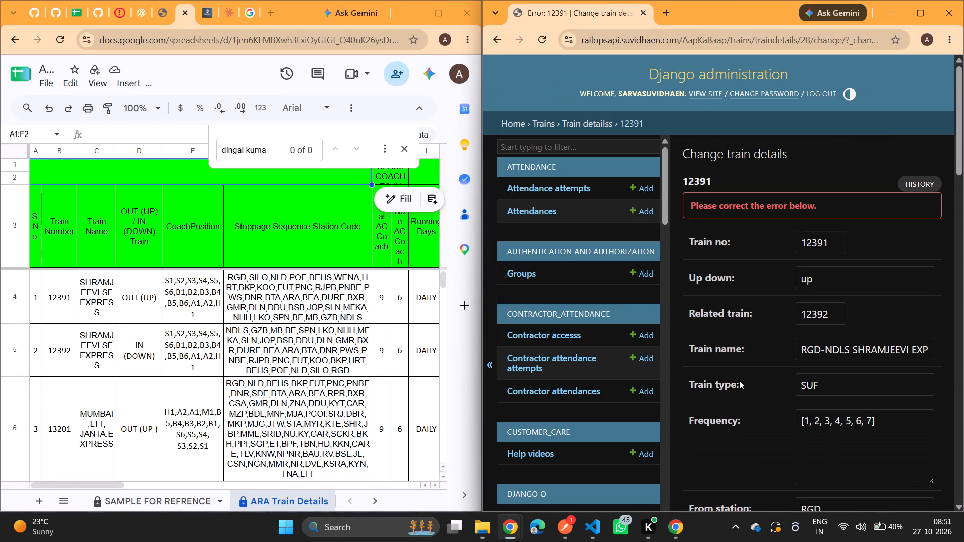
scroll(786, 292, down, 3)
scroll(785, 294, up, 1)
scroll(785, 294, down, 7)
scroll(783, 294, up, 1)
scroll(783, 294, down, 3)
click(825, 305)
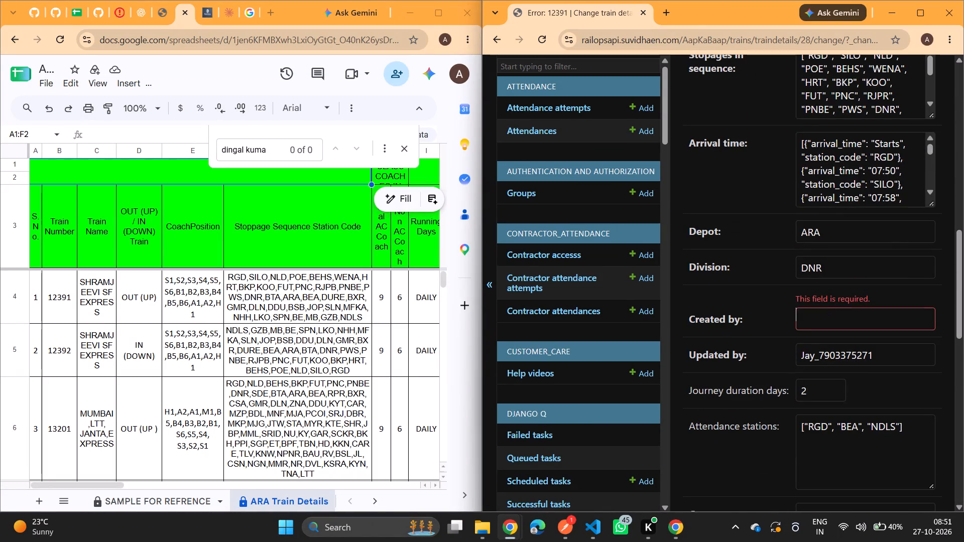
click(823, 312)
click(864, 350)
Save train 12391's railopsapi record.
scroll(734, 358, down, 5)
scroll(734, 358, up, 2)
scroll(734, 358, down, 7)
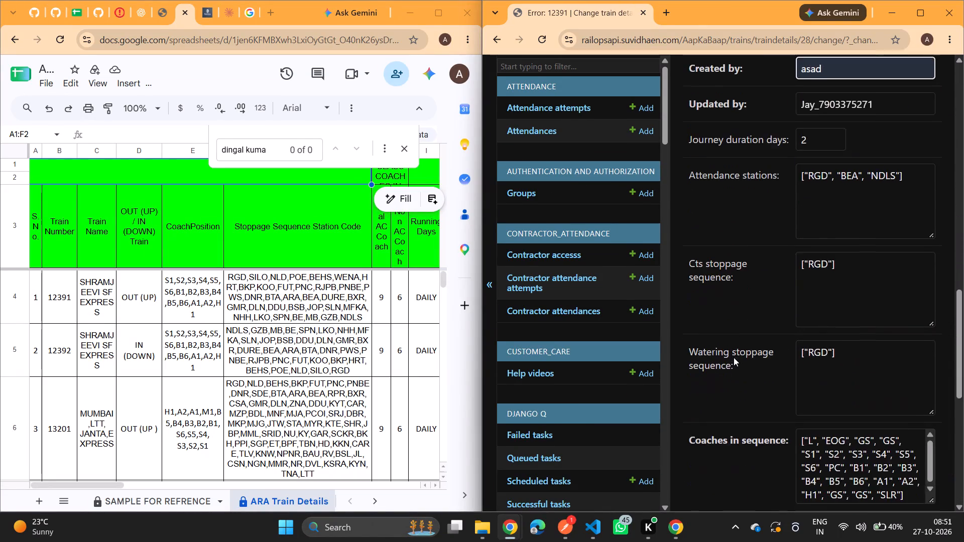
scroll(734, 357, down, 13)
click(707, 435)
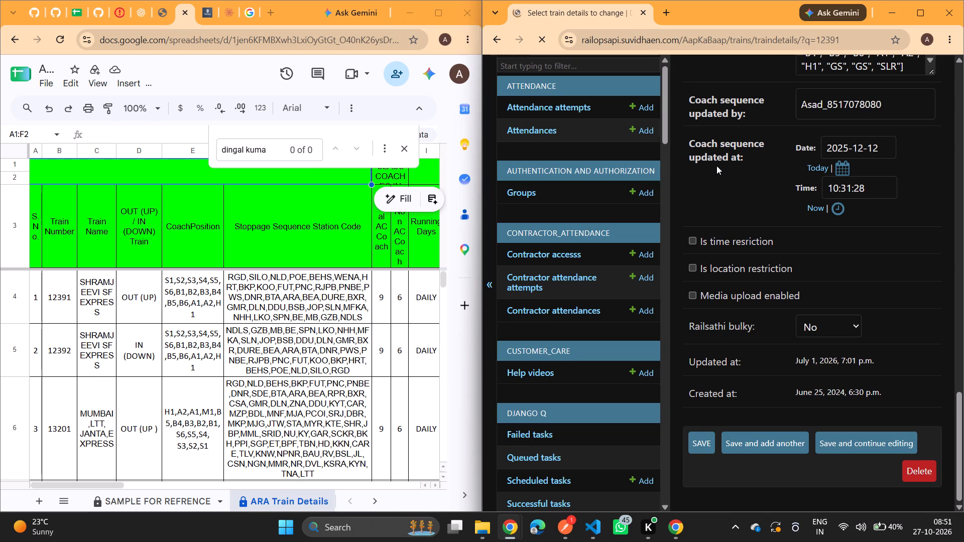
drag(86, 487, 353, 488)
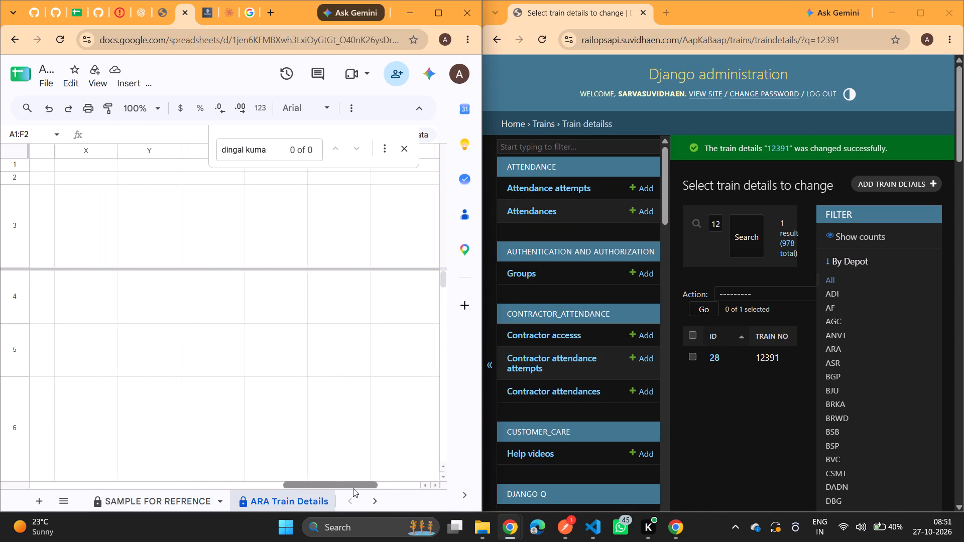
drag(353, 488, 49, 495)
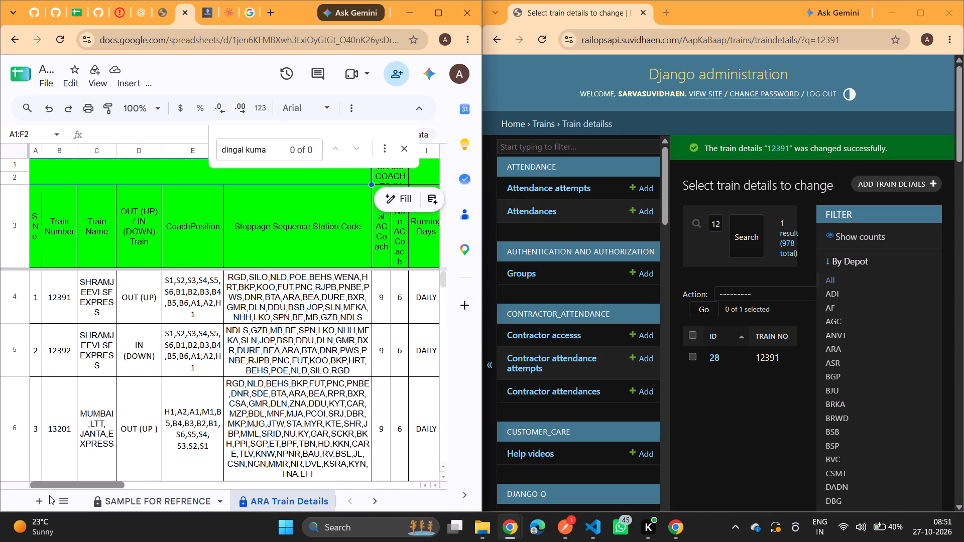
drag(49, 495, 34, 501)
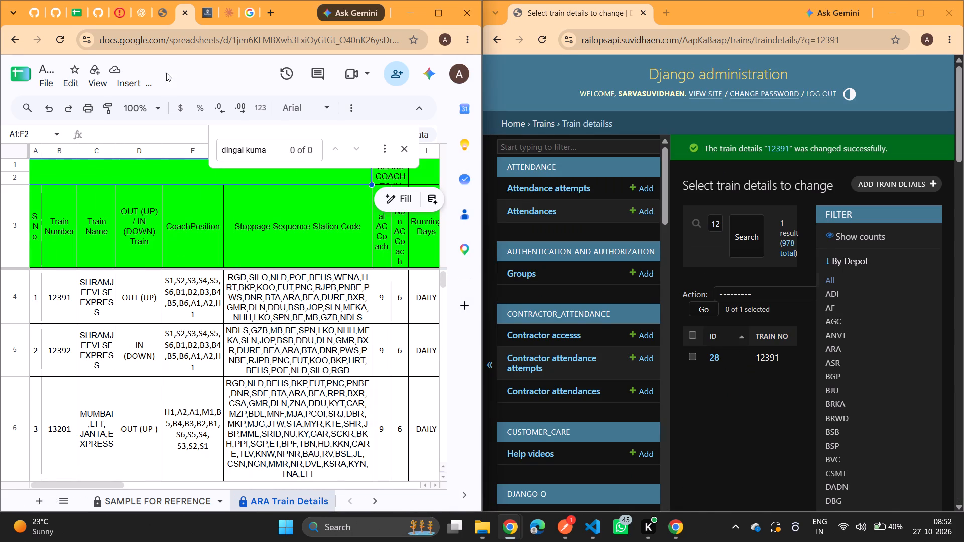
Search the local admin's train details for 12391 and open that train's record.
click(159, 26)
click(233, 193)
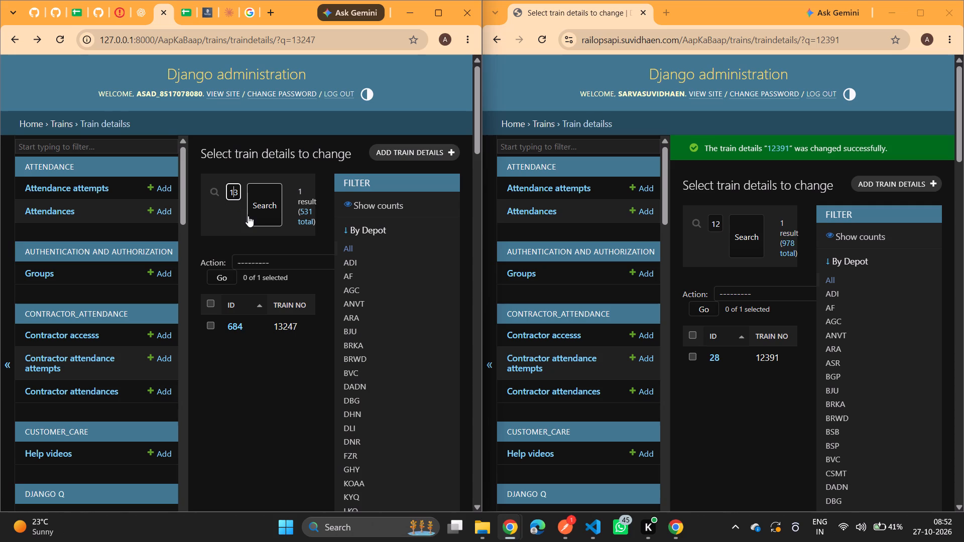
key(Right)
key(Right)
key(Right)
key(Right)
key(Right)
key(Right)
key(Right)
key(Right)
key(Right)
key(Right)
key(Right)
key(Right)
key(Right)
key(Right)
key(BackSpace)
key(BackSpace)
key(BackSpace)
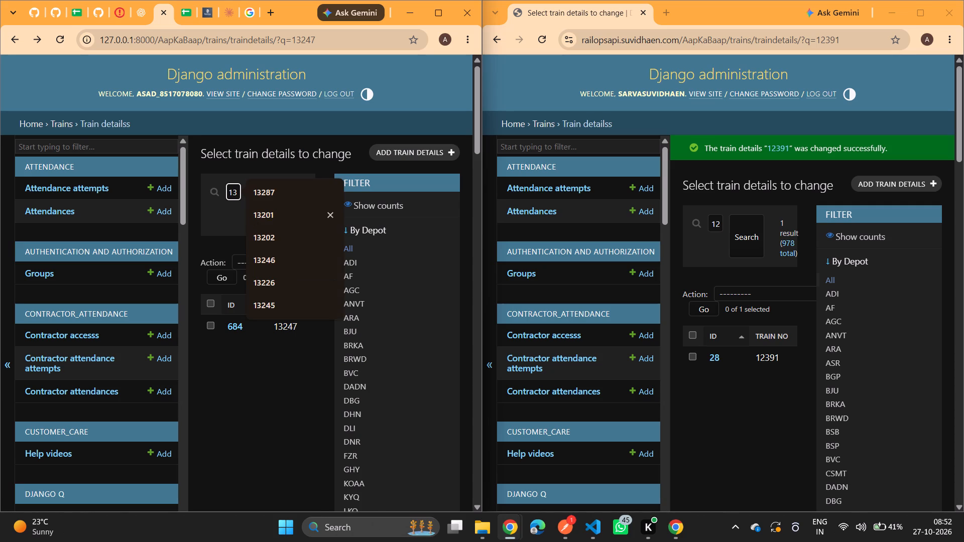
key(BackSpace)
text(2391)
key(Return)
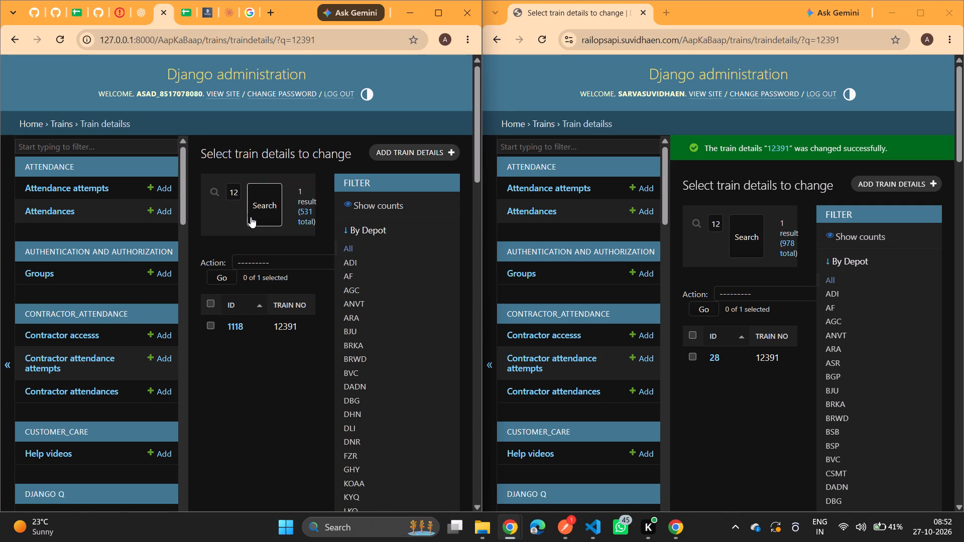
click(237, 329)
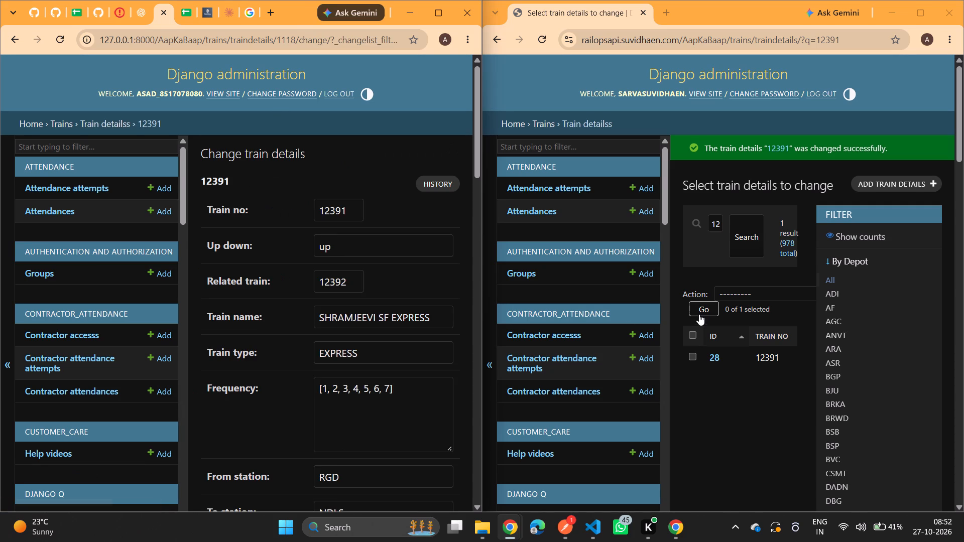
Review train 12391's local record through its depot and user fields, and reopen its railopsapi record for comparison.
scroll(356, 335, down, 7)
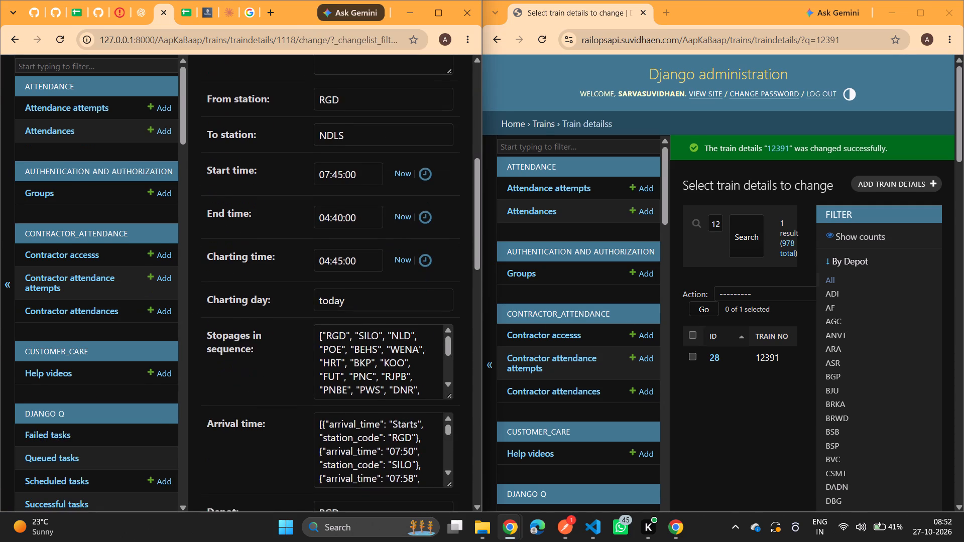
scroll(356, 327, down, 1)
scroll(356, 327, up, 1)
scroll(356, 327, down, 2)
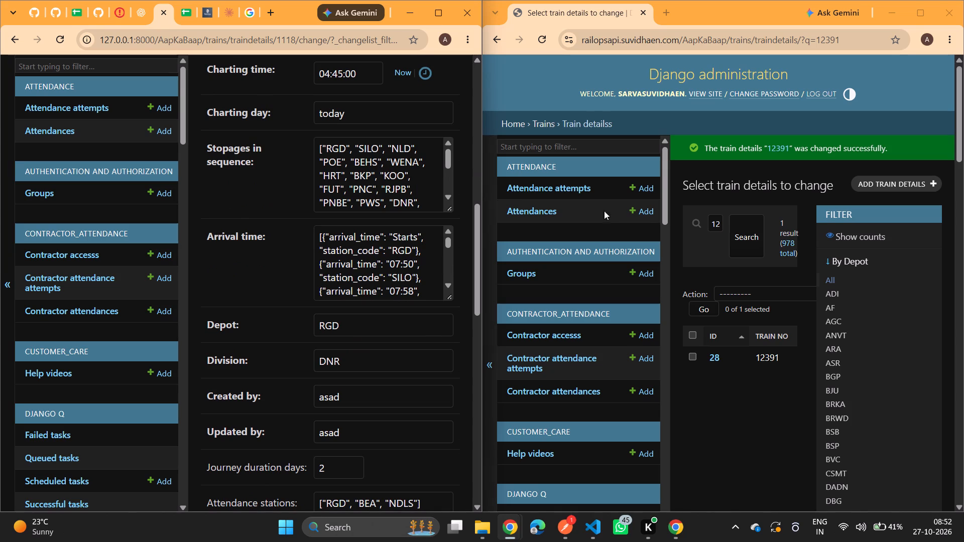
click(716, 354)
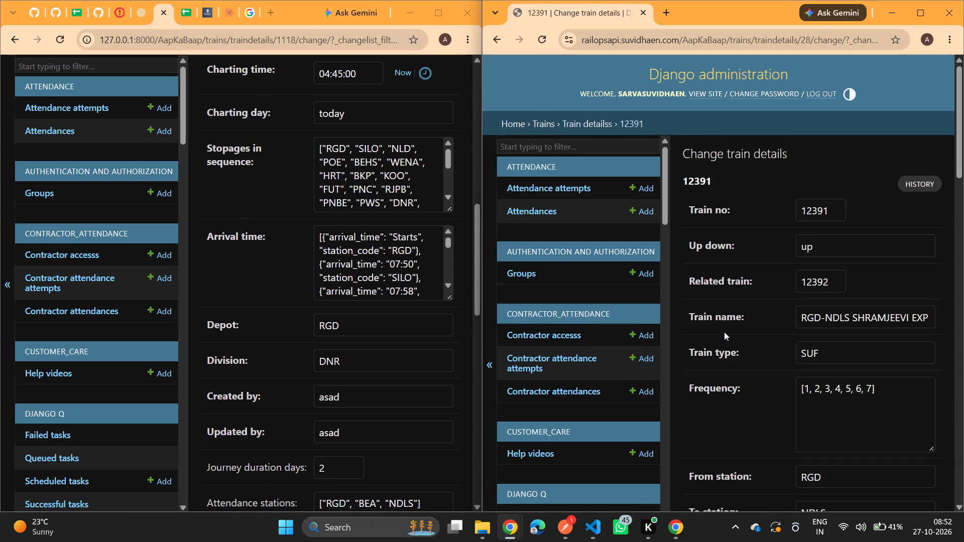
Set Depot to RGD in train 12391's railopsapi record.
scroll(724, 332, down, 3)
scroll(724, 332, up, 6)
scroll(724, 331, down, 4)
scroll(725, 329, up, 1)
scroll(725, 329, down, 1)
scroll(808, 298, down, 3)
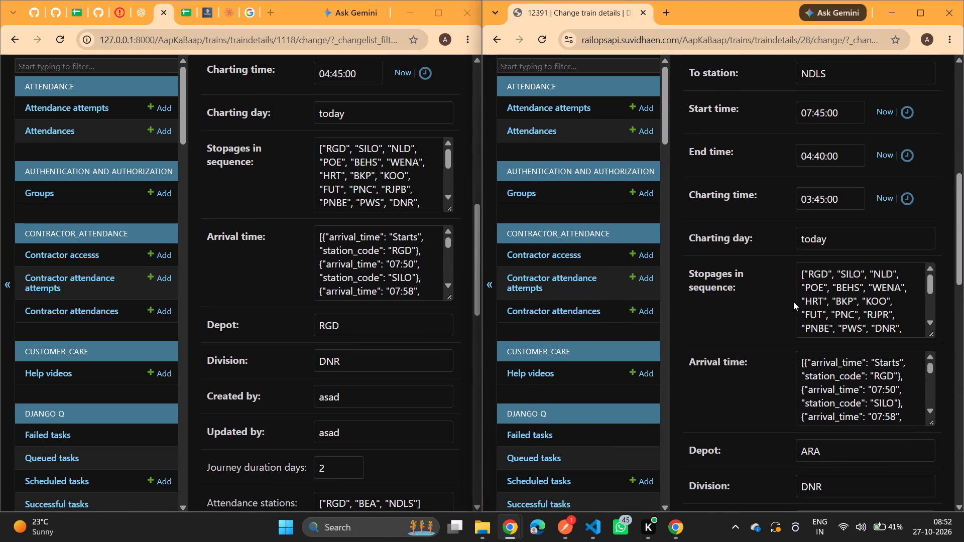
drag(843, 456, 796, 454)
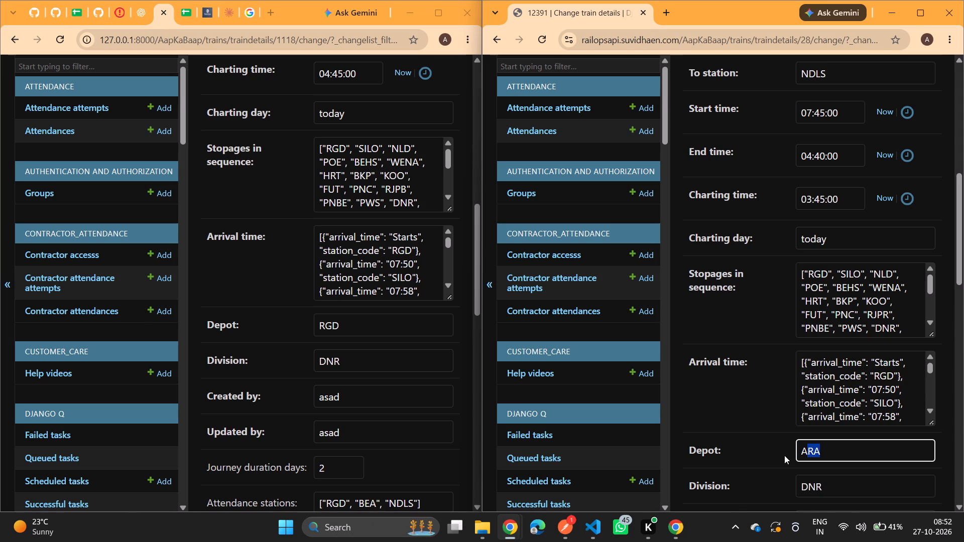
text(RGD)
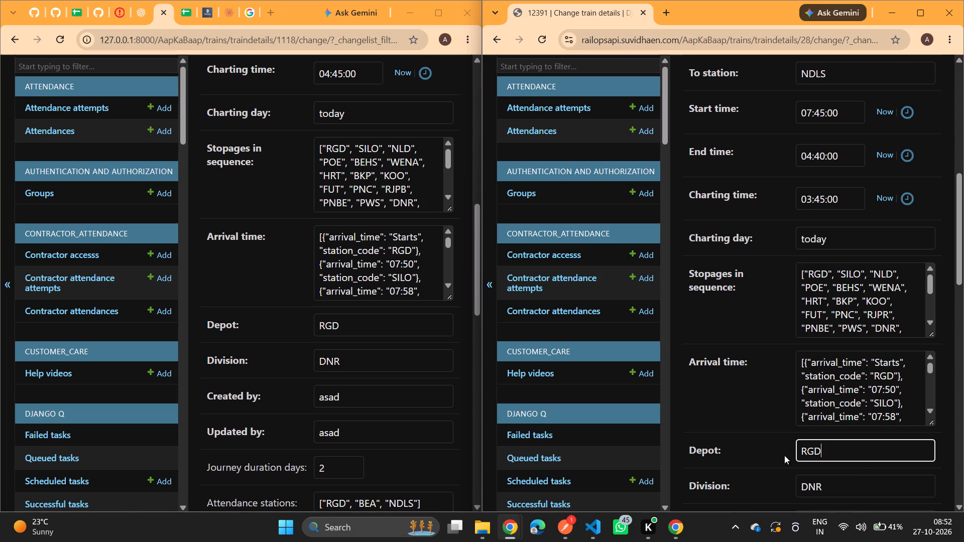
Save train 12391's railopsapi record.
scroll(797, 413, down, 2)
scroll(797, 415, up, 1)
scroll(797, 415, down, 1)
scroll(797, 415, up, 4)
scroll(797, 415, down, 1)
scroll(797, 415, up, 2)
scroll(793, 414, down, 1)
scroll(792, 416, up, 4)
scroll(792, 416, down, 11)
scroll(761, 420, up, 1)
scroll(761, 420, down, 9)
scroll(753, 424, up, 3)
scroll(753, 424, down, 1)
scroll(753, 425, up, 1)
scroll(753, 425, down, 1)
scroll(753, 425, up, 1)
scroll(749, 430, down, 6)
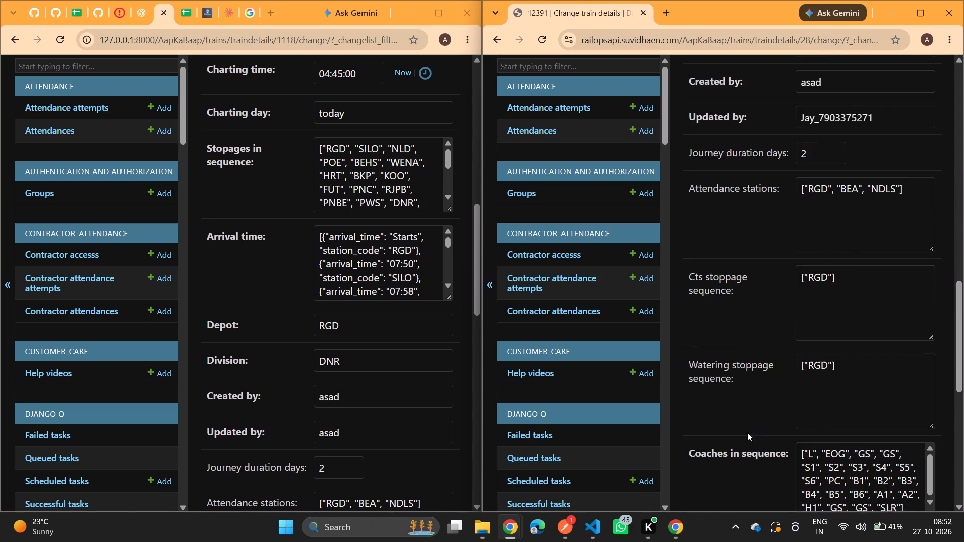
scroll(746, 439, down, 3)
click(709, 443)
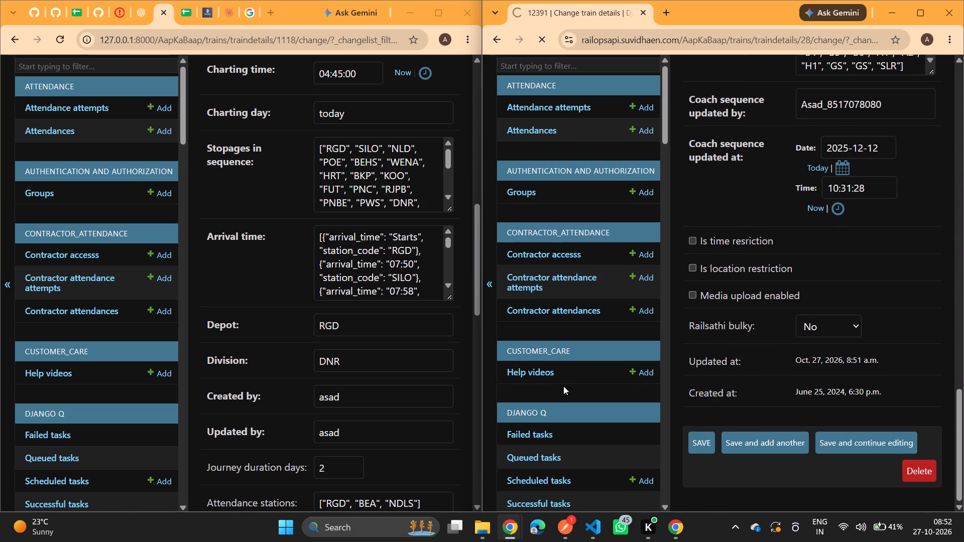
Search the local admin's train details for 12392 and open that train's record.
click(15, 40)
click(233, 190)
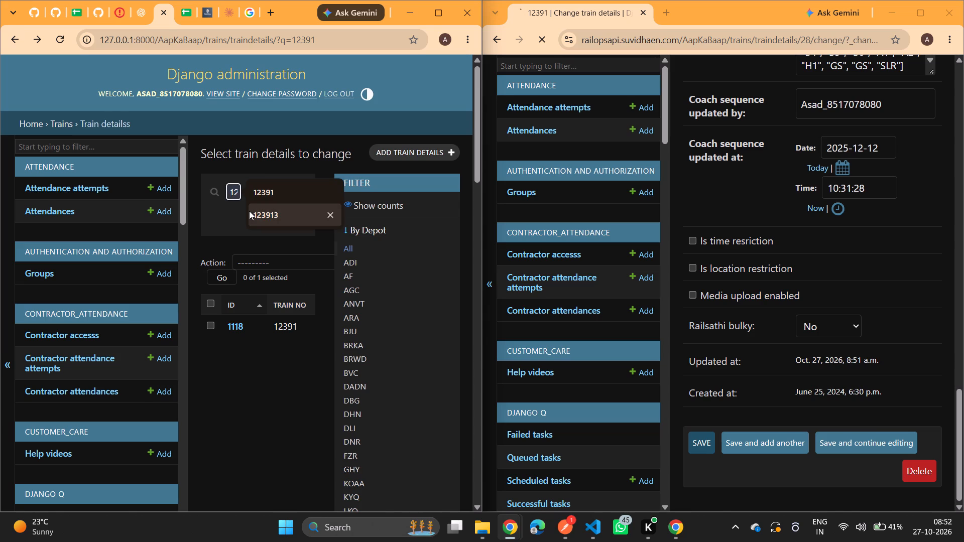
key(Right)
key(Right)
key(Right)
key(Right)
key(Right)
key(Right)
key(Right)
key(Right)
key(Right)
key(Right)
key(Right)
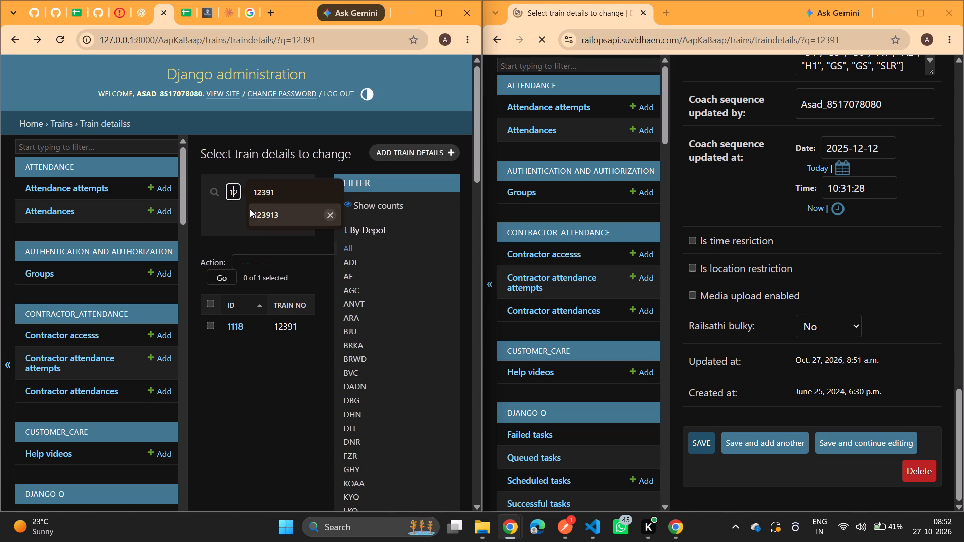
key(Right)
key(Right)
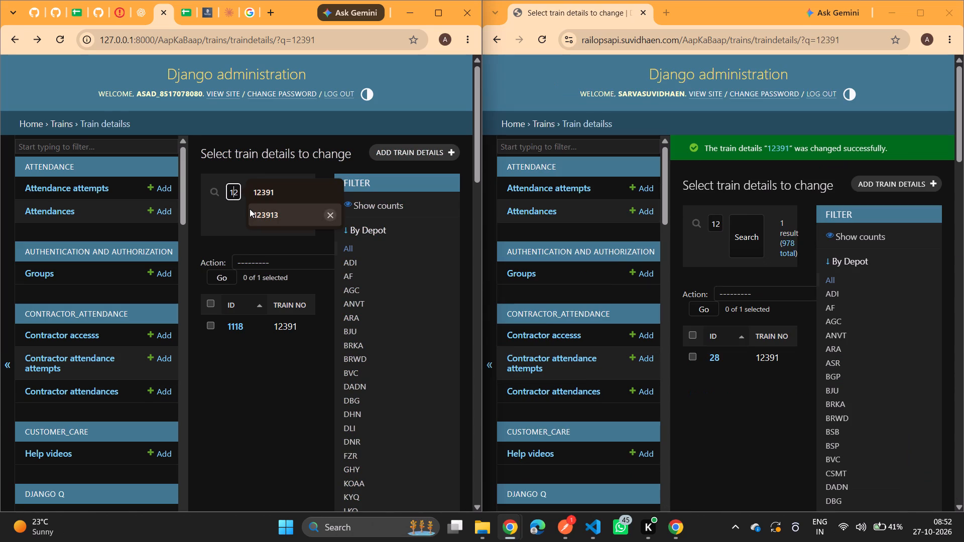
click(236, 192)
key(Right)
key(Right)
key(Right)
key(Right)
key(Right)
key(Right)
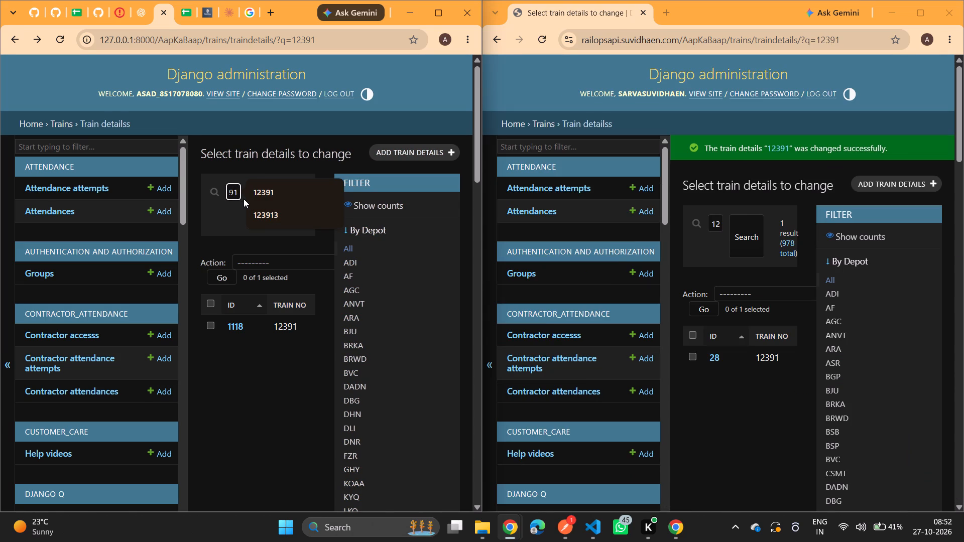
key(BackSpace)
key(2)
key(Return)
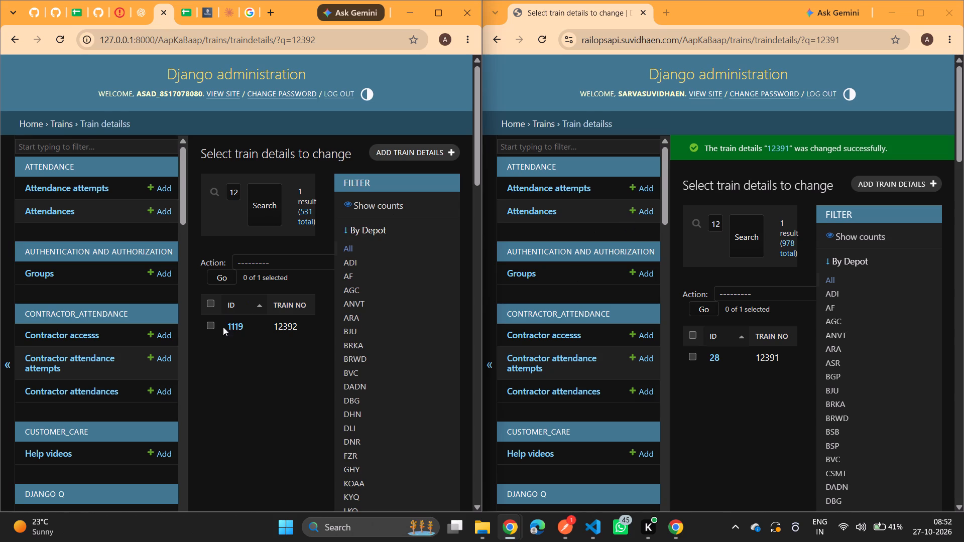
click(236, 325)
Search the railopsapi admin's train details for 12392 and open that train's record alongside the local record's depot and user fields.
click(716, 224)
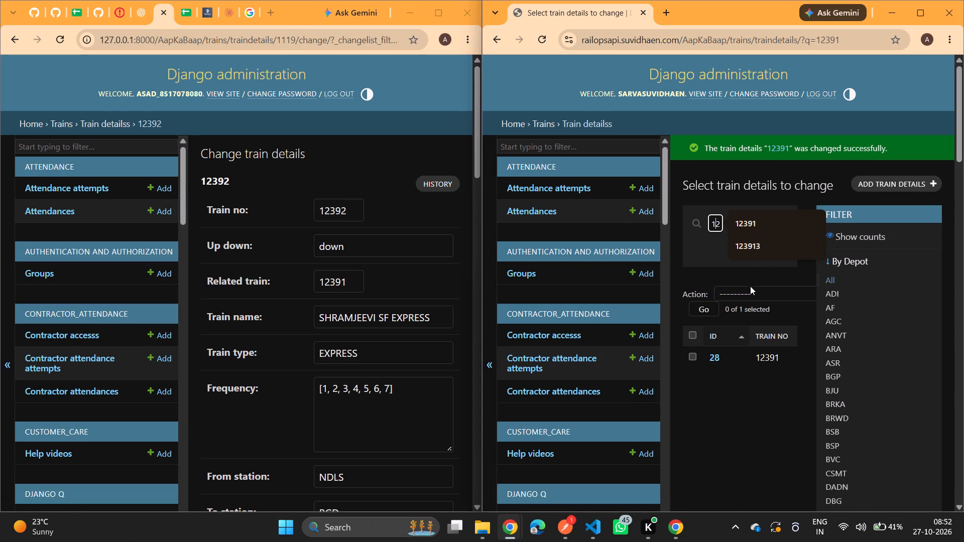
key(Right)
key(Right)
key(Right)
key(Right)
key(Right)
key(Right)
key(Right)
key(Right)
key(Right)
key(Right)
key(Right)
key(Right)
key(Right)
key(Right)
key(Right)
key(BackSpace)
key(2)
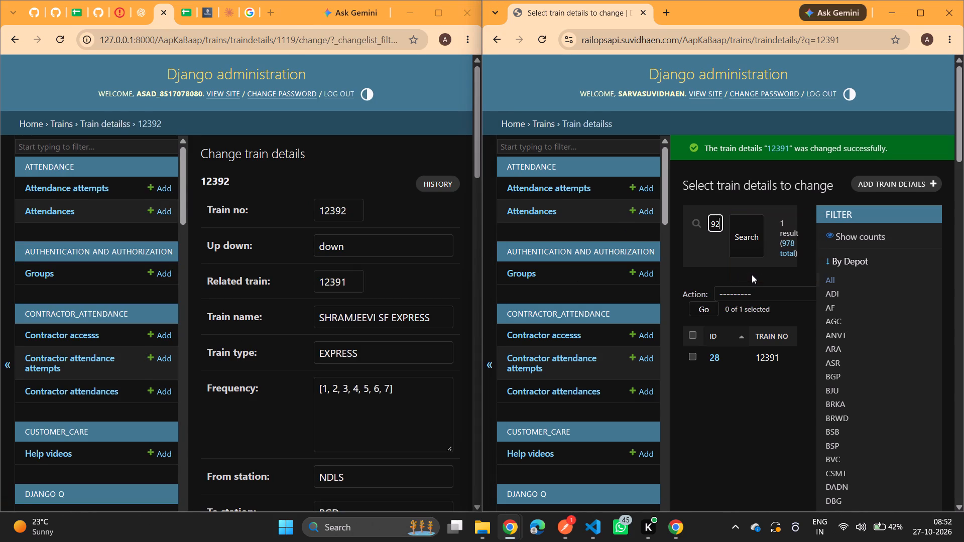
key(Return)
key(Return)
scroll(294, 314, down, 2)
scroll(294, 314, up, 1)
scroll(295, 314, down, 3)
scroll(302, 316, up, 2)
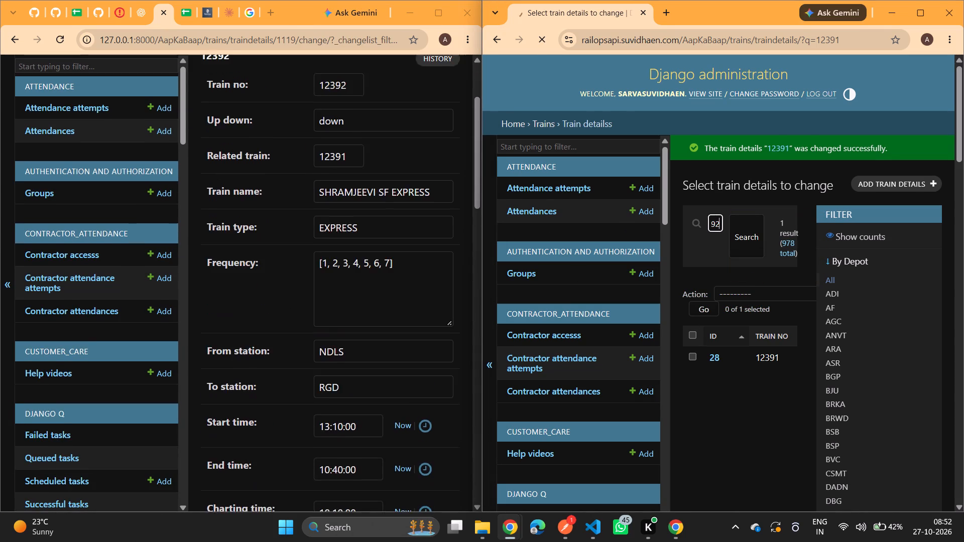
scroll(359, 319, down, 1)
click(744, 248)
scroll(450, 344, down, 6)
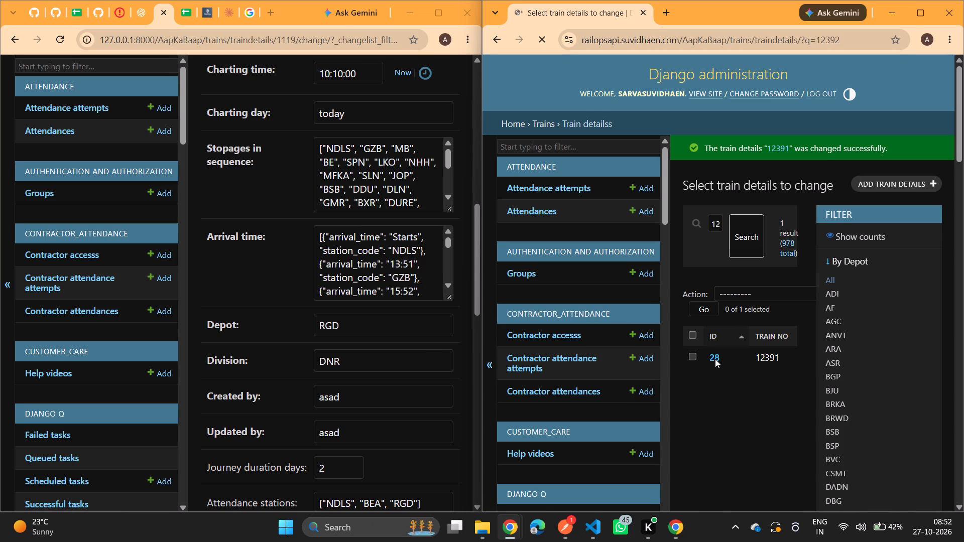
click(716, 328)
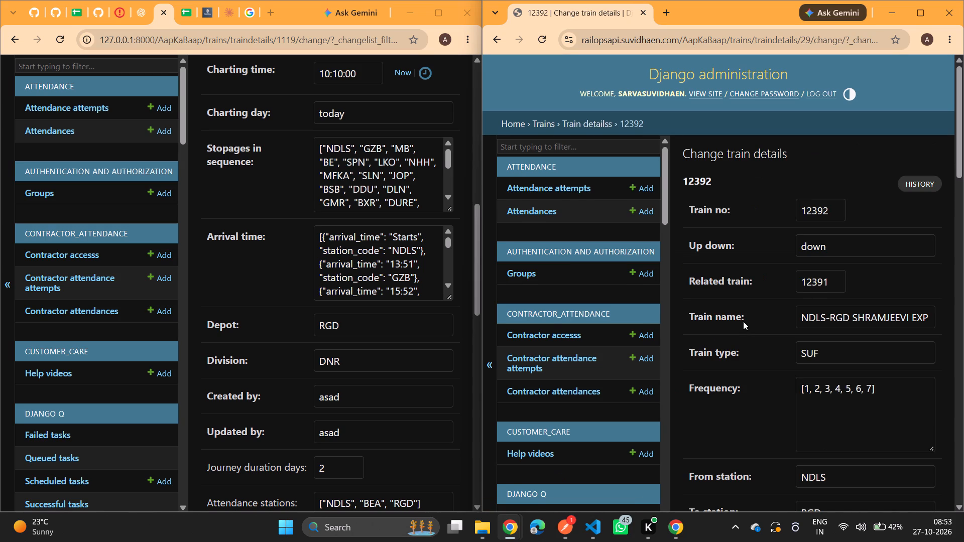
Compare the depot, division, user and station fields of train 12392's railopsapi record with its local record.
scroll(740, 324, down, 1)
scroll(737, 325, up, 3)
scroll(737, 325, down, 14)
scroll(739, 324, up, 2)
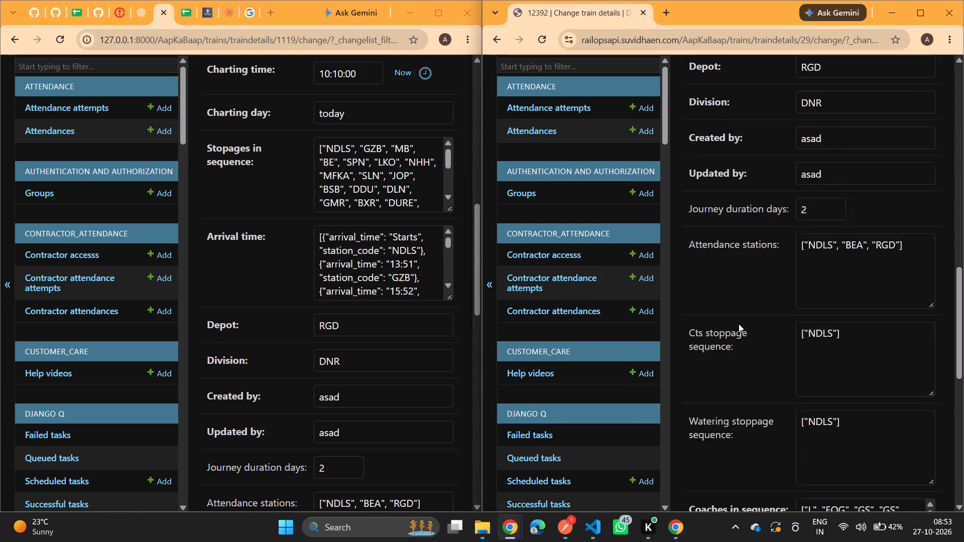
Search the local admin's train details for 13201 and open that train's record.
click(13, 49)
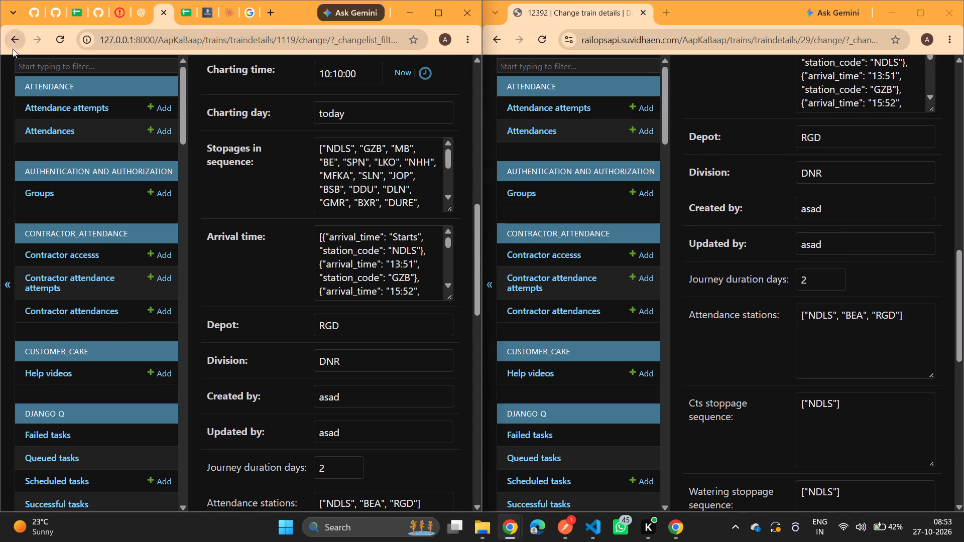
click(238, 192)
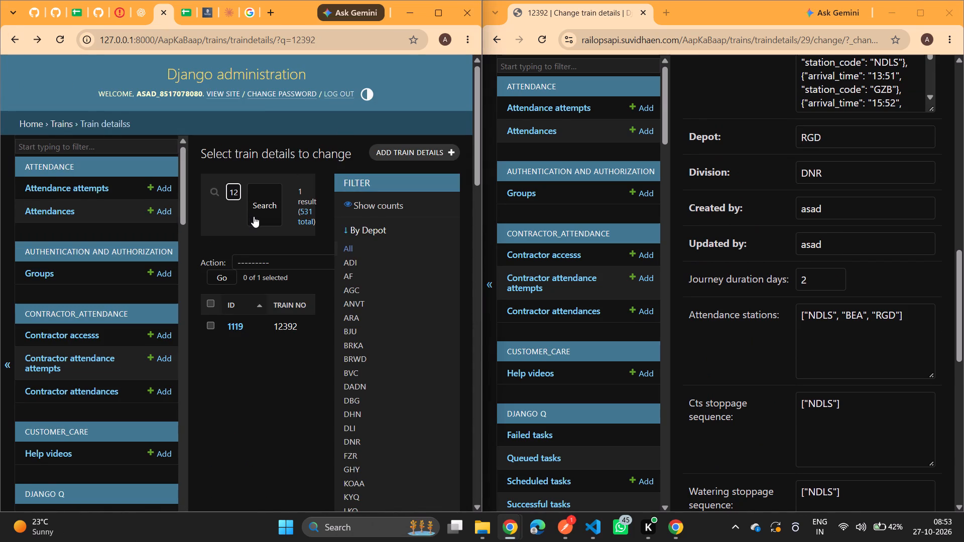
key(Right)
key(Right)
key(Right)
key(Right)
key(Right)
key(BackSpace)
key(BackSpace)
key(BackSpace)
key(BackSpace)
text(3201)
key(Return)
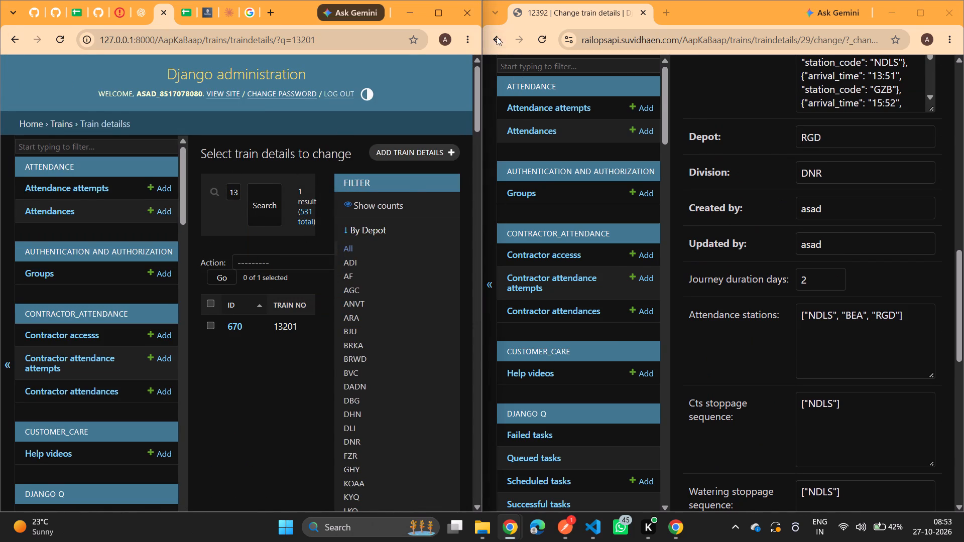
click(495, 35)
click(235, 330)
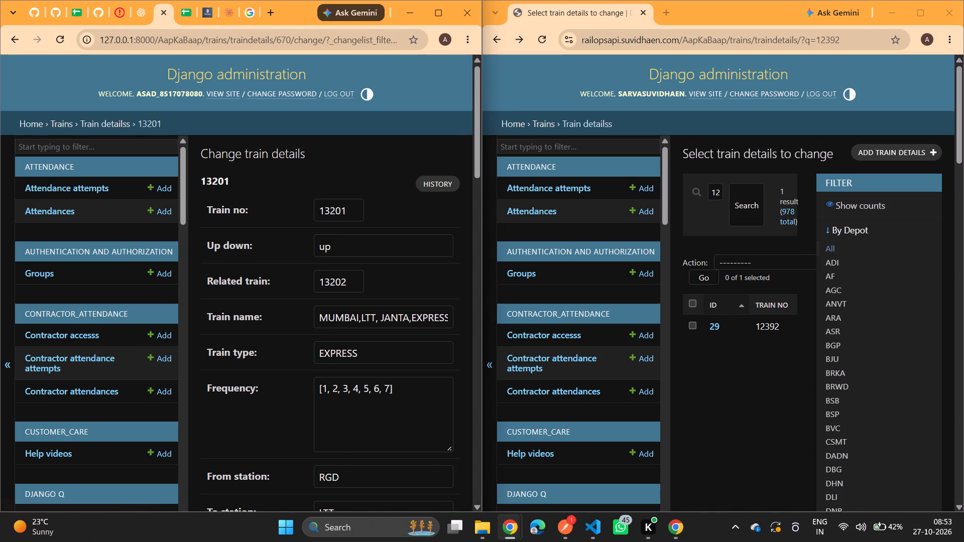
Search the railopsapi admin's train details for 13201 and open its record, checking the local record's depot and user fields.
click(715, 190)
key(BackSpace)
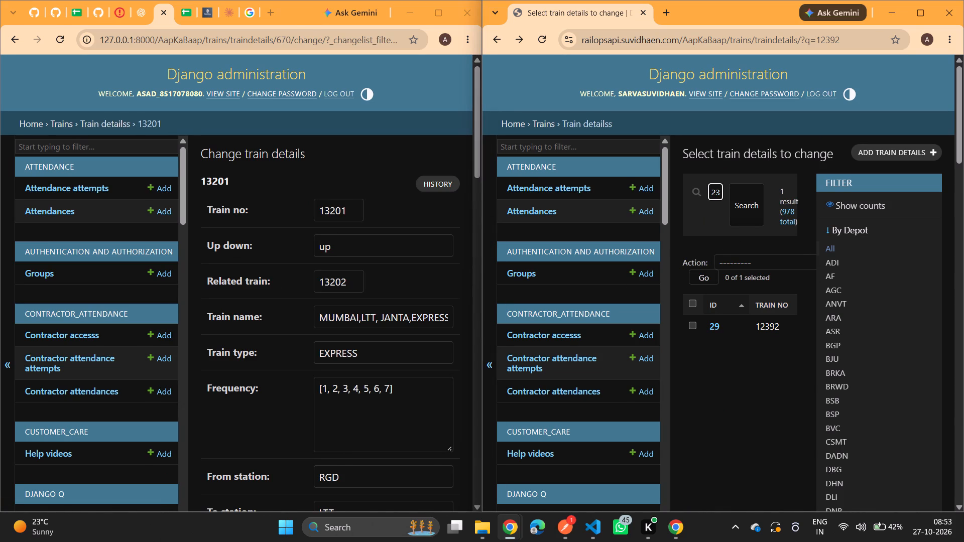
key(Right)
key(Right)
key(Right)
key(Right)
key(Right)
key(BackSpace)
key(BackSpace)
key(BackSpace)
key(BackSpace)
text(13201)
key(Return)
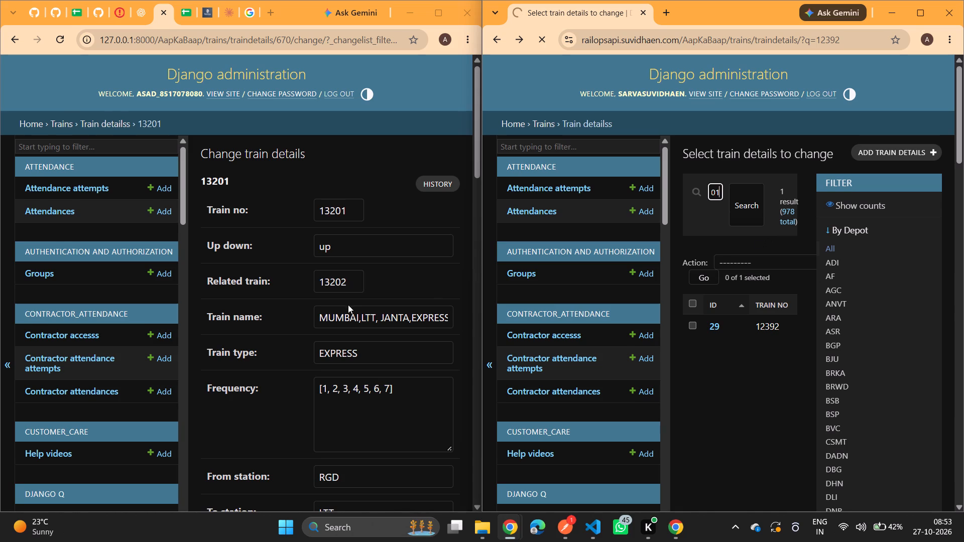
scroll(356, 313, down, 9)
scroll(357, 313, up, 4)
scroll(364, 314, down, 2)
scroll(364, 314, up, 1)
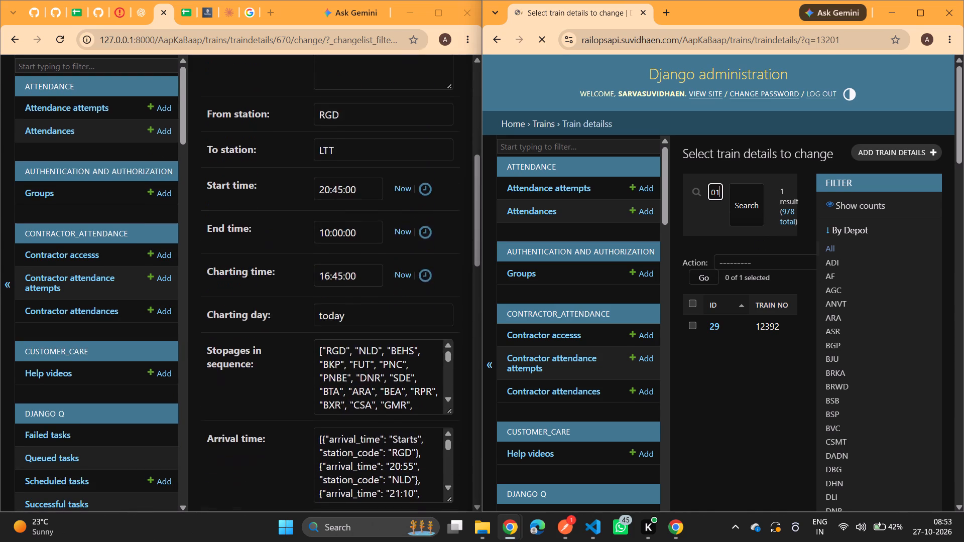
scroll(364, 313, down, 3)
click(714, 320)
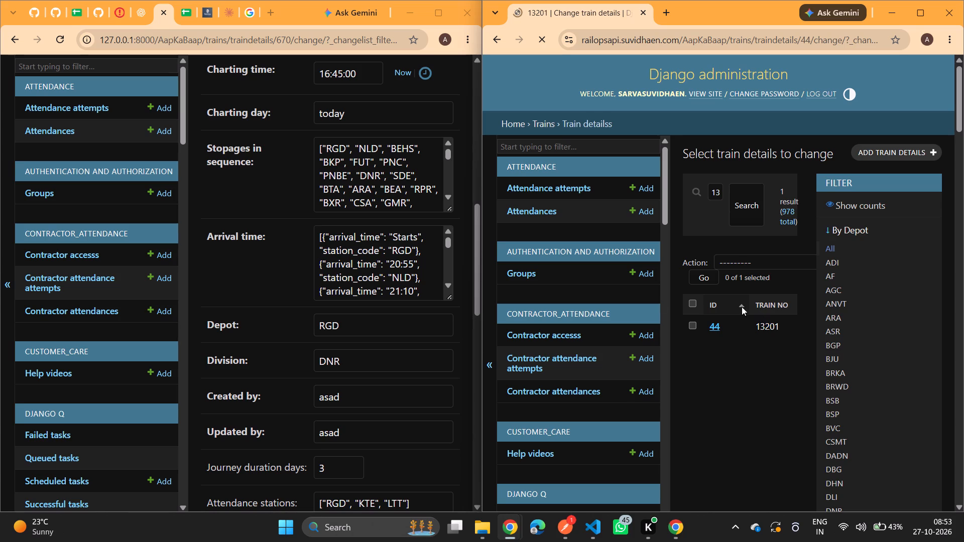
Examine train 13201's railopsapi record down to its depot and user fields, and return the local admin to its train list.
click(8, 39)
scroll(793, 344, down, 3)
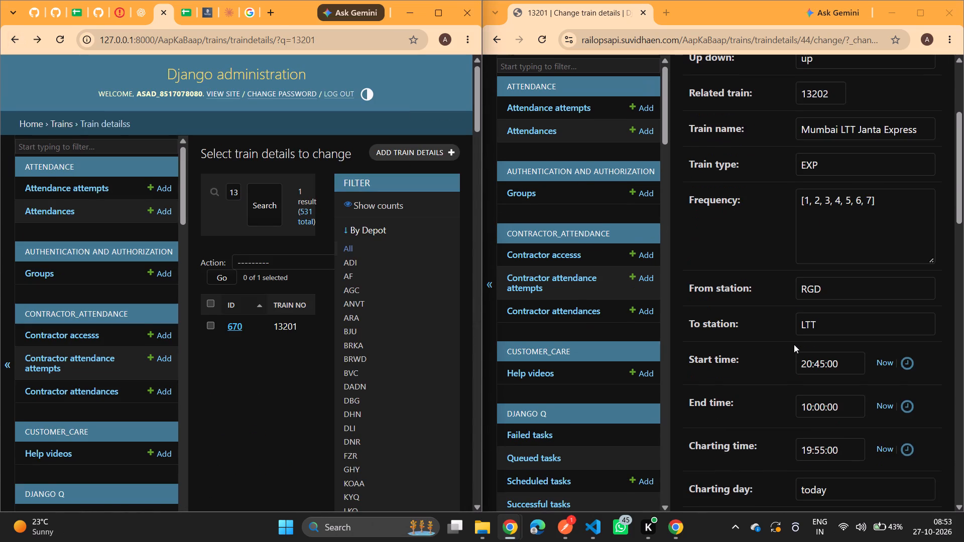
scroll(794, 344, down, 2)
scroll(794, 344, up, 5)
scroll(794, 344, down, 8)
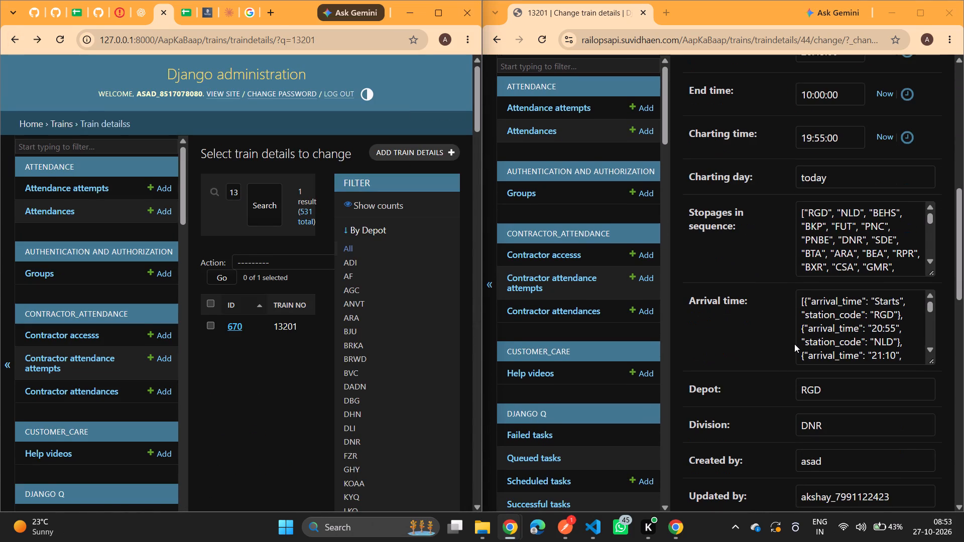
Search the local admin's train details for 13202 and open that train's record.
click(233, 195)
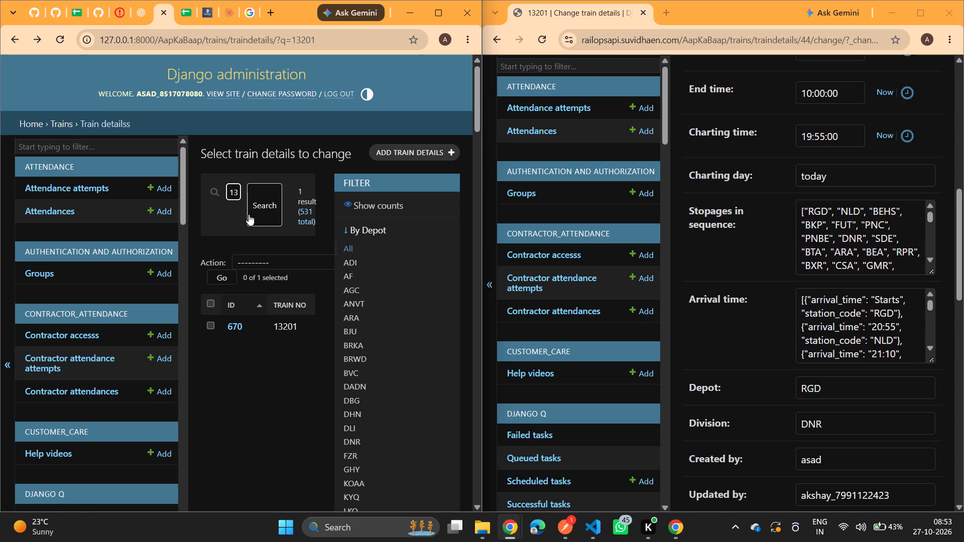
key(Down)
key(Down)
key(Down)
key(Down)
key(Down)
key(Down)
key(2)
key(BackSpace)
key(BackSpace)
key(2)
key(Return)
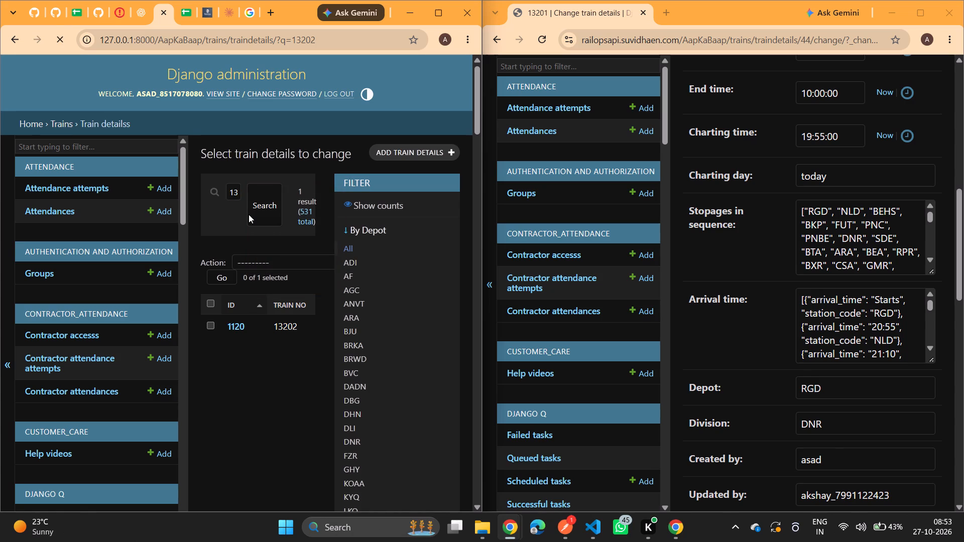
click(236, 326)
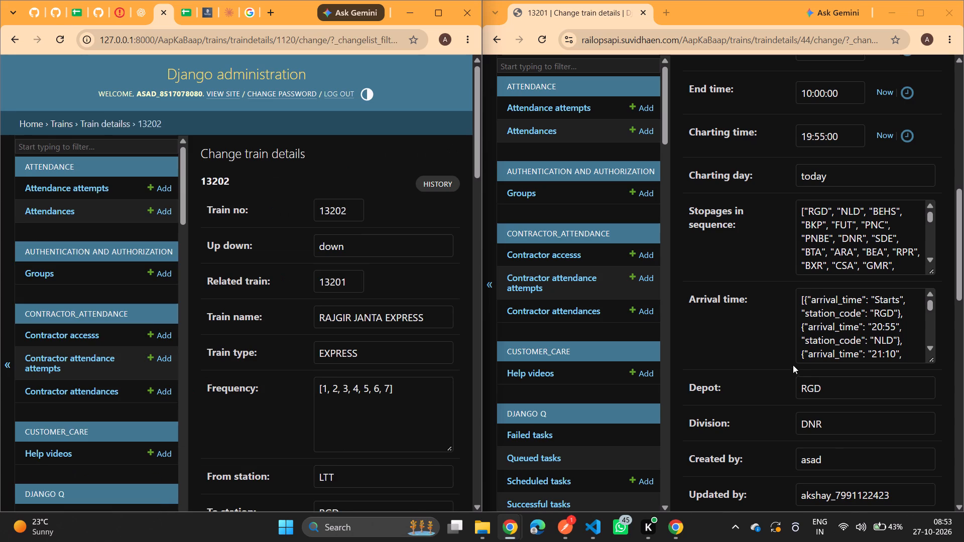
Examine train 13202's local record down to its depot and division fields.
scroll(385, 390, down, 2)
scroll(385, 390, up, 2)
scroll(385, 390, down, 4)
scroll(386, 390, up, 1)
scroll(386, 390, down, 4)
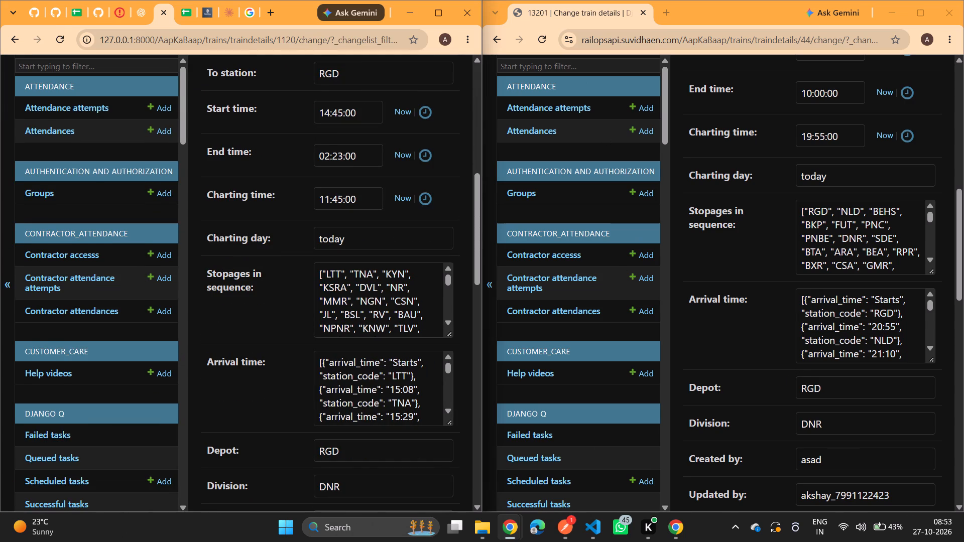
Search the railopsapi admin's train details for 13202 and open that train's record.
click(498, 42)
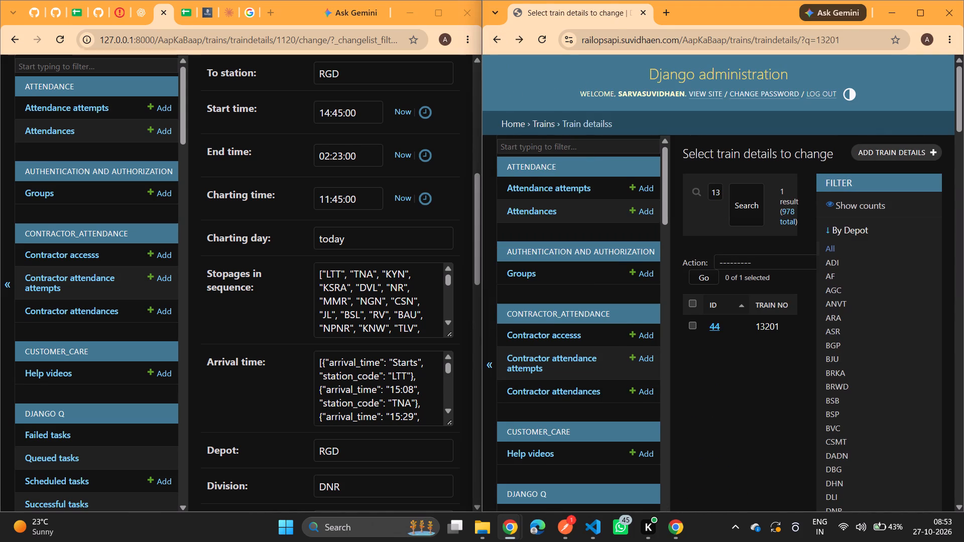
click(717, 189)
key(Right)
key(Right)
key(Right)
key(Right)
key(Right)
key(Right)
key(Right)
key(BackSpace)
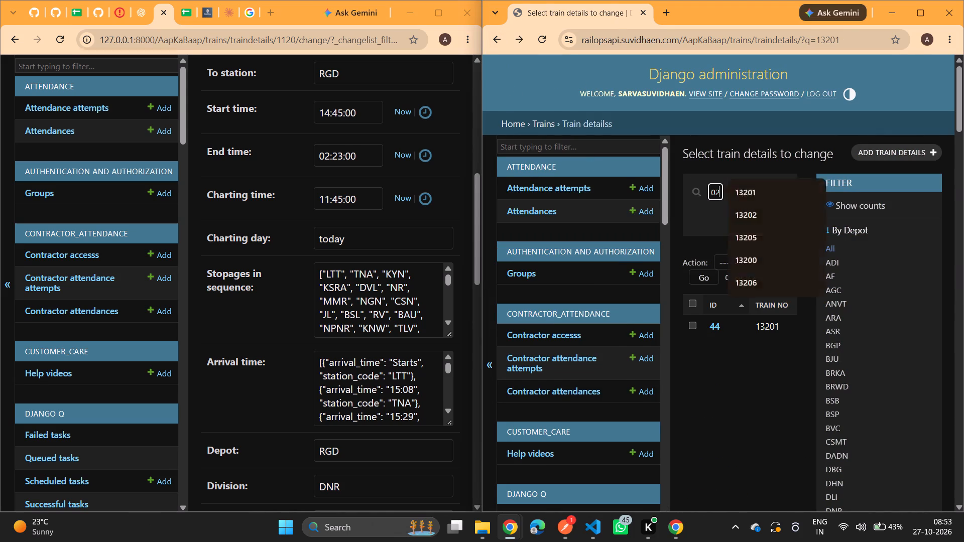
key(2)
key(Return)
scroll(723, 193, up, 2)
scroll(723, 193, down, 1)
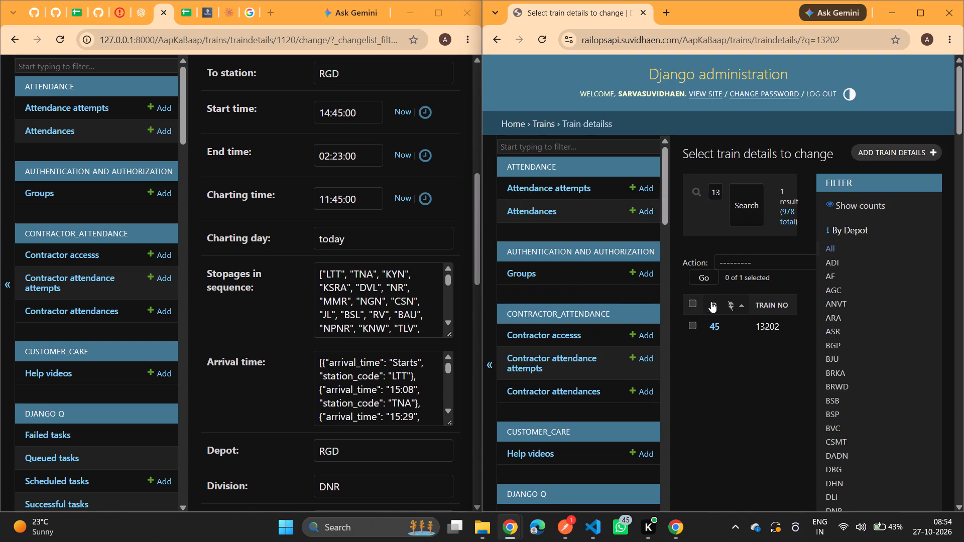
click(713, 326)
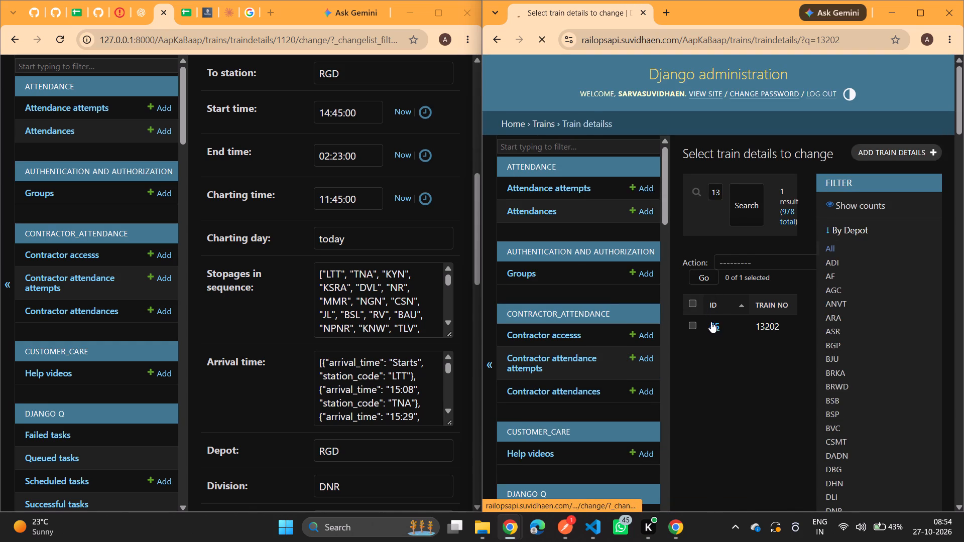
scroll(703, 318, up, 1)
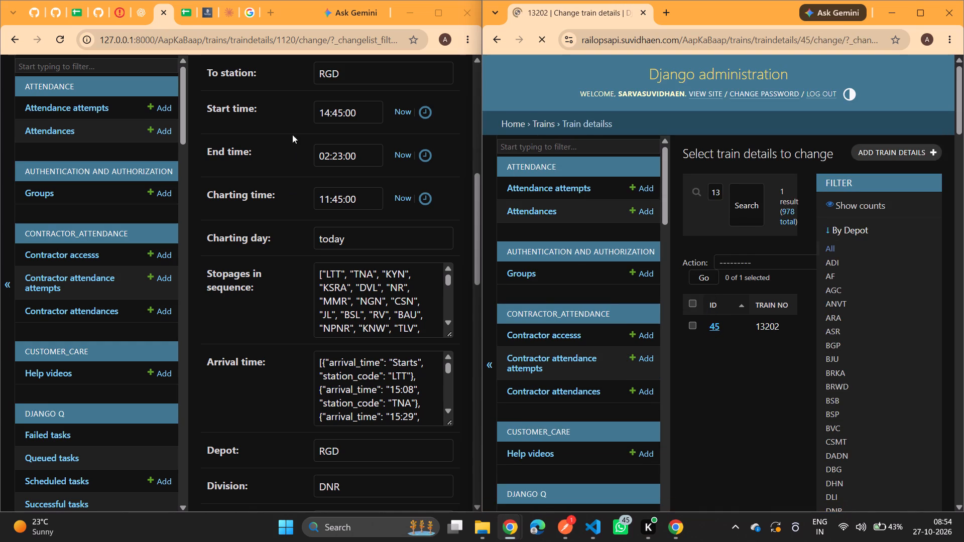
Check train 13202's row in the ARA Train Details sheet, including its train type, zone, division and depot columns, and look over the rows below.
click(186, 17)
scroll(192, 327, down, 1)
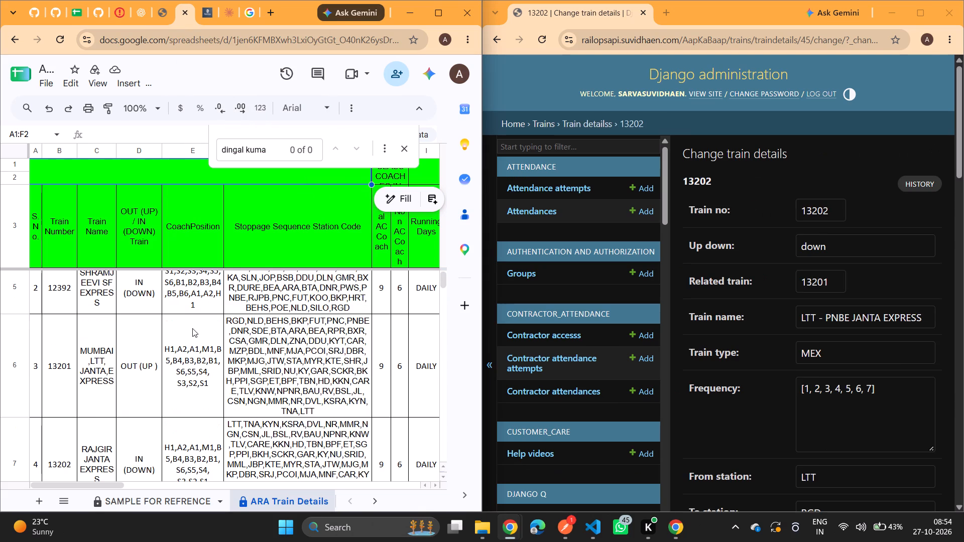
scroll(192, 328, down, 1)
scroll(192, 328, up, 1)
scroll(193, 343, down, 2)
scroll(195, 368, up, 1)
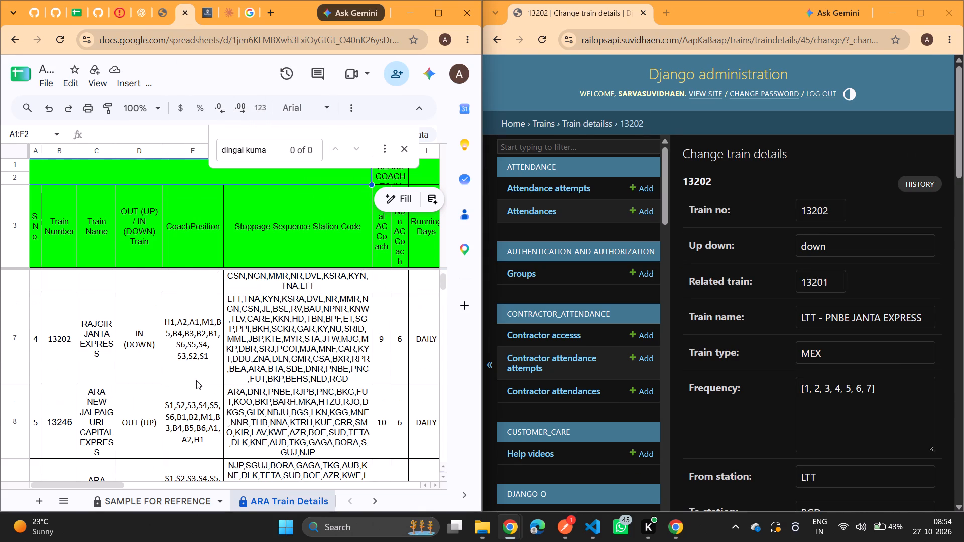
scroll(196, 381, down, 2)
drag(96, 485, 250, 490)
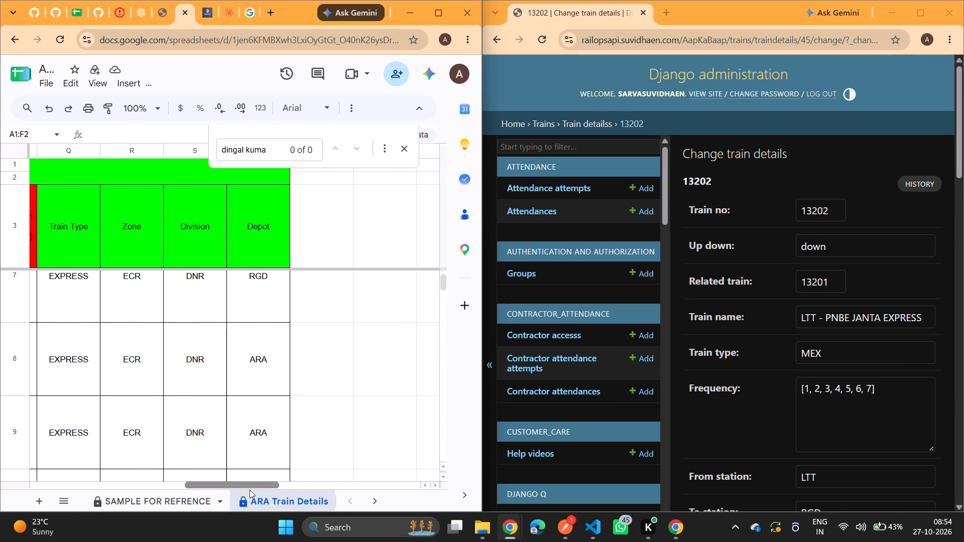
drag(250, 490, 243, 485)
scroll(278, 436, down, 2)
scroll(278, 436, up, 1)
scroll(278, 436, down, 7)
scroll(278, 436, up, 3)
scroll(278, 436, down, 2)
scroll(278, 437, up, 1)
scroll(278, 437, down, 5)
scroll(275, 442, up, 4)
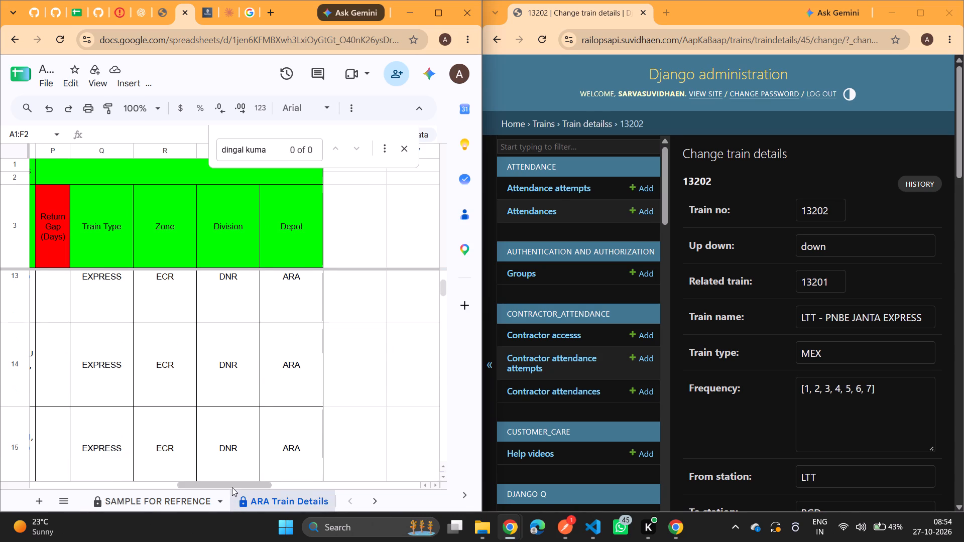
drag(232, 487, 33, 519)
Examine train 13202's railopsapi record from its name and type down to its depot, user and attendance station fields.
scroll(835, 368, down, 4)
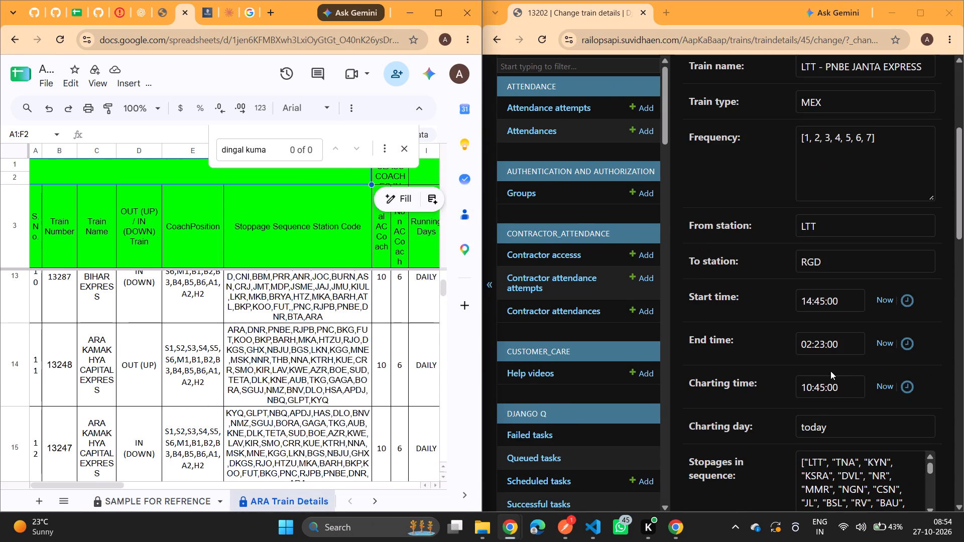
scroll(830, 371, down, 3)
scroll(830, 371, up, 5)
scroll(827, 371, down, 2)
scroll(826, 370, up, 4)
scroll(825, 370, down, 1)
scroll(824, 370, up, 2)
scroll(824, 370, down, 1)
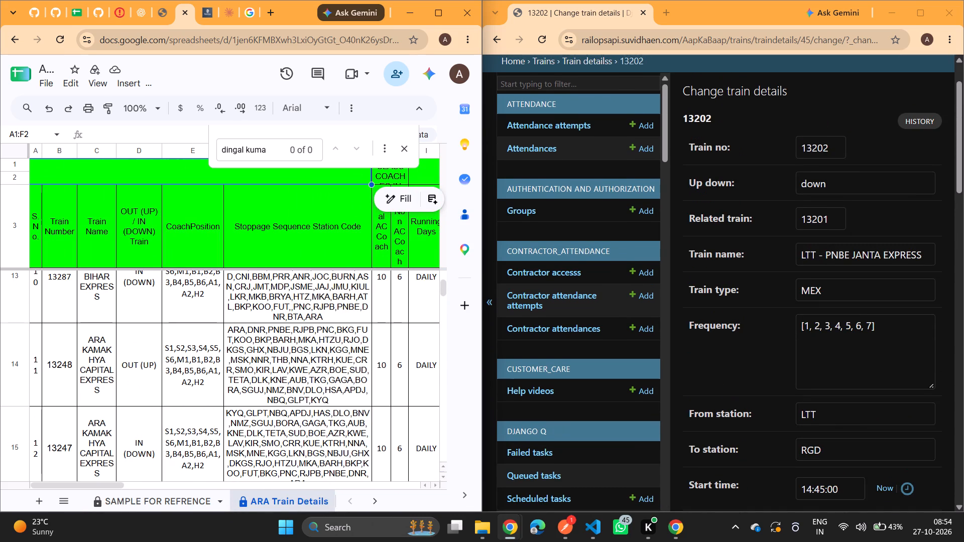
scroll(822, 356, down, 1)
scroll(822, 356, up, 1)
scroll(822, 357, down, 12)
scroll(824, 358, up, 3)
scroll(824, 357, down, 1)
scroll(824, 357, up, 1)
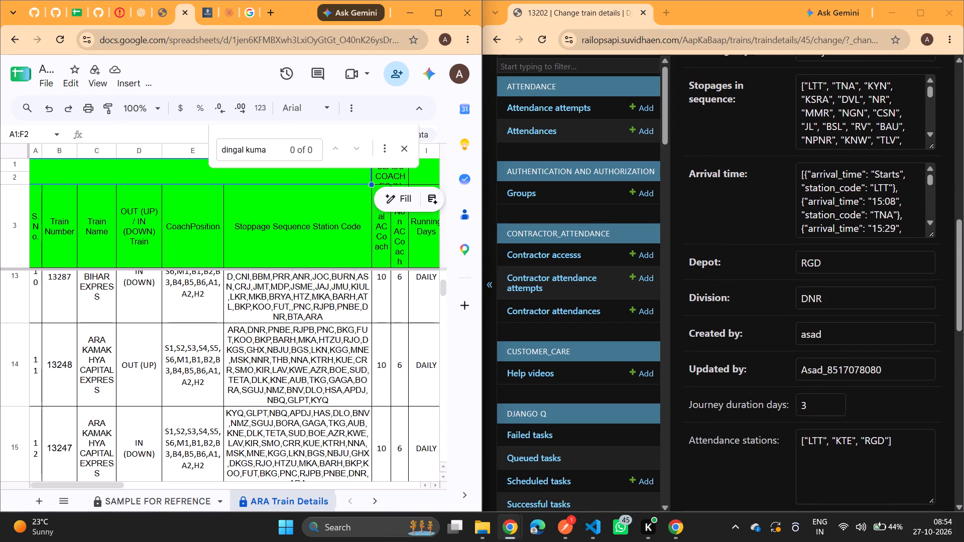
Search the railopsapi admin's train details for 13246 and open that train's record.
click(492, 39)
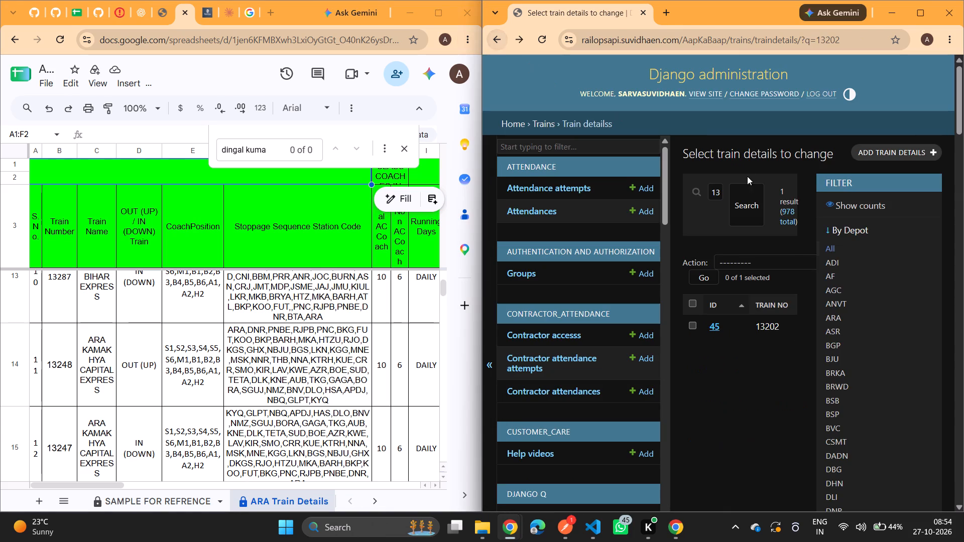
click(719, 194)
key(Right)
key(Right)
key(Right)
key(Right)
key(Right)
key(Right)
key(BackSpace)
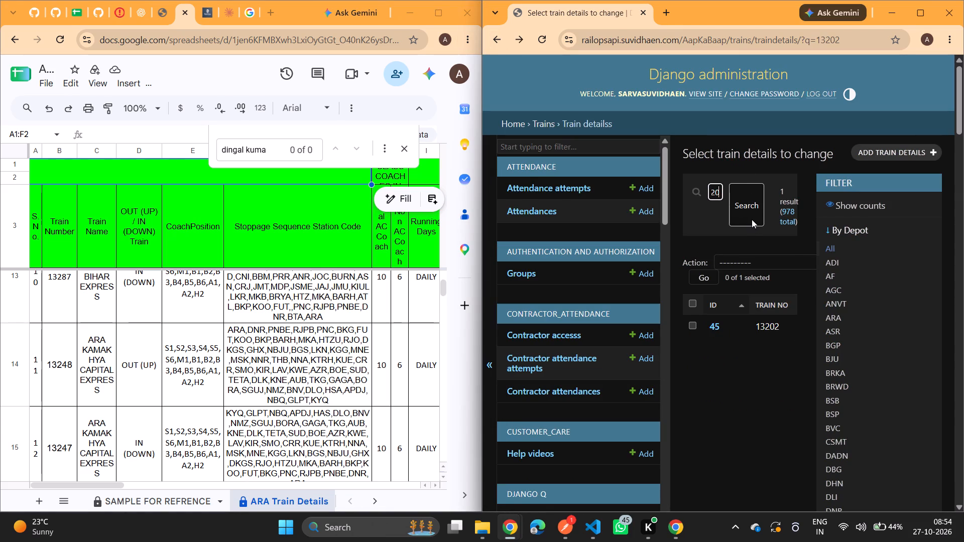
key(BackSpace)
text(46)
key(Return)
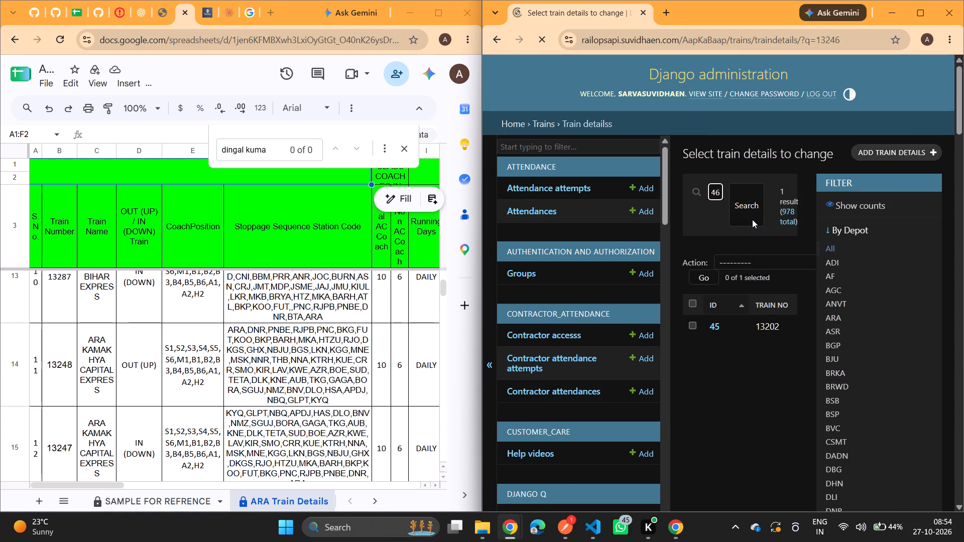
click(714, 326)
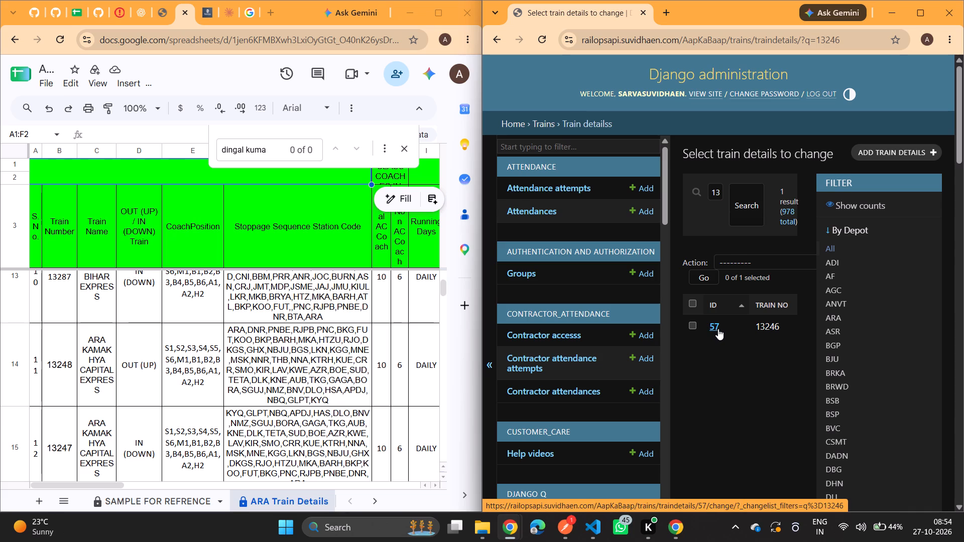
click(718, 325)
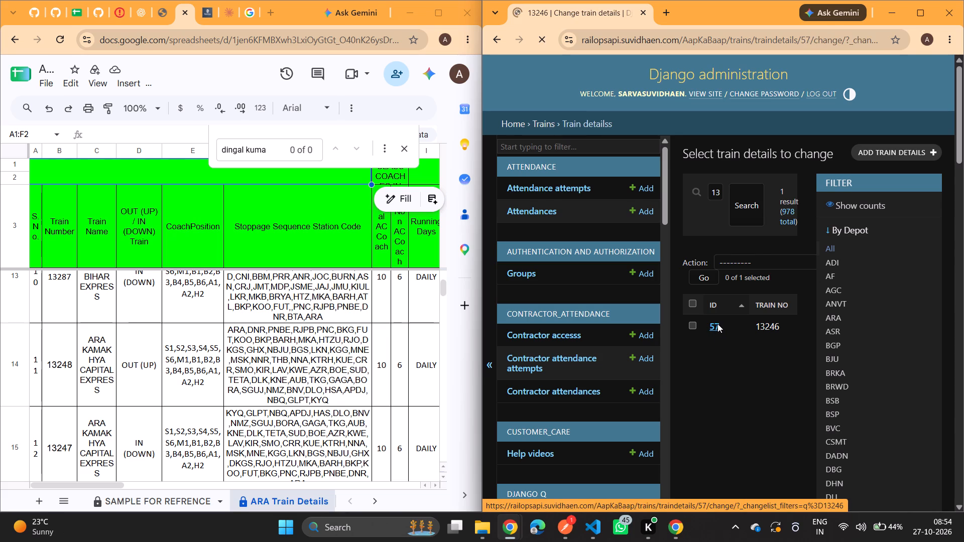
Examine train 13246's railopsapi record, including its times, stoppages, depot, user and attendance station fields.
scroll(719, 329, down, 9)
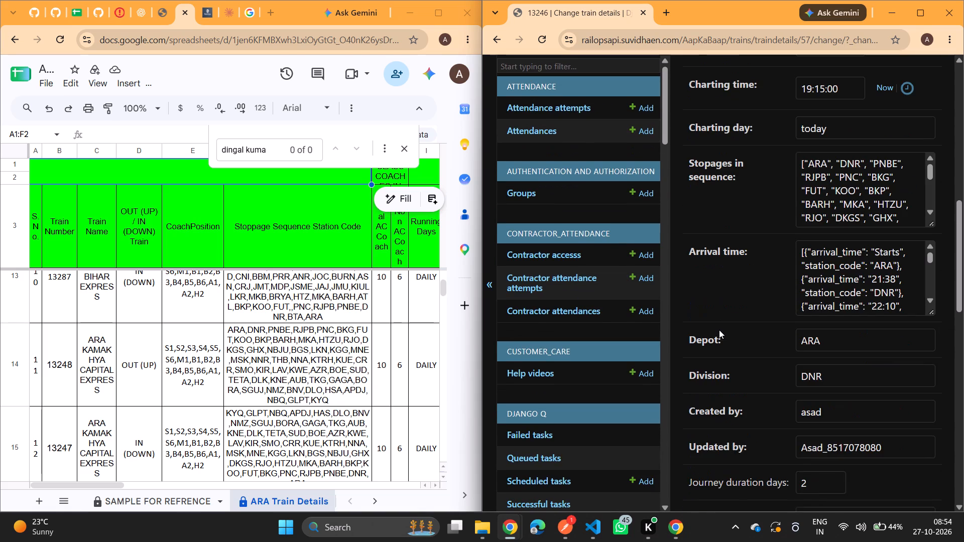
scroll(719, 330, down, 1)
scroll(719, 330, up, 2)
scroll(719, 330, down, 1)
scroll(719, 330, up, 7)
scroll(719, 330, down, 5)
scroll(719, 330, up, 1)
scroll(719, 330, down, 1)
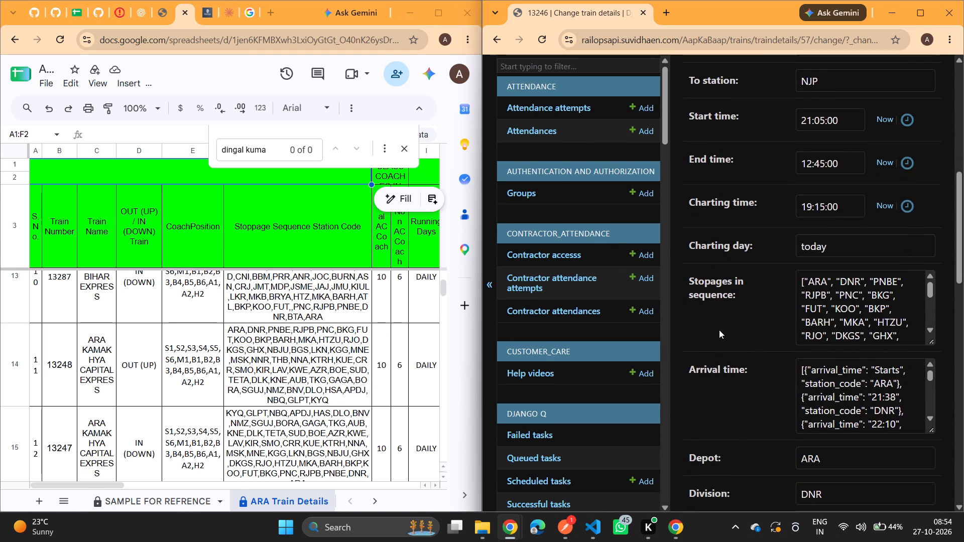
scroll(719, 330, down, 1)
scroll(719, 330, up, 1)
scroll(719, 330, down, 1)
scroll(719, 330, up, 1)
scroll(719, 330, down, 1)
scroll(719, 330, up, 1)
scroll(719, 330, down, 4)
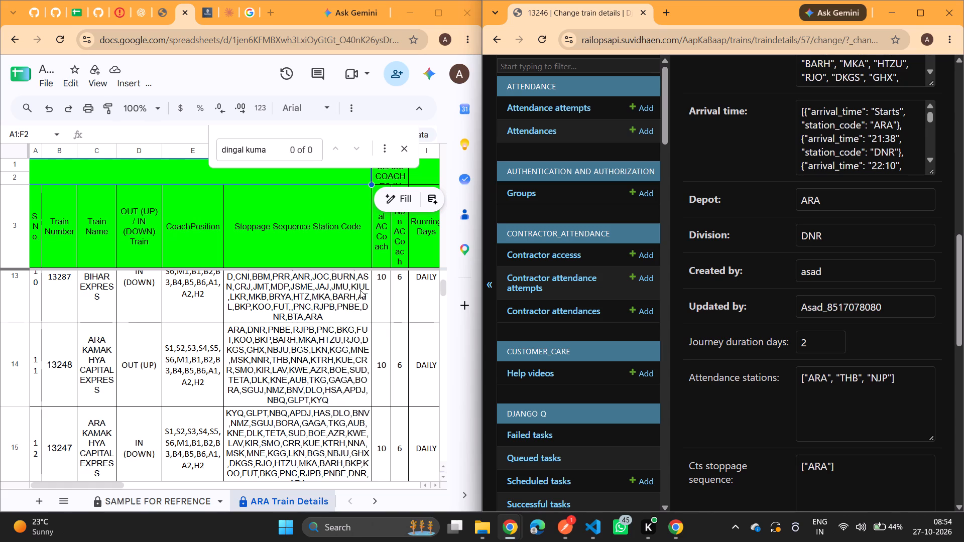
Look through the train rows of the ARA Train Details sheet, from the first train to the last filled row.
scroll(292, 351, up, 1)
scroll(292, 351, down, 1)
scroll(292, 351, up, 10)
scroll(289, 350, down, 1)
scroll(288, 349, up, 2)
scroll(288, 349, down, 4)
scroll(288, 349, up, 1)
scroll(286, 348, down, 1)
scroll(286, 348, up, 3)
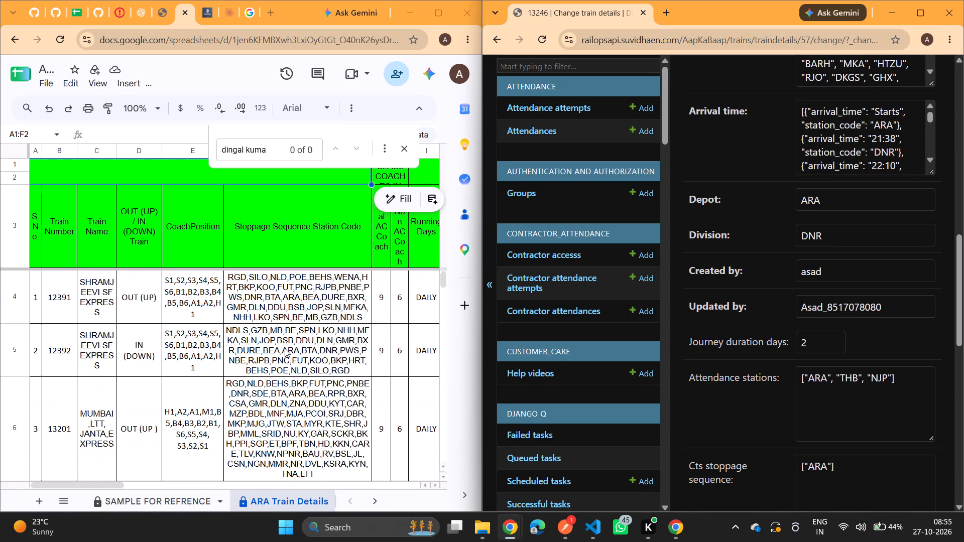
scroll(285, 348, up, 3)
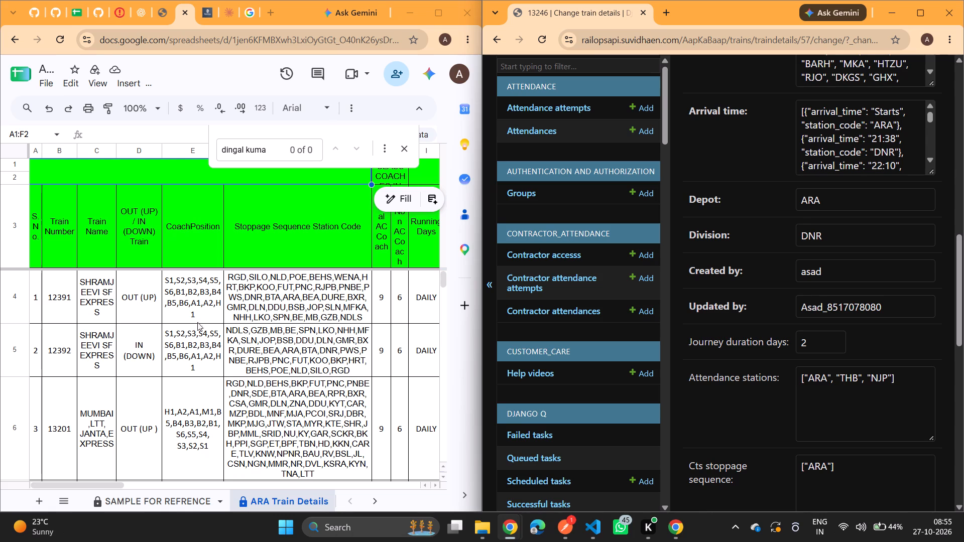
scroll(165, 416, up, 3)
scroll(165, 416, down, 2)
scroll(165, 415, up, 1)
scroll(165, 413, down, 3)
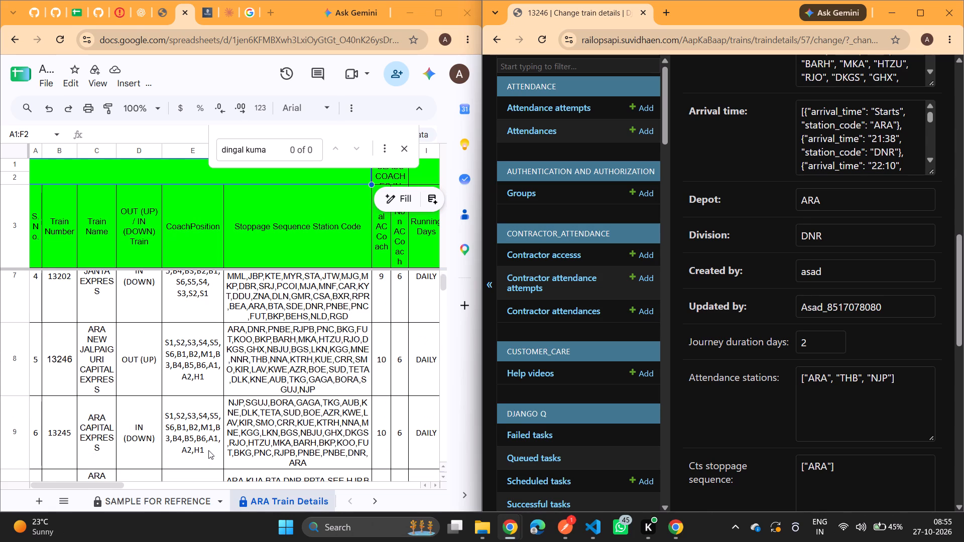
scroll(207, 437, down, 1)
scroll(207, 437, up, 1)
scroll(207, 434, down, 2)
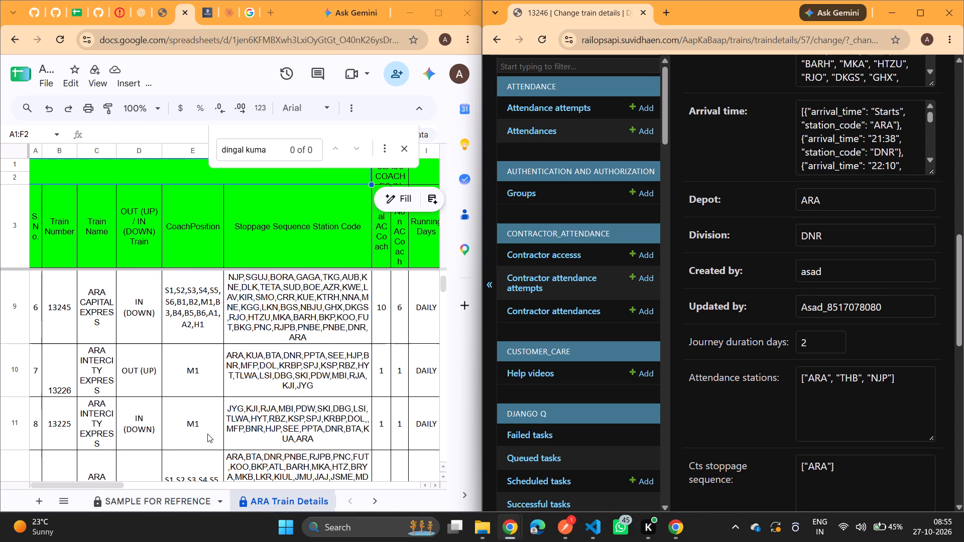
scroll(207, 434, down, 2)
scroll(207, 433, up, 2)
scroll(207, 433, down, 1)
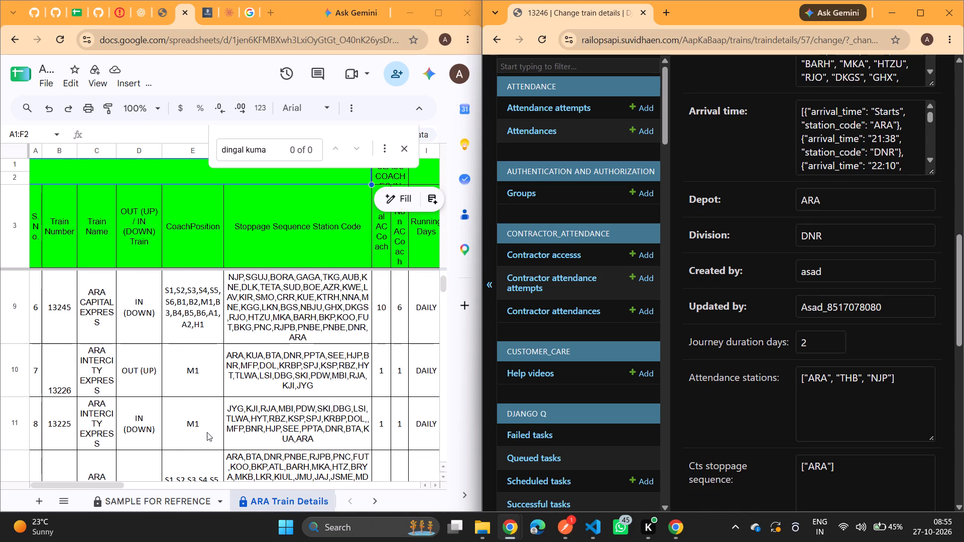
scroll(207, 432, down, 9)
scroll(207, 431, up, 1)
scroll(207, 431, down, 1)
scroll(206, 430, up, 4)
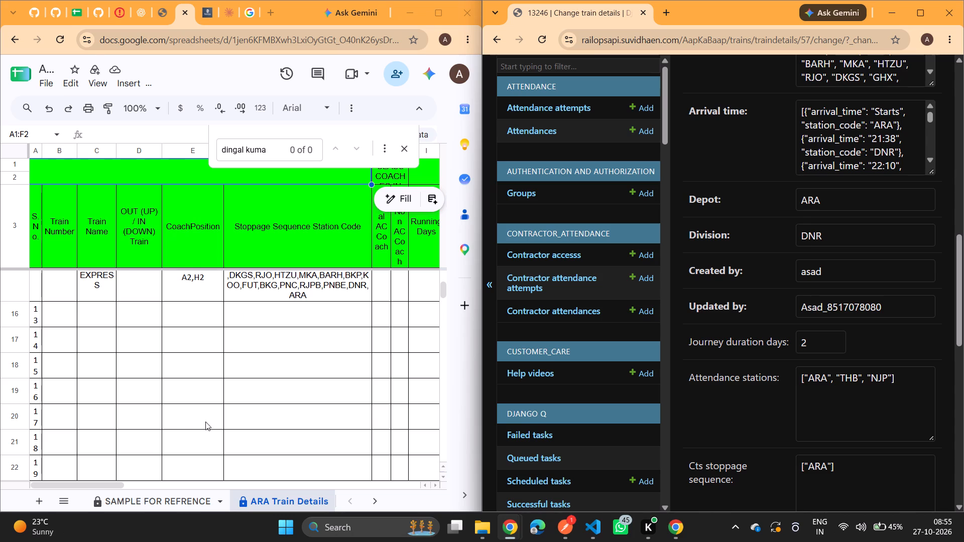
scroll(205, 410, up, 1)
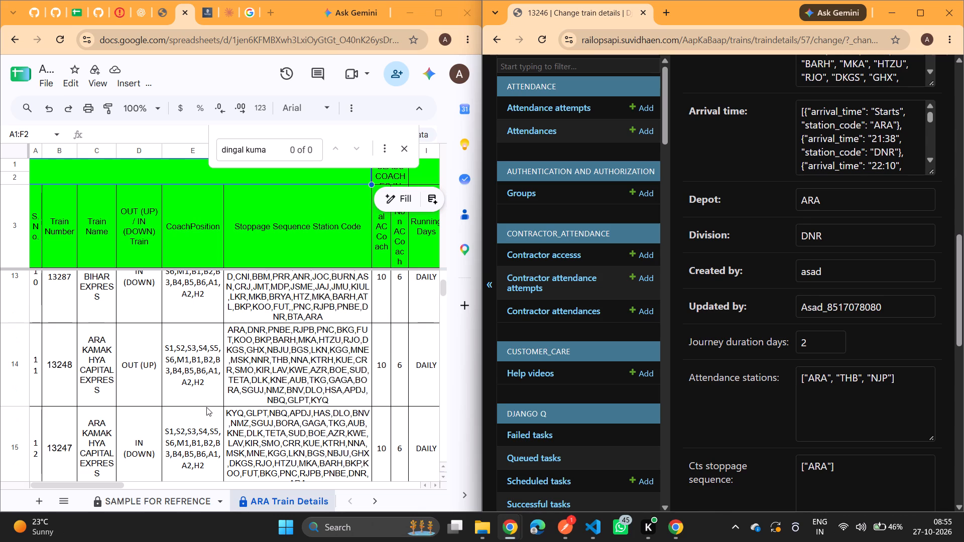
scroll(207, 406, up, 1)
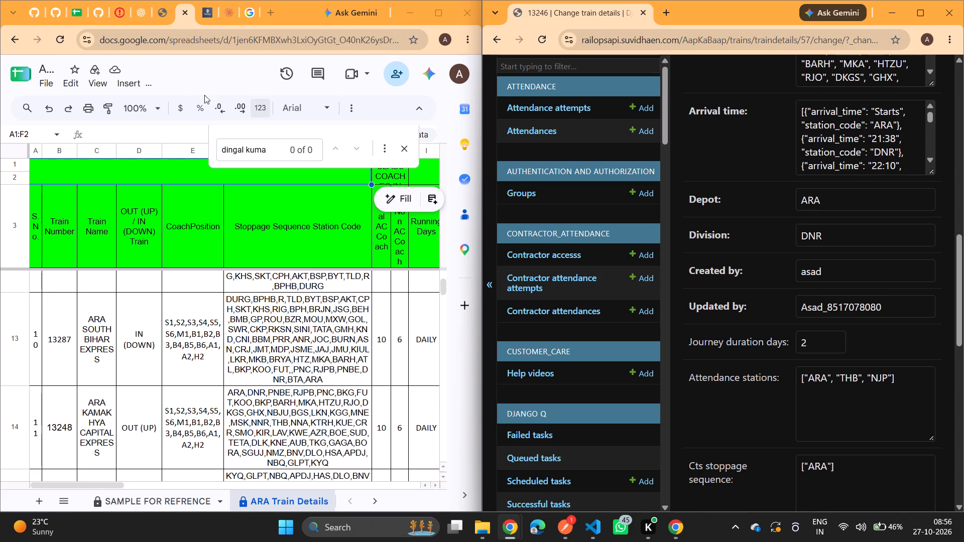
Search the local admin's train details for 13287 and open that train's record.
click(162, 16)
scroll(317, 170, up, 3)
scroll(316, 172, down, 1)
scroll(315, 172, up, 2)
scroll(315, 172, down, 2)
scroll(315, 172, up, 4)
scroll(191, 172, down, 1)
click(14, 41)
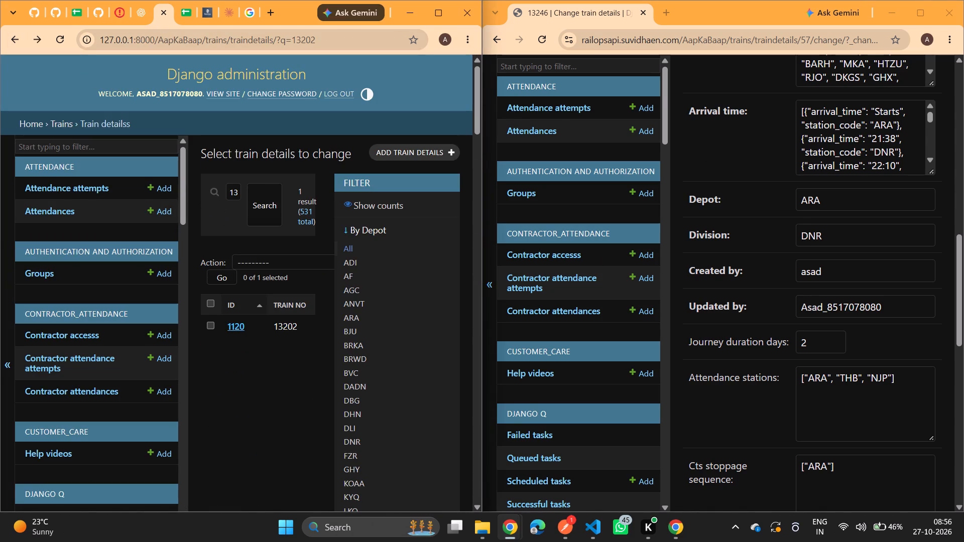
click(232, 191)
key(Right)
key(Right)
key(Right)
key(Right)
key(Right)
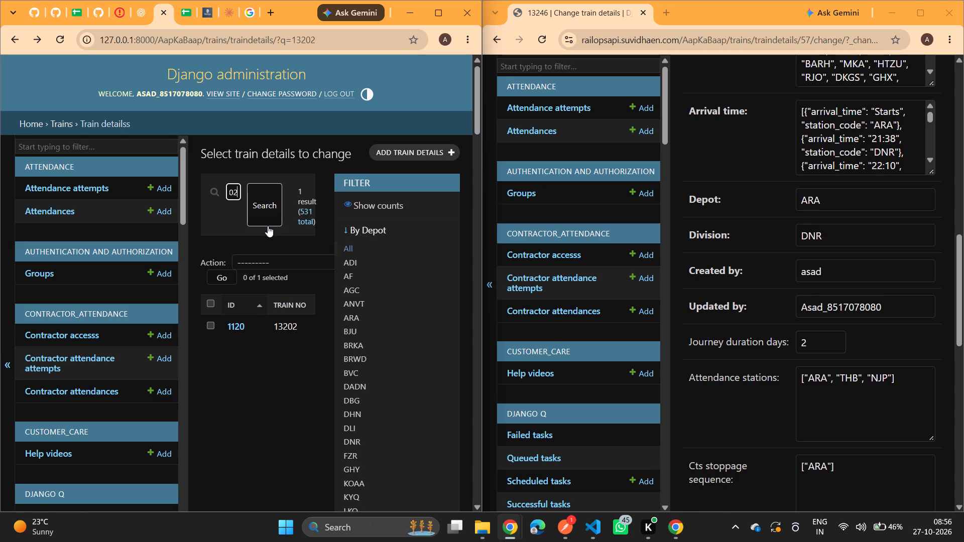
key(BackSpace)
key(BackSpace)
text(87)
key(Return)
click(237, 323)
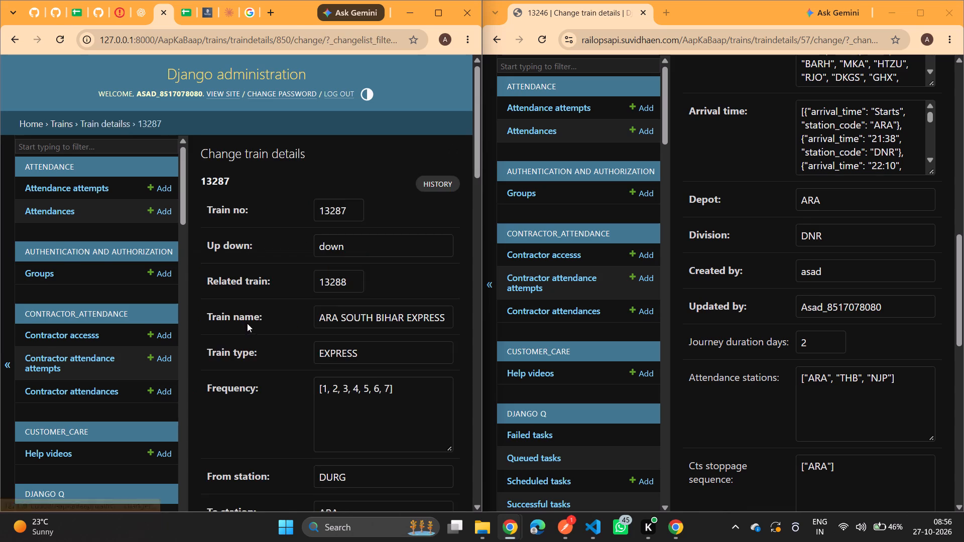
Examine train 13287's local record down to its coach sequence fields.
scroll(249, 323, down, 4)
scroll(251, 325, up, 3)
scroll(251, 326, down, 3)
scroll(252, 326, up, 1)
scroll(252, 326, down, 2)
scroll(252, 326, up, 1)
scroll(252, 326, down, 12)
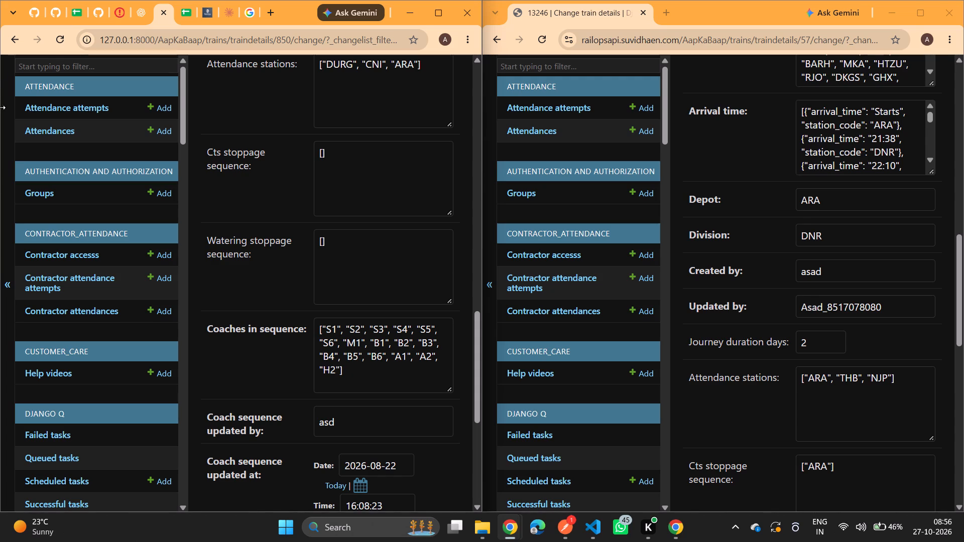
Search the local admin's train details for 13246 and open that train's record.
click(15, 43)
click(231, 194)
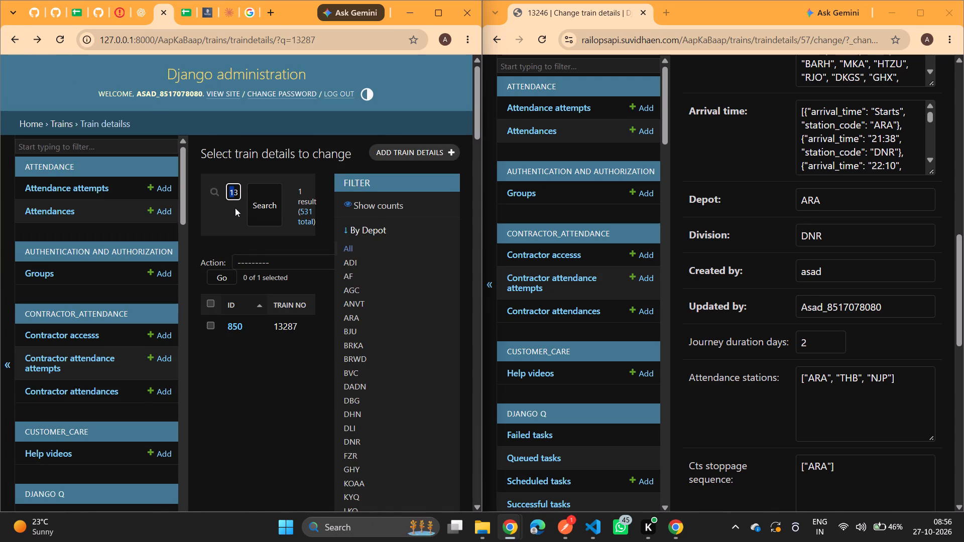
key(Right)
key(Right)
key(Right)
key(Right)
key(Right)
key(Right)
key(BackSpace)
key(BackSpace)
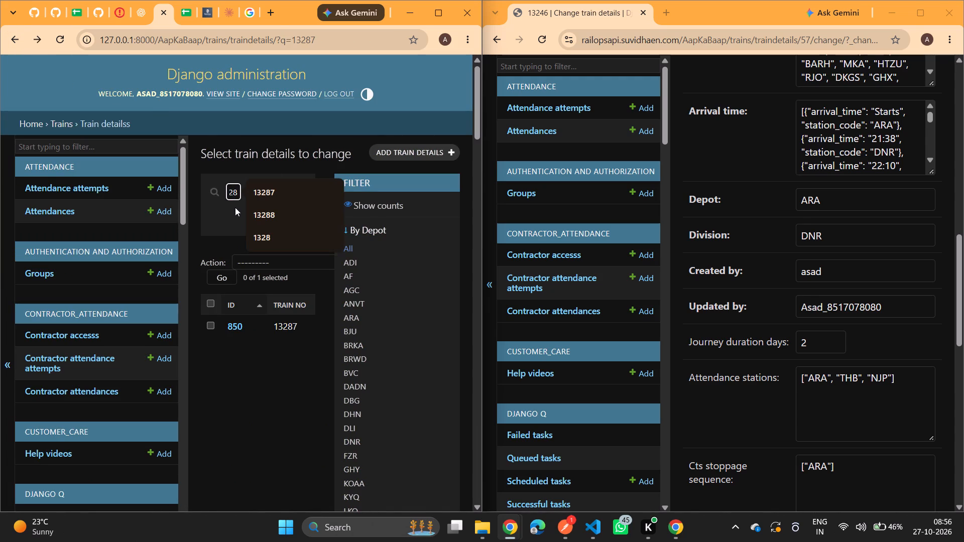
text(46)
key(Return)
key(Return)
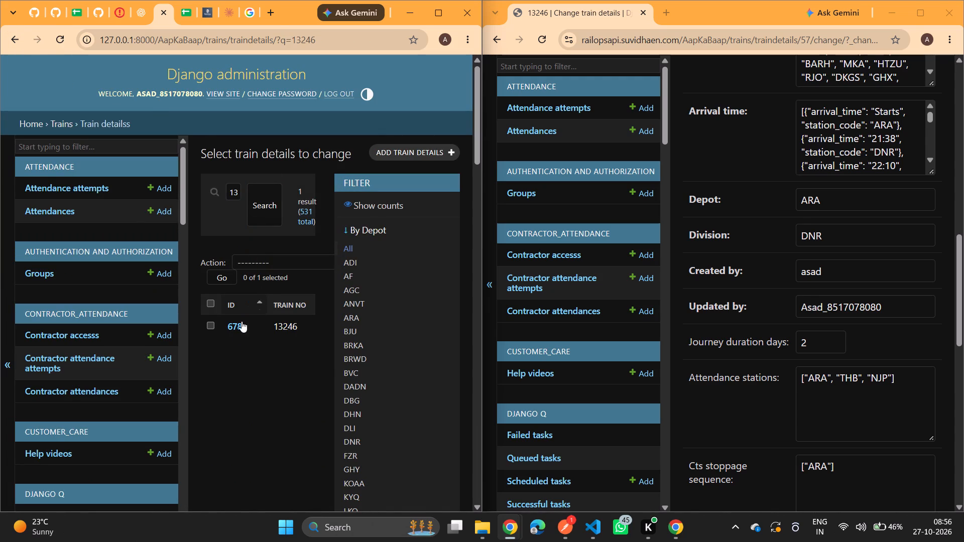
click(231, 338)
click(230, 330)
click(235, 330)
Examine train 13246's local record down to its coach sequence fields.
scroll(242, 329, down, 11)
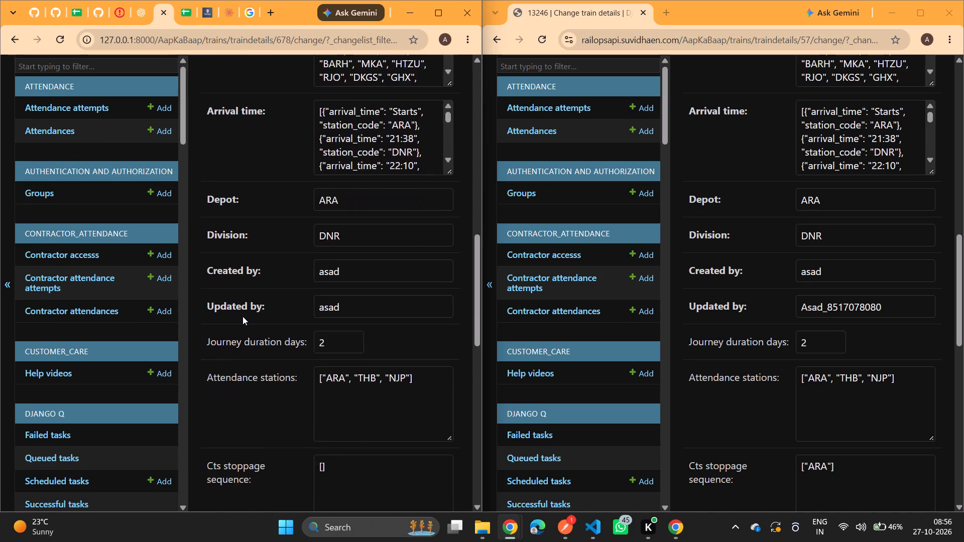
scroll(243, 316, down, 6)
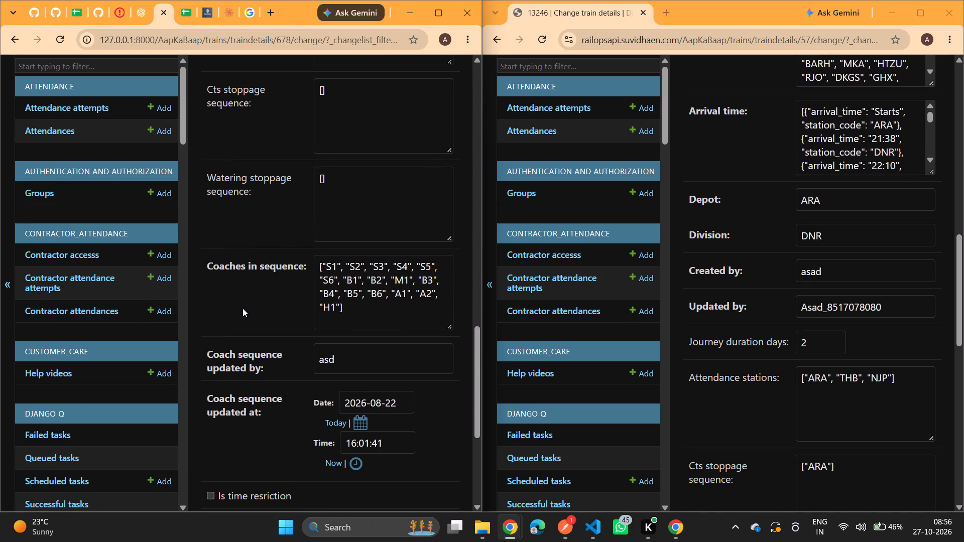
Look up the train rows following 13287 in the ARA Train Details sheet.
click(186, 18)
scroll(164, 379, down, 1)
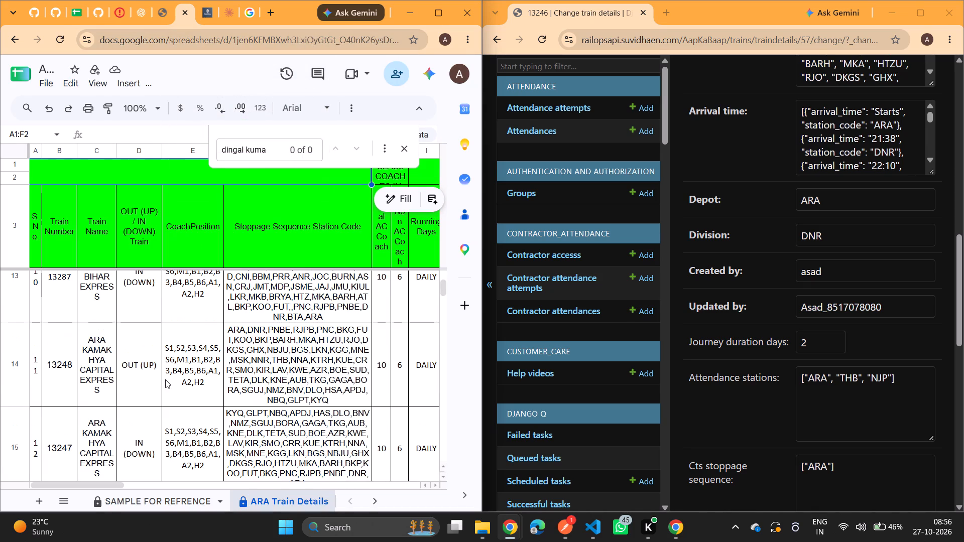
Search the local admin's train details for 13248 and open that train's record.
click(162, 16)
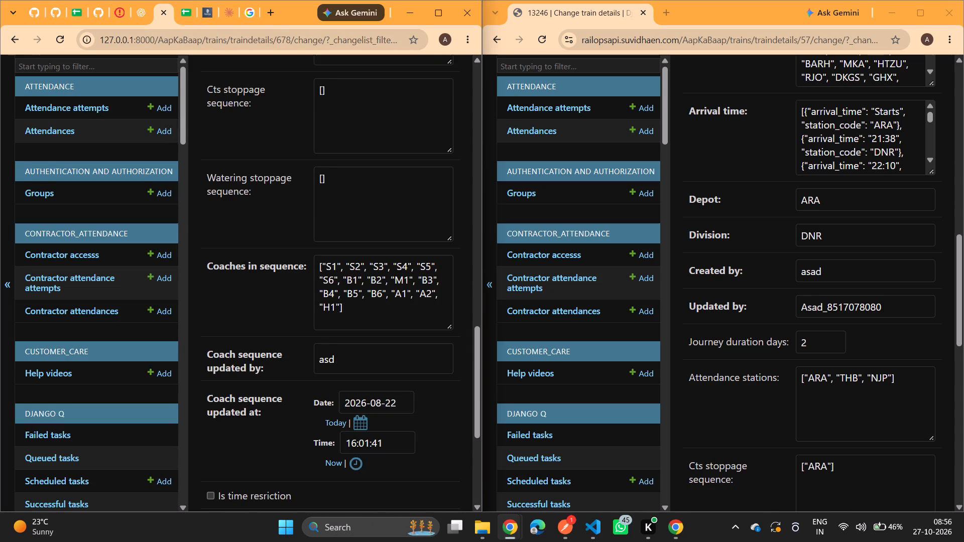
click(19, 45)
click(234, 194)
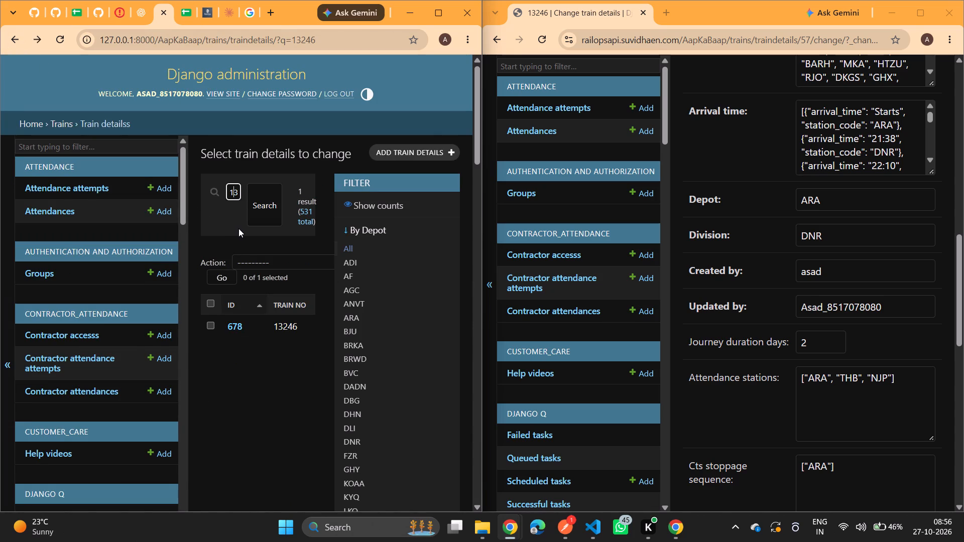
key(Right)
key(Right)
key(Right)
key(Right)
key(Right)
key(Right)
key(BackSpace)
key(8)
key(Return)
click(230, 324)
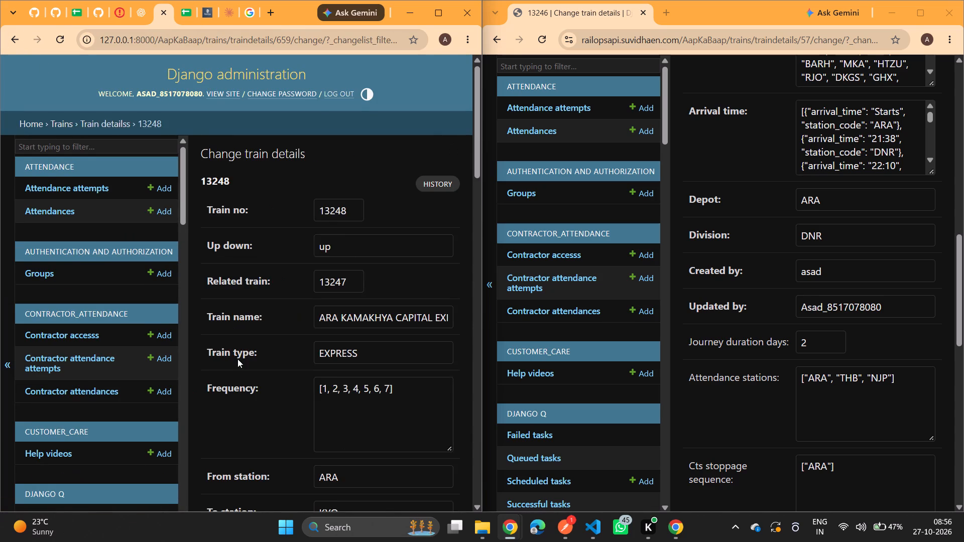
Examine train 13248's local record, including its stoppages, depot, attendance stations, coach sequence and restriction fields.
scroll(237, 361, down, 11)
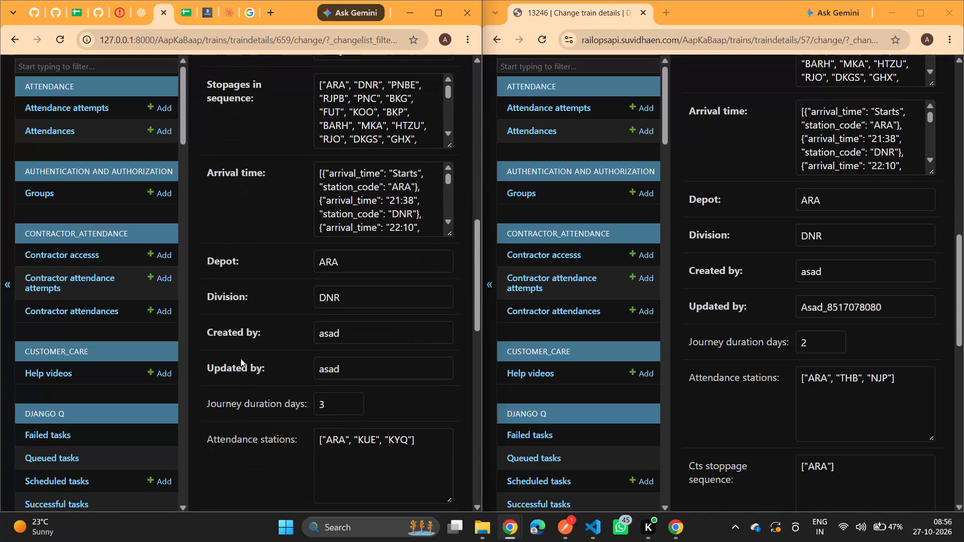
scroll(240, 358, down, 2)
scroll(240, 358, up, 1)
scroll(240, 358, down, 1)
scroll(240, 358, up, 4)
scroll(240, 359, down, 4)
scroll(240, 359, up, 3)
scroll(240, 359, down, 4)
scroll(240, 359, up, 1)
scroll(240, 359, down, 4)
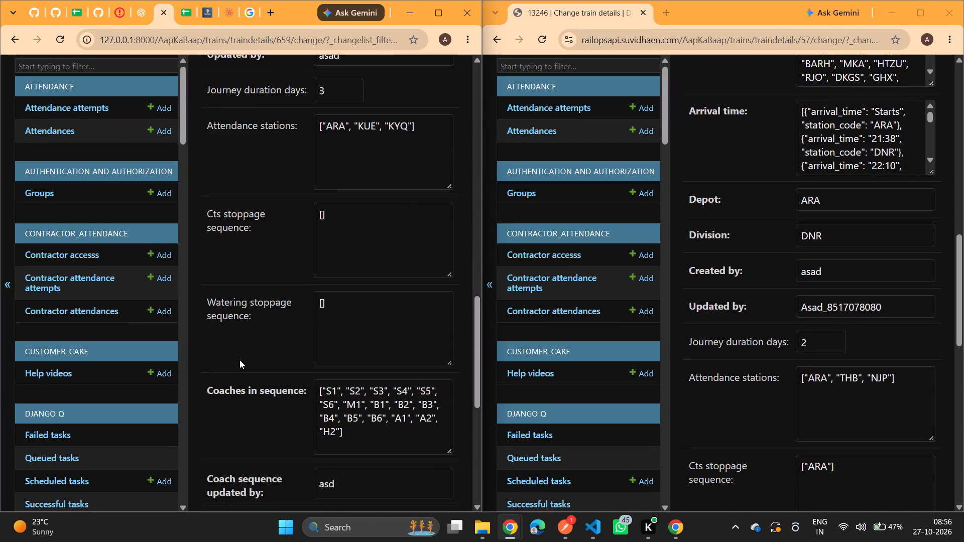
scroll(239, 360, down, 1)
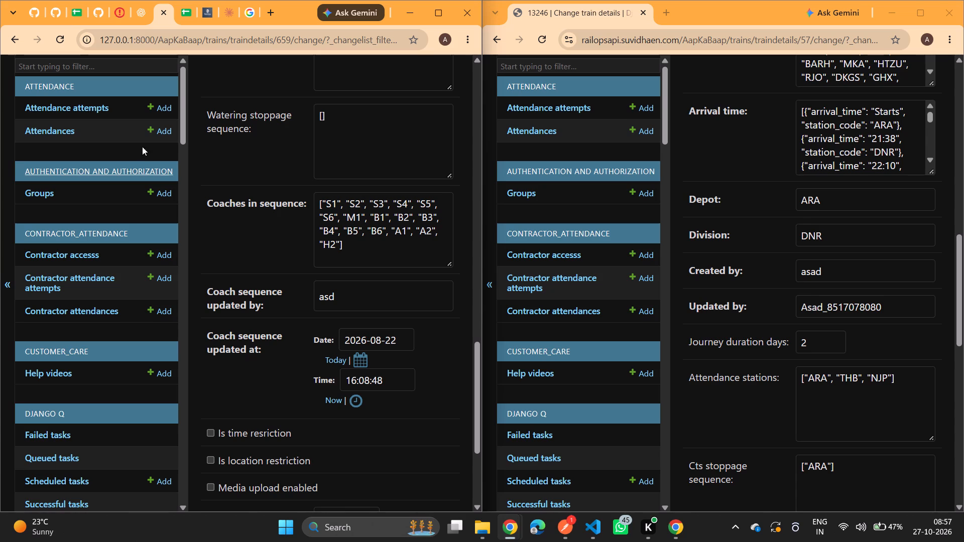
Check the coach positions and stoppage sequences of trains 13248 and 13287 in the ARA Train Details sheet.
click(181, 20)
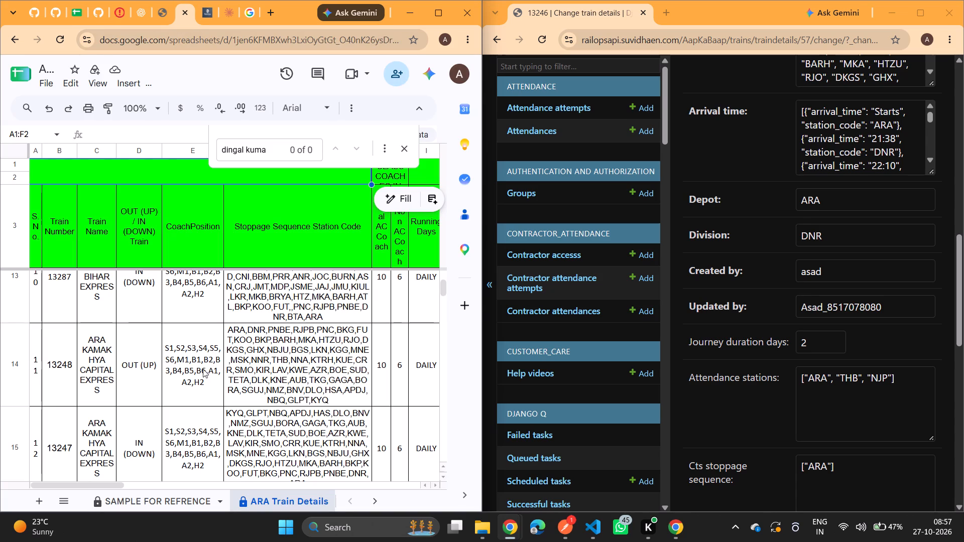
scroll(195, 381, down, 1)
scroll(194, 381, up, 3)
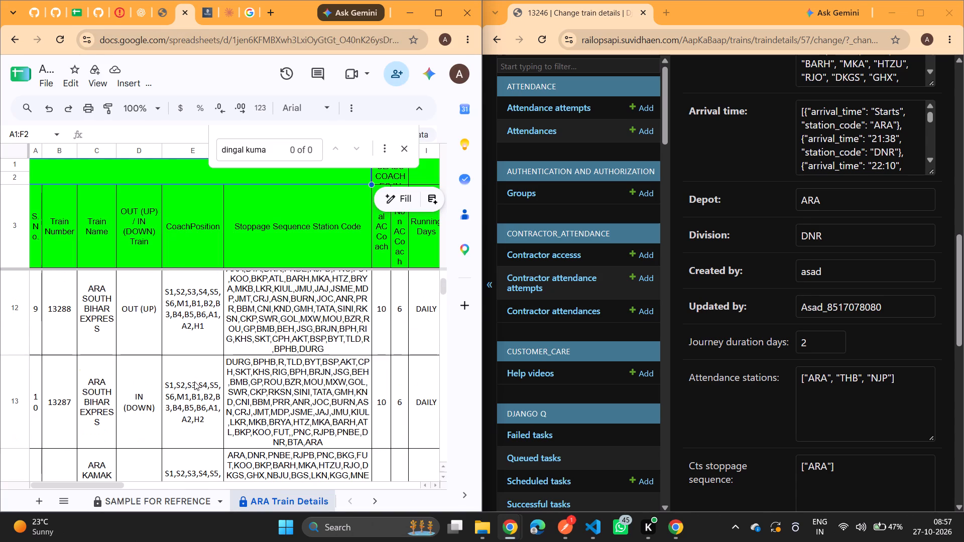
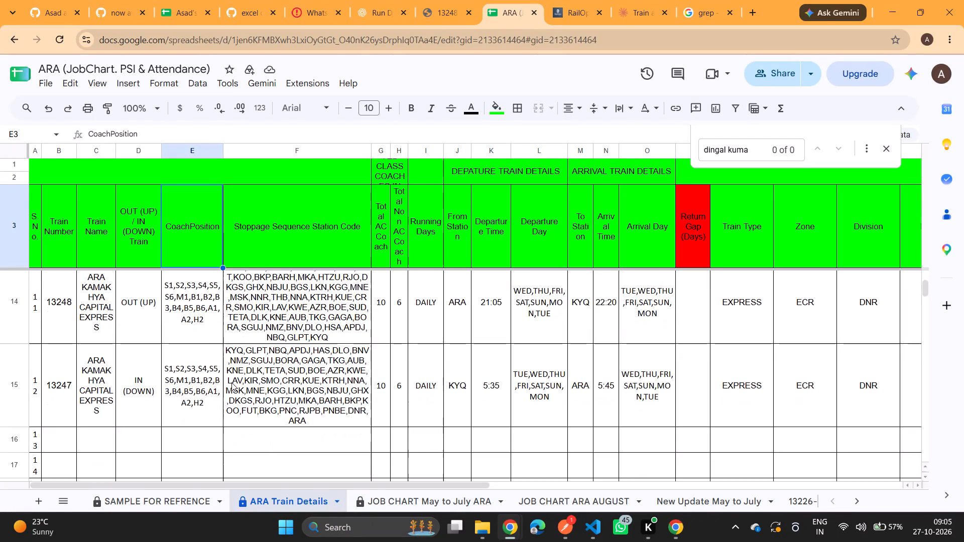
Examine the coach positions and stoppage sequences of trains 13288, 13287, 13248 and 13247 in the ARA Train Details sheet.
scroll(231, 382, down, 2)
scroll(231, 383, up, 2)
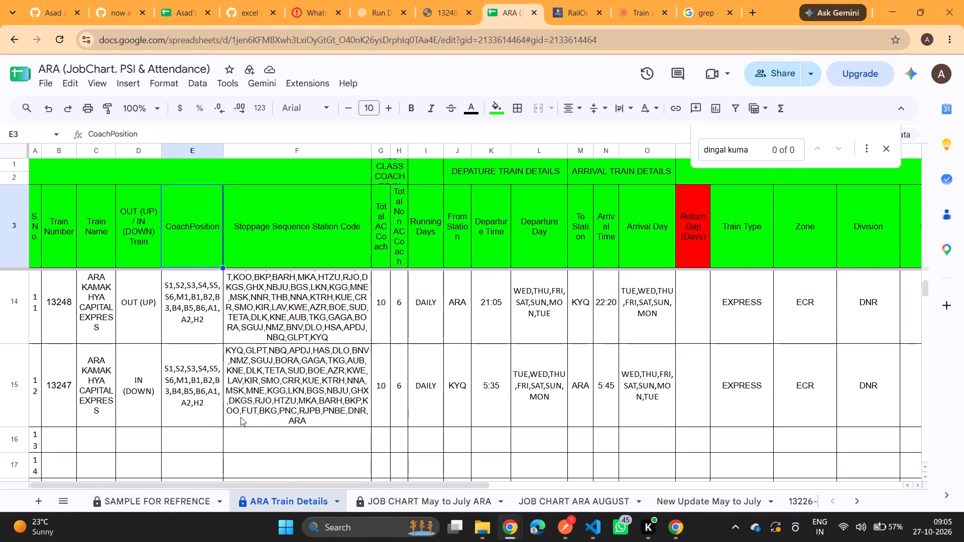
scroll(215, 414, up, 2)
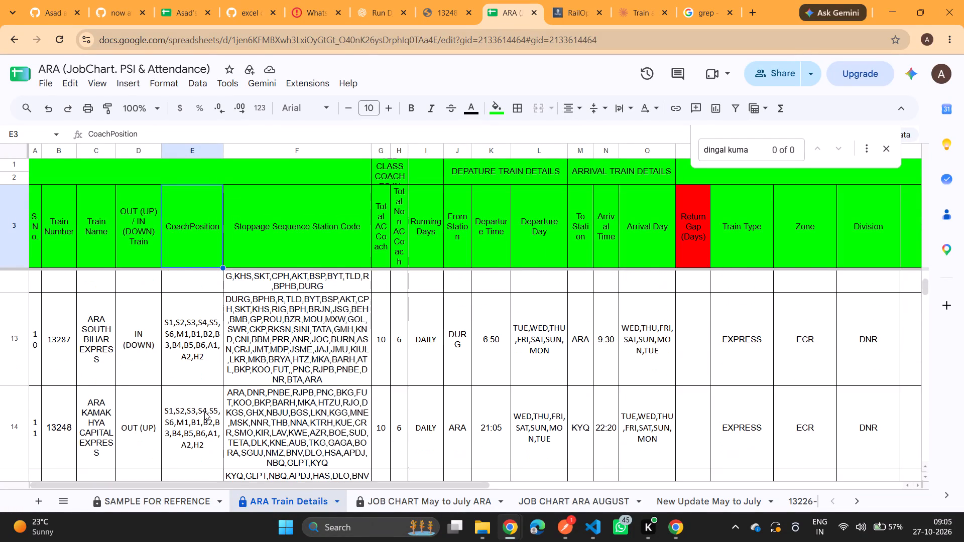
scroll(205, 411, down, 1)
scroll(205, 411, up, 2)
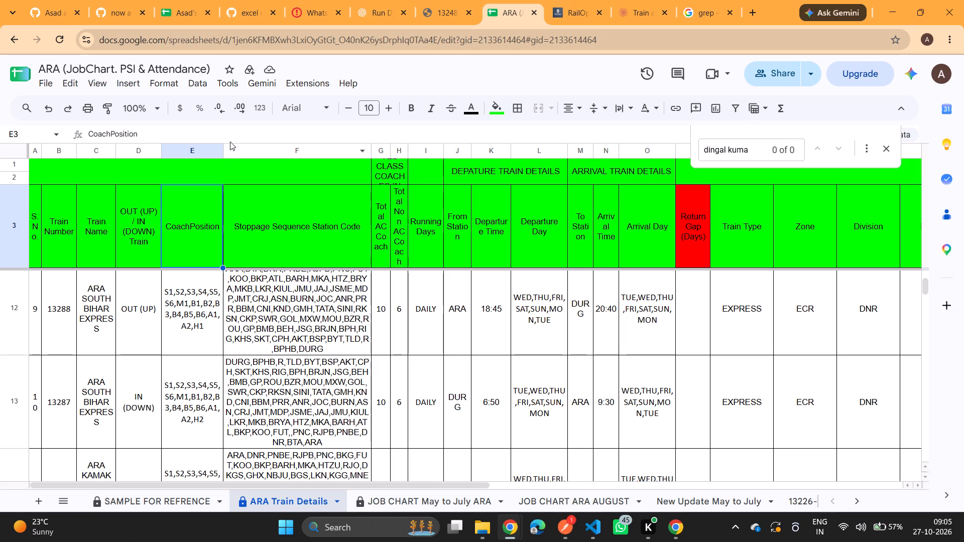
Copy the web address of the ARA (JobChart. PSI & Attendance) spreadsheet.
click(260, 43)
right_click(261, 43)
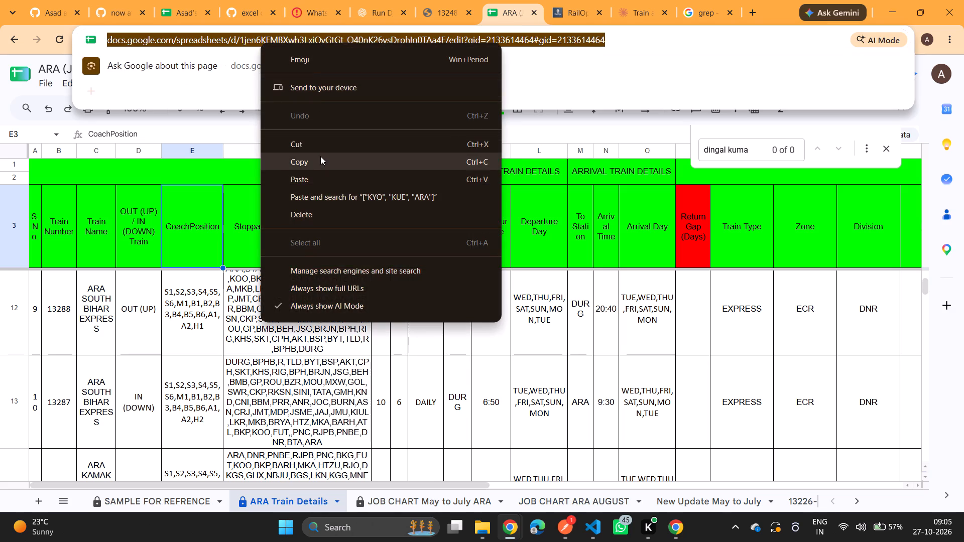
click(320, 157)
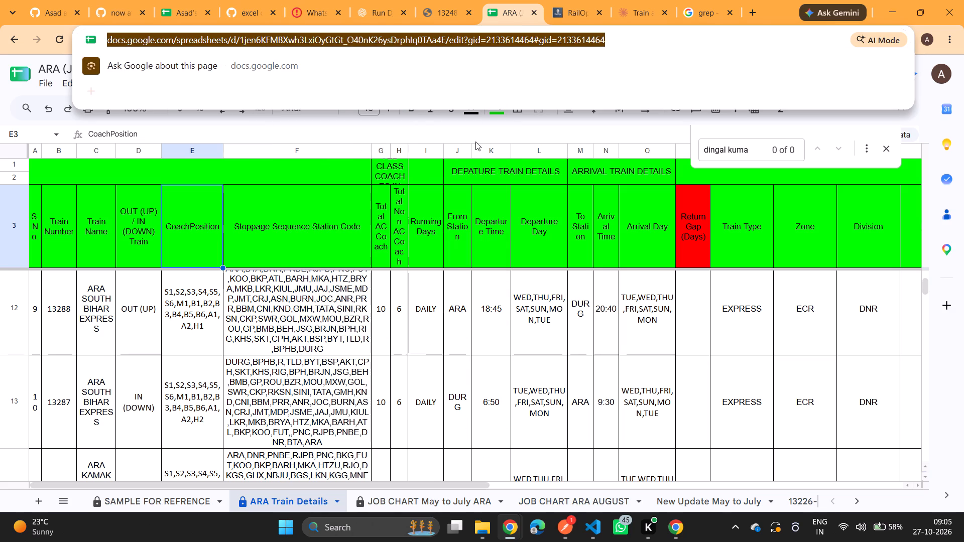
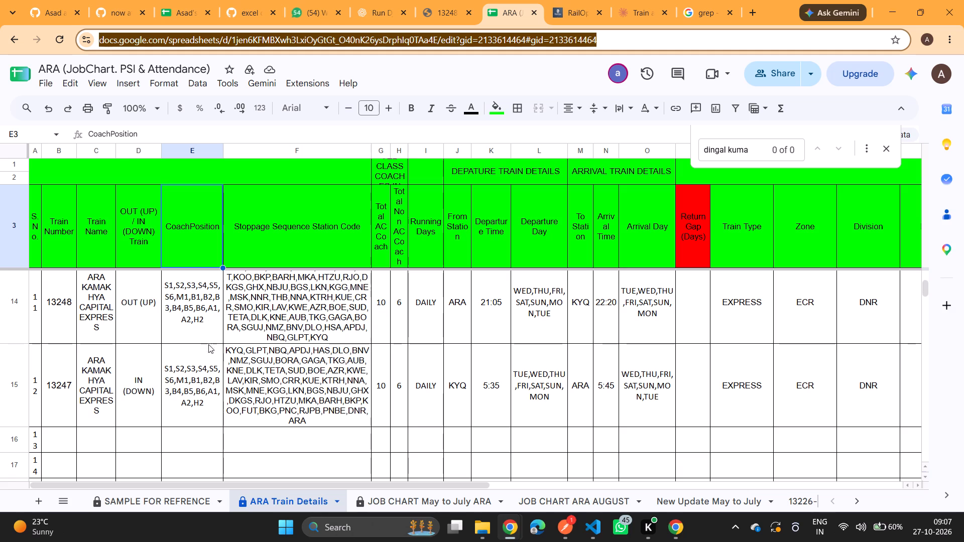
Compare the coach positions of trains 13248 and 13247 in the ARA Train Details sheet.
click(201, 309)
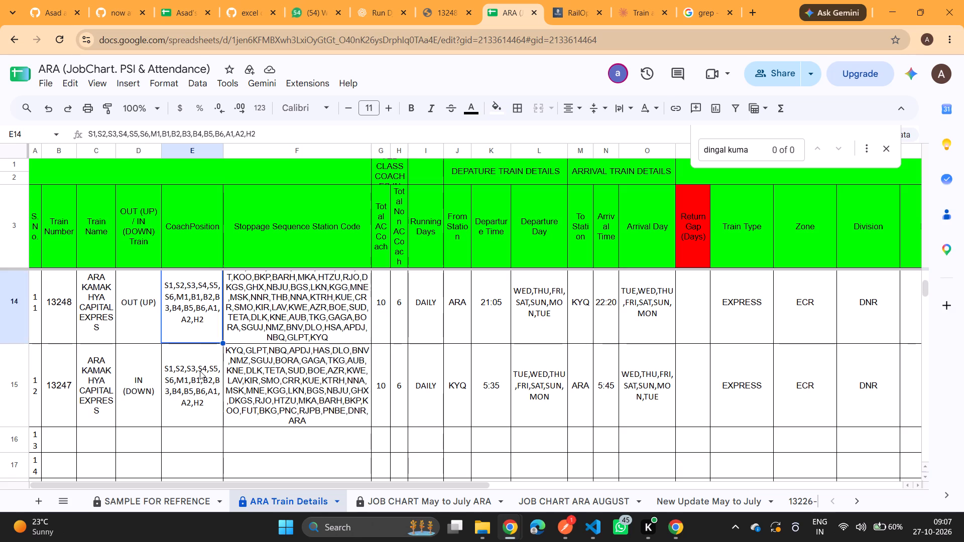
click(200, 371)
click(202, 321)
click(199, 369)
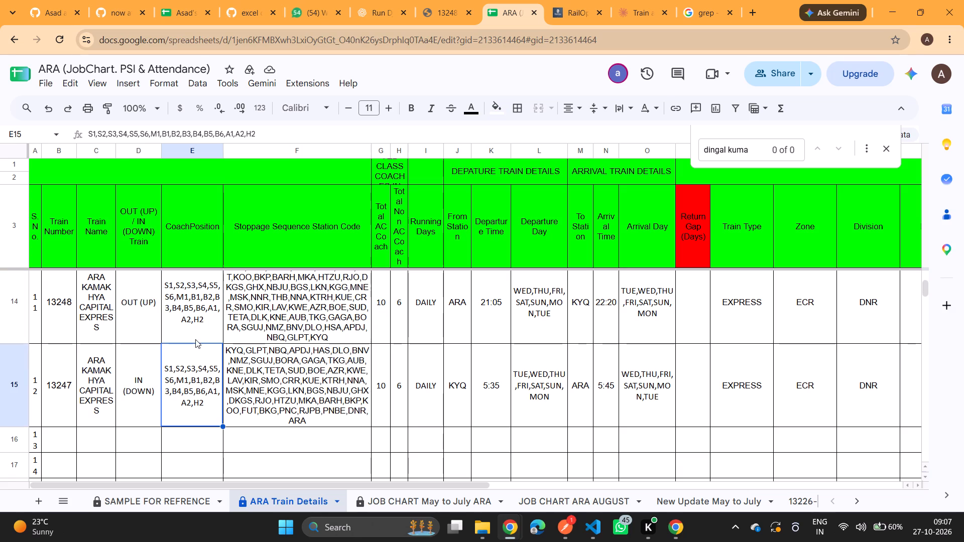
scroll(203, 384, up, 1)
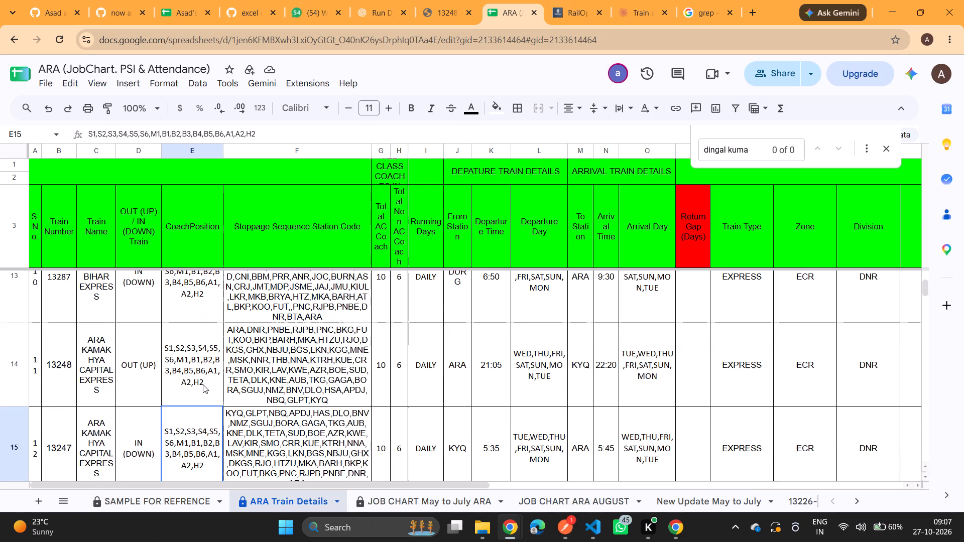
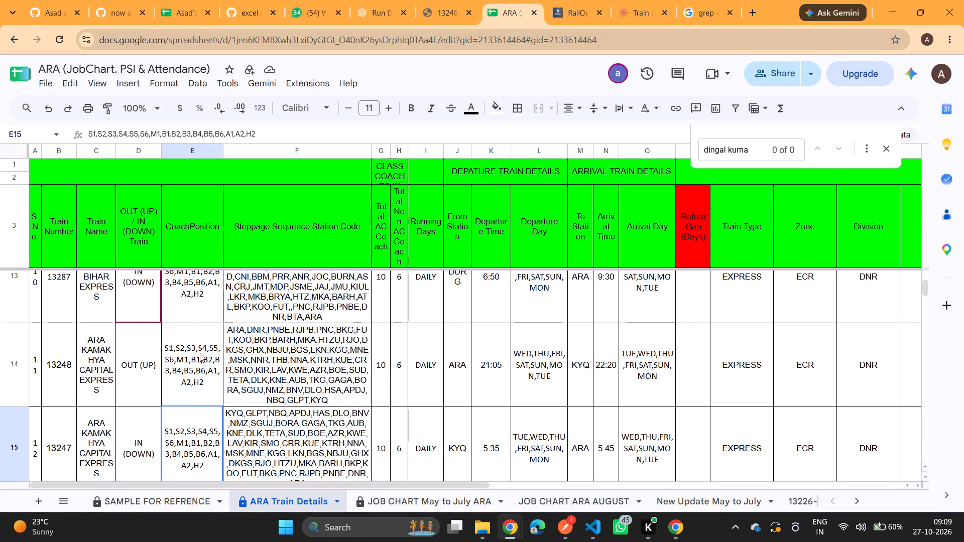
Change the last coach in train 13287's CoachPosition cell to H1 in the ARA Train Details sheet.
click(199, 360)
scroll(207, 375, down, 1)
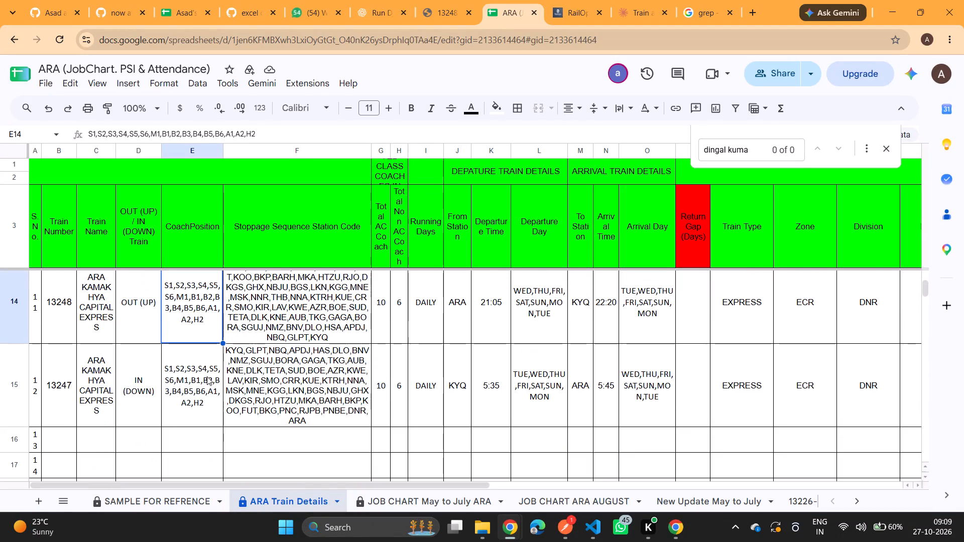
scroll(212, 394, up, 2)
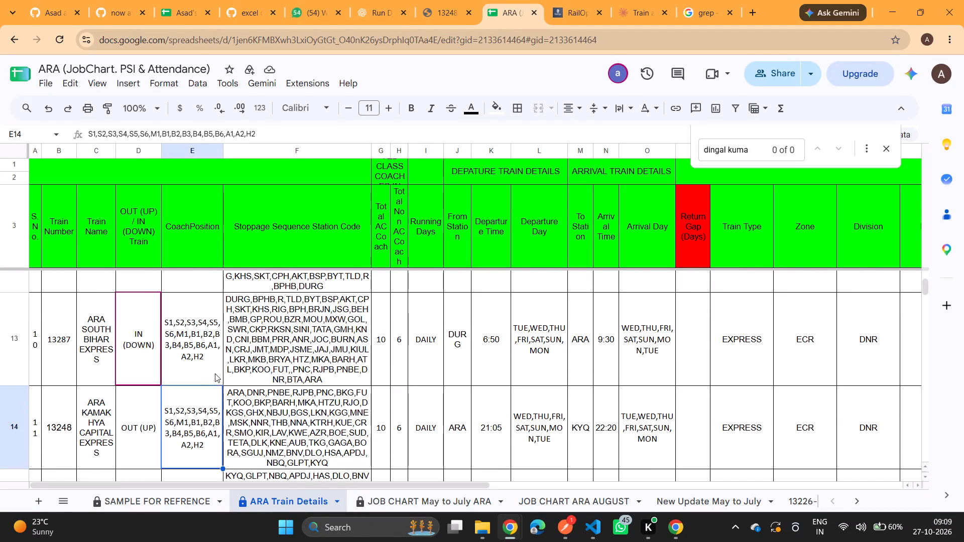
scroll(218, 380, up, 1)
scroll(218, 380, down, 1)
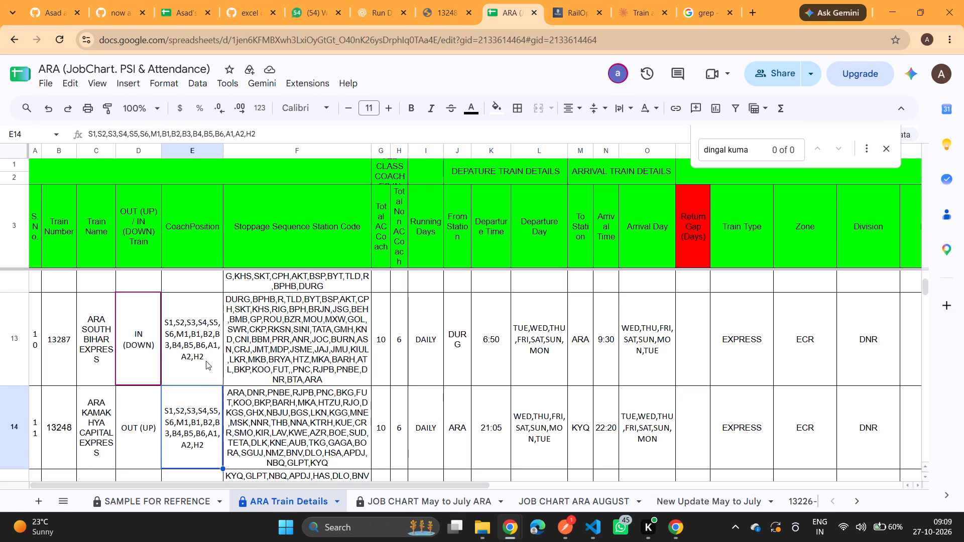
scroll(208, 370, up, 1)
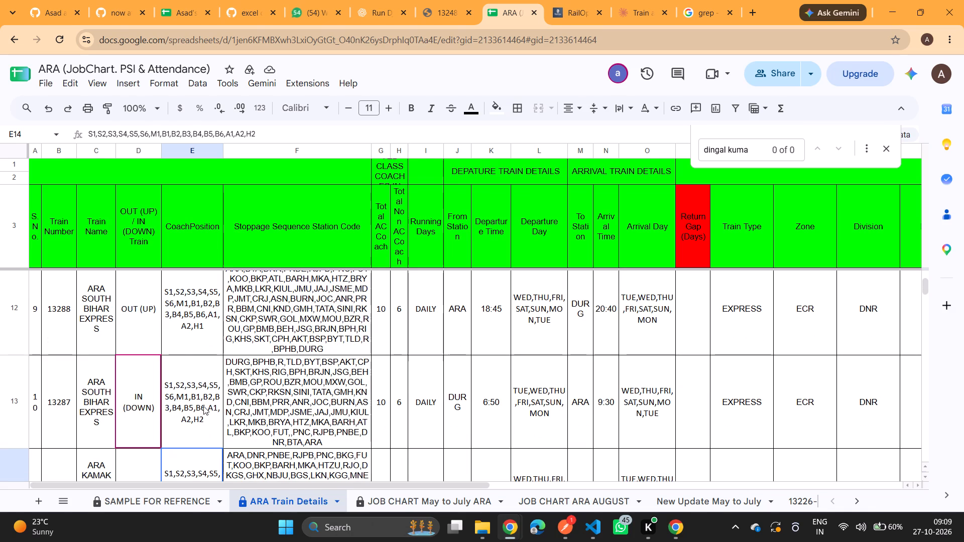
double_click(203, 414)
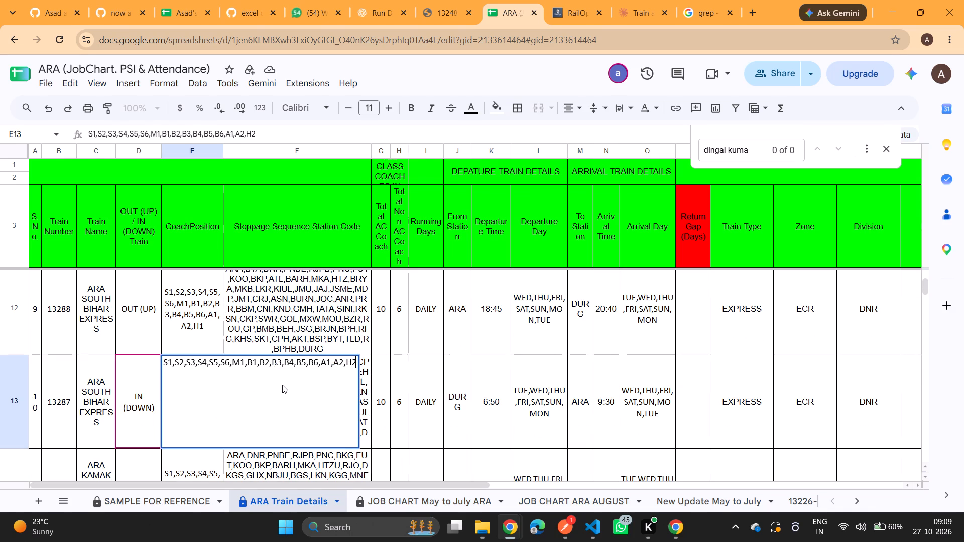
key(BackSpace)
key(1)
click(406, 375)
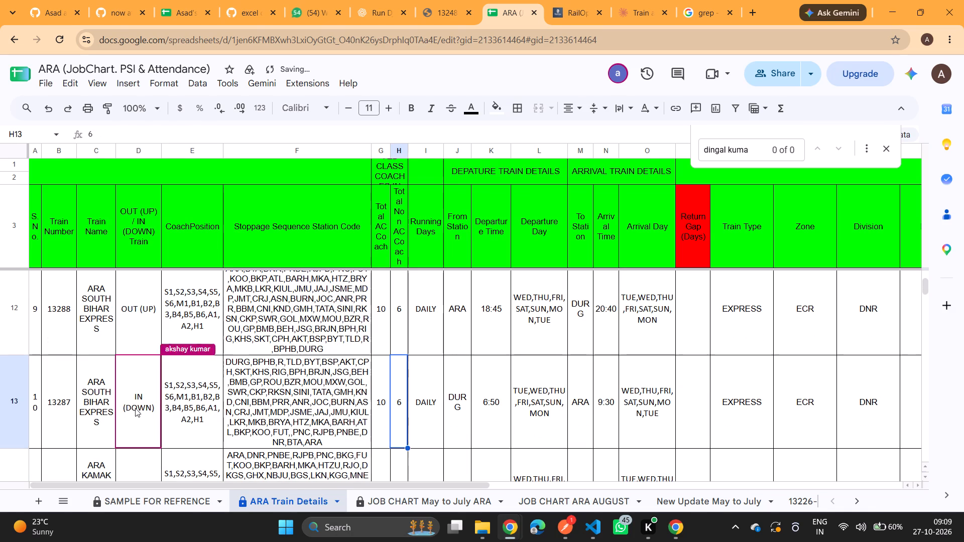
Change the last coach in train 13248's CoachPosition cell to H1.
scroll(225, 390, down, 1)
scroll(225, 390, up, 1)
scroll(225, 390, down, 1)
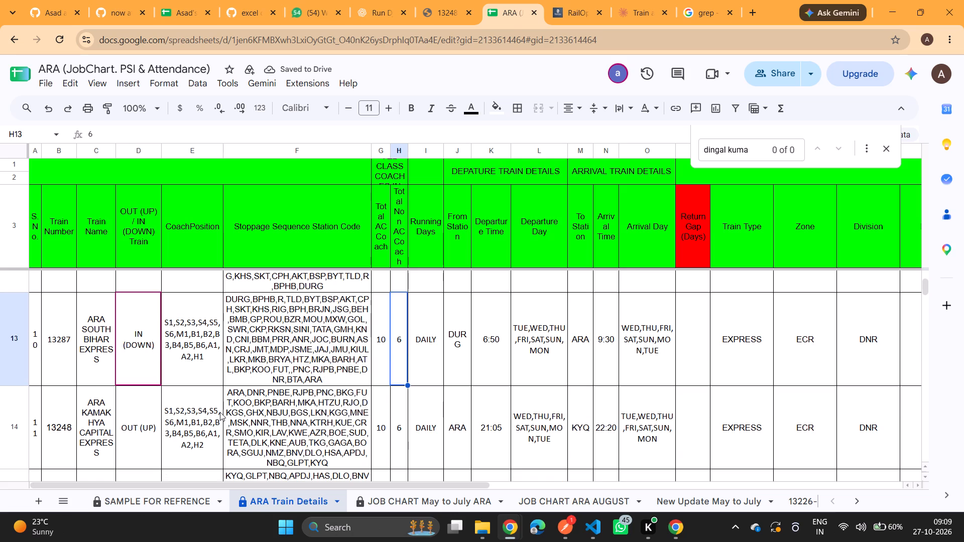
double_click(214, 415)
key(BackSpace)
key(1)
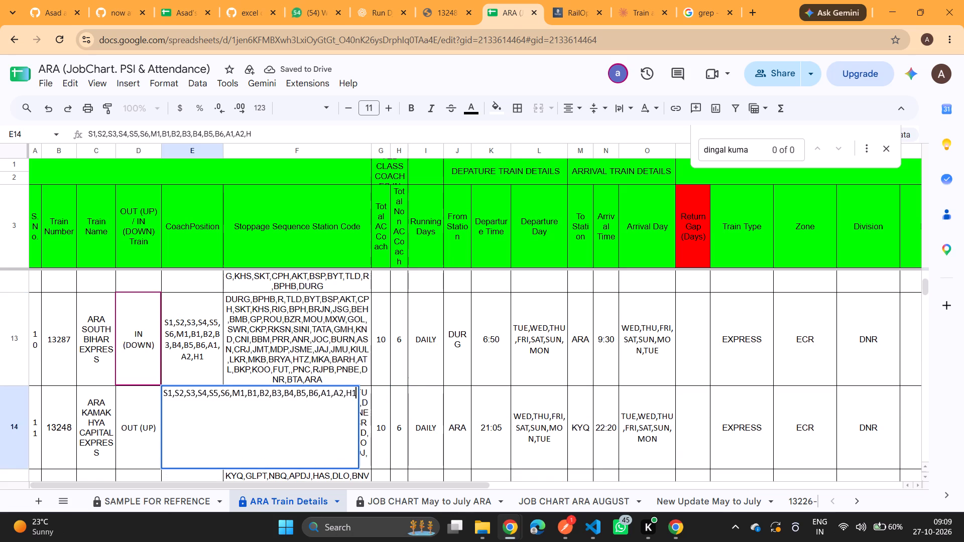
click(418, 386)
Change the last coach in train 13247's CoachPosition cell to H1 and recheck the edited rows.
scroll(199, 409, down, 1)
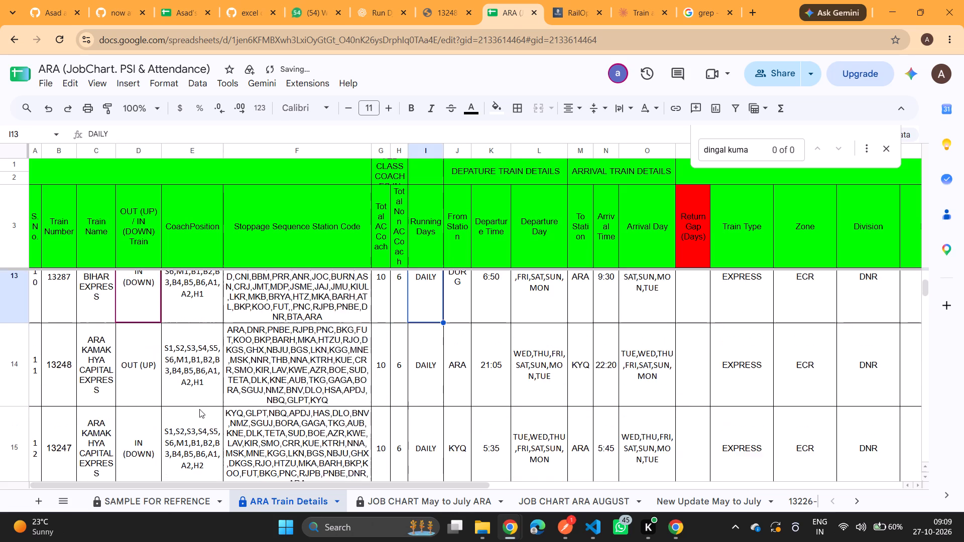
scroll(199, 409, up, 1)
scroll(199, 409, down, 1)
scroll(215, 426, up, 1)
scroll(215, 426, down, 2)
scroll(208, 395, up, 1)
scroll(208, 395, down, 3)
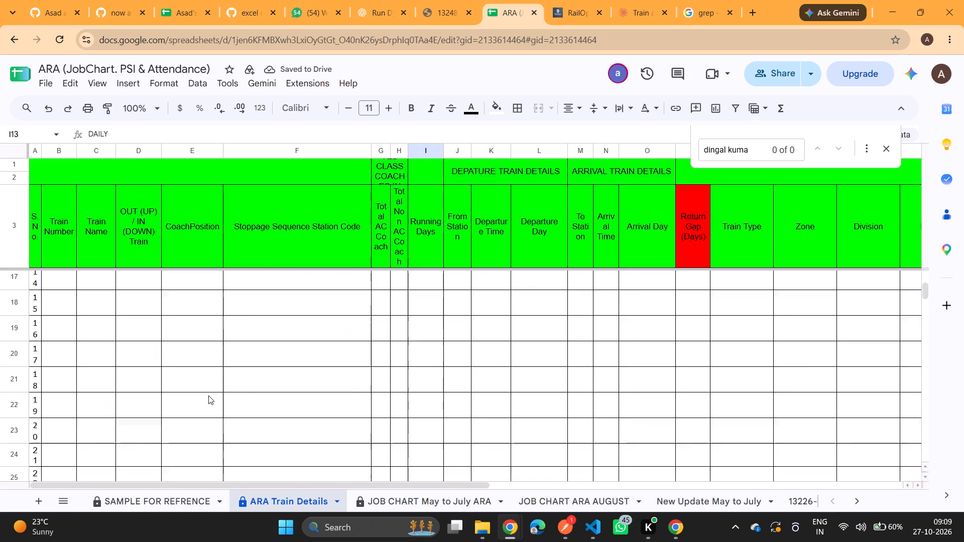
scroll(208, 395, down, 2)
scroll(209, 404, up, 3)
scroll(209, 404, down, 2)
scroll(210, 407, up, 2)
scroll(210, 407, down, 2)
scroll(204, 411, up, 3)
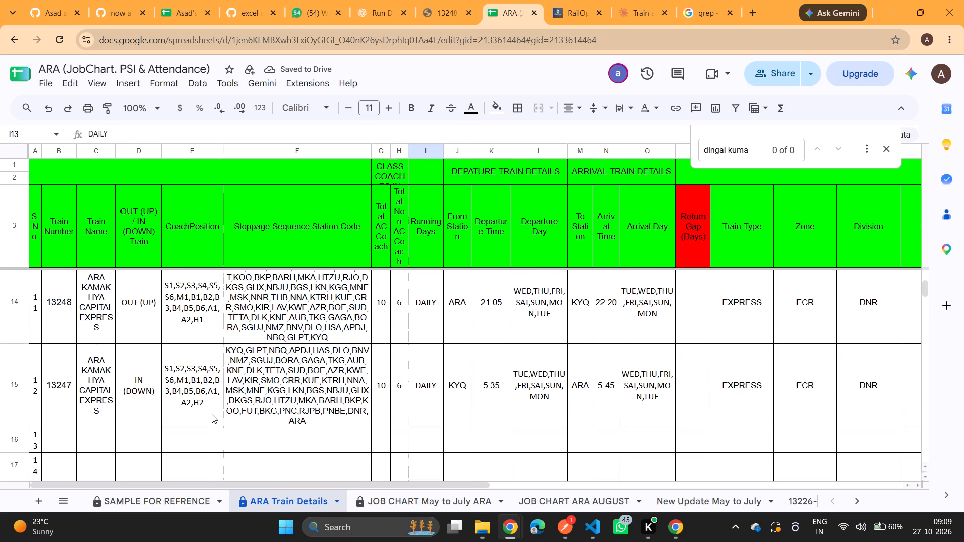
double_click(194, 394)
double_click(196, 400)
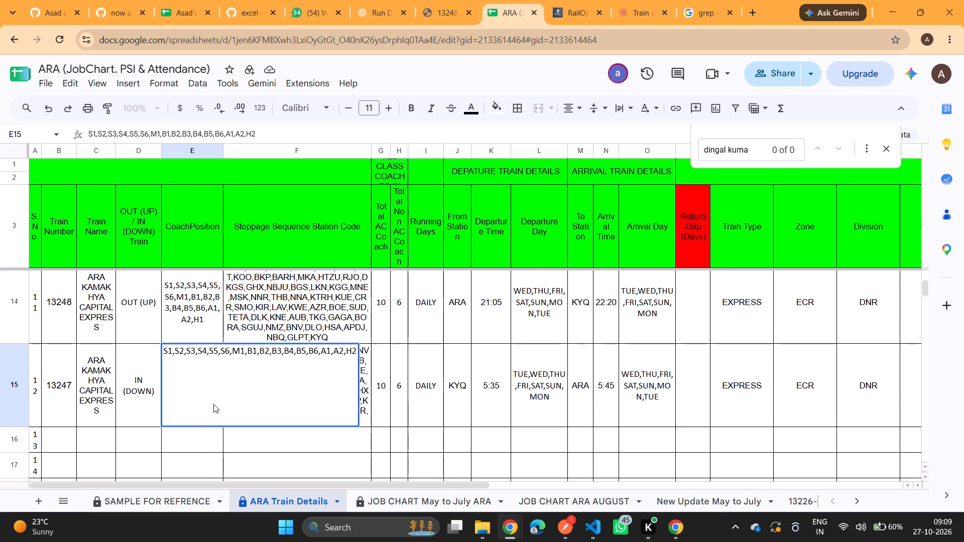
key(BackSpace)
key(1)
click(430, 449)
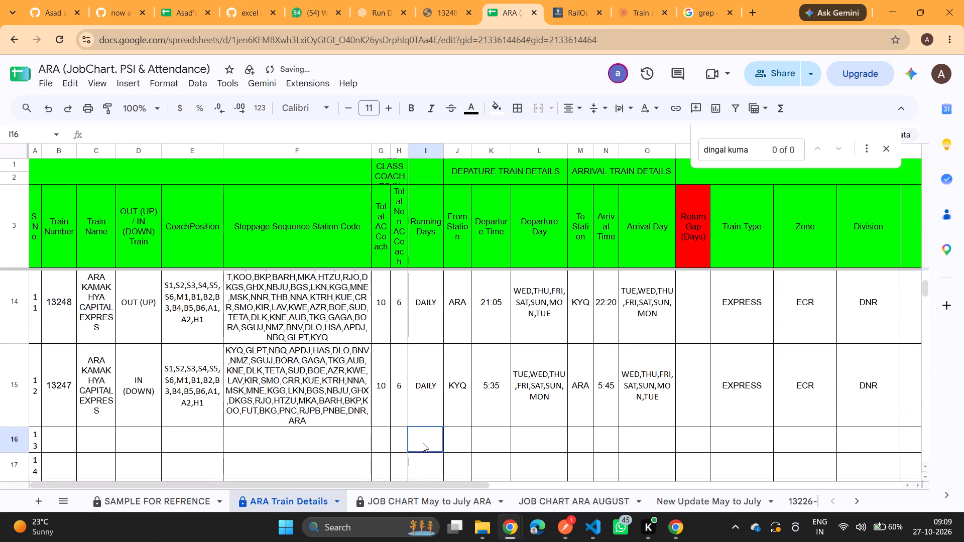
scroll(346, 413, up, 1)
scroll(346, 413, down, 1)
scroll(346, 413, up, 2)
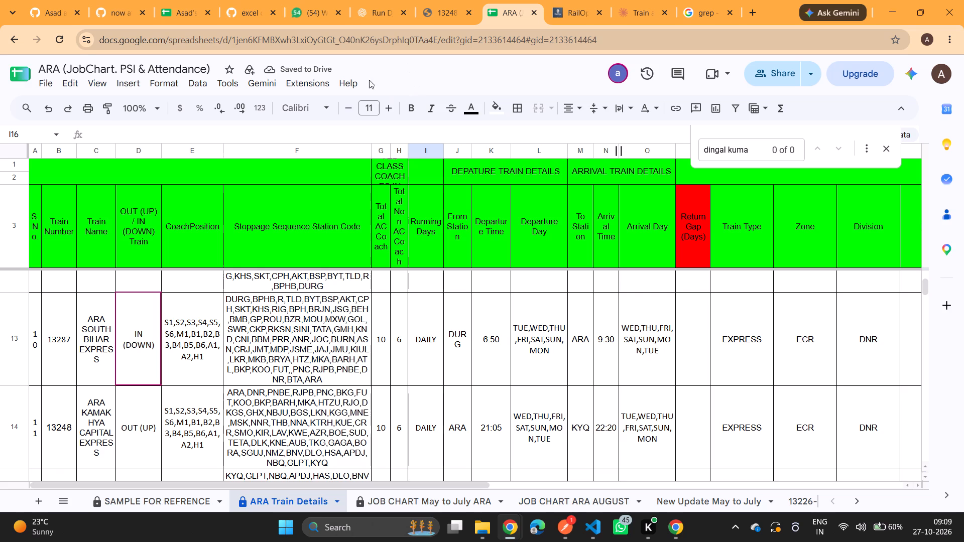
Show the local admin record of train 13248 side by side with the railopsapi record of train 13246.
click(681, 531)
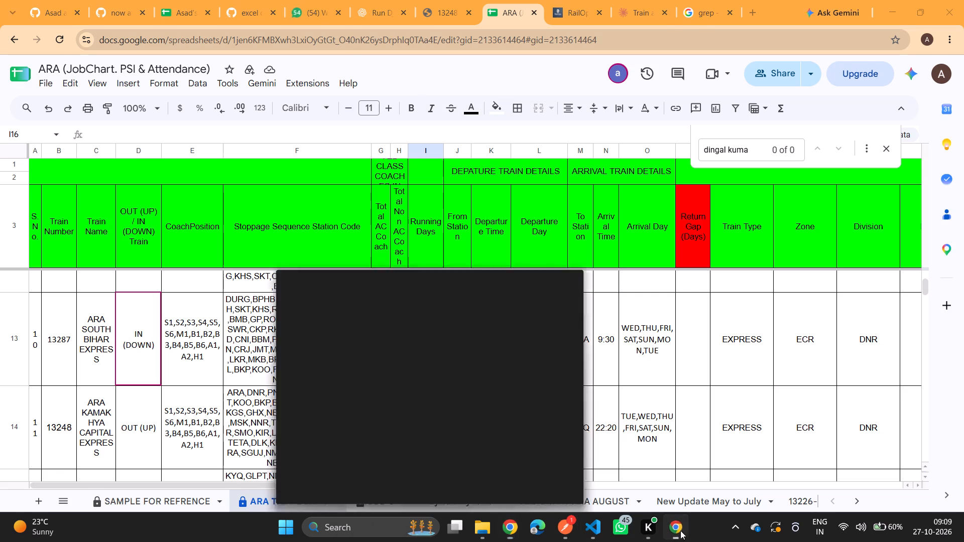
click(584, 12)
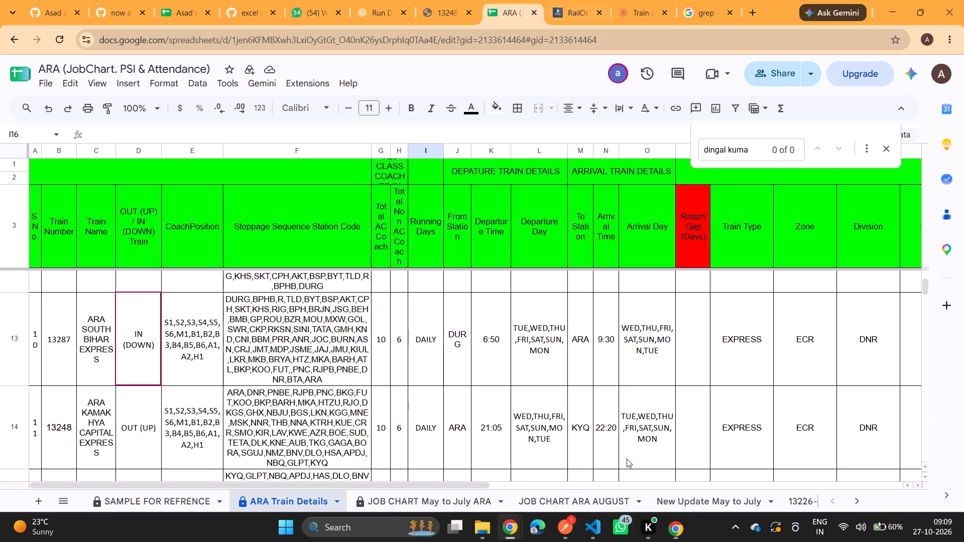
click(509, 533)
click(531, 464)
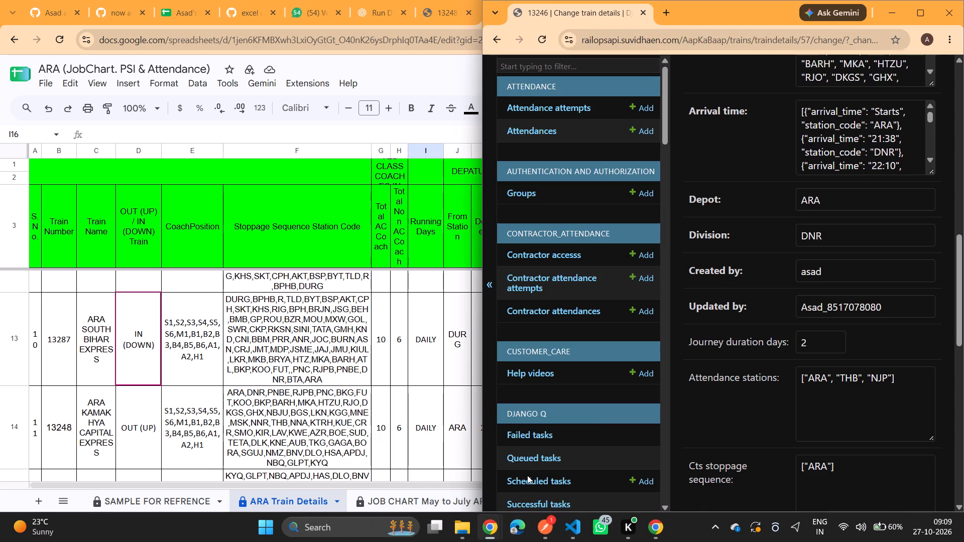
click(499, 536)
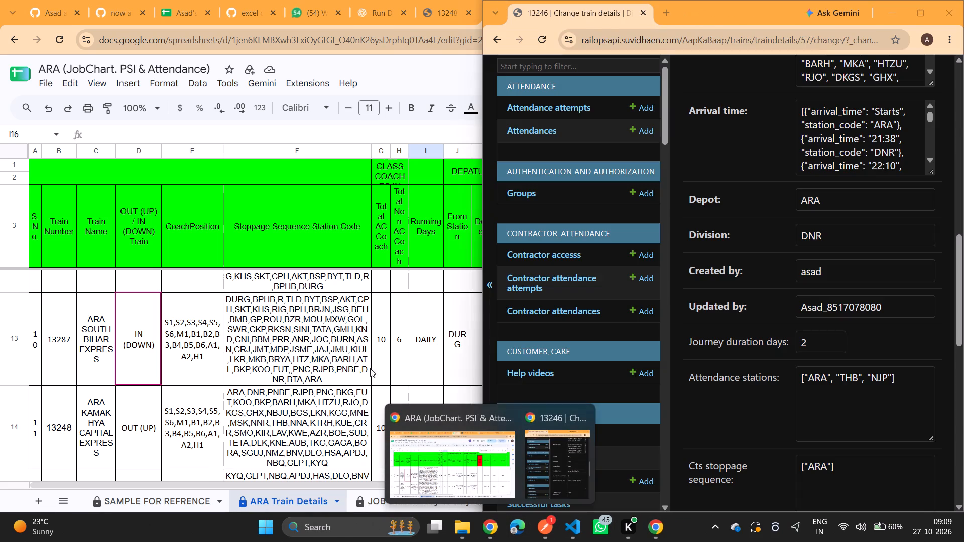
click(431, 14)
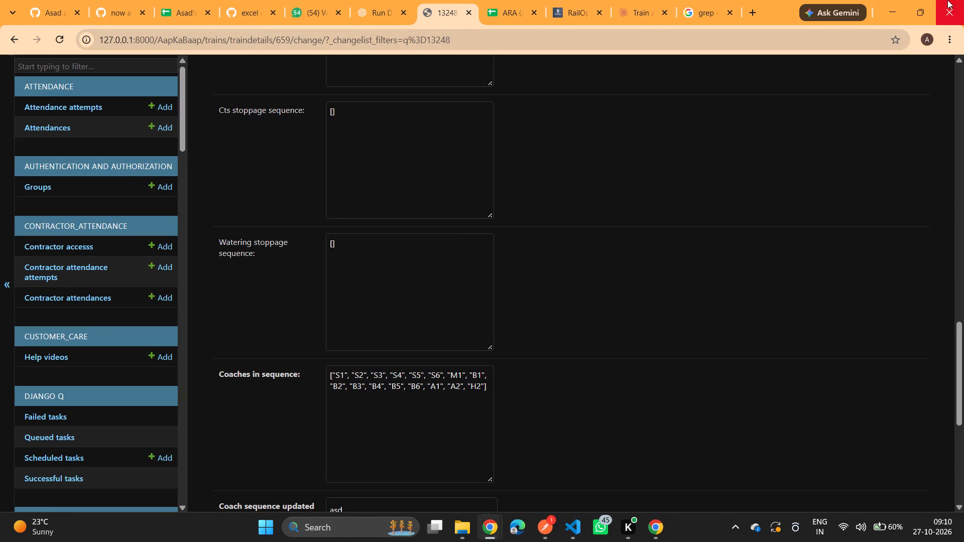
click(917, 5)
Examine the railopsapi record of train 13246 down to Coaches in sequence, comparing it with the local 13248 coach sequence.
scroll(838, 289, up, 2)
scroll(842, 291, down, 2)
scroll(842, 291, up, 10)
scroll(813, 306, down, 1)
scroll(813, 306, up, 2)
scroll(813, 304, down, 1)
scroll(813, 304, up, 9)
scroll(841, 319, down, 4)
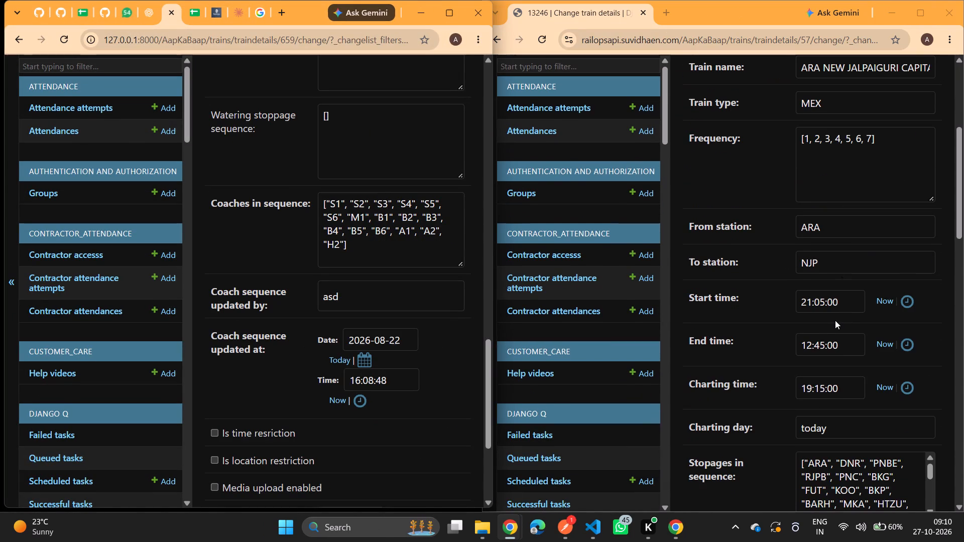
scroll(830, 322, down, 1)
scroll(830, 322, up, 1)
scroll(830, 321, down, 1)
scroll(830, 320, up, 2)
scroll(830, 320, down, 2)
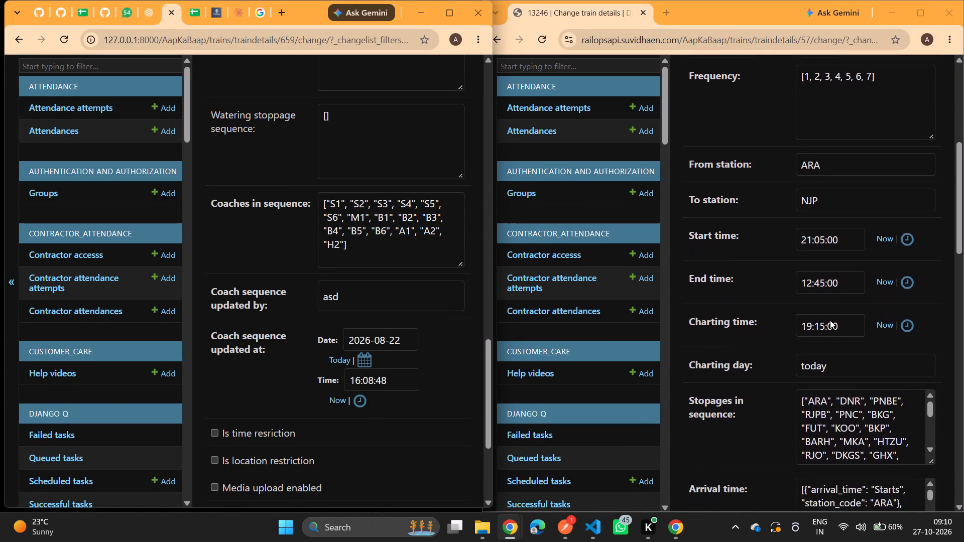
scroll(830, 320, up, 2)
scroll(830, 320, down, 7)
scroll(860, 309, up, 2)
scroll(860, 310, down, 4)
scroll(860, 310, up, 3)
scroll(860, 311, down, 6)
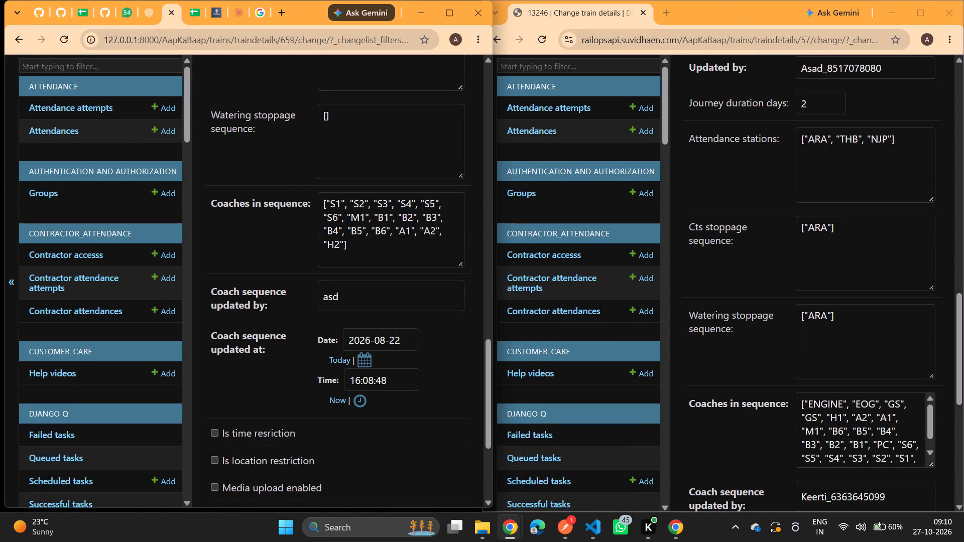
scroll(895, 435, down, 4)
scroll(894, 436, up, 3)
scroll(894, 436, down, 1)
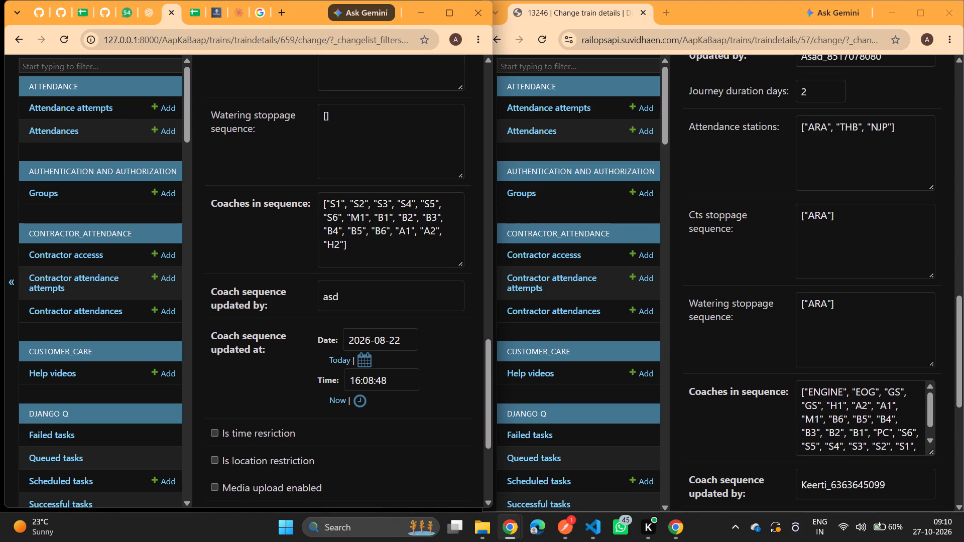
scroll(894, 436, down, 3)
scroll(868, 413, up, 1)
scroll(868, 413, down, 2)
scroll(868, 413, up, 1)
scroll(868, 413, down, 1)
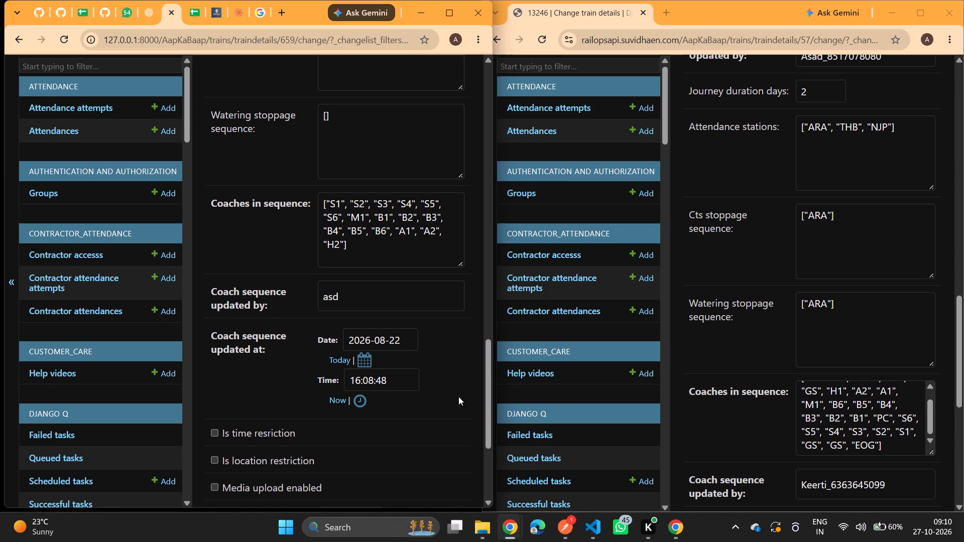
Change the last coach in the local 13248 record's Coaches in sequence to "H1".
click(337, 246)
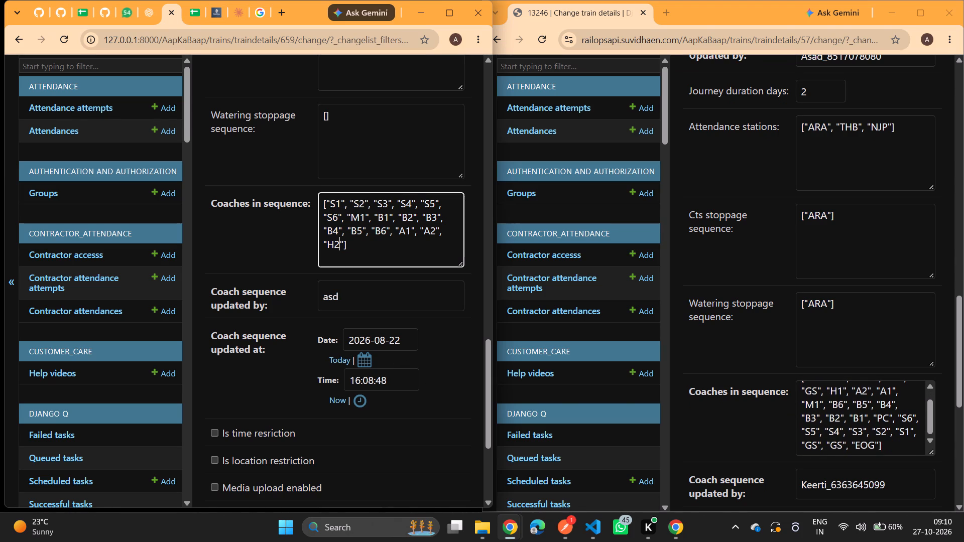
key(BackSpace)
key(1)
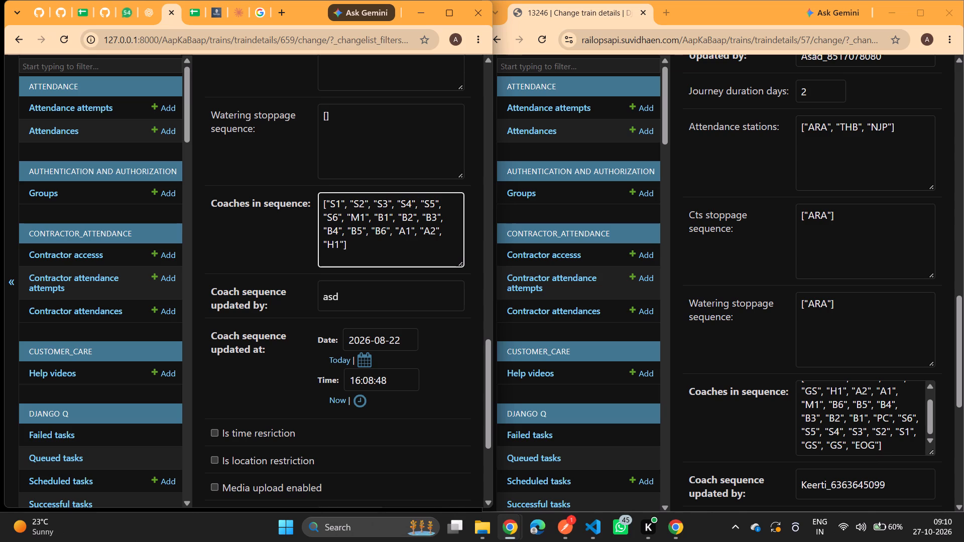
Recheck the coach sequence of train 13246 in the railopsapi admin and save that record.
scroll(880, 438, up, 2)
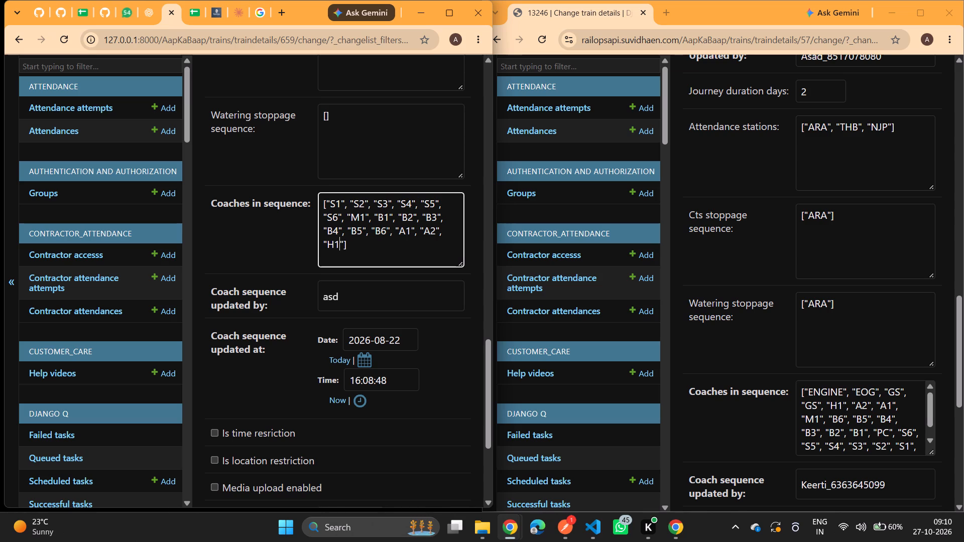
scroll(728, 454, down, 5)
scroll(728, 453, up, 2)
scroll(730, 456, down, 3)
scroll(730, 458, up, 1)
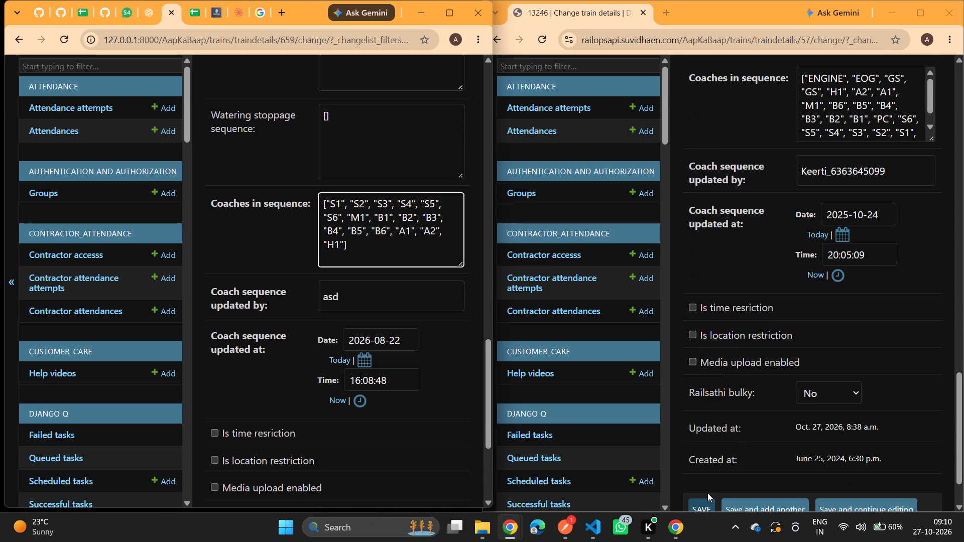
click(701, 507)
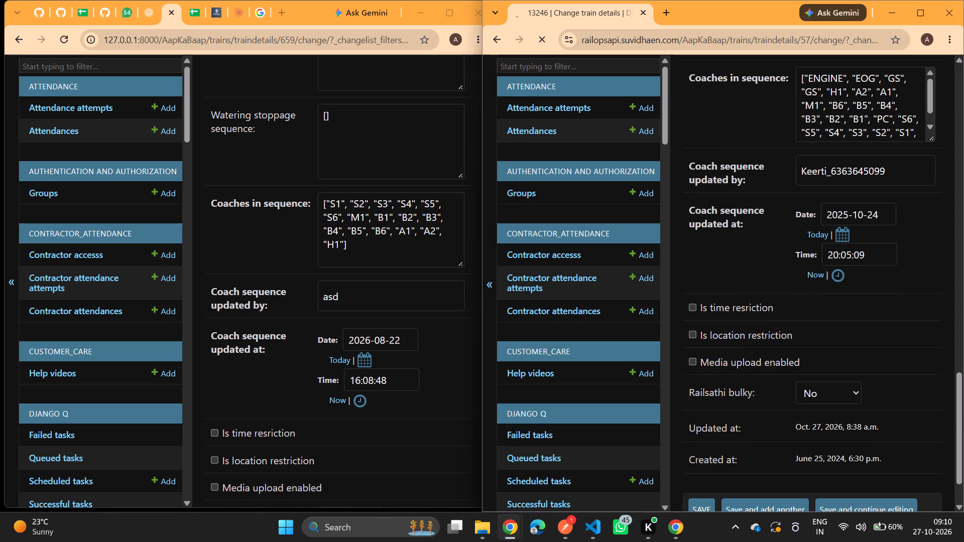
Save the local train details record of train 13248.
scroll(813, 133, down, 1)
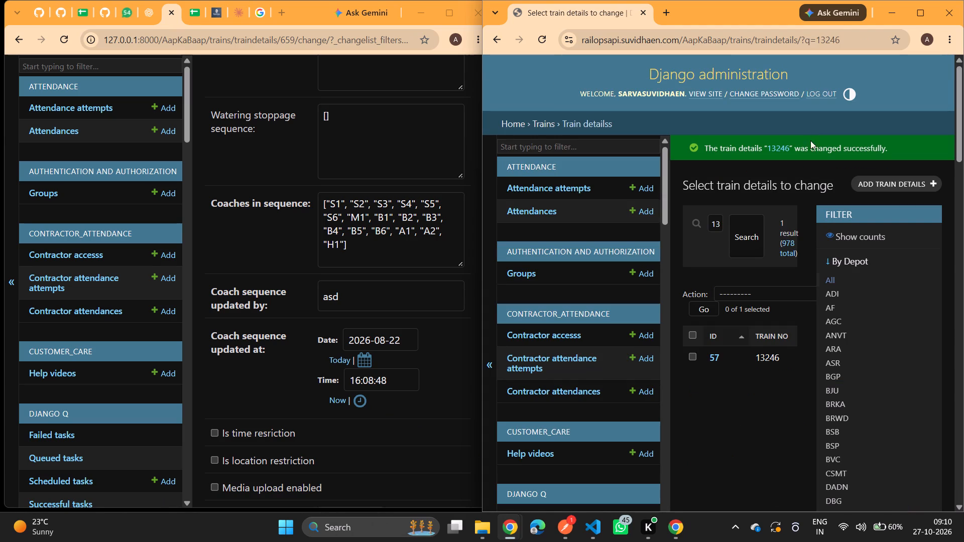
scroll(303, 397, down, 3)
scroll(303, 398, up, 4)
scroll(303, 398, down, 1)
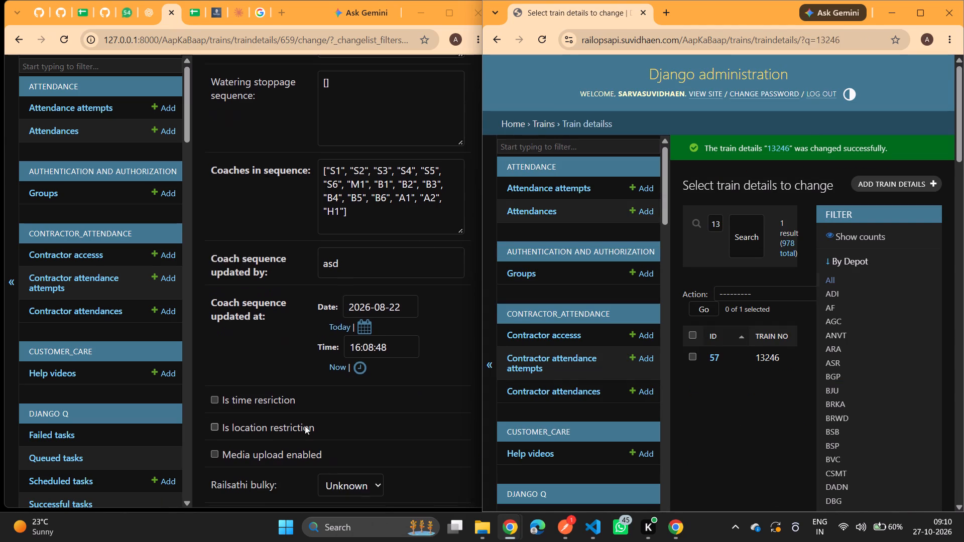
scroll(247, 474, down, 4)
scroll(247, 474, up, 2)
scroll(248, 473, down, 1)
click(225, 496)
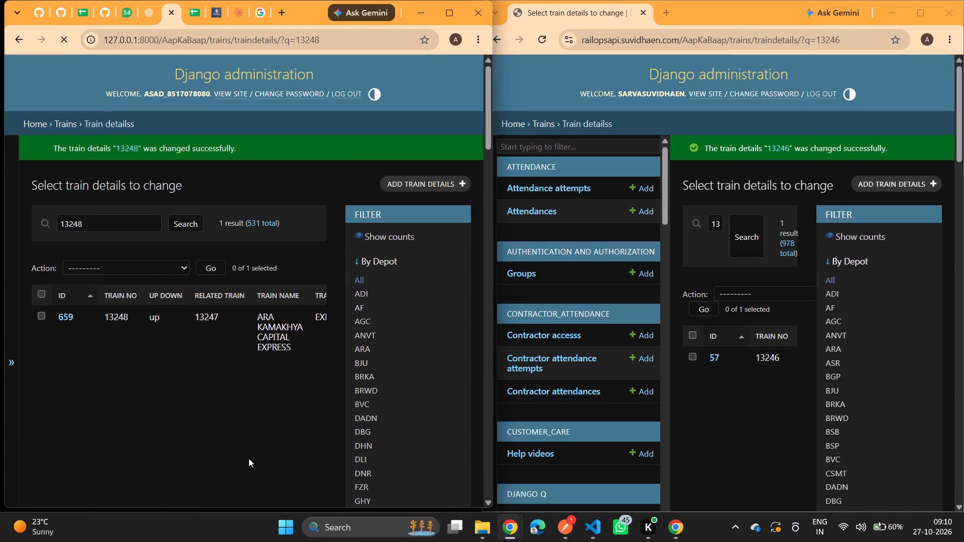
Search the local train details list for train 13247.
click(238, 227)
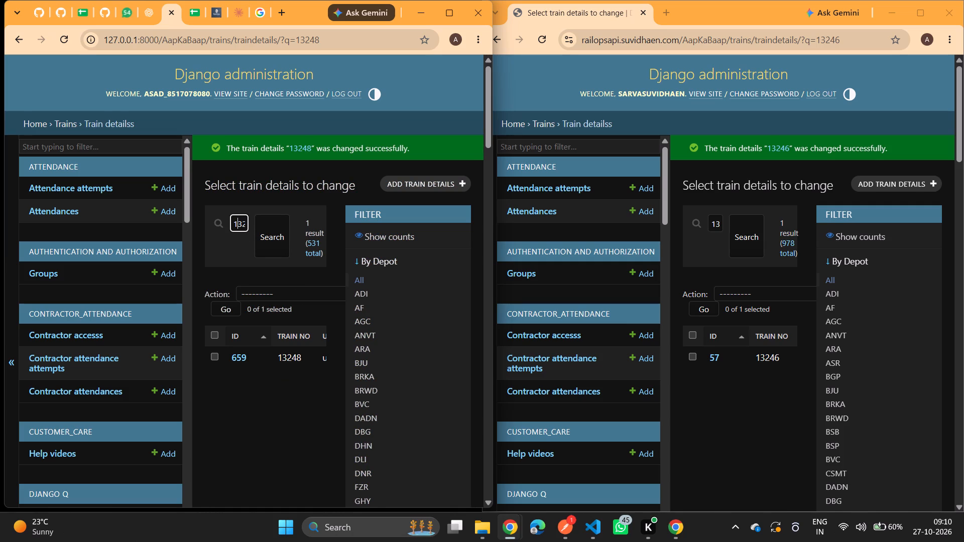
key(Right)
key(Right)
key(Right)
key(Right)
key(Right)
key(Right)
key(Right)
key(BackSpace)
key(7)
key(Return)
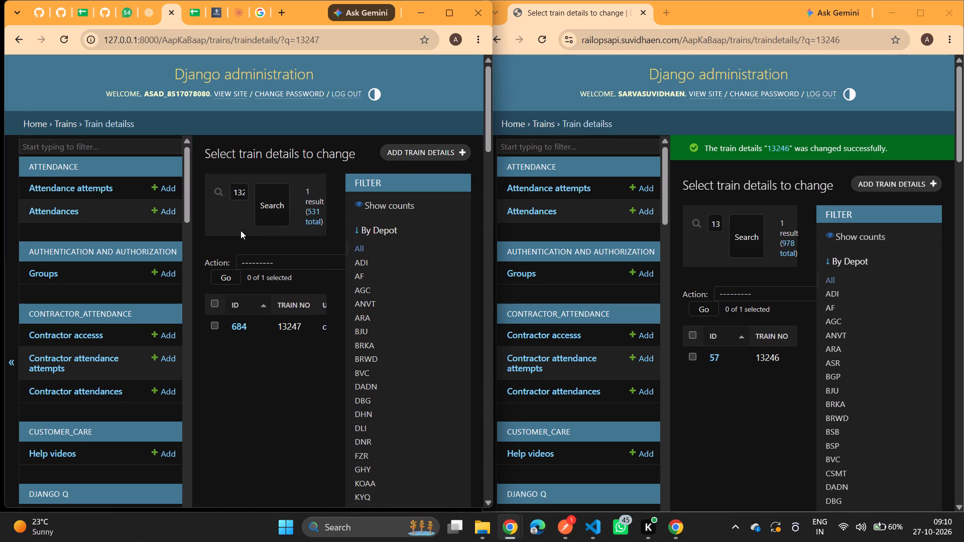
Open the local record of train 13247 and search the railopsapi train details list for 13247.
click(241, 328)
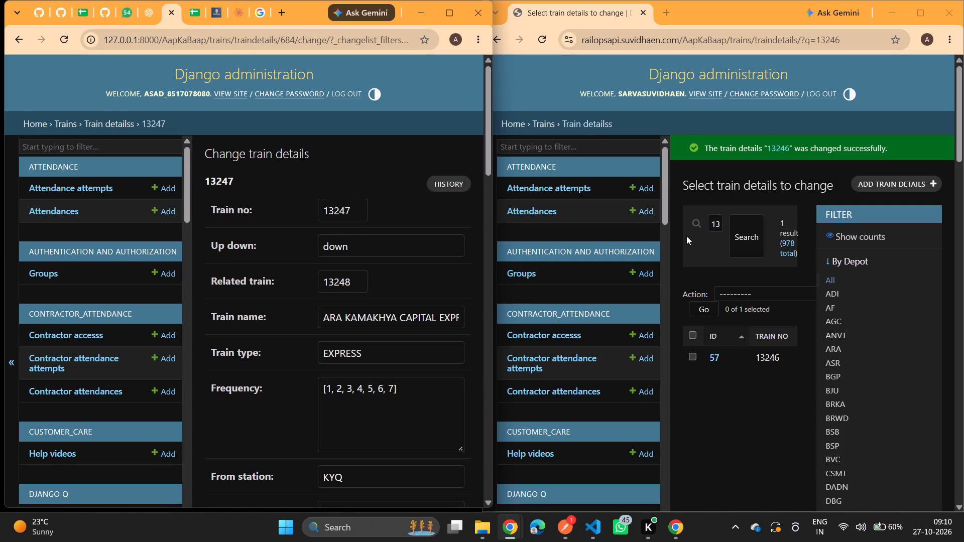
click(711, 223)
key(Right)
key(Right)
key(Right)
key(Right)
key(Right)
key(Right)
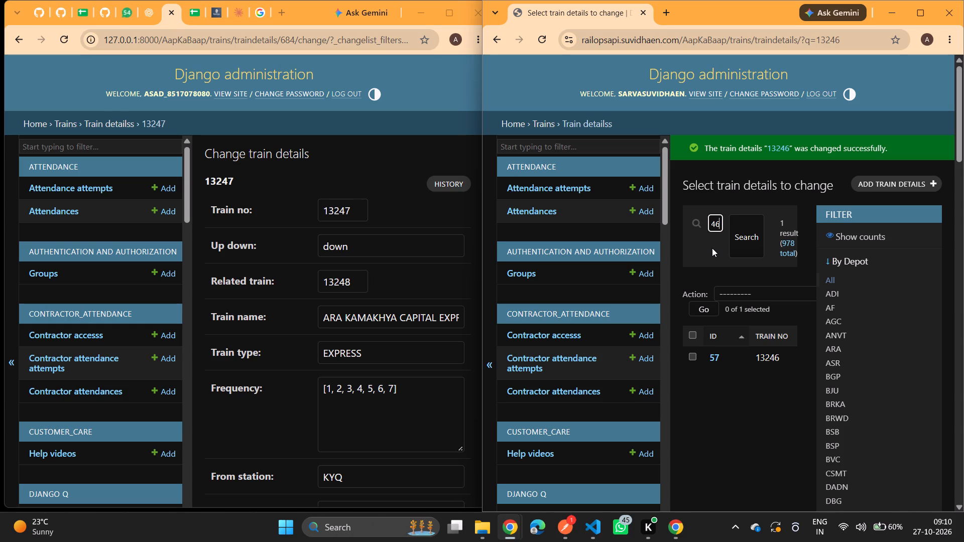
key(Right)
key(Right)
key(BackSpace)
key(7)
key(Return)
Open train 13247 in the railopsapi admin and compare its Coaches in sequence with the local record.
scroll(372, 431, down, 1)
scroll(373, 431, up, 1)
scroll(373, 431, down, 3)
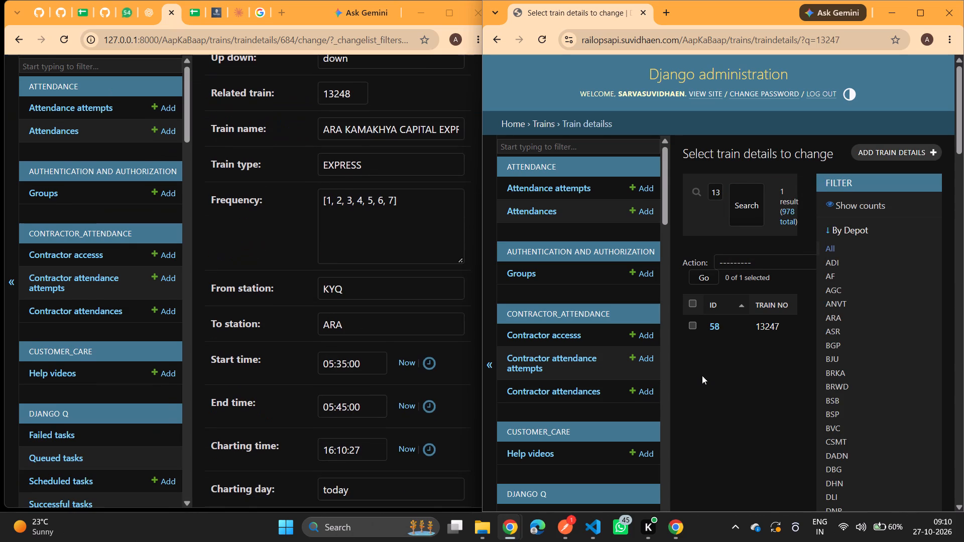
click(708, 326)
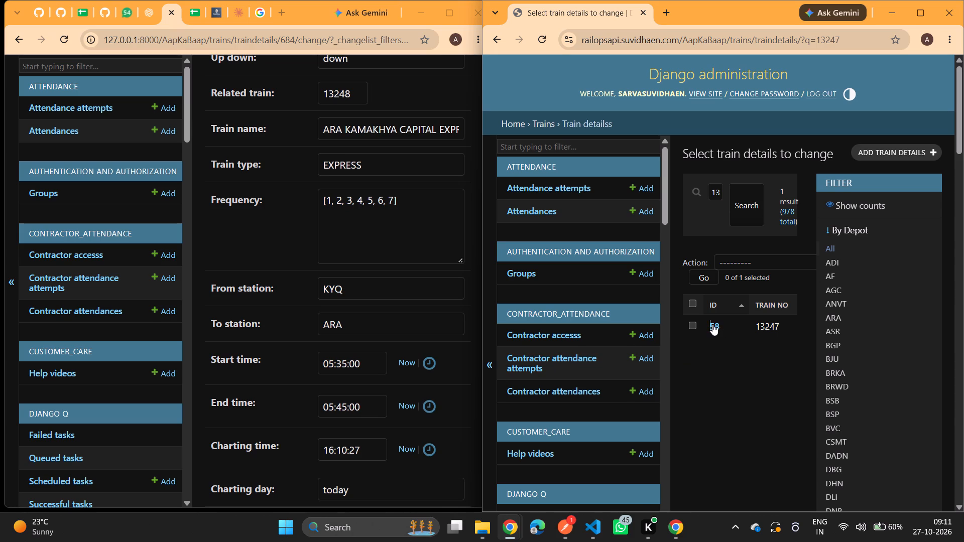
click(712, 324)
scroll(404, 366, down, 2)
scroll(400, 367, up, 1)
scroll(400, 367, down, 6)
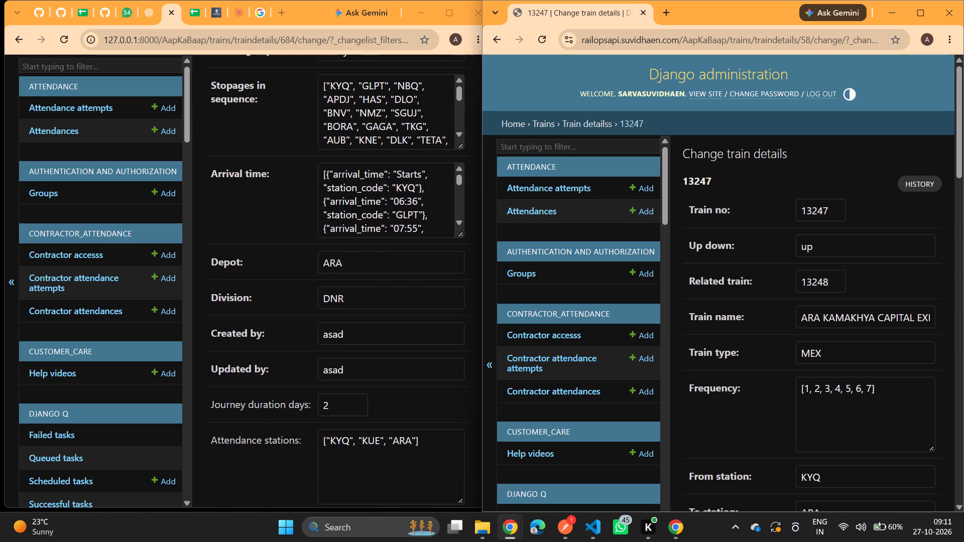
scroll(398, 367, down, 6)
scroll(768, 392, down, 2)
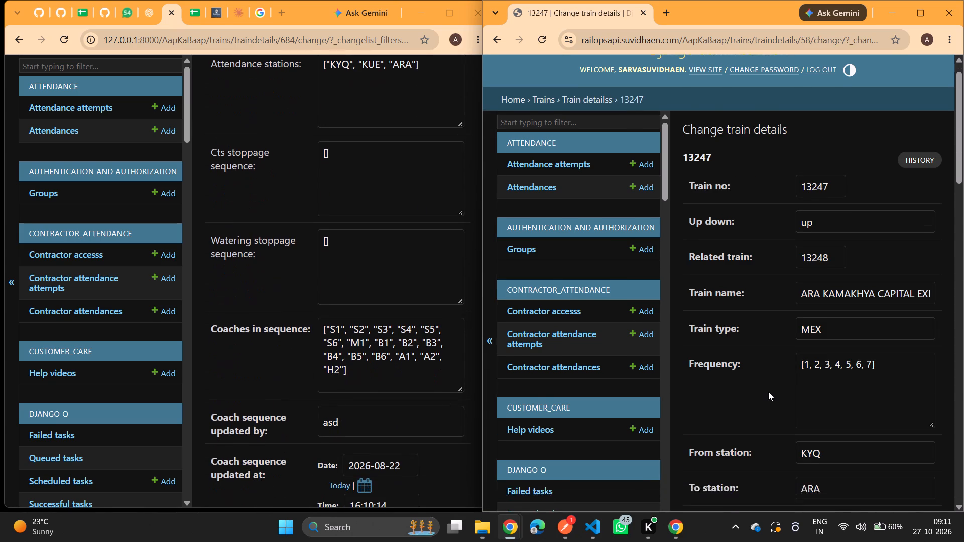
scroll(768, 392, down, 3)
scroll(768, 390, up, 1)
scroll(768, 390, down, 5)
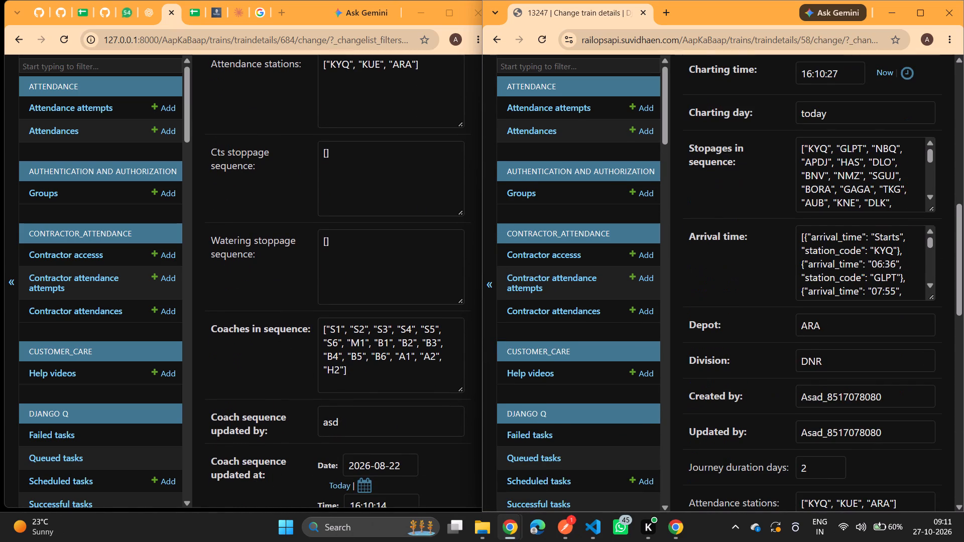
scroll(776, 375, down, 2)
scroll(776, 375, up, 2)
scroll(776, 375, down, 6)
scroll(776, 377, up, 1)
scroll(776, 377, down, 1)
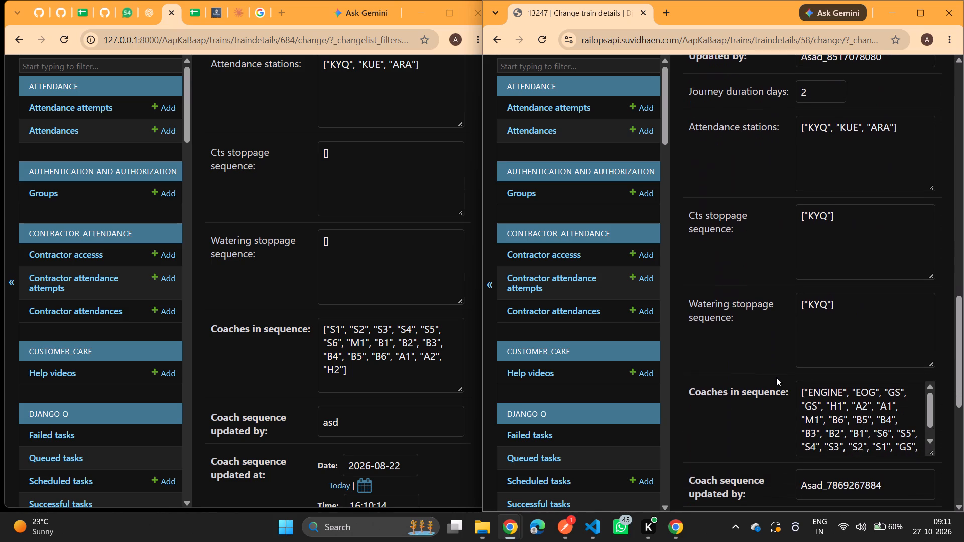
scroll(823, 400, down, 5)
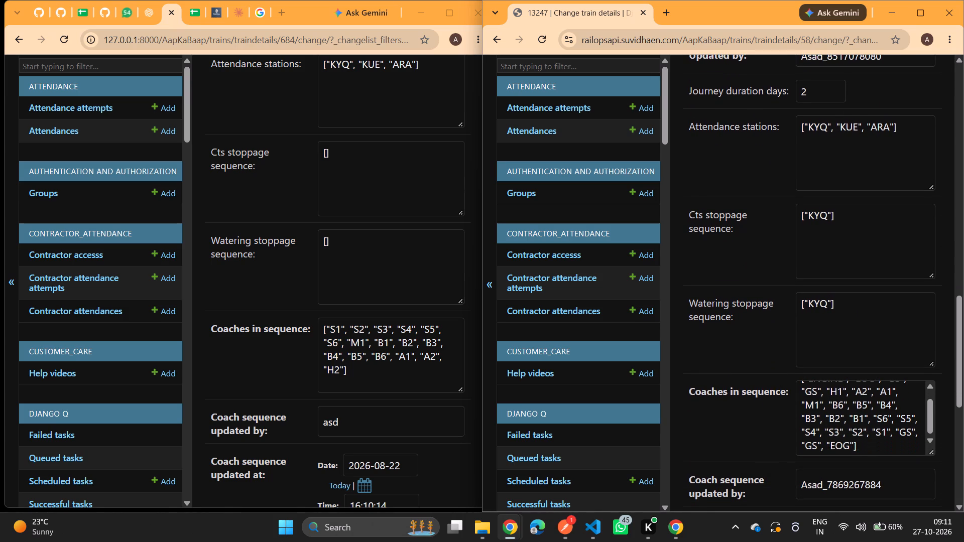
Change the last coach in the local 13247 record's Coaches in sequence to "H1" and save the record.
click(337, 369)
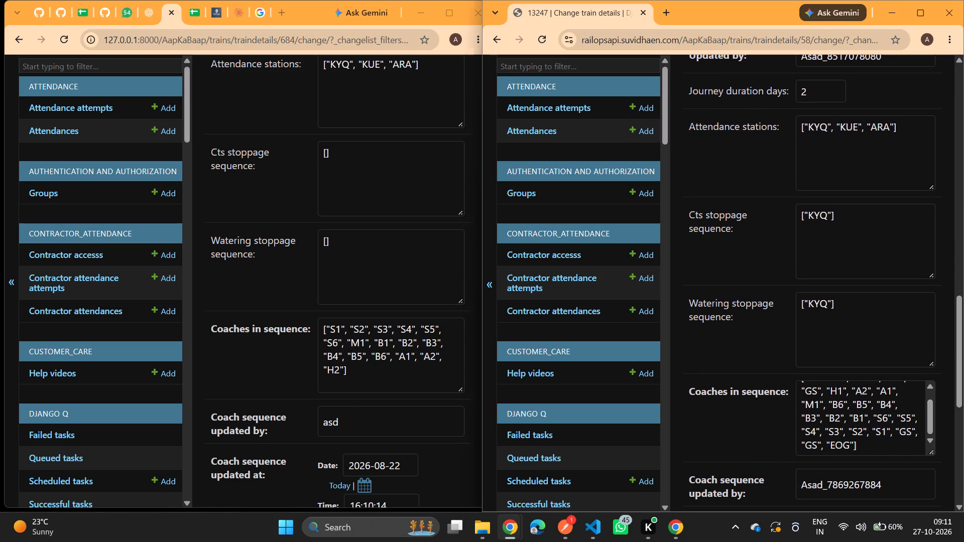
key(BackSpace)
key(1)
scroll(348, 399, up, 1)
scroll(249, 358, down, 3)
scroll(250, 365, up, 4)
scroll(250, 365, down, 2)
scroll(257, 380, up, 1)
scroll(257, 381, down, 11)
click(227, 439)
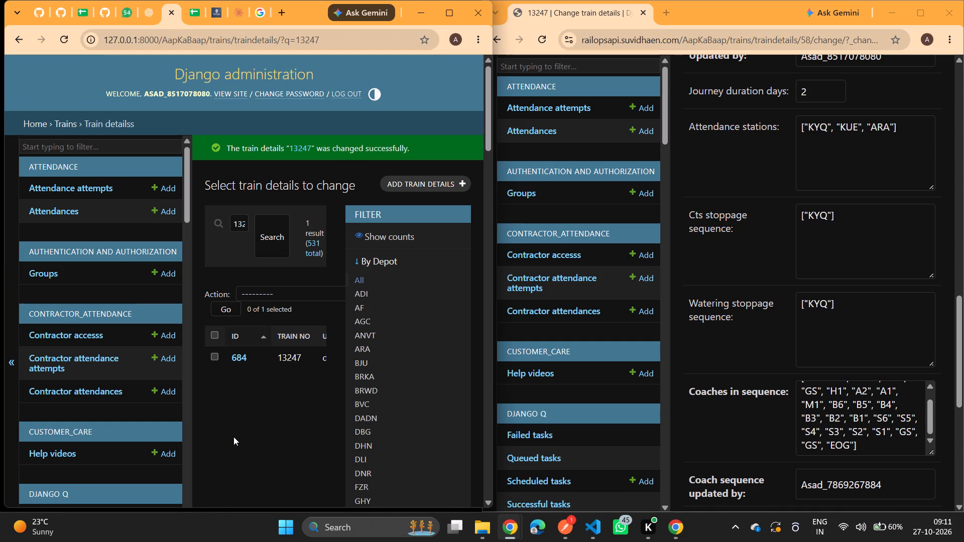
Review the train numbers and coach positions in the ARA Train Details sheet, from train 13247 up to 13287.
click(189, 21)
scroll(196, 386, down, 7)
scroll(196, 388, up, 1)
scroll(196, 388, down, 3)
scroll(197, 389, up, 1)
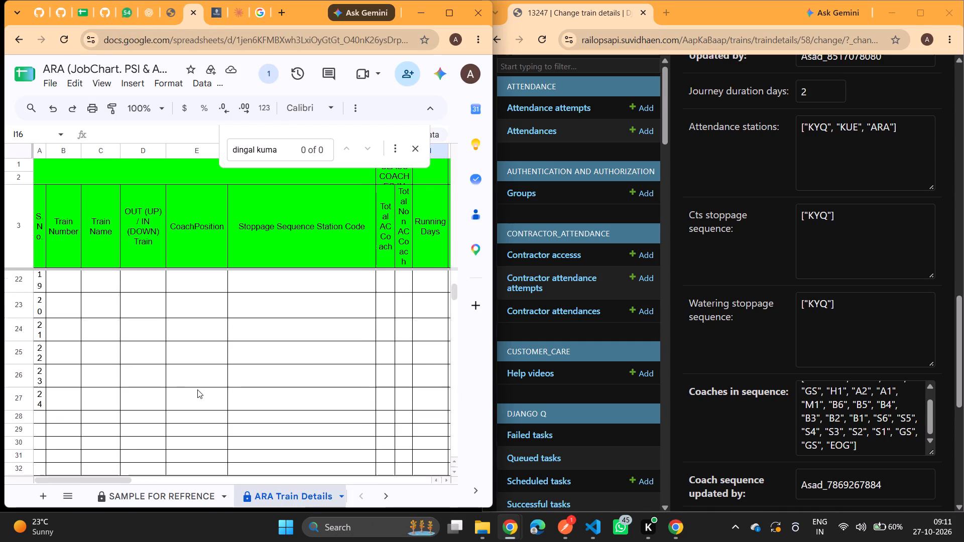
scroll(197, 389, up, 5)
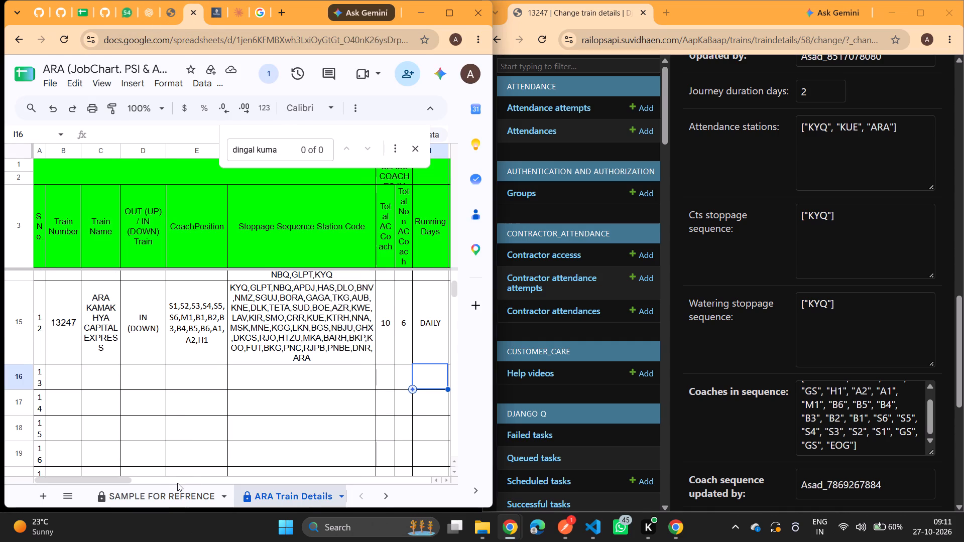
scroll(175, 433, up, 1)
scroll(175, 433, down, 1)
scroll(175, 433, up, 1)
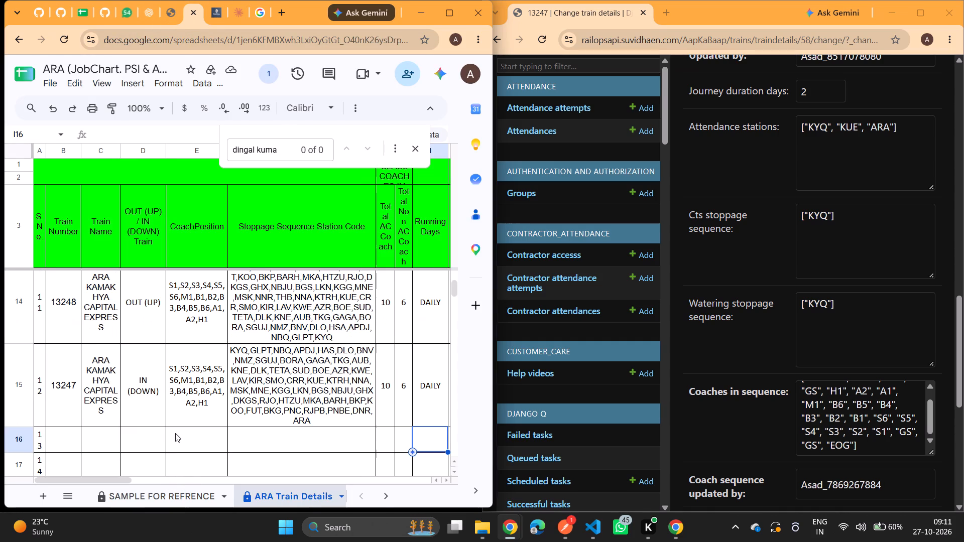
scroll(175, 433, up, 1)
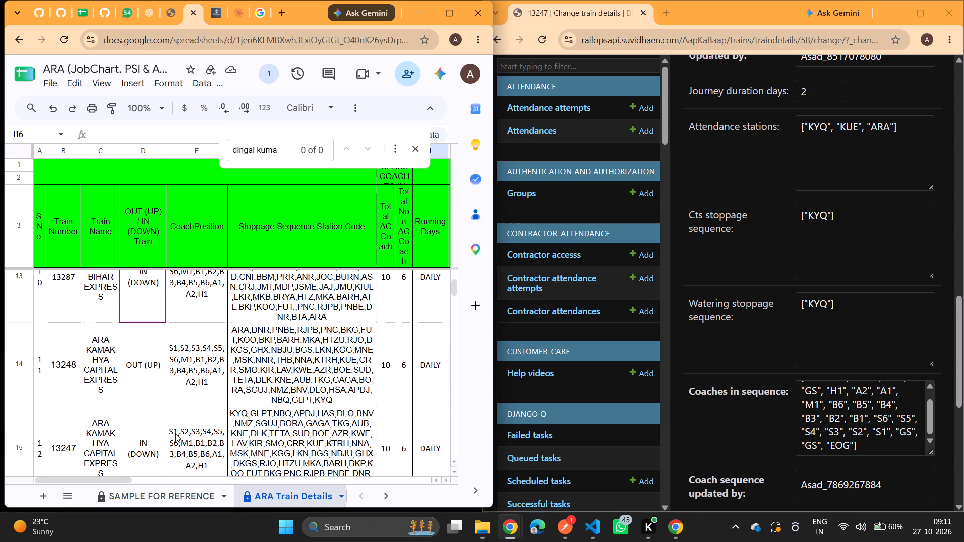
scroll(175, 433, up, 1)
Return to the local admin and search its train details list for train 13288.
click(166, 19)
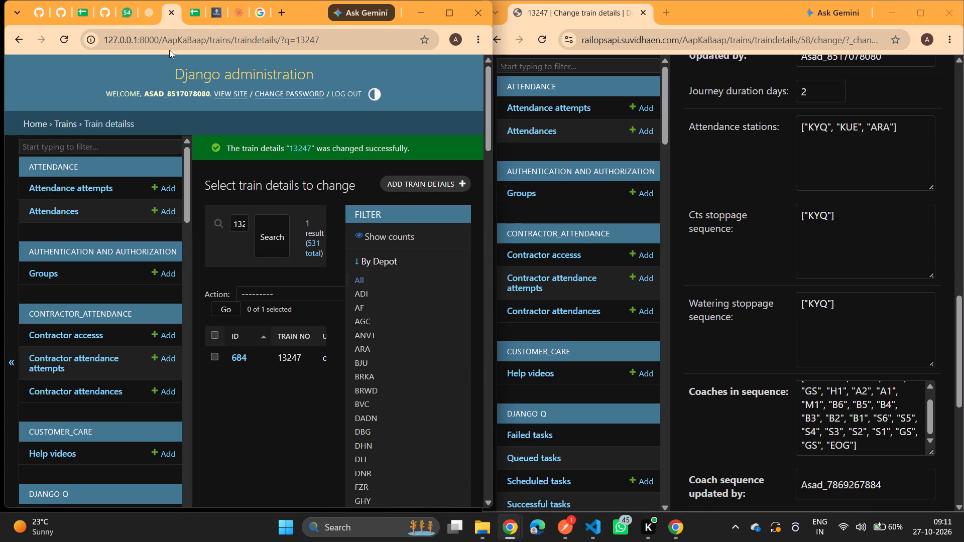
click(245, 223)
key(Right)
key(Right)
key(Right)
key(Right)
key(Right)
key(BackSpace)
key(BackSpace)
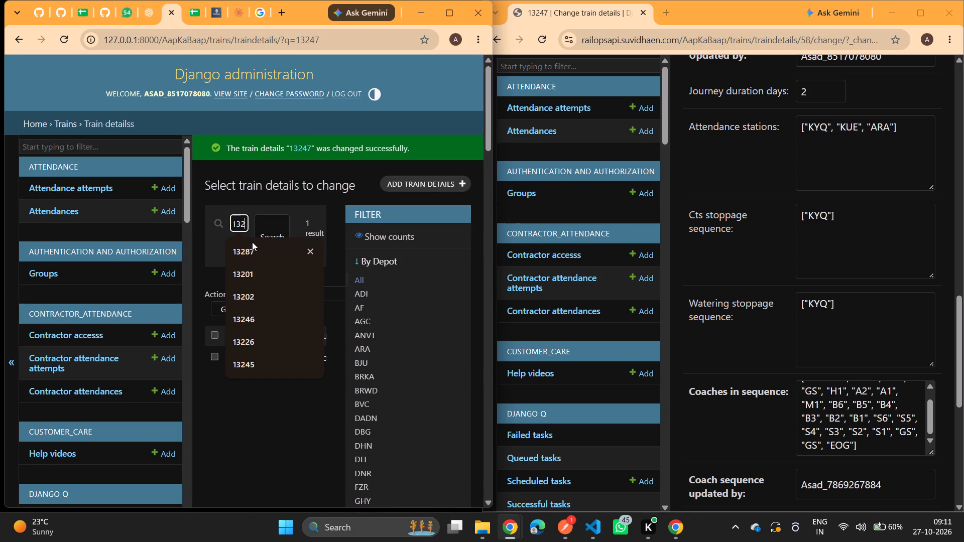
text(88)
key(Return)
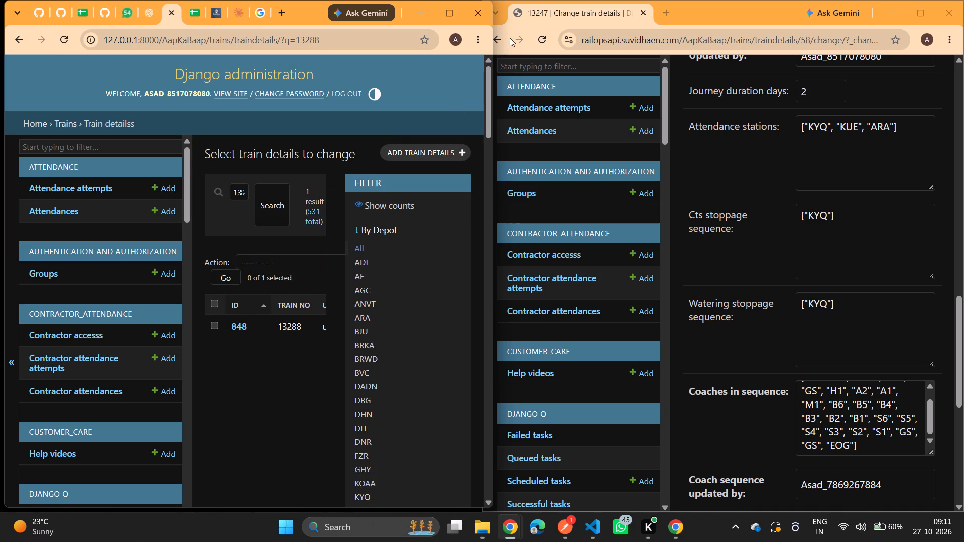
Go back to the railopsapi train details list and search it for train 13288.
click(498, 41)
click(715, 196)
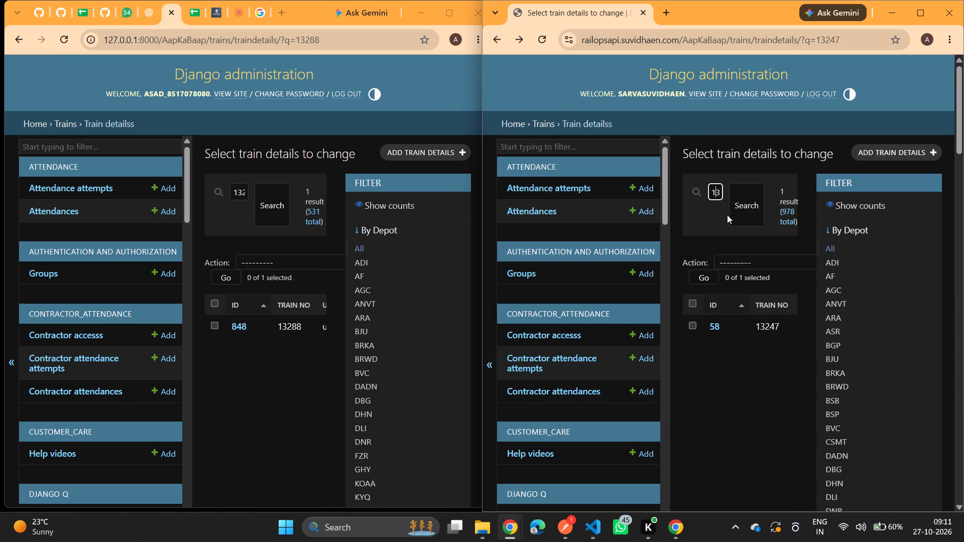
key(Right)
key(Right)
key(Right)
key(Right)
key(Right)
key(Right)
key(Right)
key(BackSpace)
key(BackSpace)
key(8)
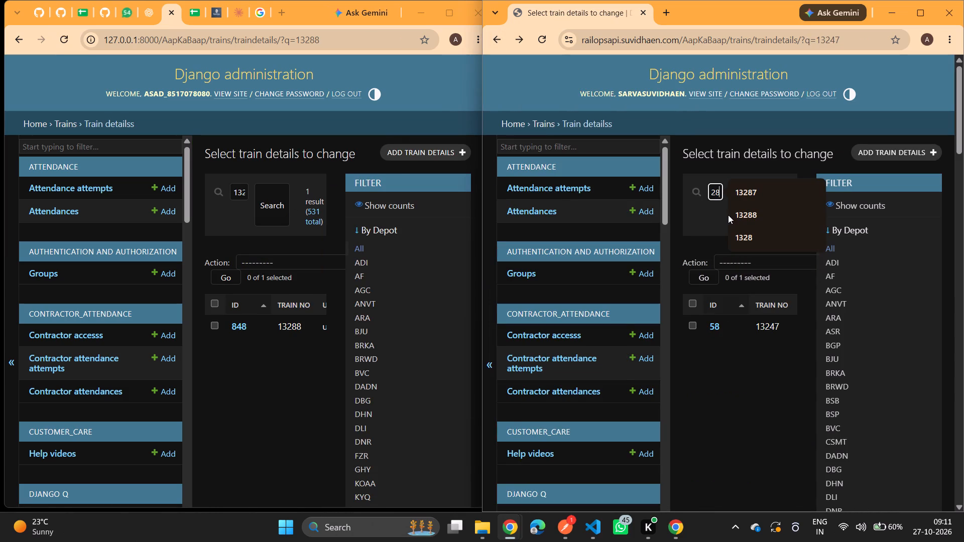
key(Return)
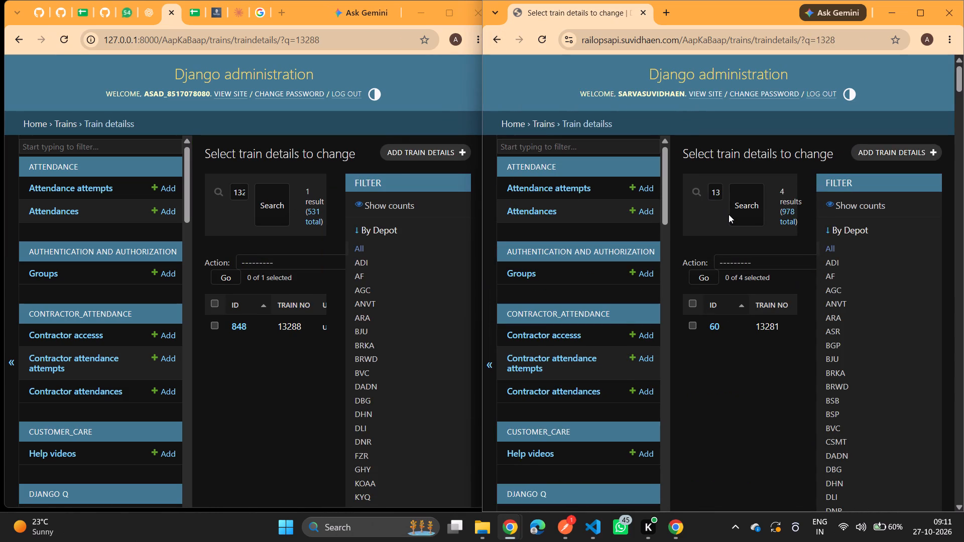
click(715, 192)
key(Right)
key(Right)
key(Right)
key(Right)
key(Right)
key(Right)
key(8)
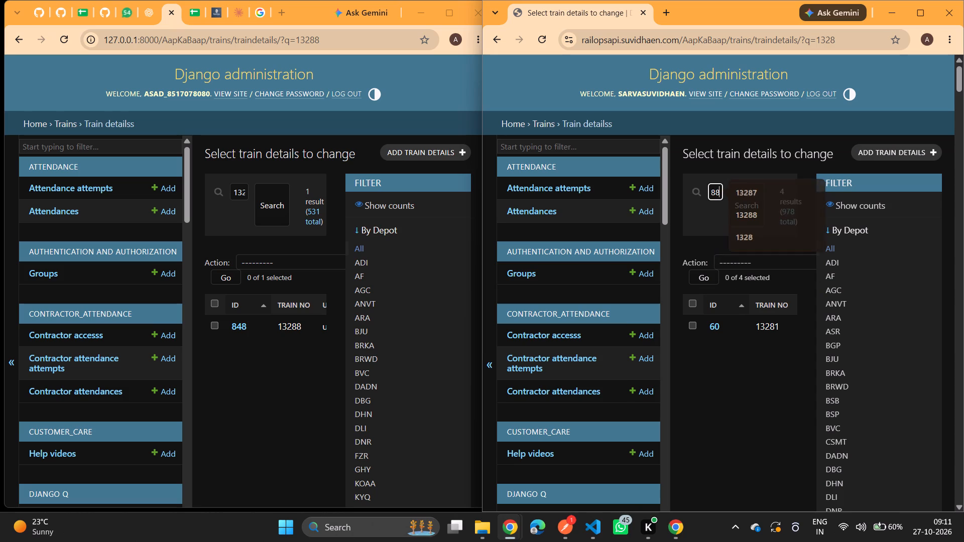
key(Return)
Open train 13288 in both admins, compare the attendance stations and coach sequences, and return to the local train details list.
click(239, 325)
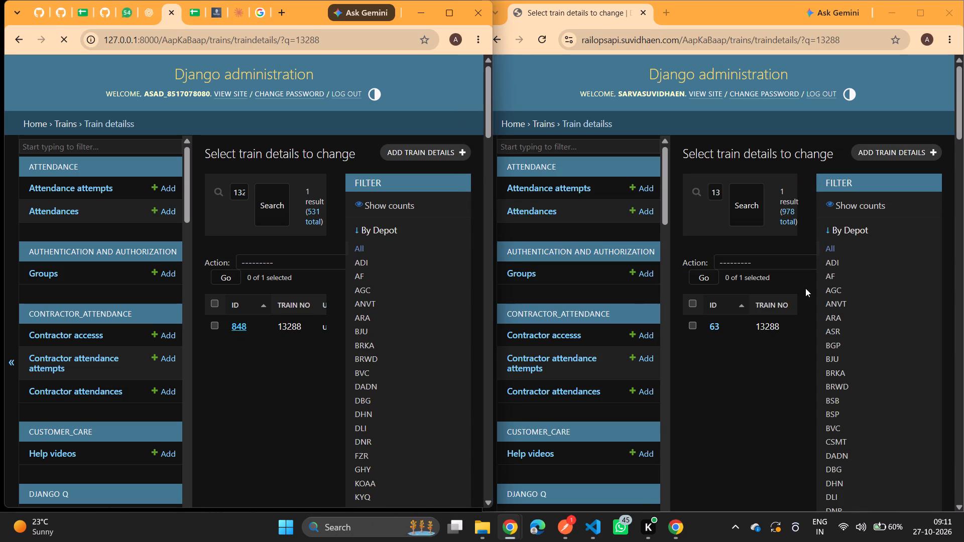
click(715, 329)
scroll(321, 382, down, 2)
scroll(321, 381, up, 1)
scroll(321, 381, down, 10)
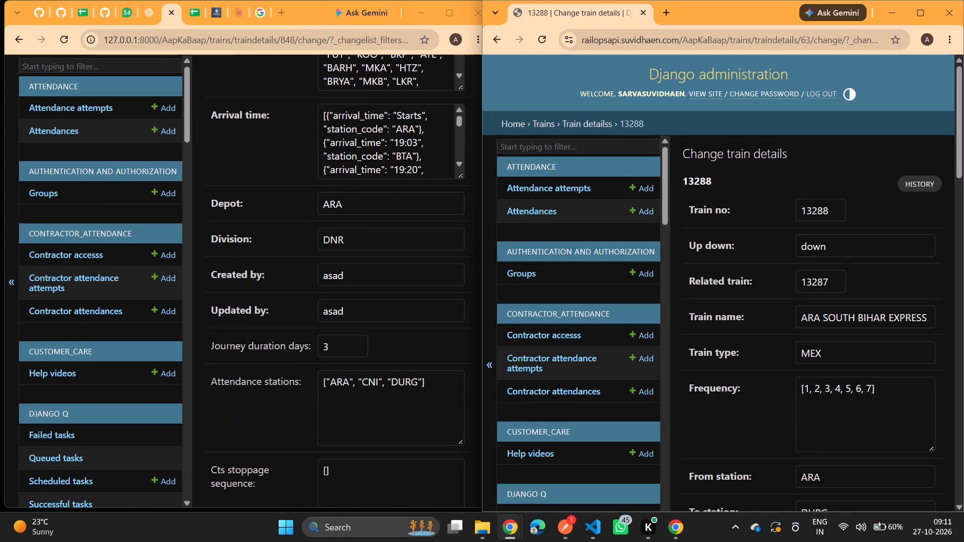
scroll(808, 315, down, 6)
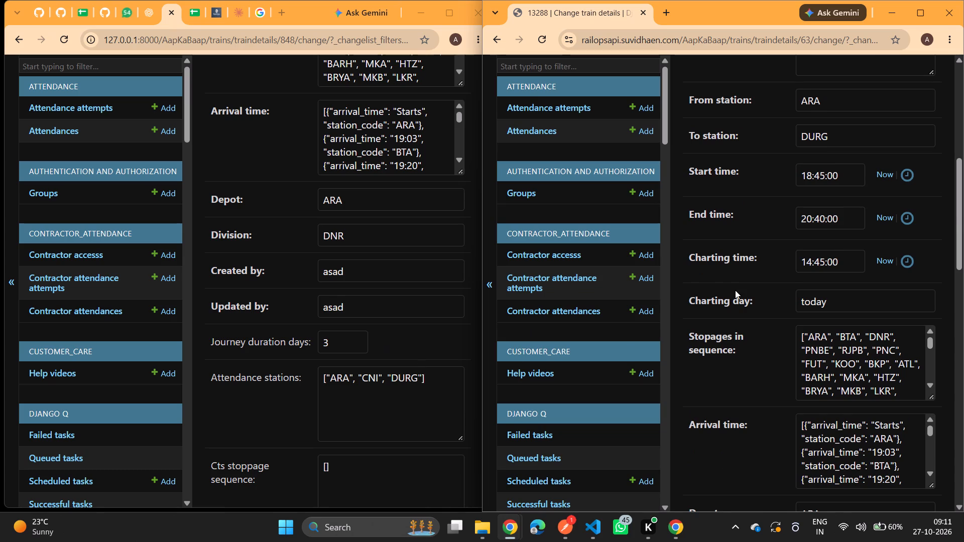
scroll(735, 290, down, 4)
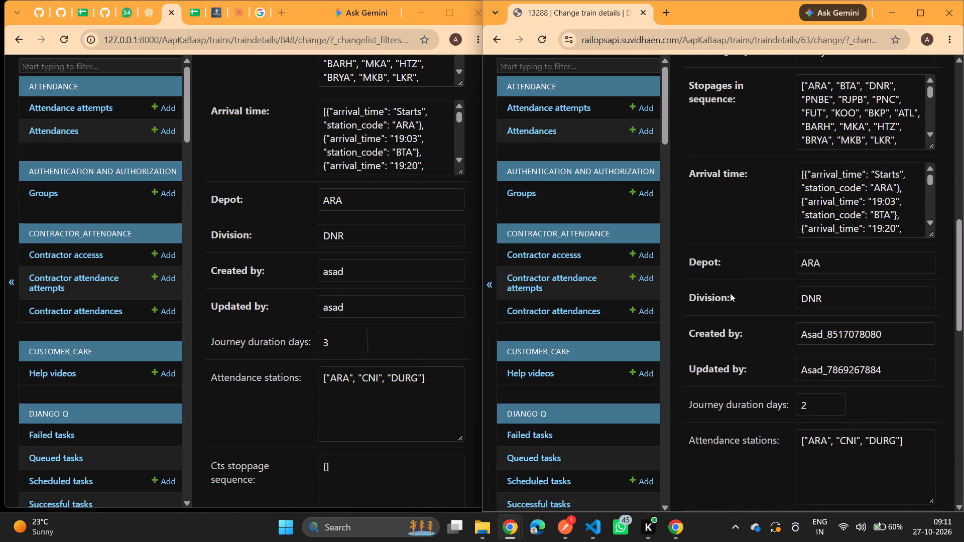
scroll(388, 337, down, 1)
scroll(337, 345, down, 4)
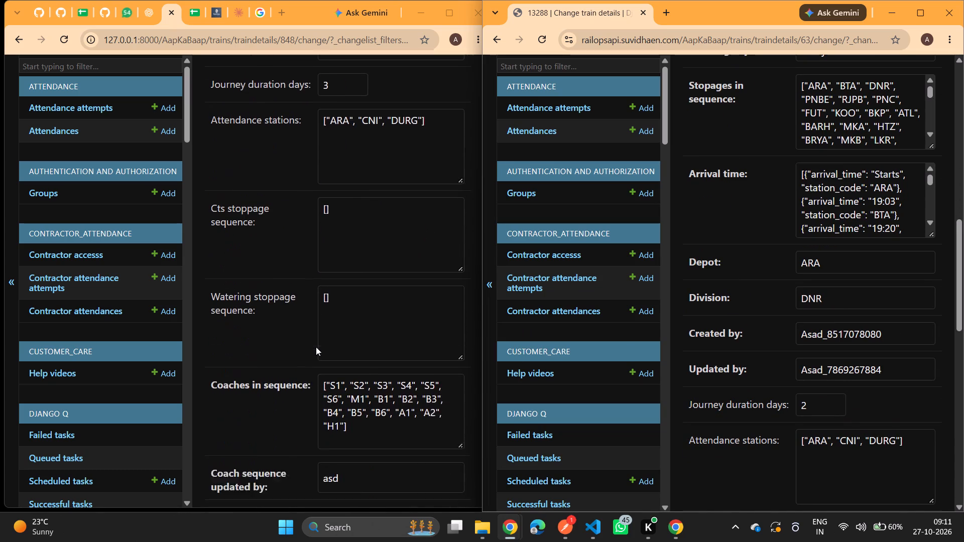
scroll(764, 315, down, 8)
scroll(764, 314, up, 1)
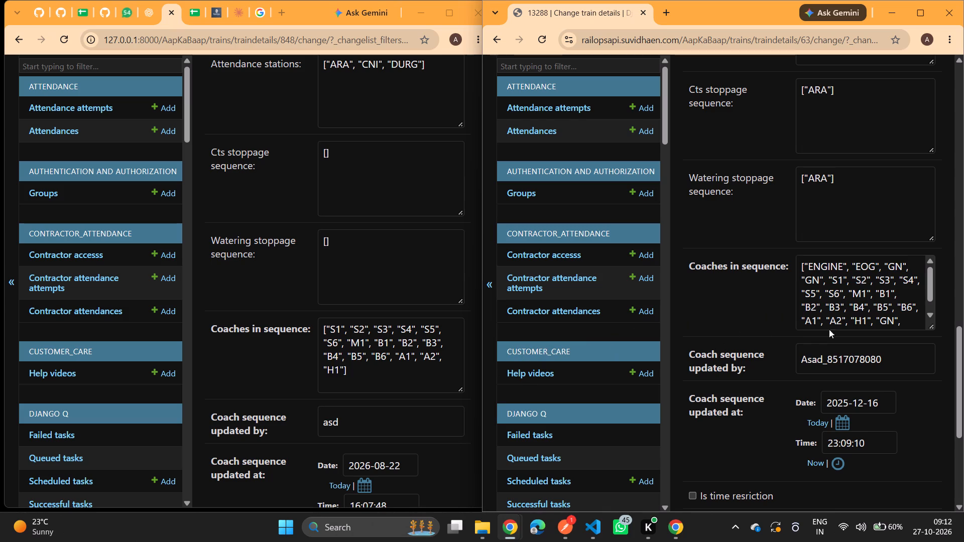
scroll(353, 385, down, 5)
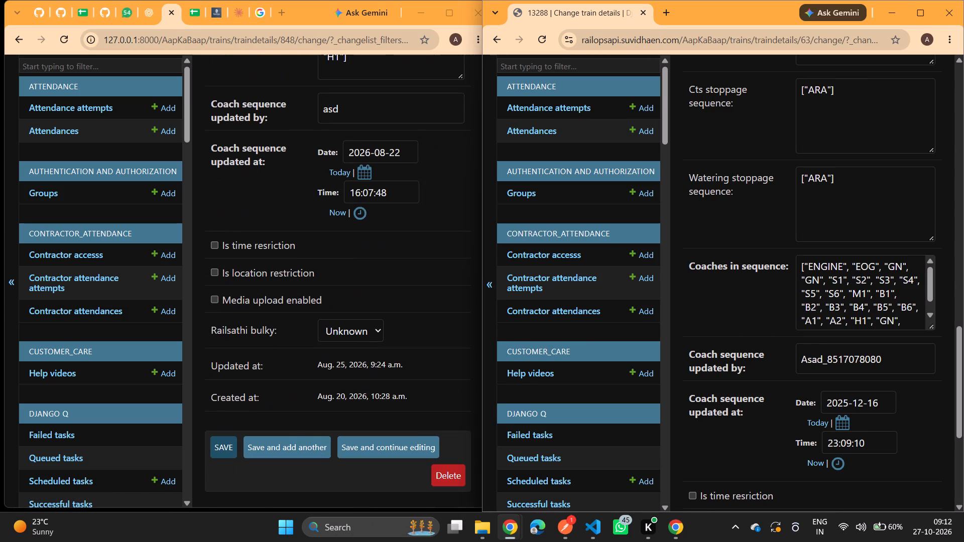
scroll(365, 389, up, 3)
scroll(326, 410, up, 5)
scroll(326, 406, down, 1)
scroll(326, 406, up, 1)
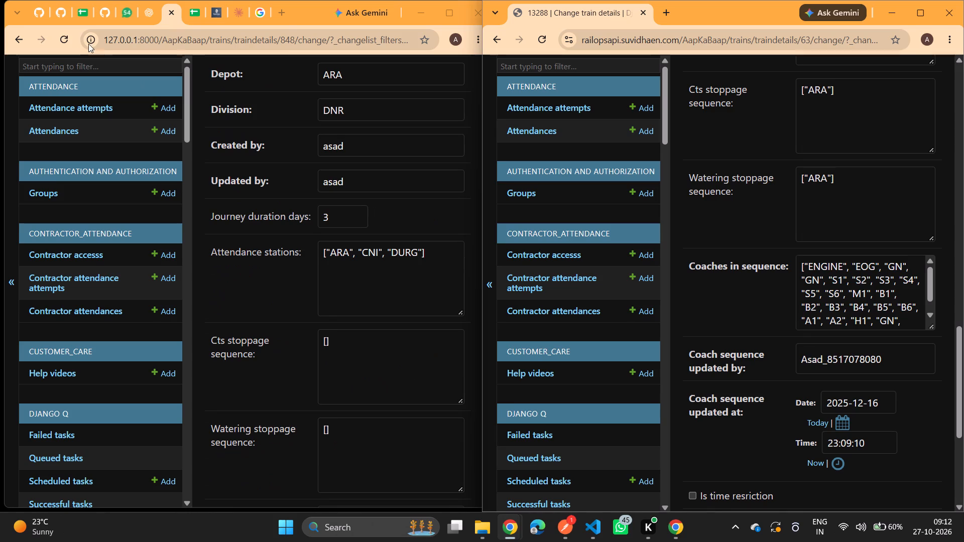
click(21, 35)
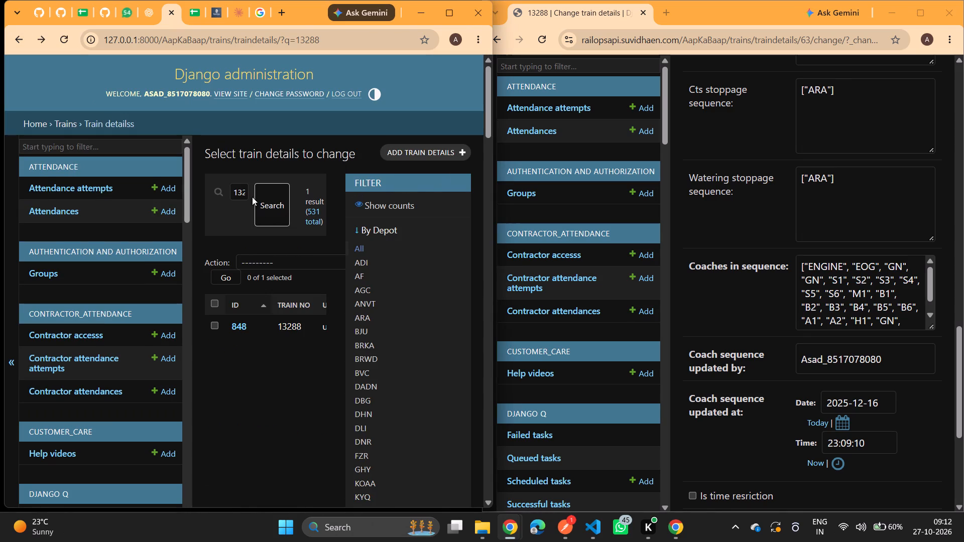
Search the local admin's train details list for train 13287.
click(244, 190)
key(Right)
key(Right)
key(Right)
key(Right)
key(Right)
key(Right)
key(Right)
key(Right)
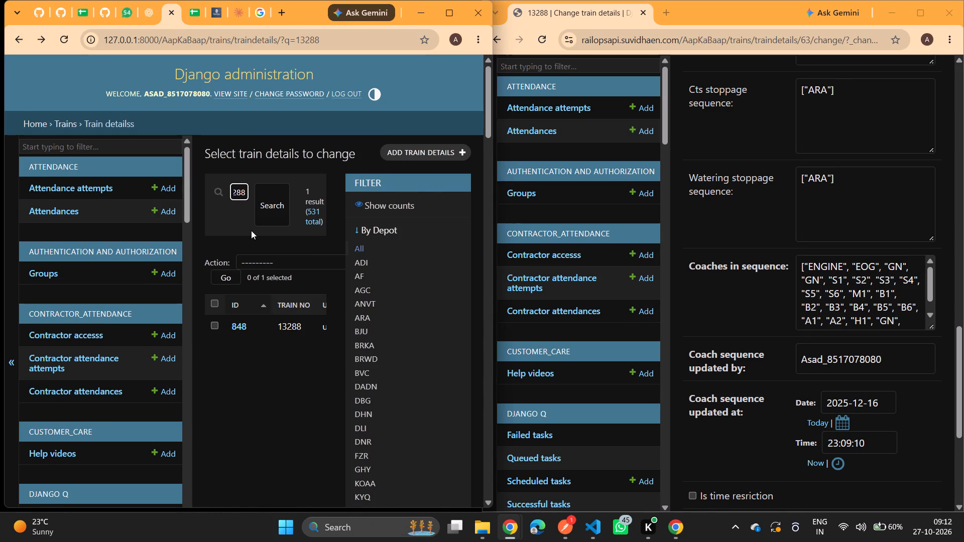
key(BackSpace)
key(7)
key(Return)
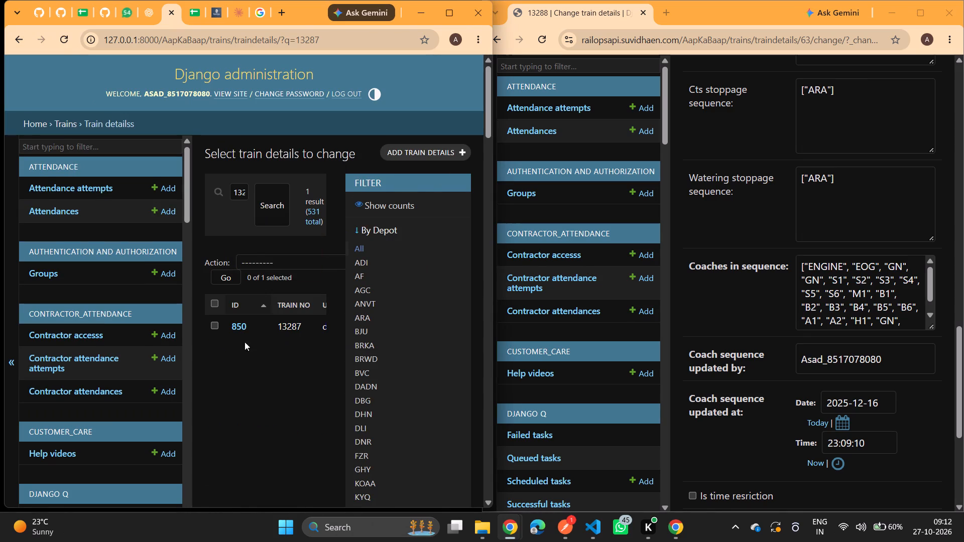
Open train 13287 in the local admin, change the last coach in its sequence to H1 and save the record.
click(244, 324)
click(503, 39)
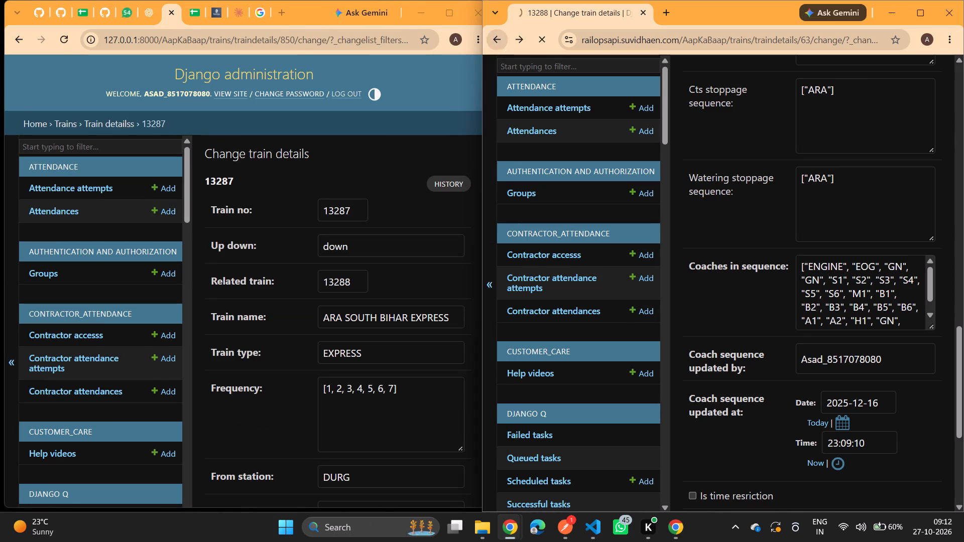
scroll(345, 385, down, 3)
scroll(345, 385, up, 1)
scroll(345, 385, down, 1)
scroll(345, 385, up, 1)
scroll(345, 385, down, 6)
scroll(345, 385, up, 3)
scroll(345, 385, down, 4)
scroll(345, 385, up, 4)
scroll(345, 385, down, 4)
scroll(345, 385, up, 1)
scroll(345, 385, down, 3)
scroll(345, 384, up, 2)
scroll(345, 384, down, 3)
scroll(345, 384, up, 1)
scroll(345, 384, down, 8)
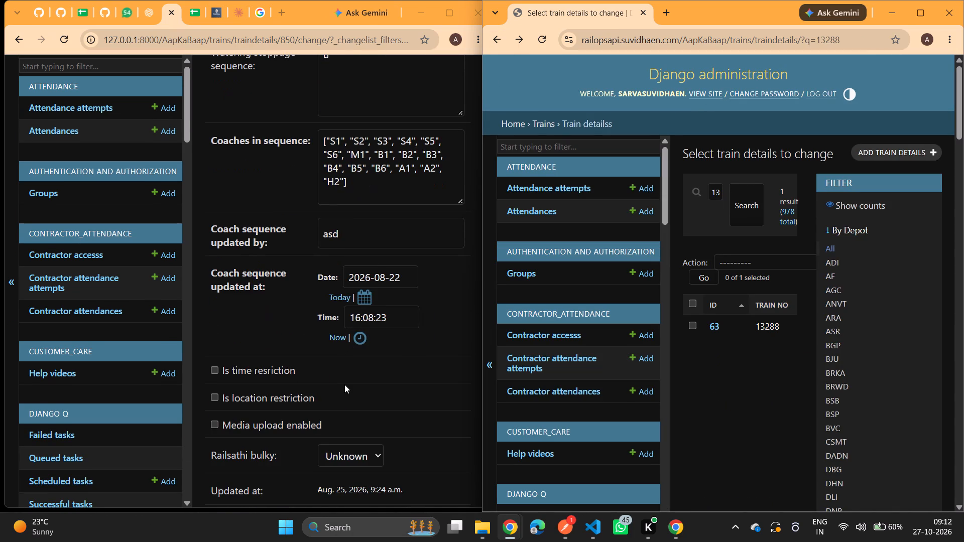
scroll(344, 384, up, 2)
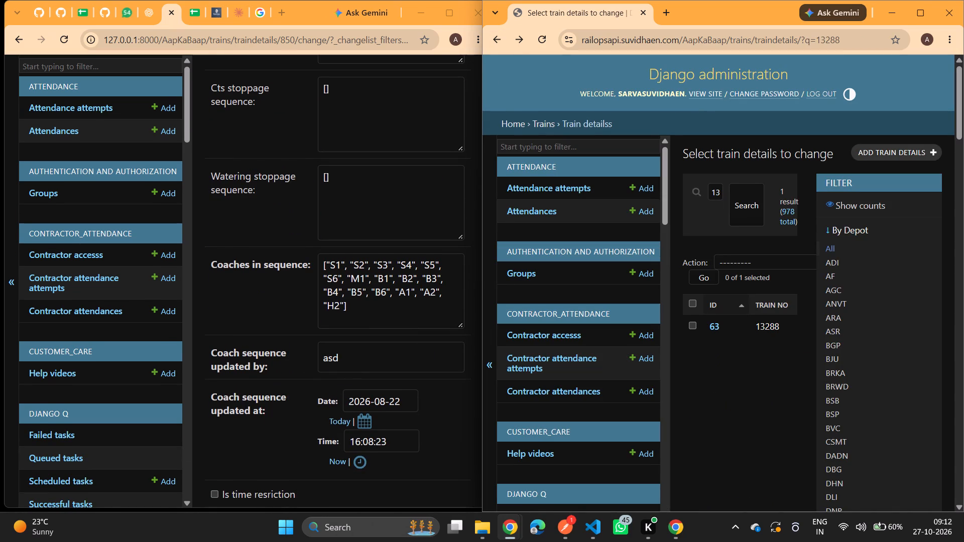
click(340, 302)
key(BackSpace)
key(1)
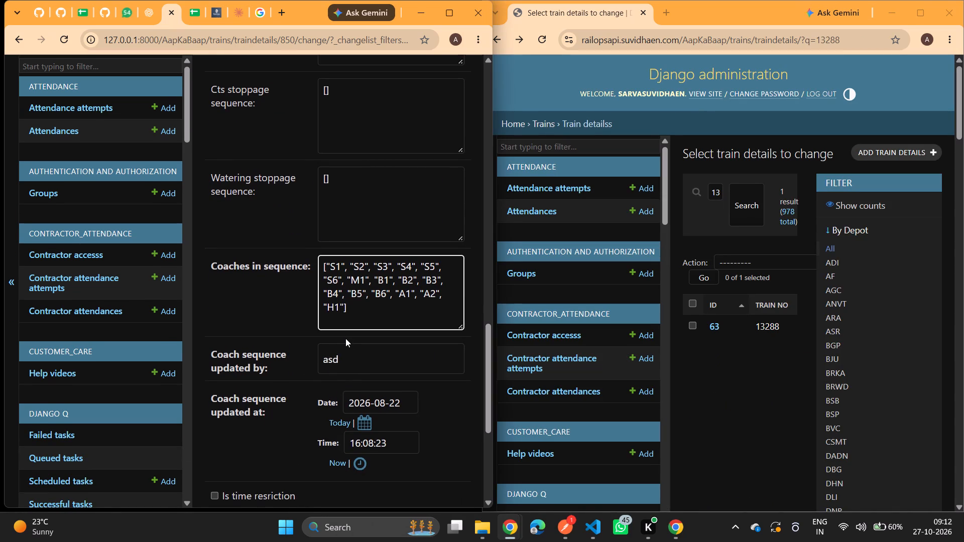
scroll(297, 379, down, 3)
scroll(296, 382, up, 1)
scroll(296, 382, down, 2)
click(227, 447)
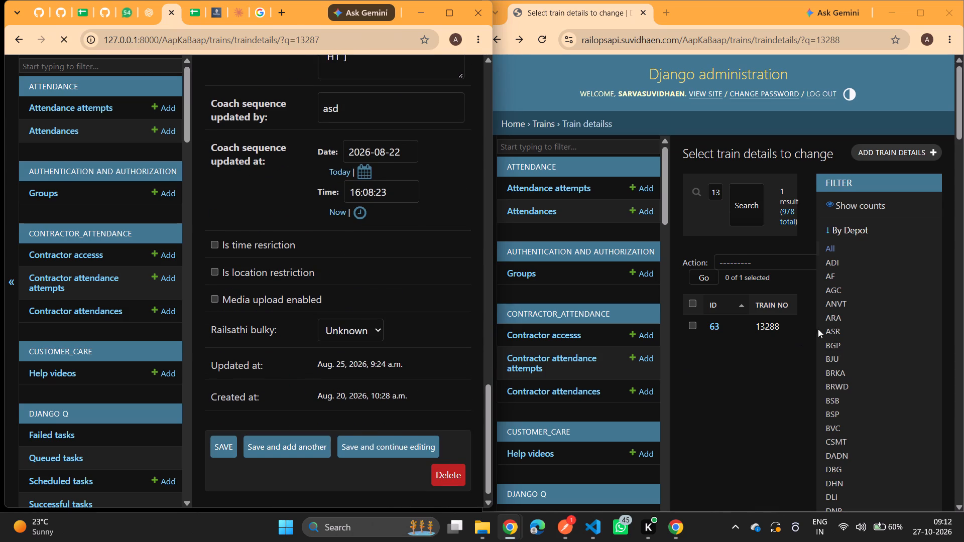
Search the railopsapi train details list for train 13287.
click(715, 193)
key(Right)
key(Right)
key(Right)
key(Right)
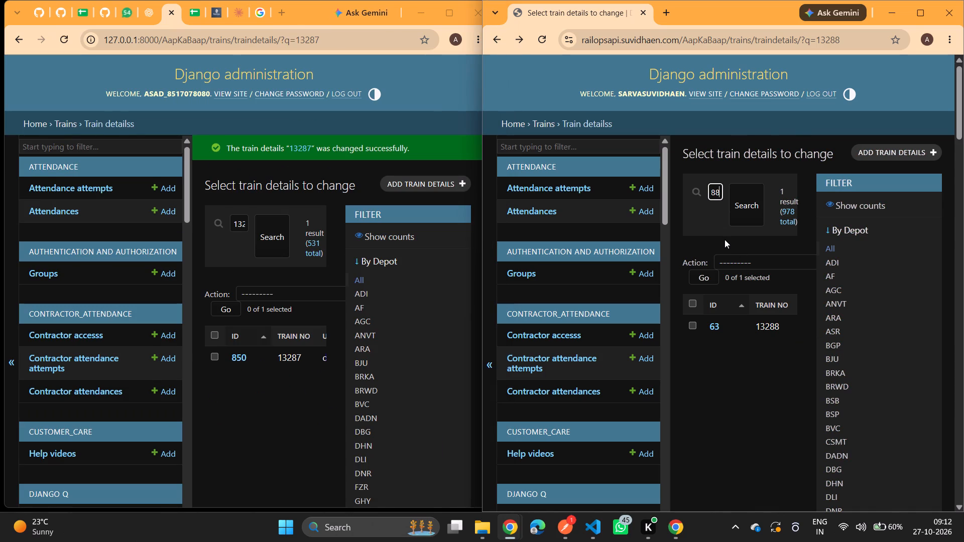
key(Right)
key(Right)
key(BackSpace)
key(7)
key(Return)
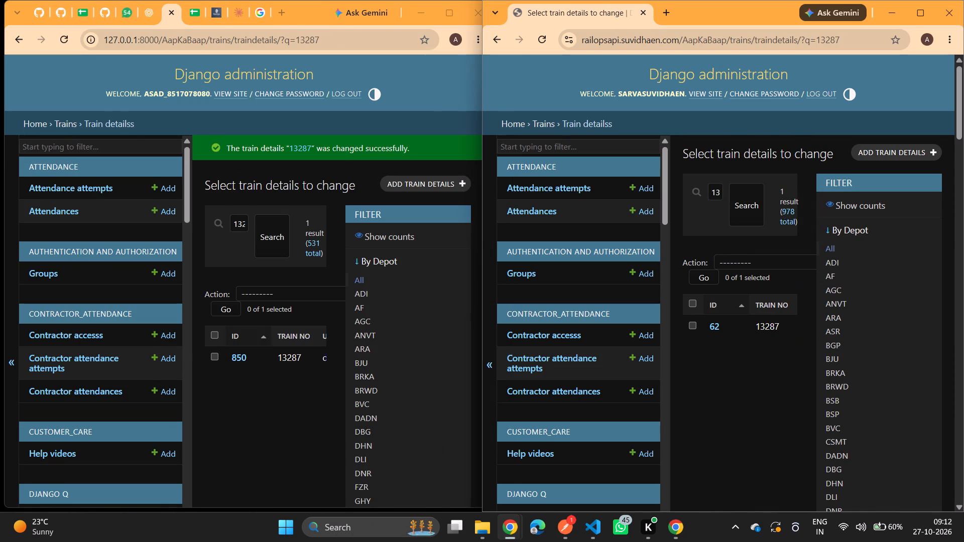
Open train 13287 in both admins, compare their coach sequences and save the local record.
click(717, 325)
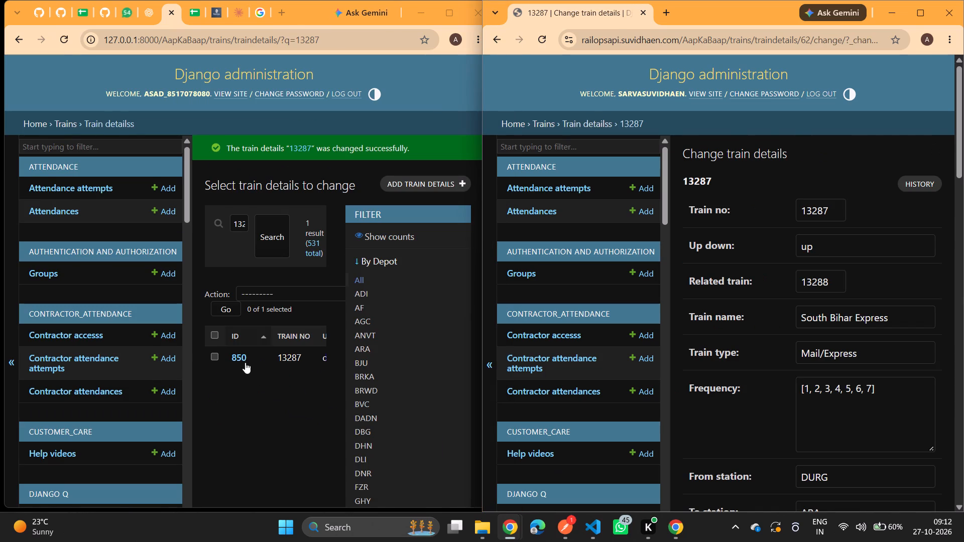
click(238, 354)
scroll(325, 386, up, 1)
scroll(325, 386, down, 1)
scroll(325, 386, up, 1)
scroll(325, 386, down, 9)
scroll(325, 382, up, 1)
scroll(325, 382, down, 2)
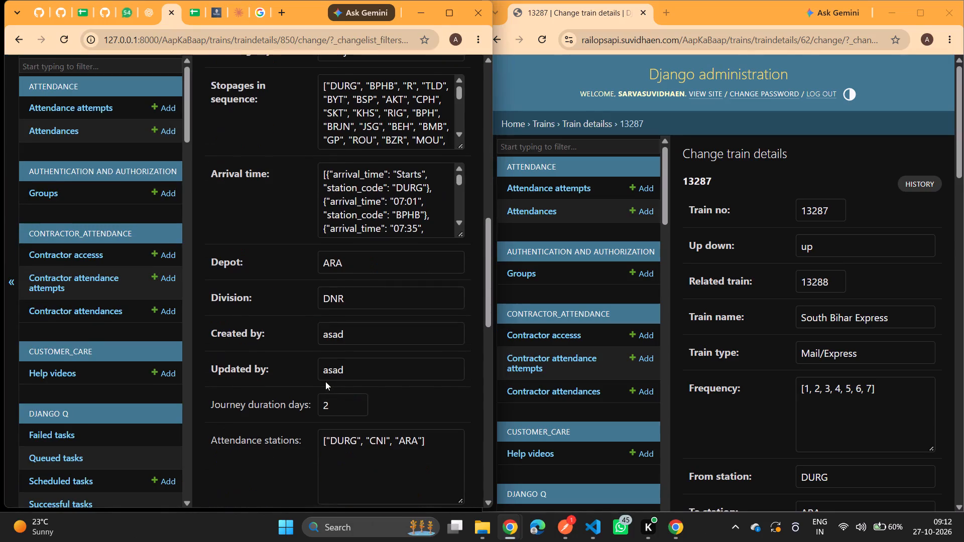
scroll(324, 379, down, 10)
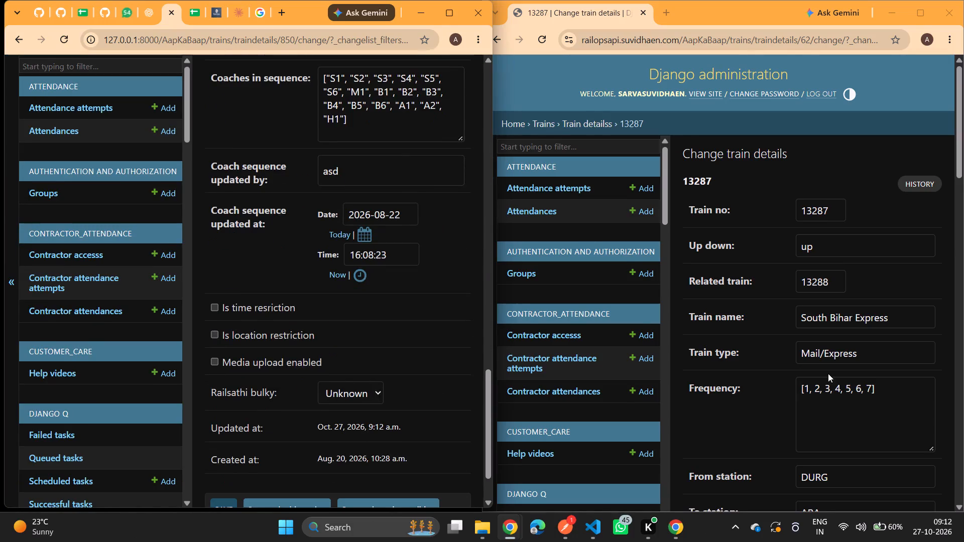
scroll(826, 373, down, 16)
scroll(825, 371, up, 3)
scroll(825, 371, down, 5)
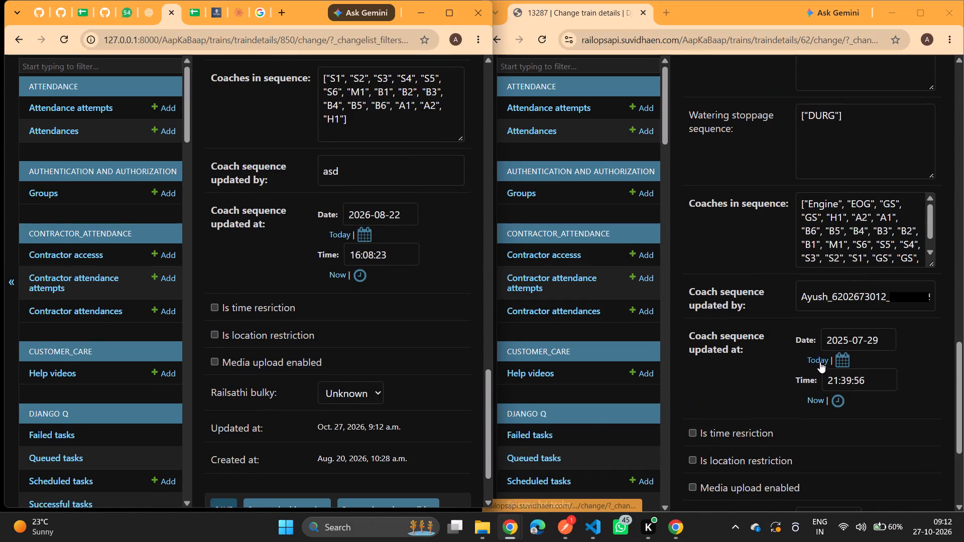
scroll(835, 242, down, 6)
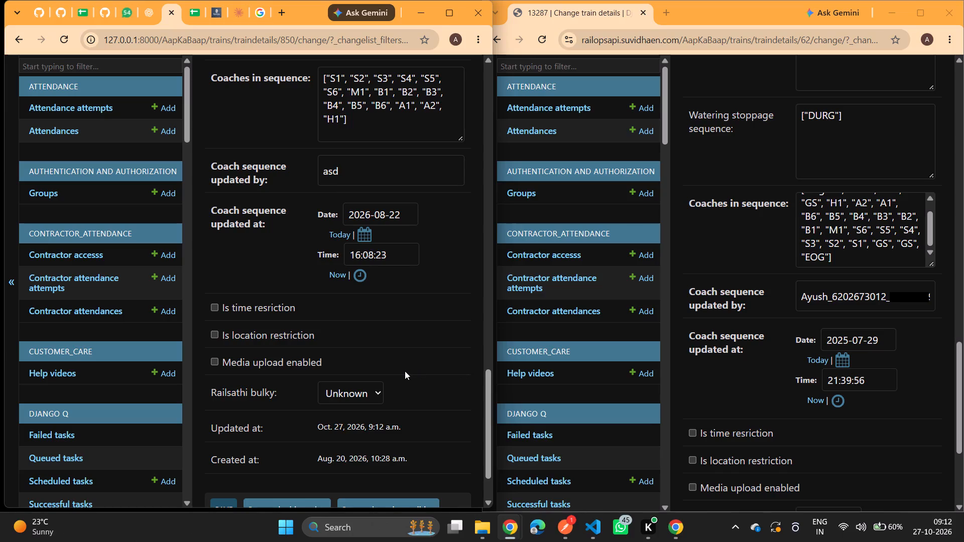
scroll(404, 371, down, 3)
click(223, 434)
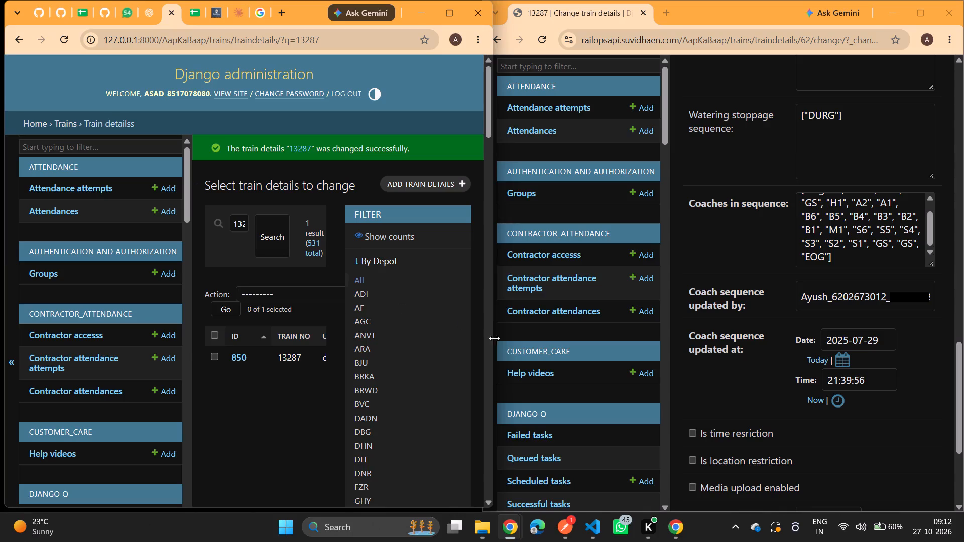
Switch to the ARA spreadsheet, open its JOB CHART SEPT ARA sheet and close the find box.
click(590, 538)
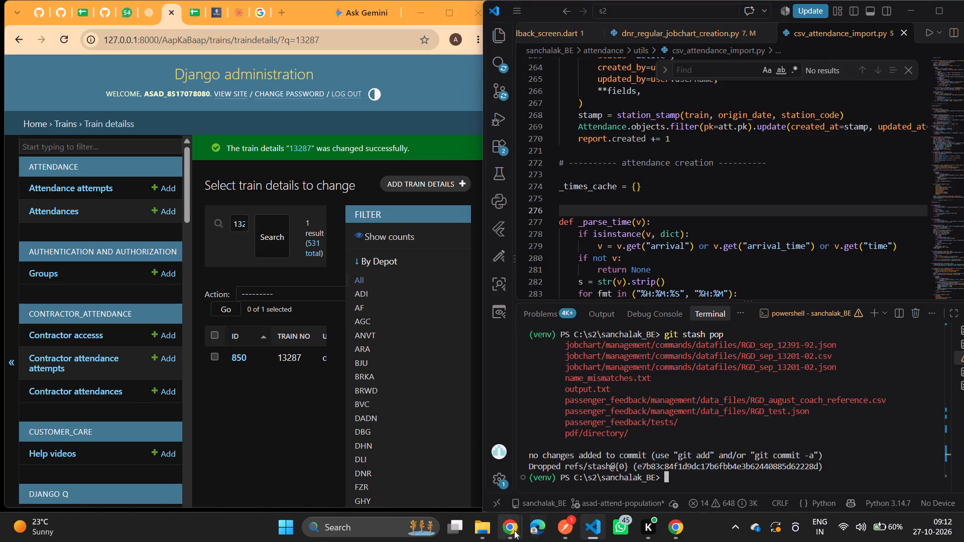
click(189, 15)
scroll(285, 492, down, 5)
scroll(285, 493, up, 1)
scroll(285, 493, down, 2)
scroll(285, 493, up, 2)
scroll(285, 493, down, 8)
scroll(285, 494, up, 1)
scroll(285, 494, down, 4)
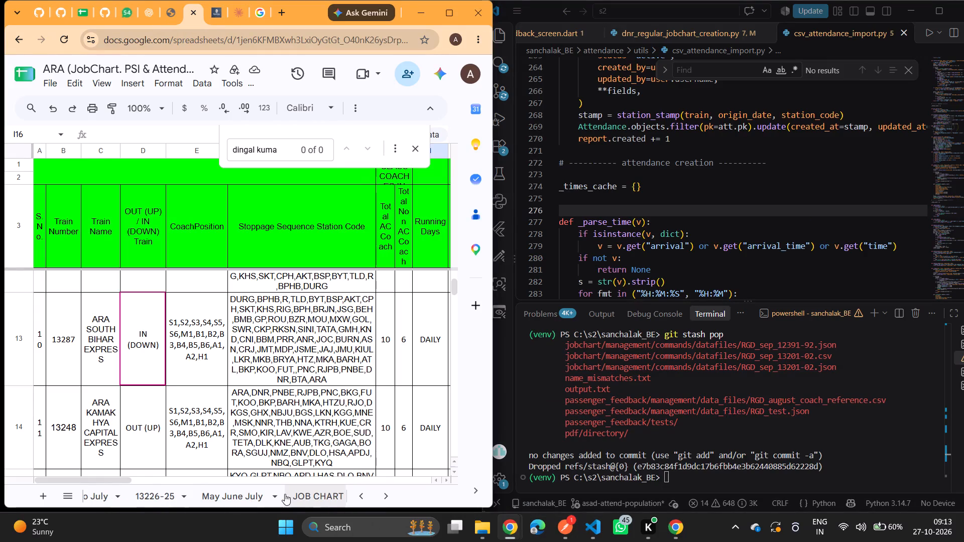
scroll(285, 494, down, 3)
scroll(285, 494, up, 1)
scroll(285, 494, down, 5)
click(297, 498)
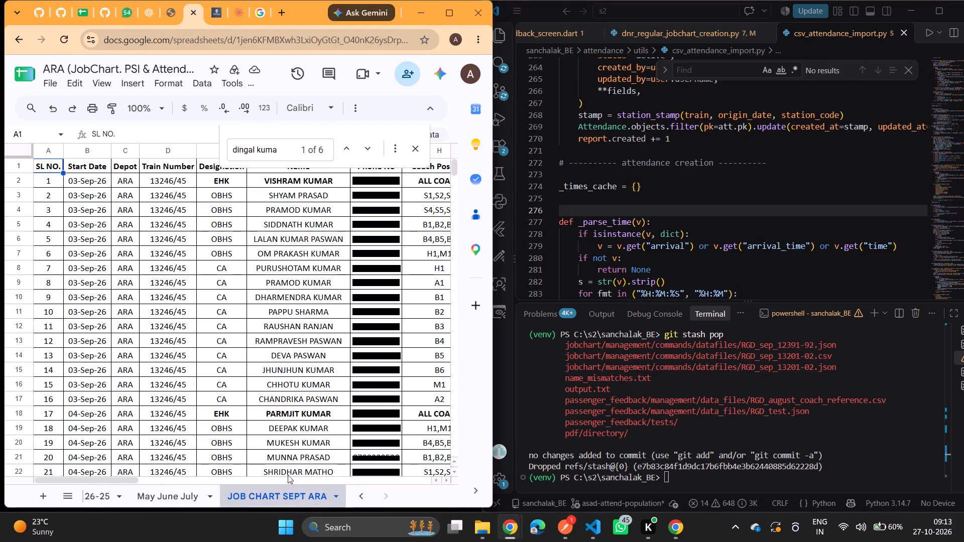
scroll(256, 309, up, 2)
scroll(257, 310, down, 1)
scroll(257, 314, up, 4)
scroll(258, 313, down, 1)
scroll(258, 313, up, 1)
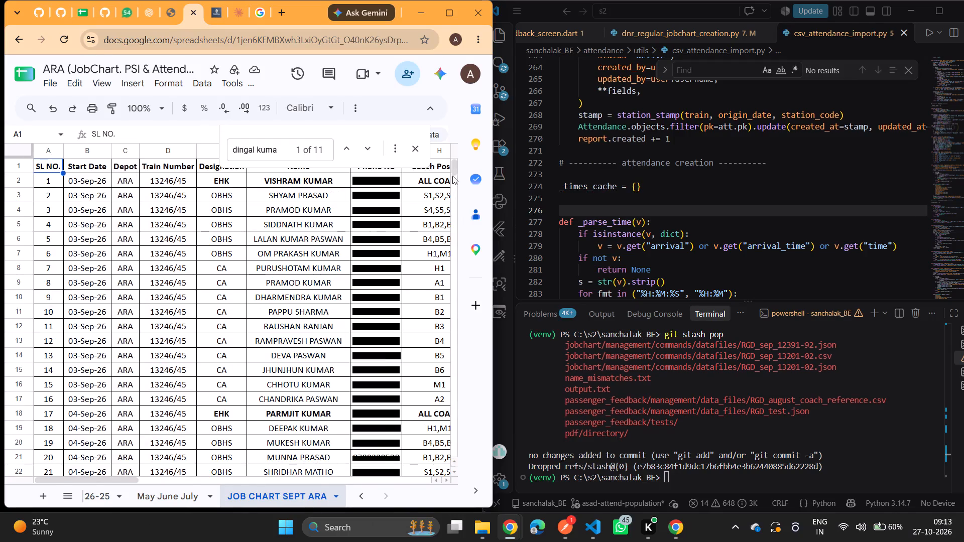
click(418, 145)
Copy rows 1 to 181 of the job chart, from the header through the last 26-Sep-26 entry.
scroll(172, 263, down, 1)
scroll(171, 269, up, 9)
scroll(170, 289, down, 1)
scroll(170, 289, up, 2)
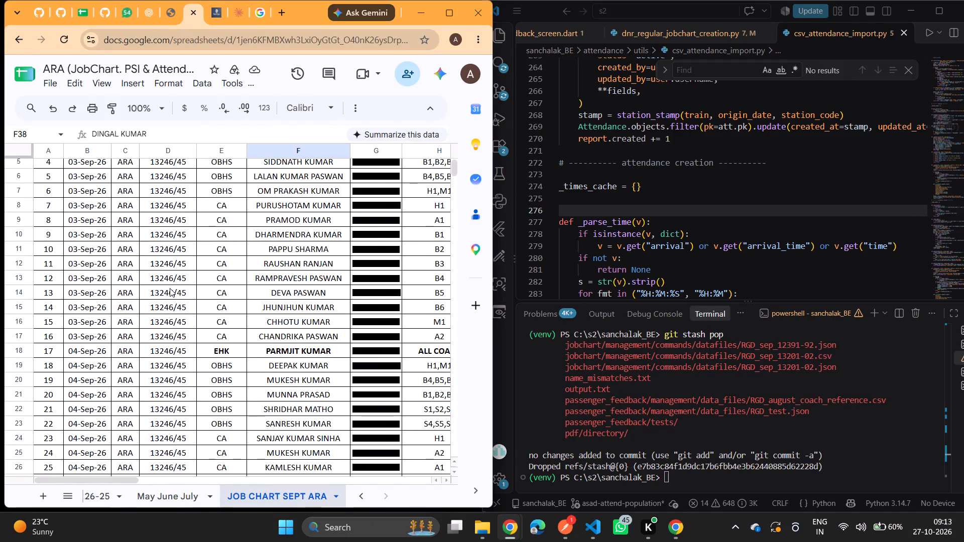
scroll(170, 288, up, 1)
drag(23, 165, 148, 494)
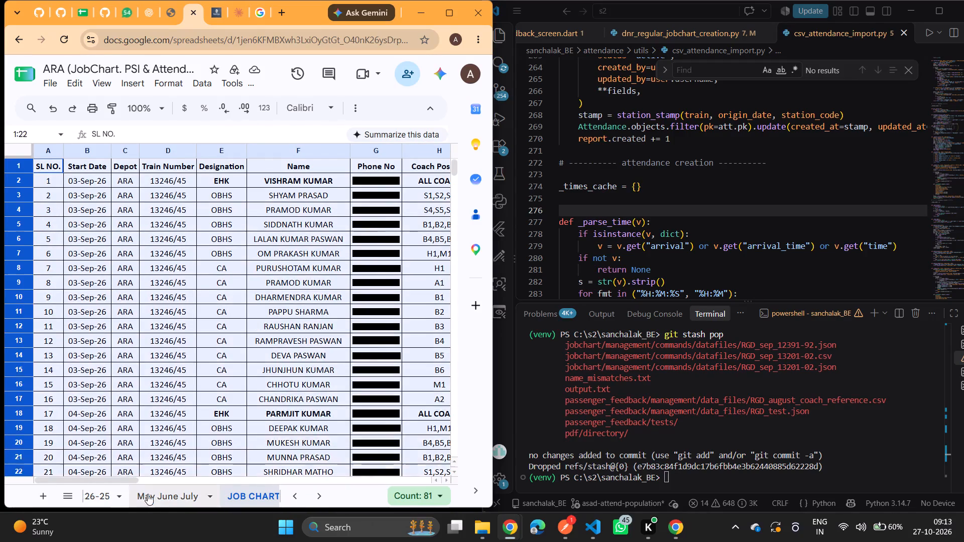
drag(148, 494, 162, 541)
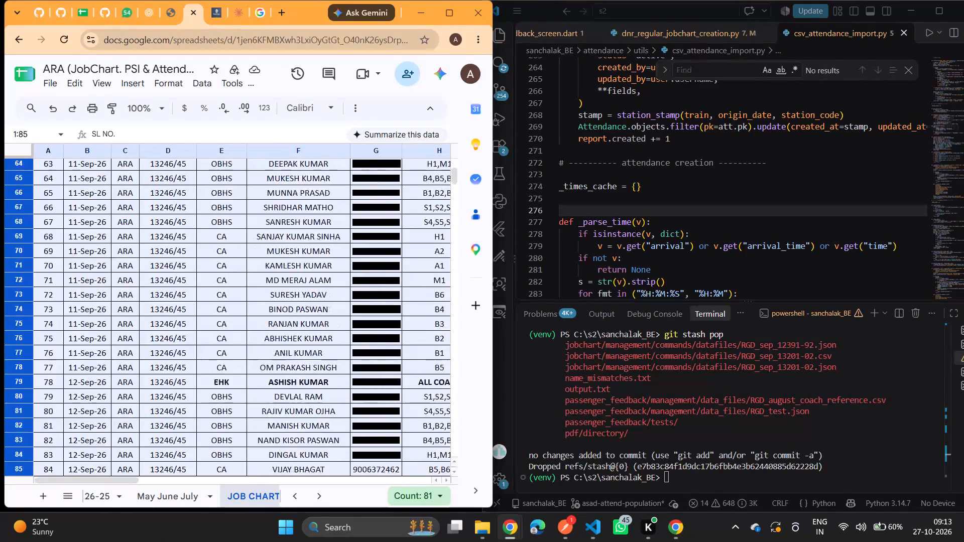
drag(162, 541, 180, 460)
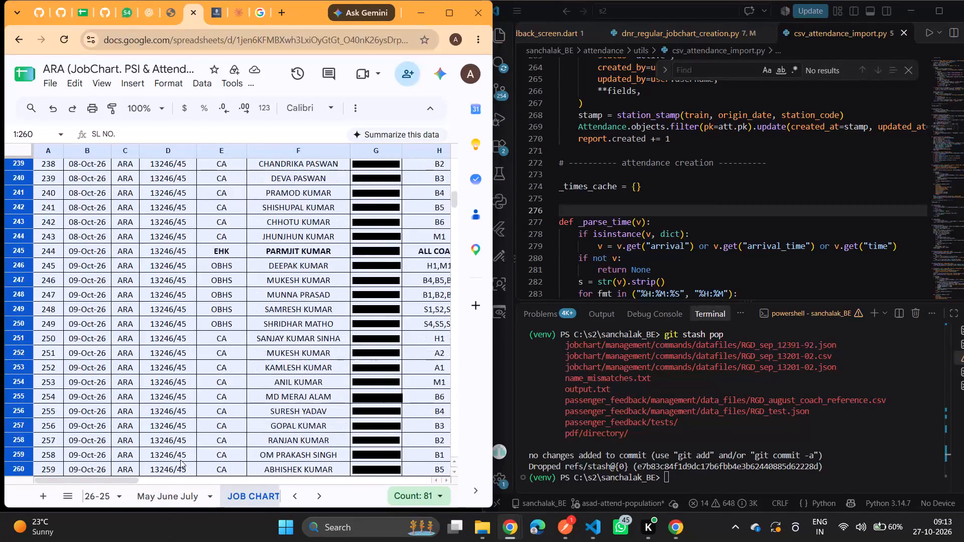
drag(180, 460, 244, 141)
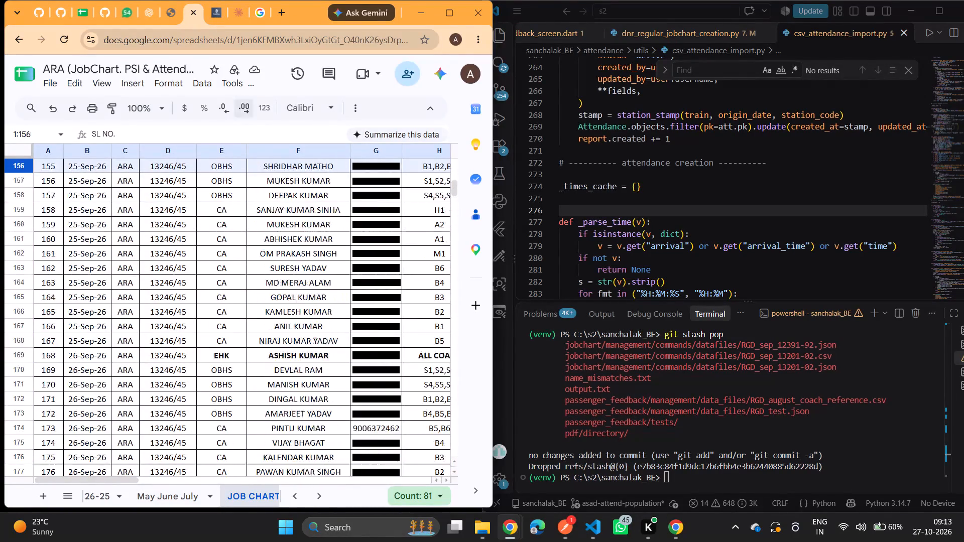
drag(244, 141, 209, 452)
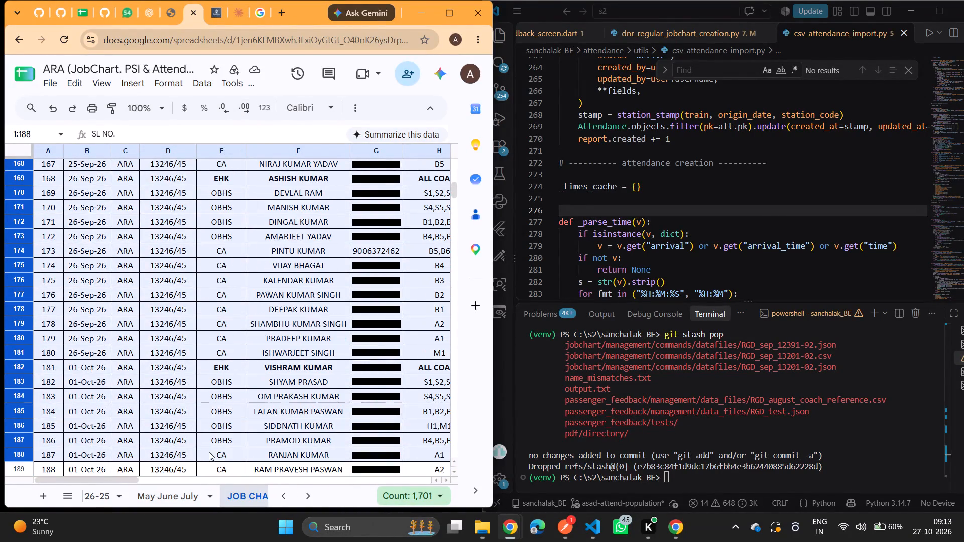
drag(209, 452, 225, 373)
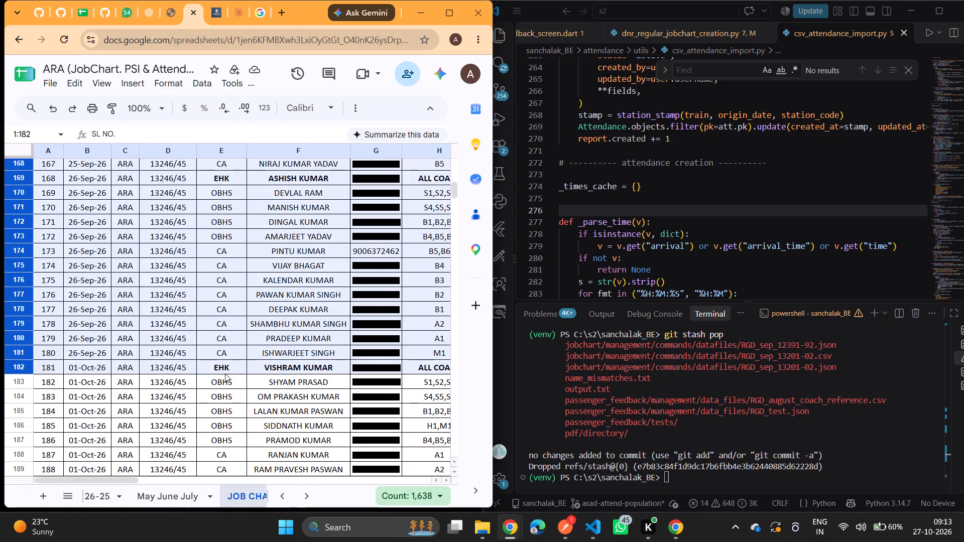
drag(225, 373, 236, 356)
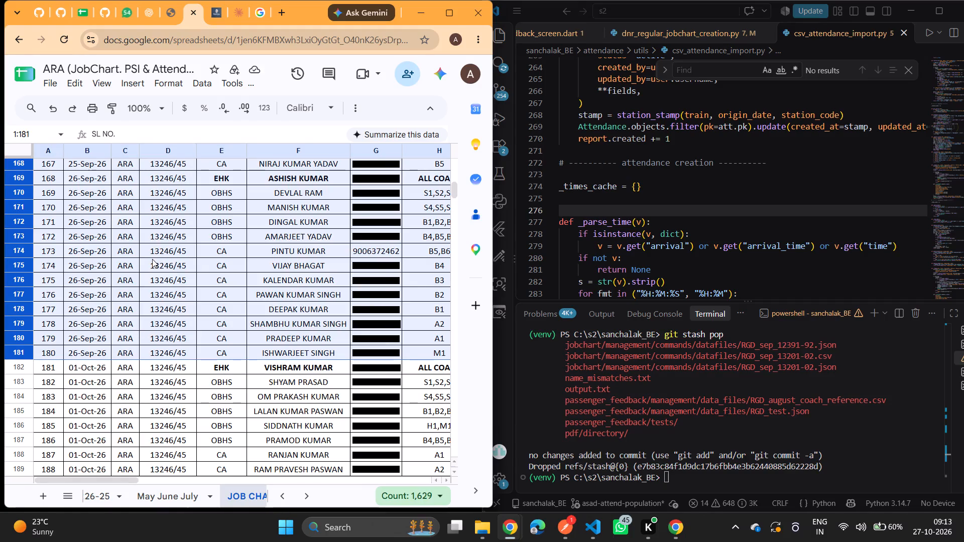
right_click(116, 245)
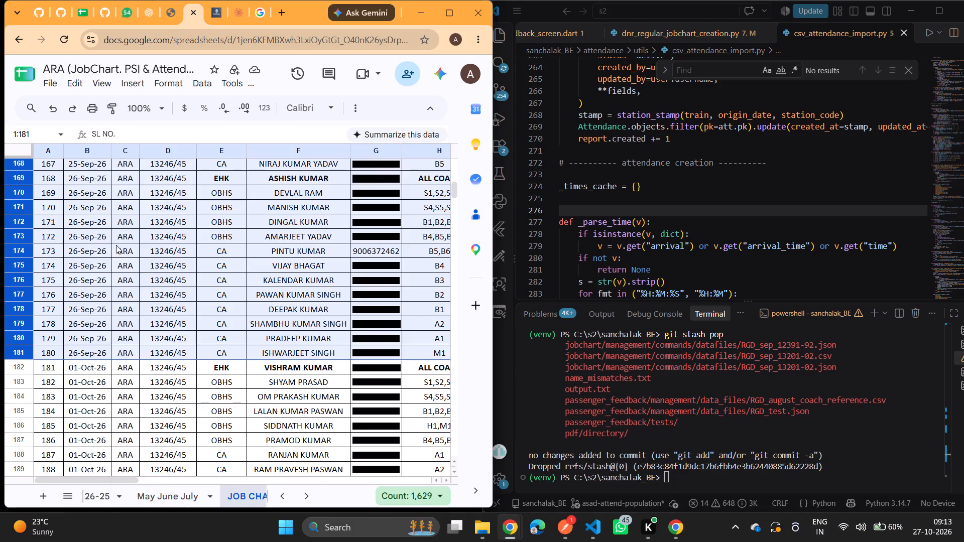
click(157, 210)
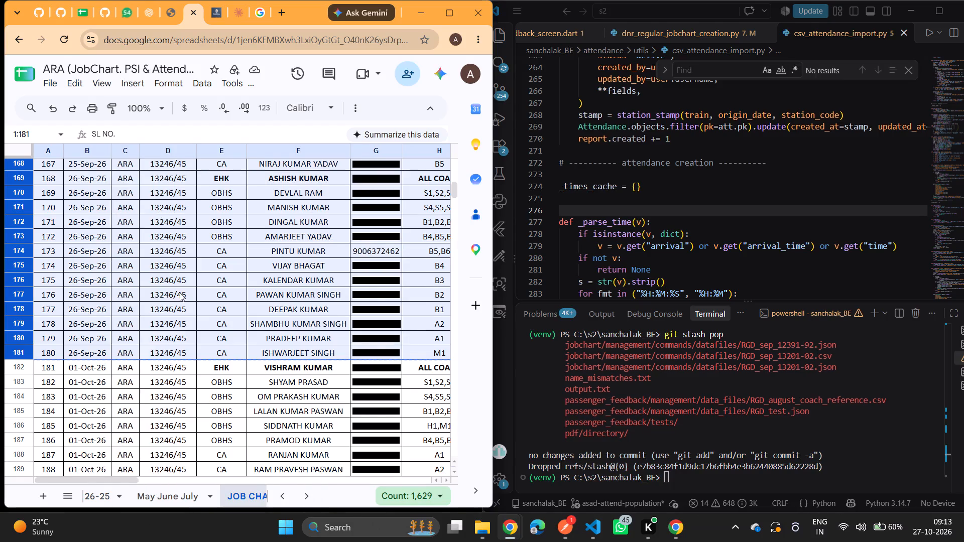
Examine the October entries of the job chart below the copied rows, down to 10-Oct-26.
scroll(180, 294, down, 7)
scroll(177, 298, up, 3)
scroll(177, 298, down, 9)
scroll(176, 298, up, 3)
scroll(176, 298, down, 4)
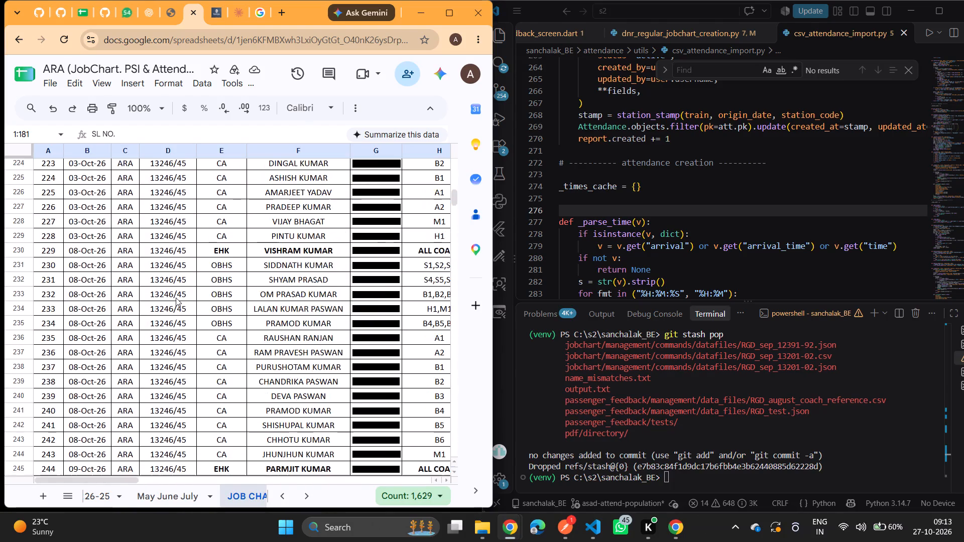
scroll(176, 298, up, 1)
scroll(176, 298, down, 2)
scroll(176, 298, up, 3)
scroll(176, 298, down, 2)
scroll(176, 298, up, 1)
scroll(176, 298, down, 7)
scroll(175, 298, up, 2)
scroll(175, 298, down, 1)
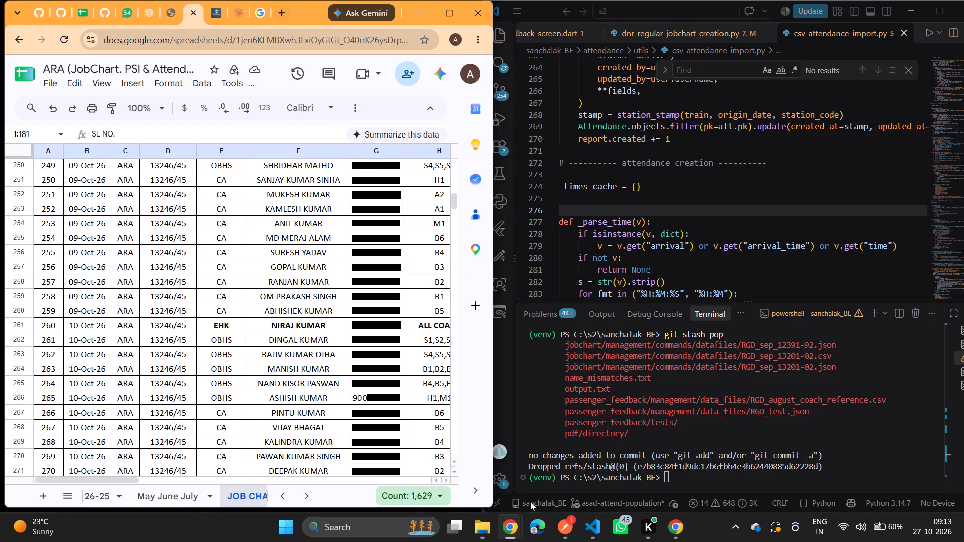
Switch to the browser window with the train 13287 record and create a blank Google Sheets spreadsheet in a new tab.
click(510, 529)
click(560, 492)
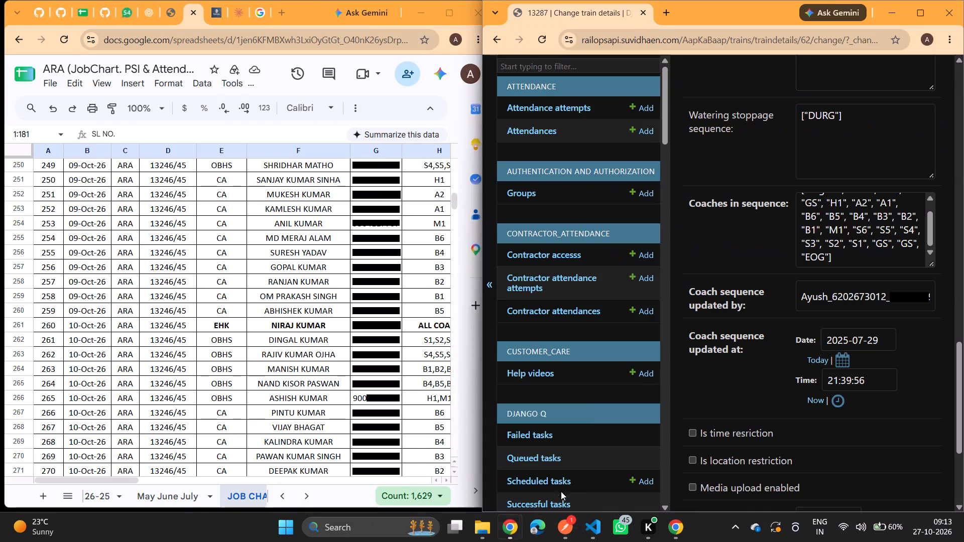
click(664, 19)
click(660, 40)
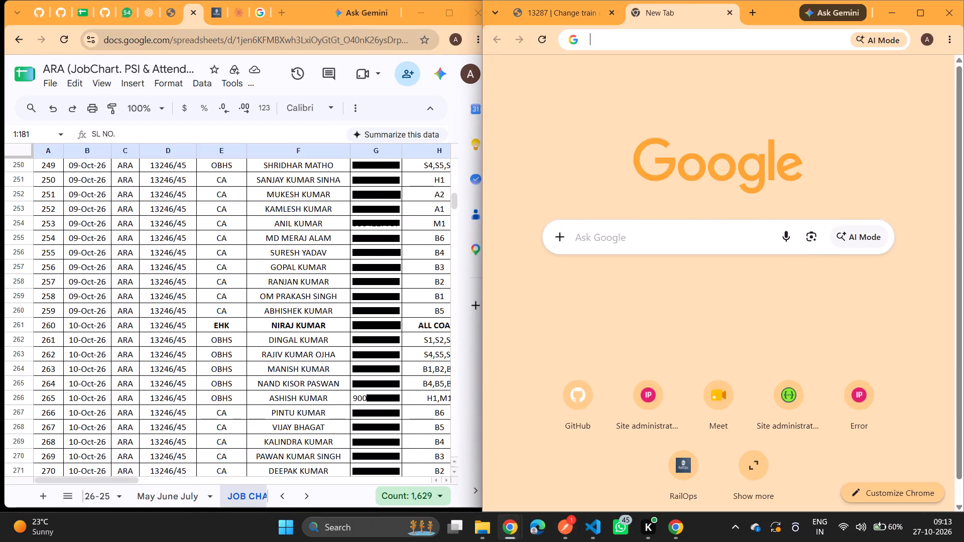
text(googl)
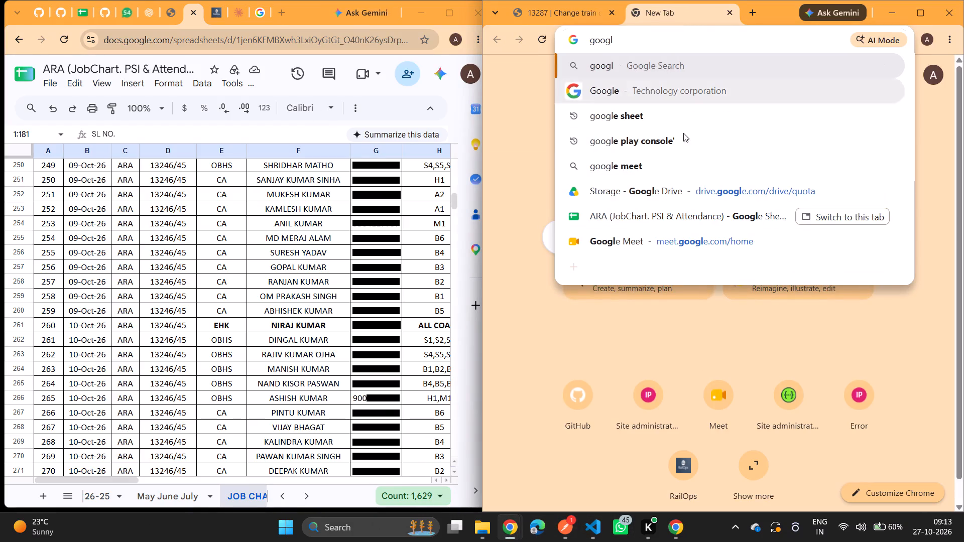
click(679, 123)
click(613, 184)
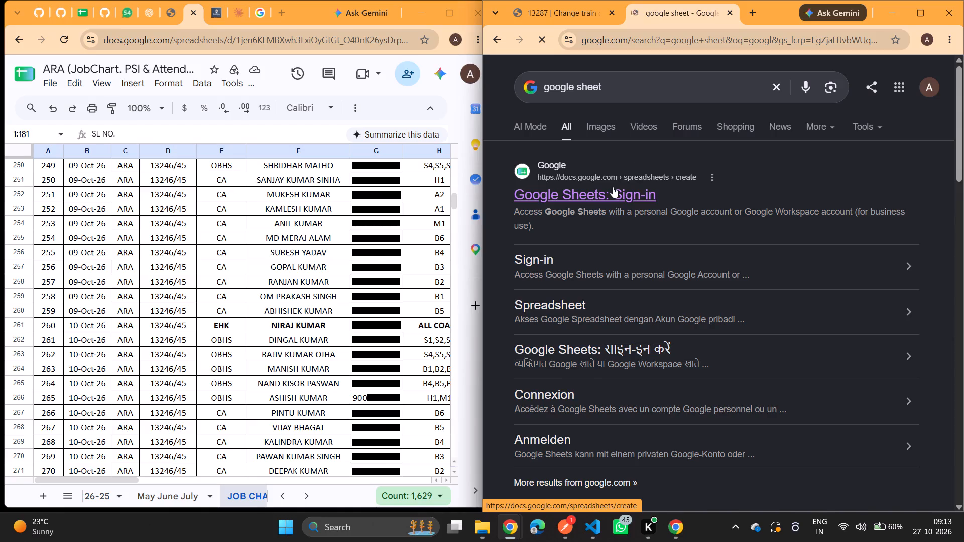
click(612, 196)
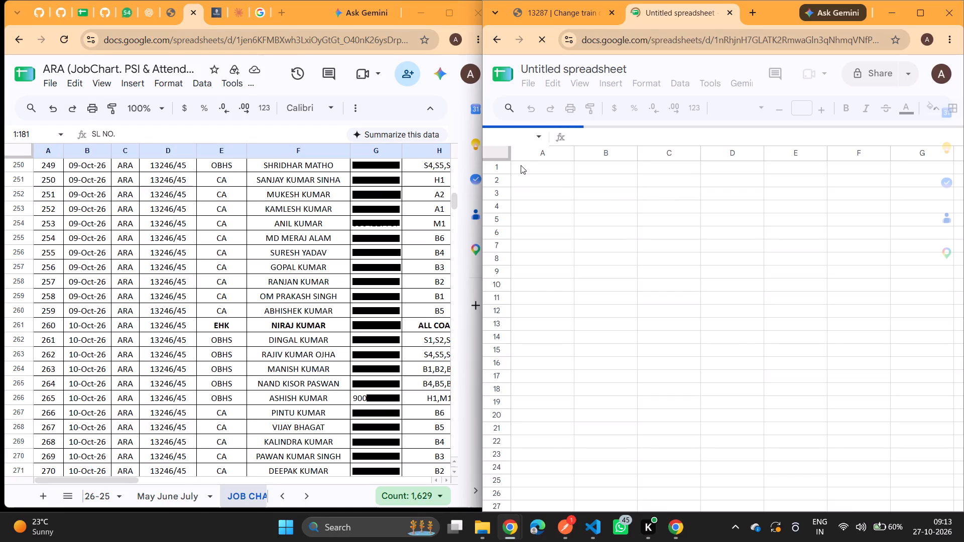
Paste the copied September job chart rows into the blank spreadsheet's Sheet1, starting at the first row.
drag(504, 164, 860, 541)
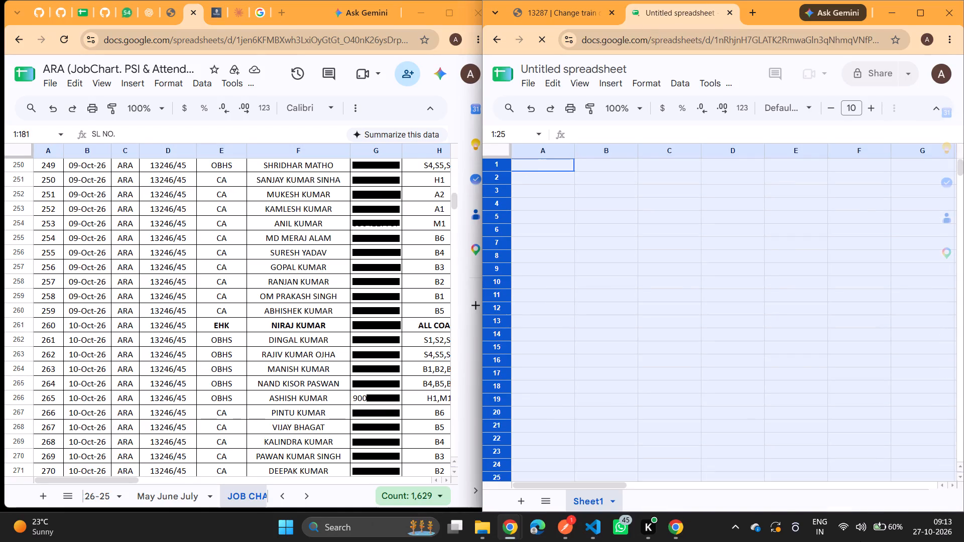
drag(860, 541, 868, 541)
right_click(833, 237)
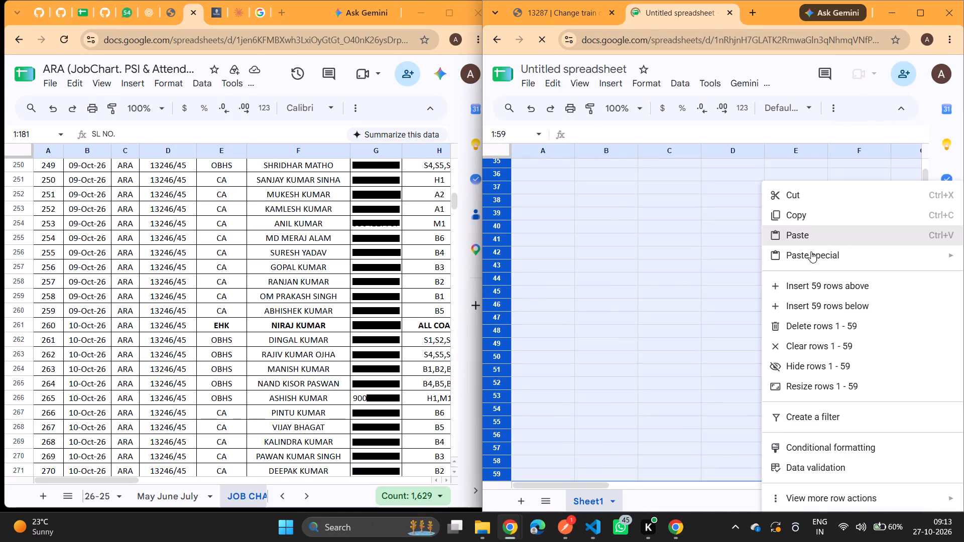
click(908, 107)
right_click(722, 224)
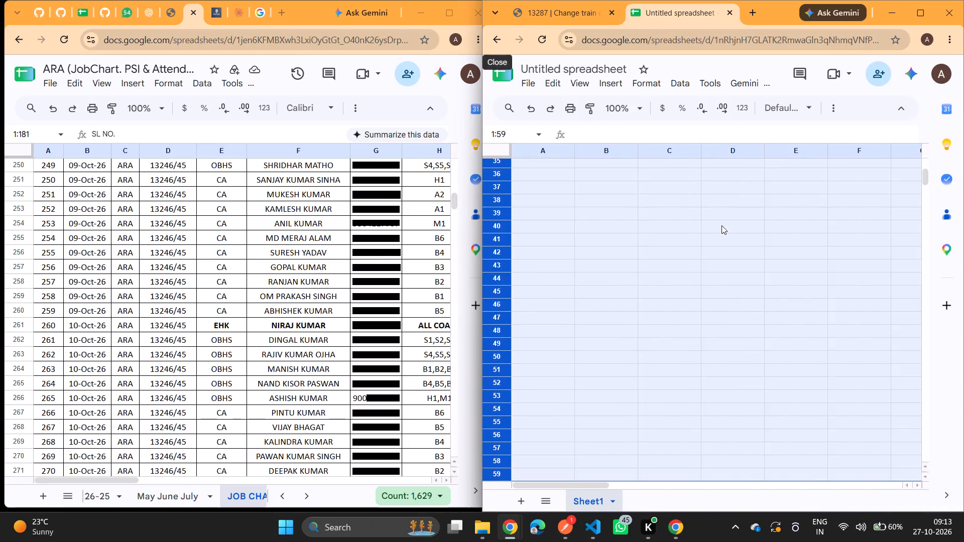
click(744, 237)
Examine the pasted rows through their last 26-Sep-26 entry and compare where they end with the source job chart.
scroll(709, 284, up, 1)
scroll(709, 285, down, 3)
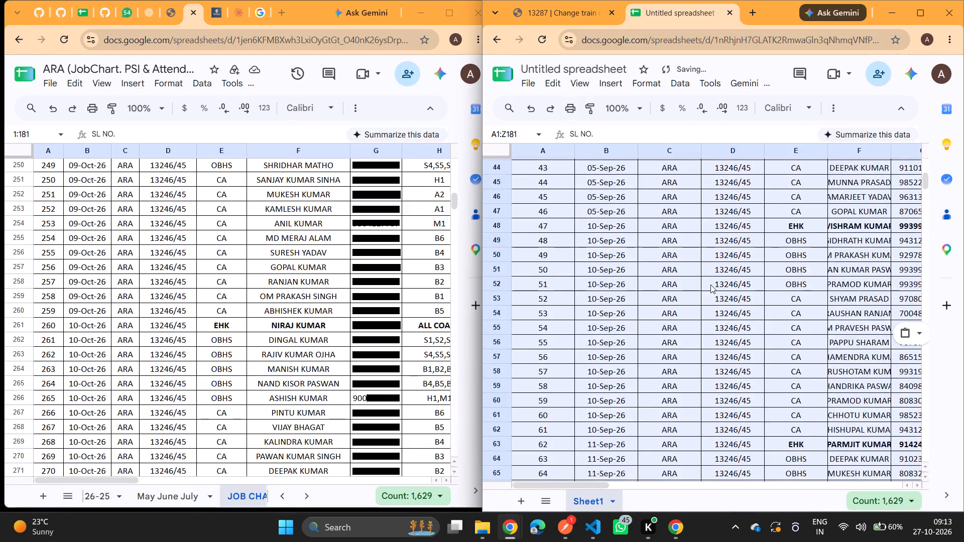
scroll(710, 285, up, 3)
scroll(712, 282, down, 2)
scroll(712, 281, up, 18)
scroll(709, 274, down, 2)
scroll(709, 274, up, 2)
scroll(713, 275, down, 1)
scroll(713, 275, up, 1)
scroll(713, 275, down, 3)
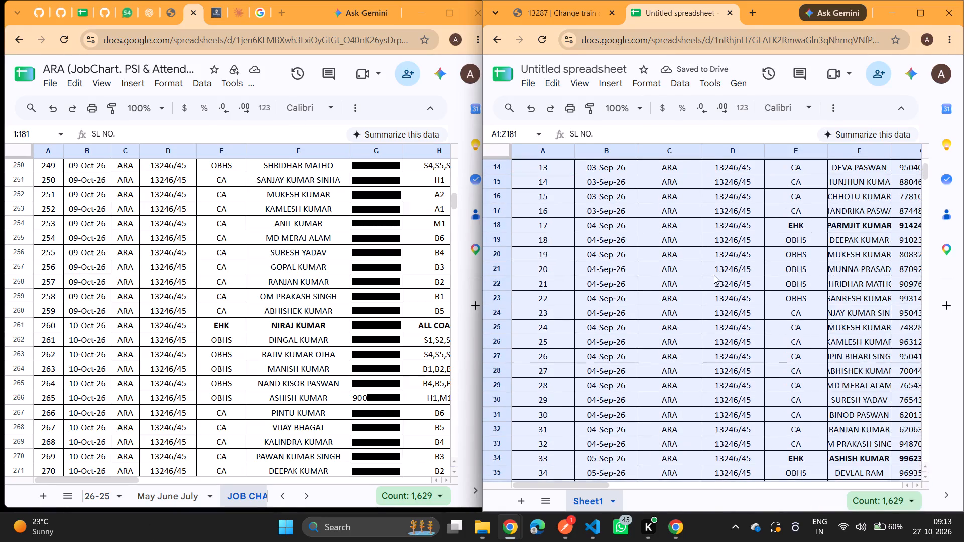
scroll(716, 280, down, 3)
scroll(716, 281, up, 4)
drag(926, 173, 930, 316)
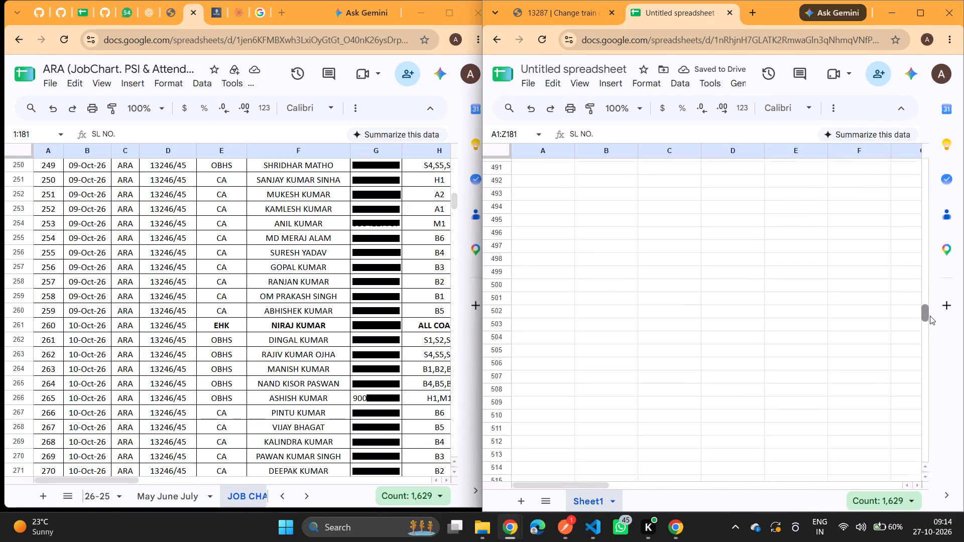
drag(930, 316, 933, 236)
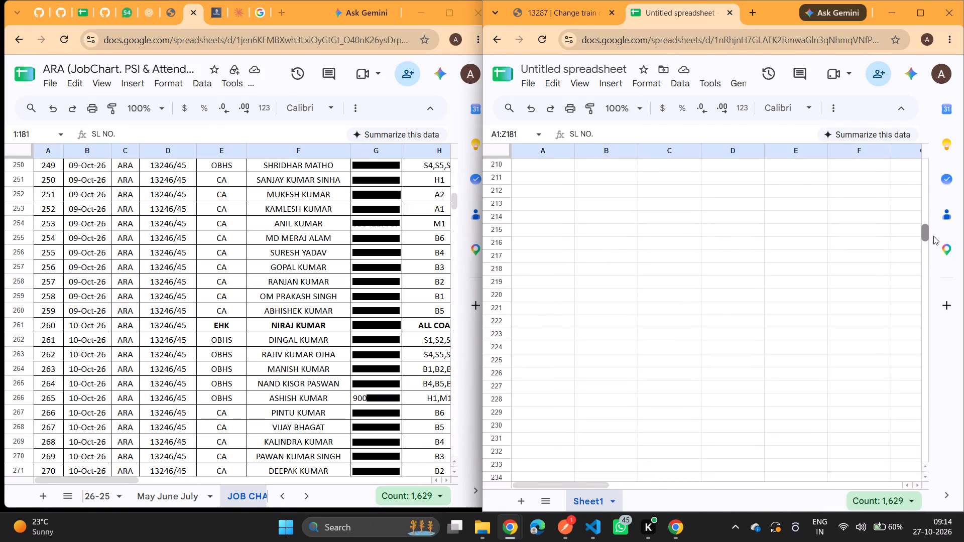
drag(933, 236, 936, 222)
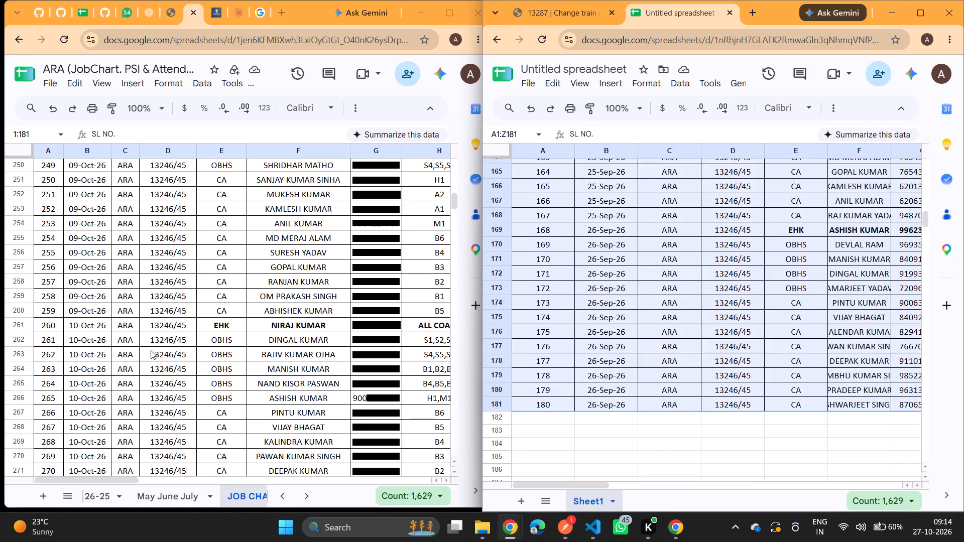
scroll(134, 354, up, 6)
scroll(134, 353, down, 1)
scroll(134, 353, up, 9)
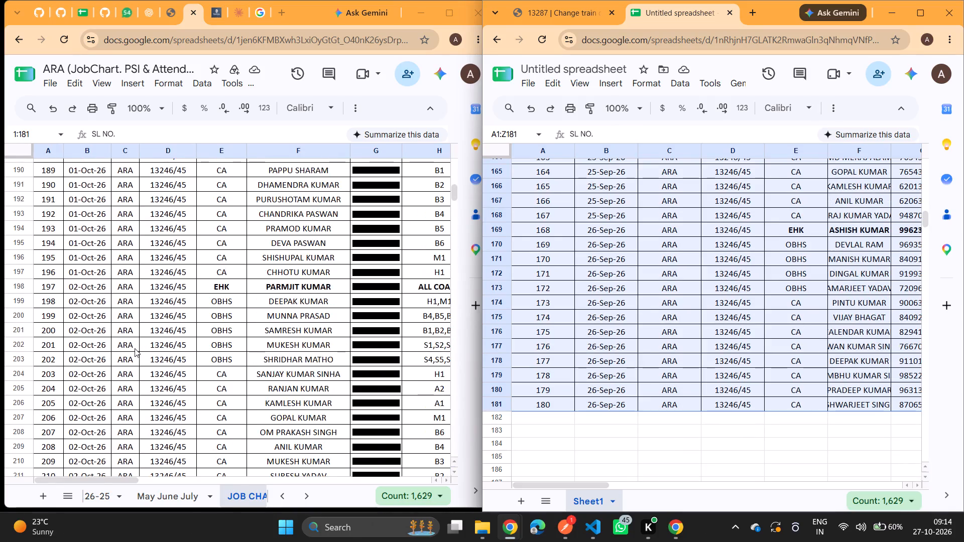
Copy the web address of the source ARA job chart spreadsheet.
scroll(137, 347, up, 5)
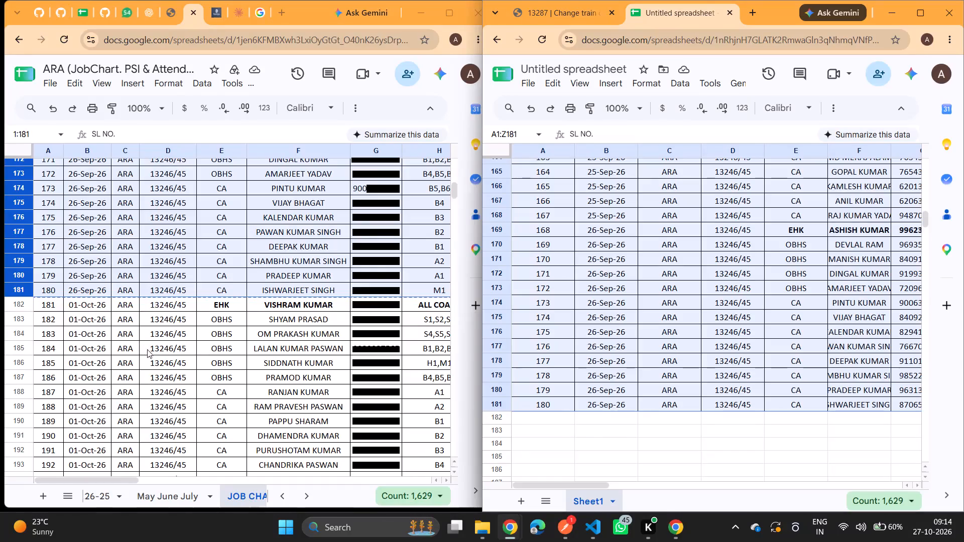
click(142, 44)
right_click(144, 42)
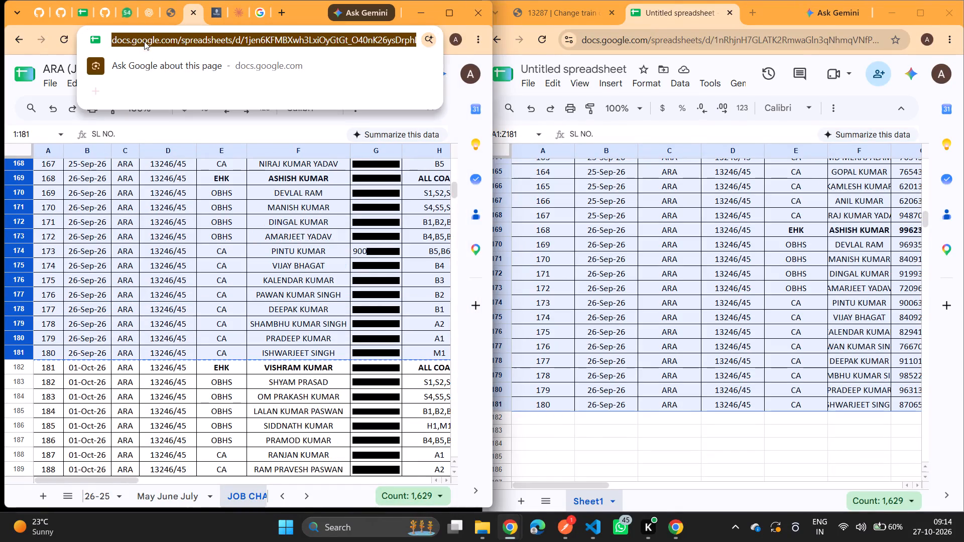
click(210, 163)
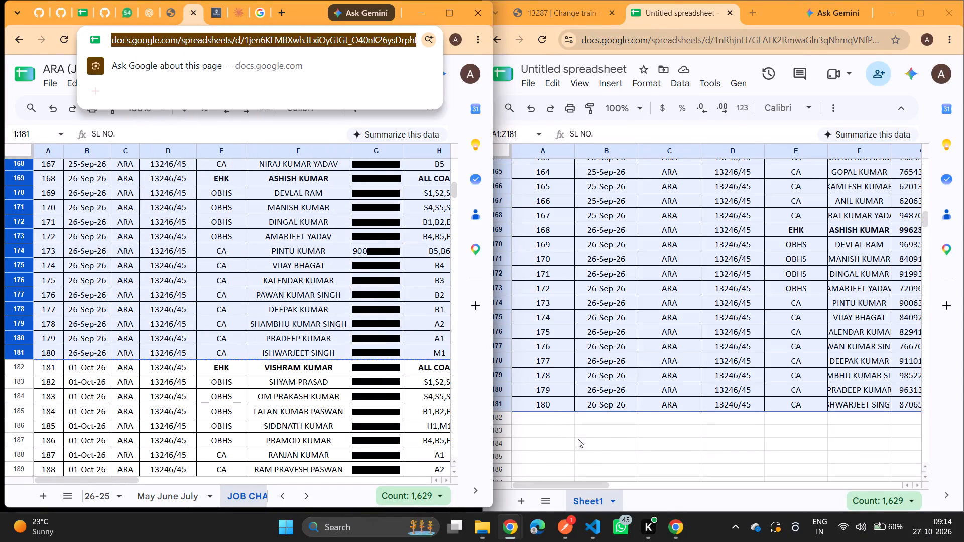
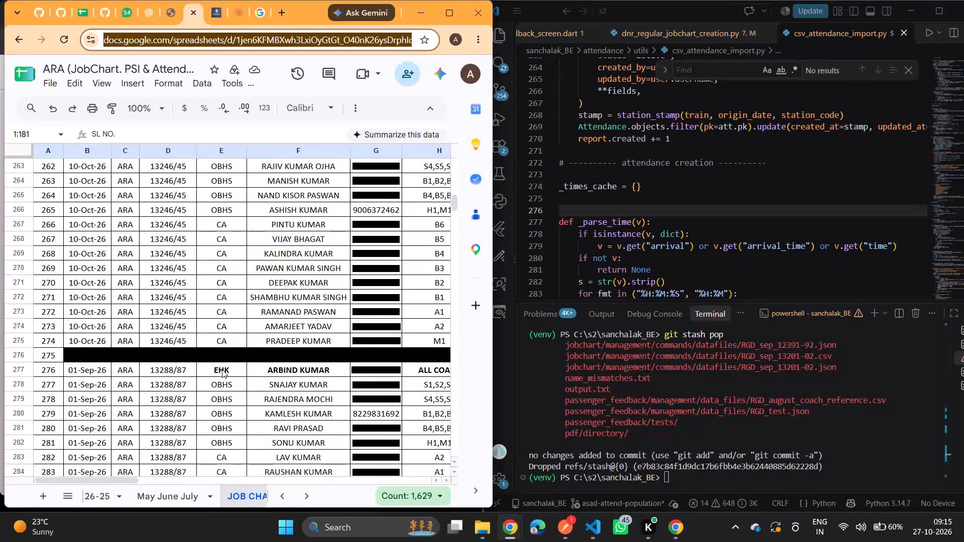
Look through the job chart's 13246/45 and 13288/87 rows to check where each train's September entries begin and end.
scroll(222, 369, down, 6)
scroll(221, 370, up, 1)
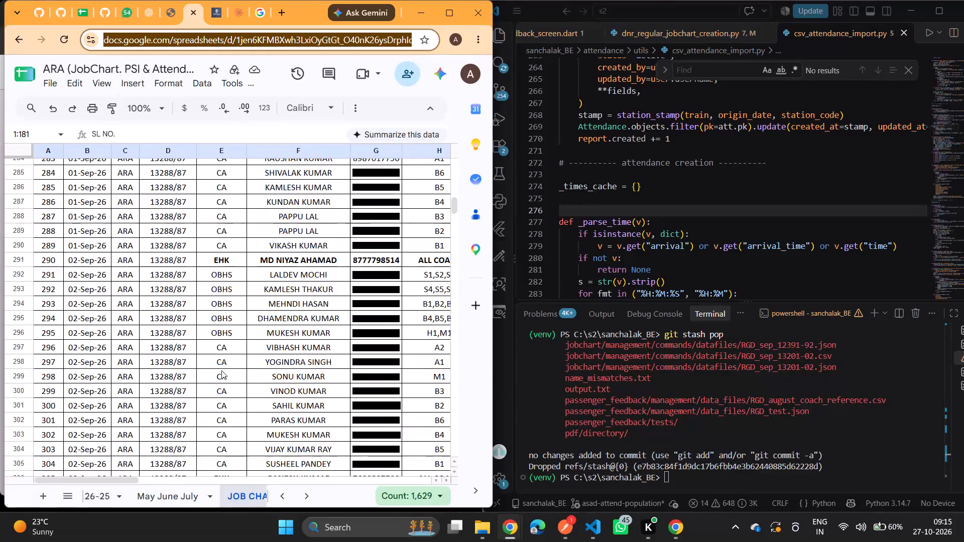
scroll(221, 370, down, 13)
scroll(221, 370, up, 2)
scroll(221, 370, down, 12)
scroll(221, 370, up, 1)
scroll(221, 370, down, 2)
scroll(221, 370, up, 1)
scroll(221, 370, down, 3)
scroll(221, 370, up, 6)
scroll(221, 370, down, 4)
scroll(221, 370, up, 4)
scroll(221, 370, down, 3)
scroll(221, 370, up, 1)
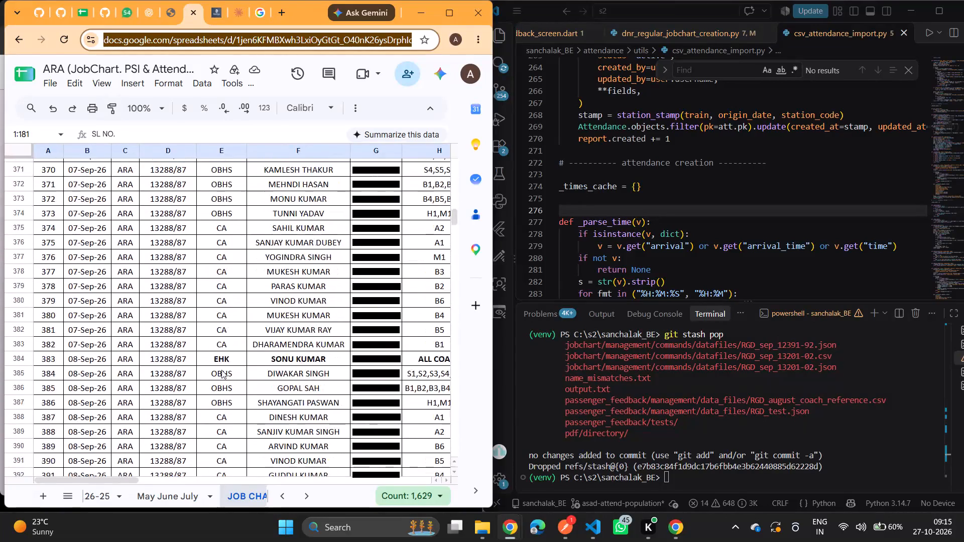
scroll(221, 370, up, 3)
scroll(221, 370, down, 2)
scroll(221, 370, up, 5)
scroll(221, 370, down, 1)
scroll(221, 370, up, 8)
scroll(221, 369, down, 2)
scroll(221, 369, up, 3)
scroll(221, 369, down, 2)
scroll(221, 369, up, 14)
scroll(220, 368, down, 1)
scroll(220, 368, up, 12)
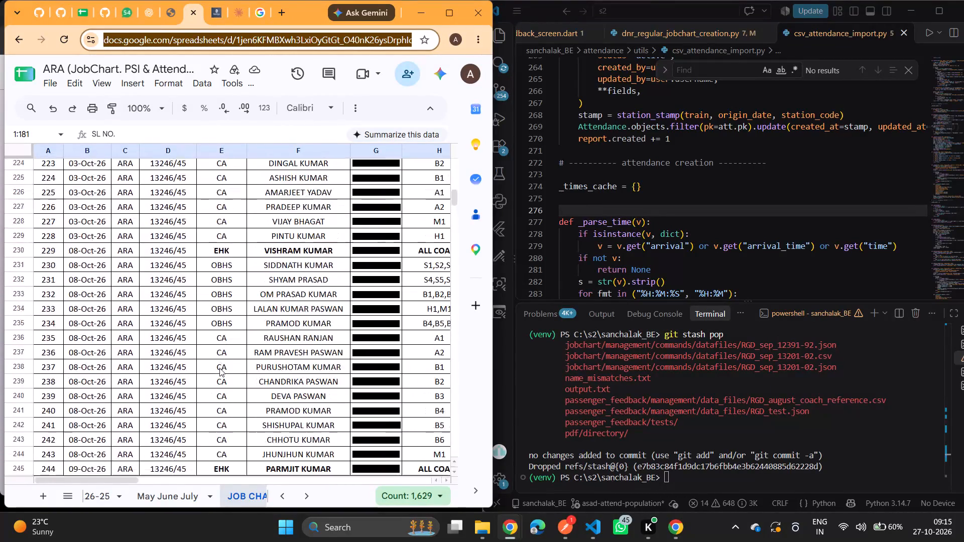
scroll(219, 368, down, 1)
scroll(219, 368, up, 9)
scroll(220, 368, down, 2)
scroll(220, 367, up, 8)
scroll(220, 367, down, 1)
scroll(220, 367, up, 1)
scroll(219, 366, down, 1)
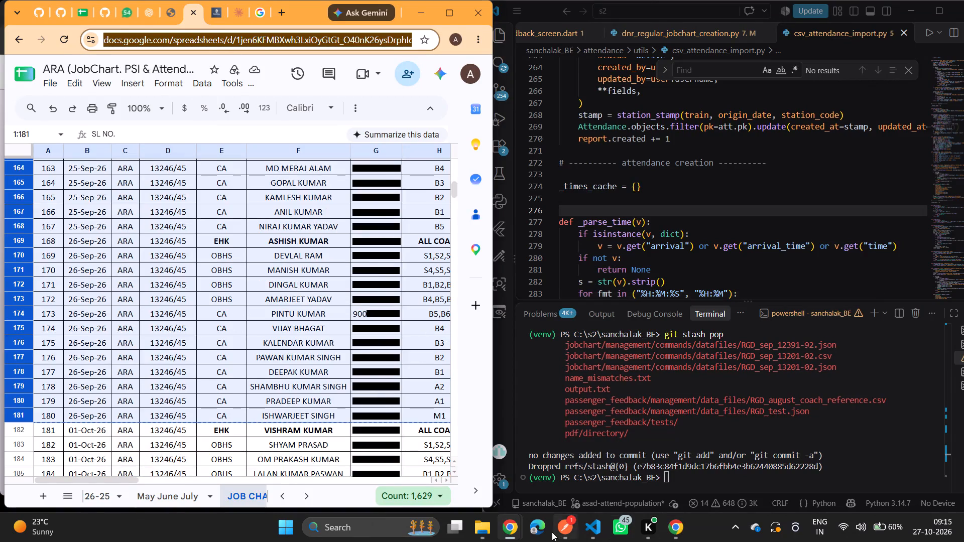
Rename the untitled spreadsheet holding the September 13246/45 rows as ARA_sep_13246-45.
click(519, 529)
click(548, 464)
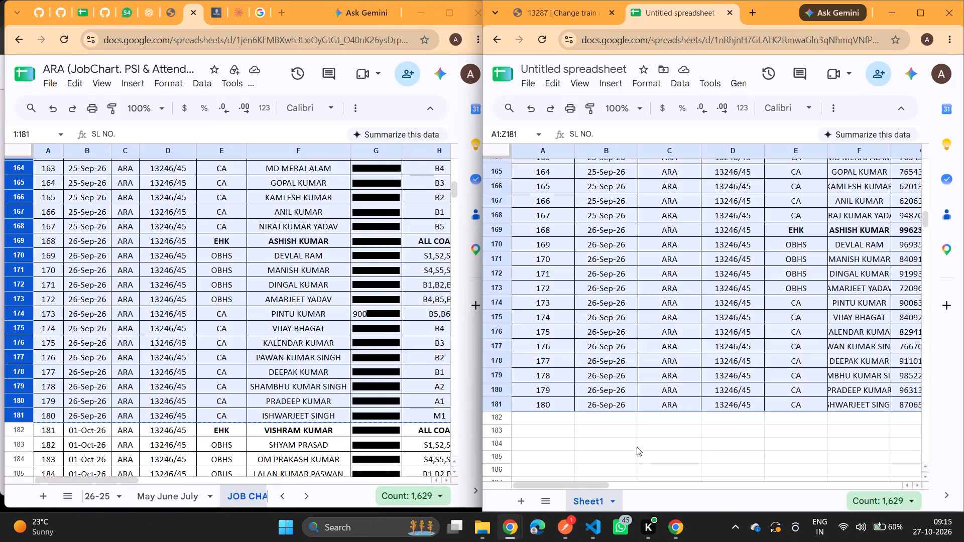
click(640, 433)
click(578, 61)
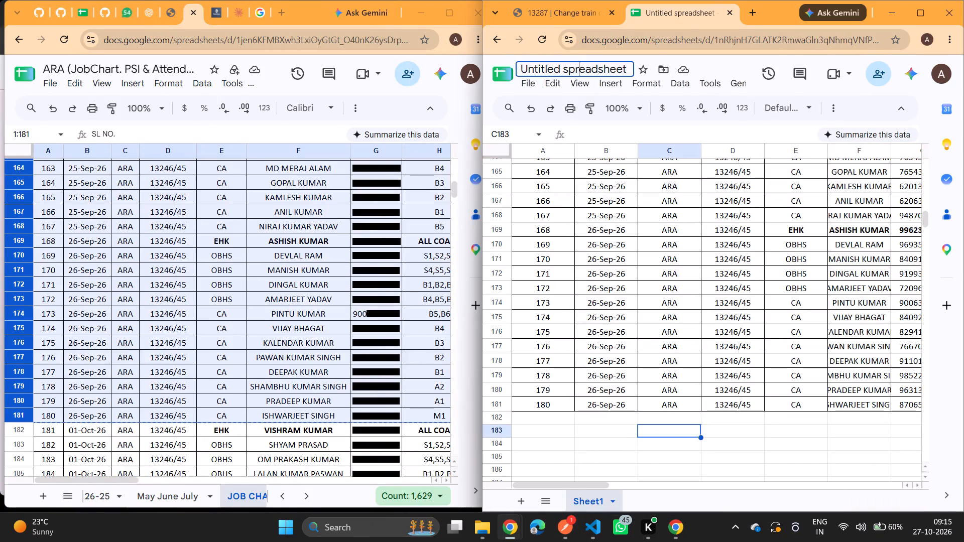
key(Right)
key(Right)
key(Right)
key(Right)
key(Right)
key(Right)
key(Right)
key(Right)
key(Right)
key(Right)
key(Right)
key(Right)
key(Right)
key(Right)
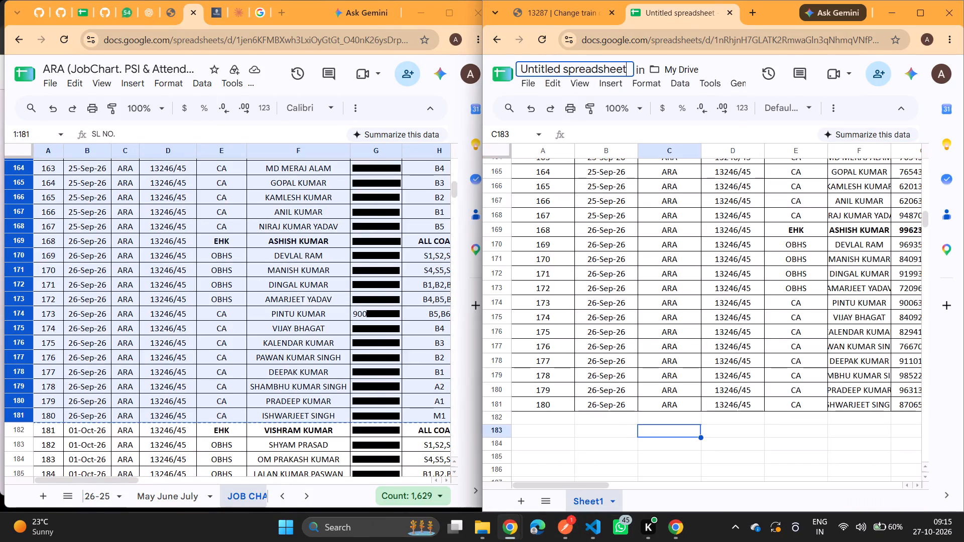
key(BackSpace)
key(BackSpace)
key(BackSpace)
key(BackSpace)
key(BackSpace)
key(BackSpace)
key(BackSpace)
key(BackSpace)
key(BackSpace)
key(BackSpace)
key(BackSpace)
key(BackSpace)
key(BackSpace)
key(BackSpace)
key(BackSpace)
key(BackSpace)
key(BackSpace)
key(BackSpace)
key(BackSpace)
key(BackSpace)
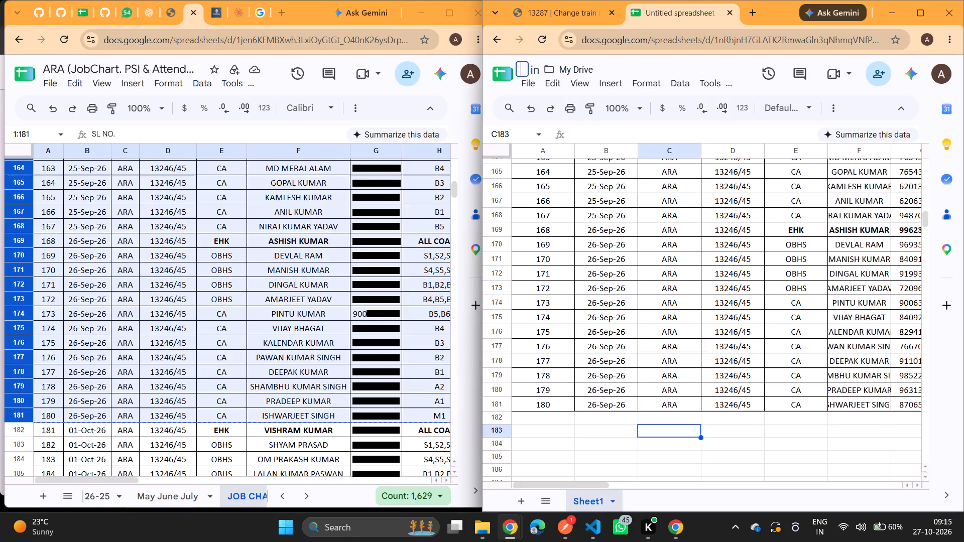
text(ARA)
text(_132)
text(46-45)
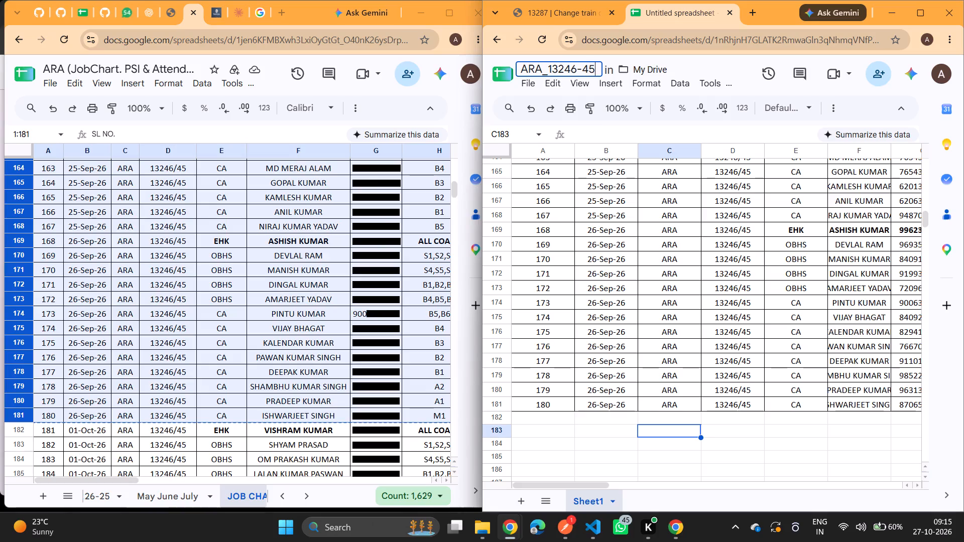
key(Left)
key(Left)
key(Left)
key(Left)
key(Left)
key(Left)
key(Left)
key(Left)
text(sep_)
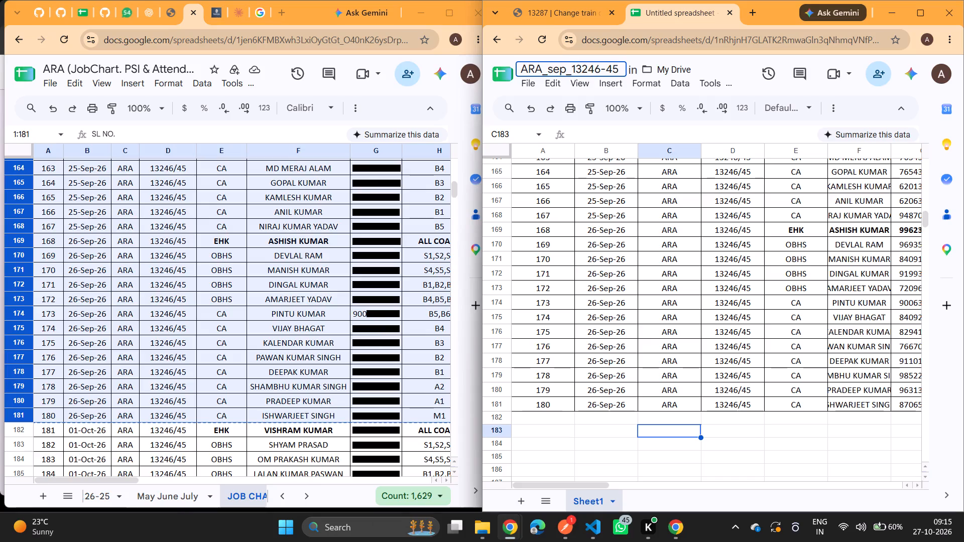
key(Return)
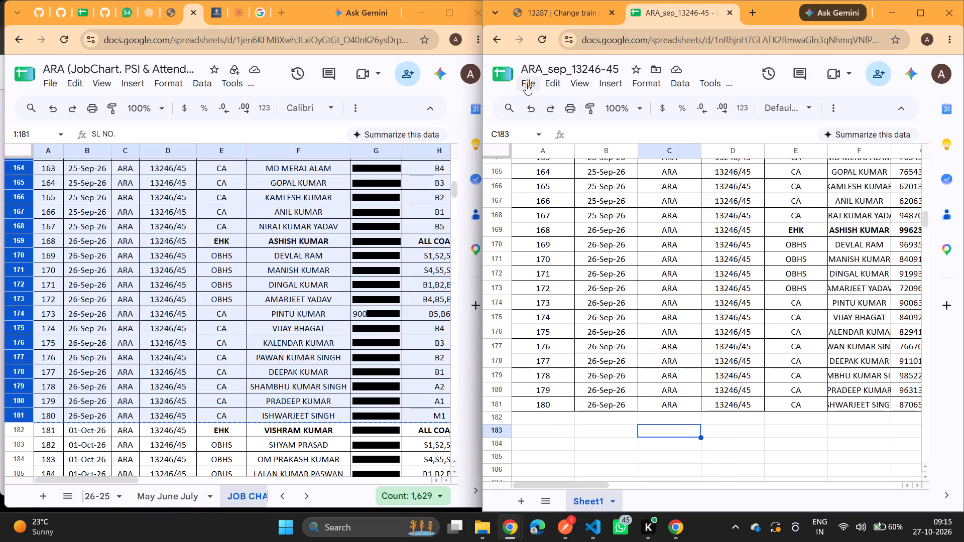
Download the ARA_sep_13246-45 sheet as a comma-separated values (.csv) file.
click(526, 84)
click(566, 238)
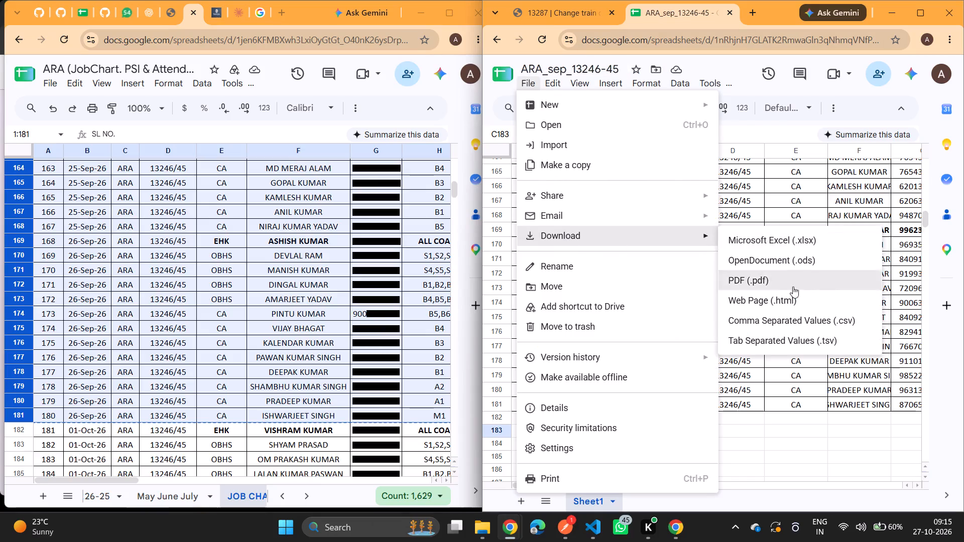
click(792, 322)
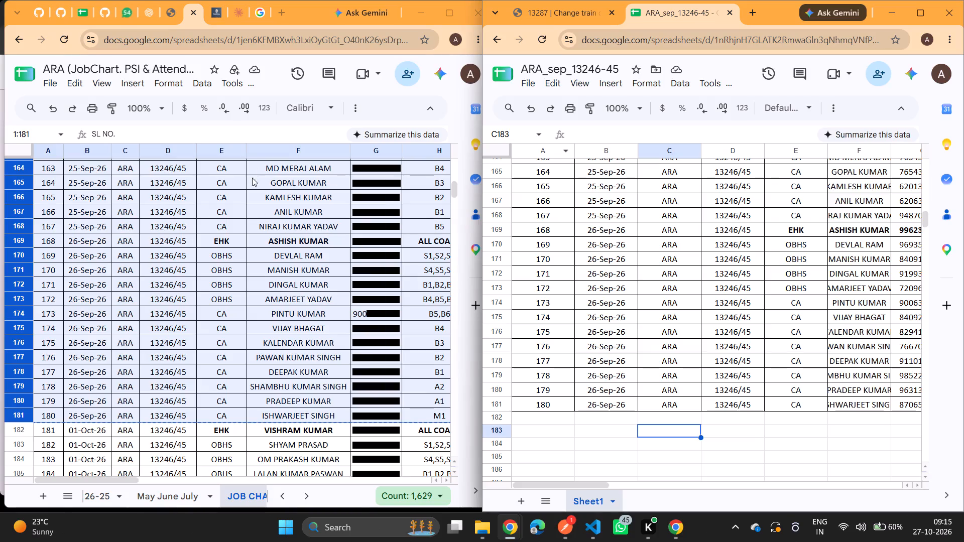
Copy rows 277 to 716 of the ARA job chart, covering train 13288/87 from 01-Sep-26 to 30-Sep-26.
scroll(212, 334, down, 1)
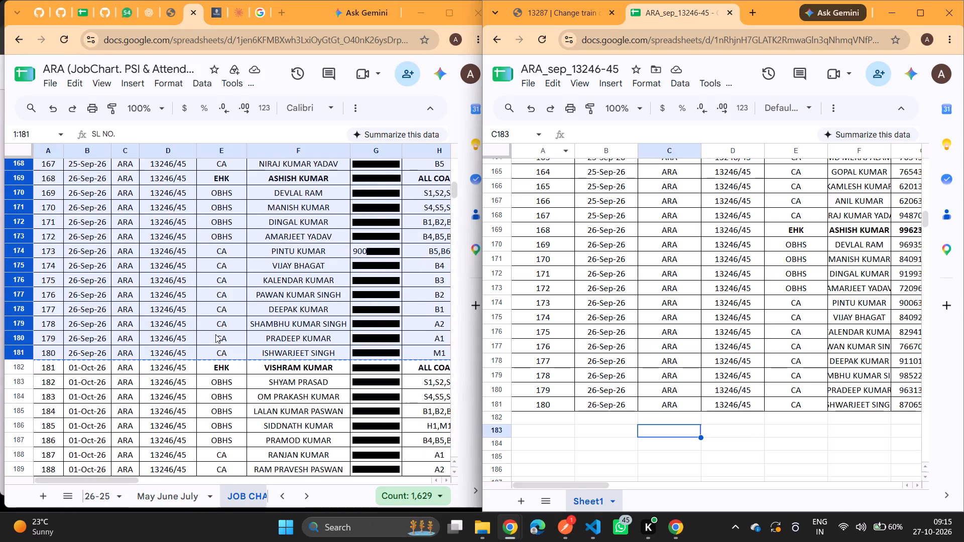
scroll(215, 334, down, 9)
scroll(216, 335, up, 1)
scroll(217, 335, down, 11)
scroll(217, 335, up, 7)
scroll(219, 334, down, 3)
scroll(219, 334, up, 1)
scroll(219, 334, down, 11)
scroll(219, 334, up, 2)
scroll(219, 334, down, 1)
scroll(219, 334, up, 2)
scroll(221, 335, down, 3)
scroll(229, 335, up, 2)
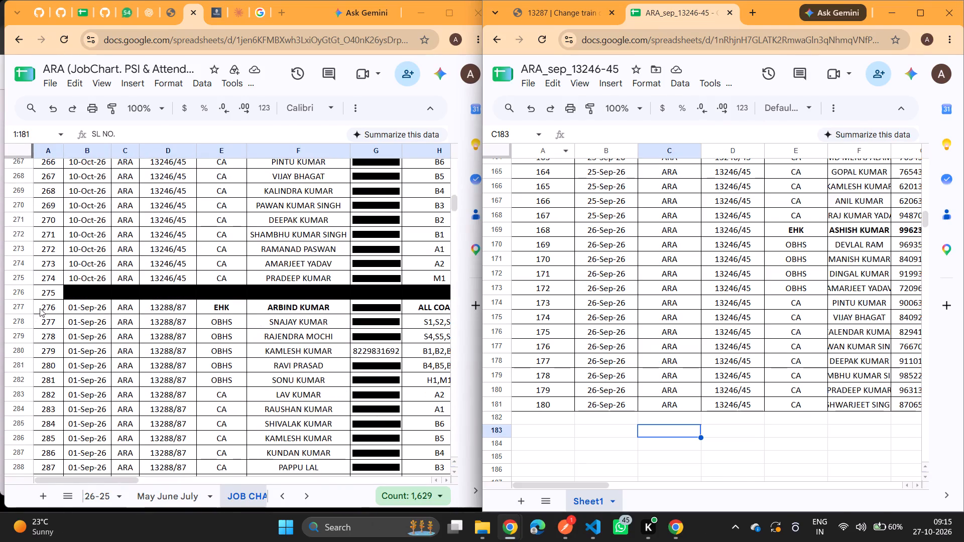
drag(24, 306, 108, 390)
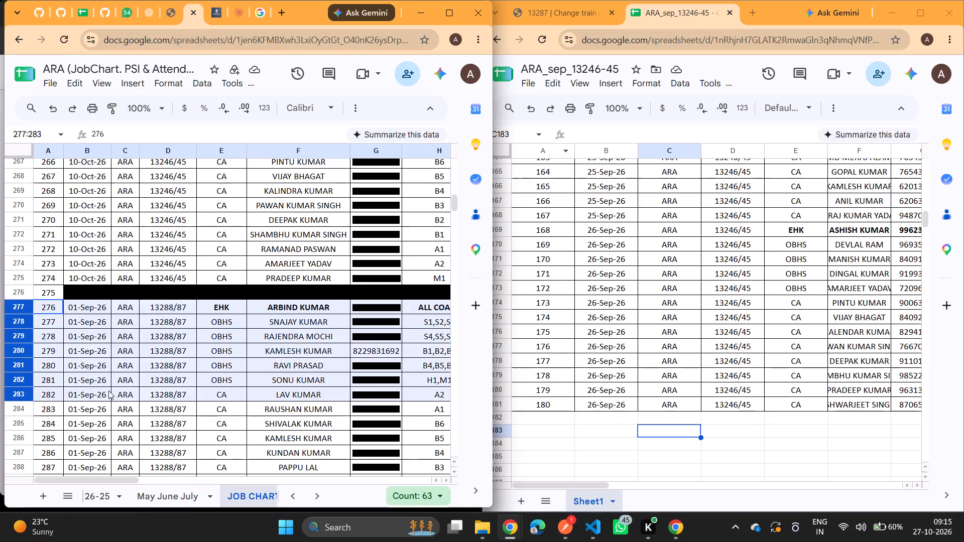
drag(108, 390, 124, 541)
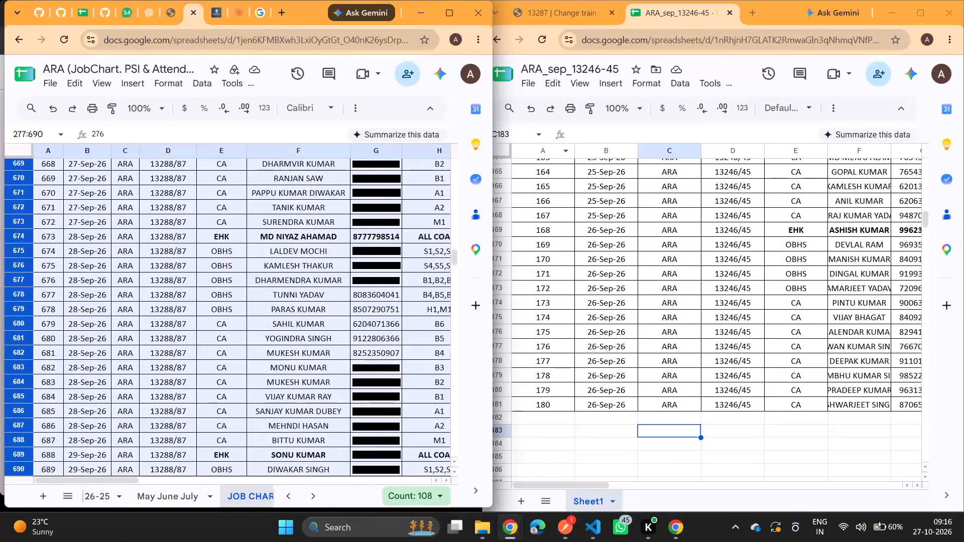
drag(124, 541, 253, 299)
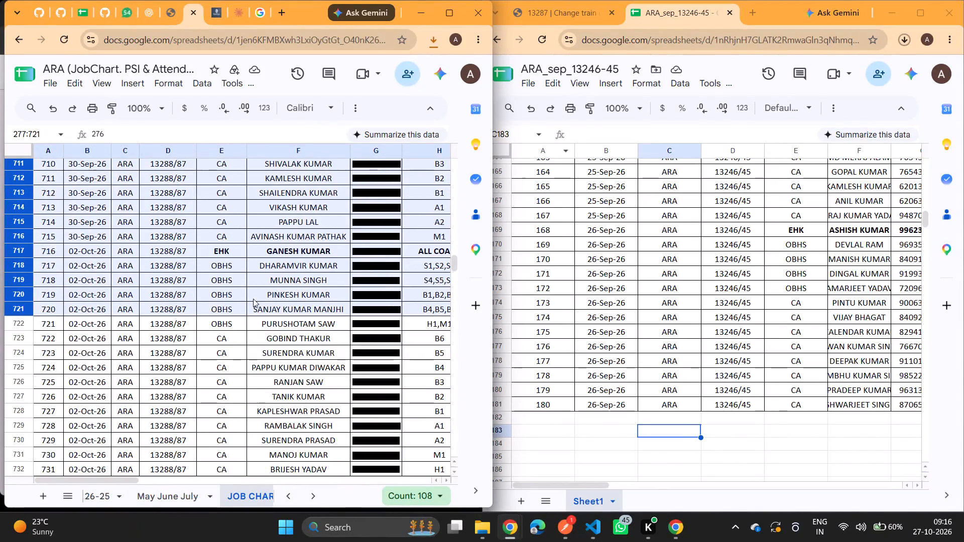
drag(253, 299, 356, 230)
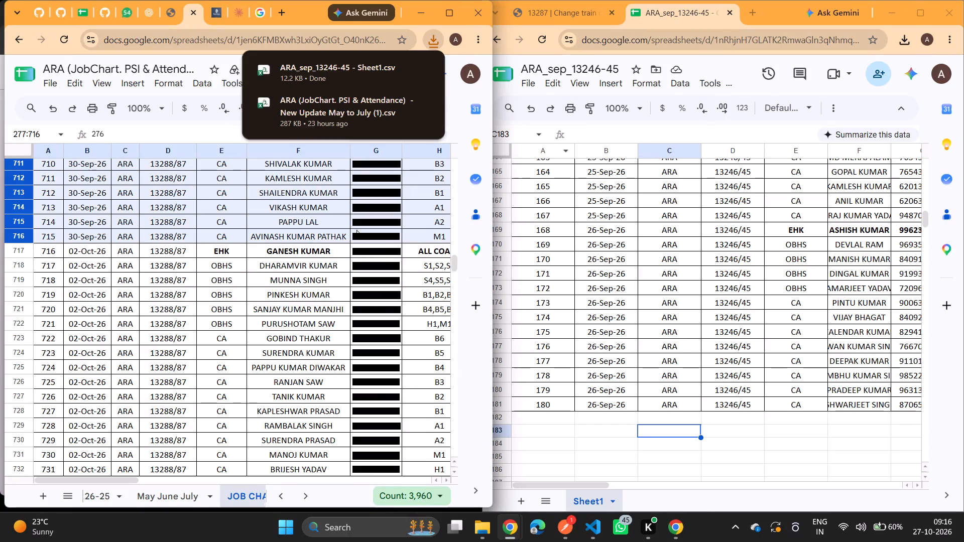
drag(356, 230, 422, 247)
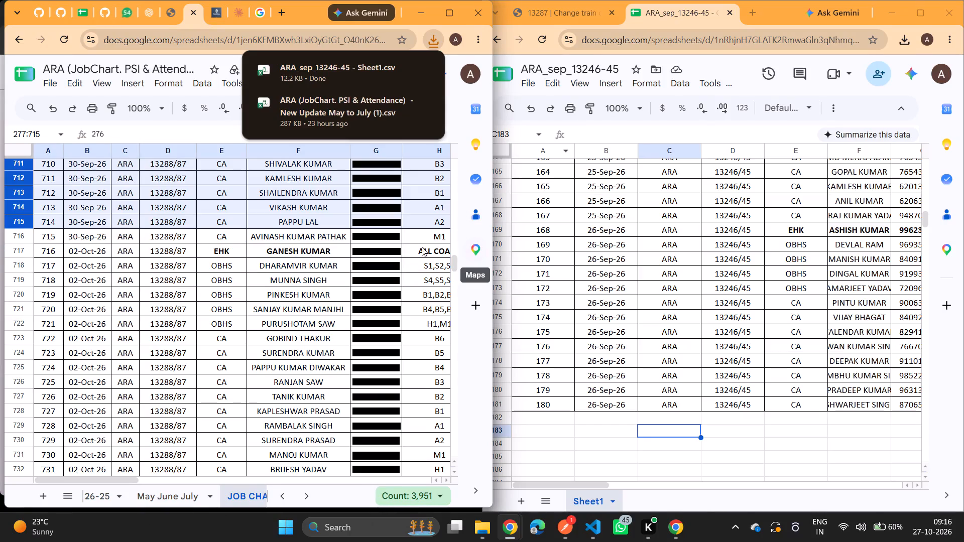
drag(422, 247, 428, 239)
right_click(149, 198)
click(216, 210)
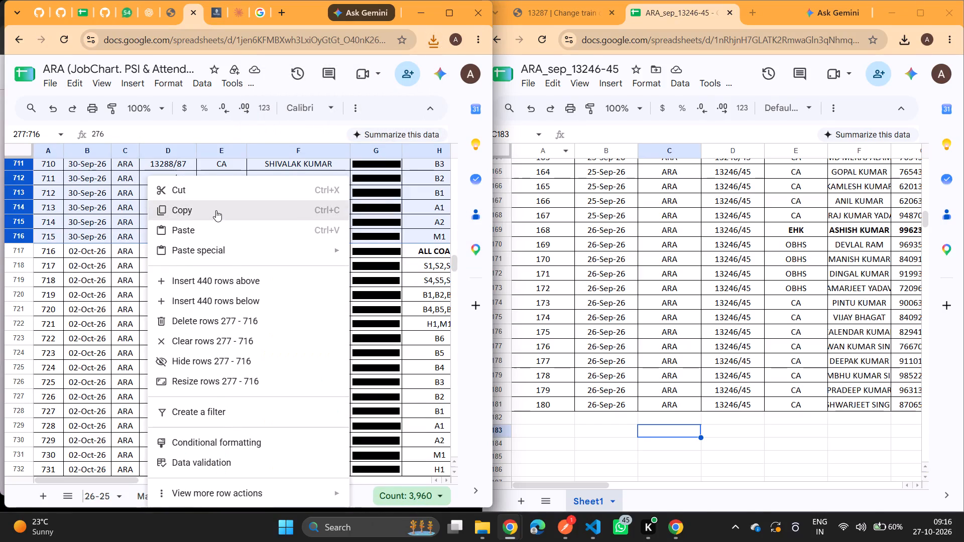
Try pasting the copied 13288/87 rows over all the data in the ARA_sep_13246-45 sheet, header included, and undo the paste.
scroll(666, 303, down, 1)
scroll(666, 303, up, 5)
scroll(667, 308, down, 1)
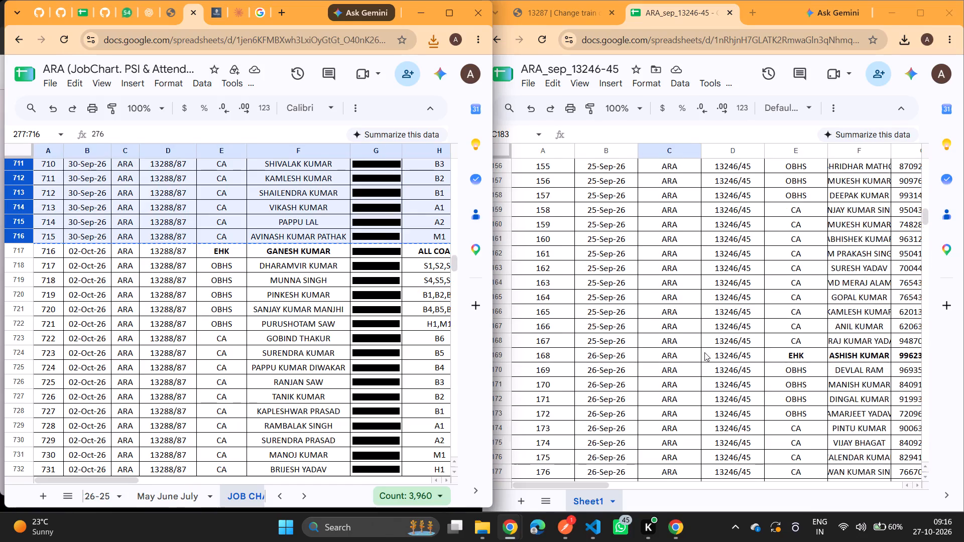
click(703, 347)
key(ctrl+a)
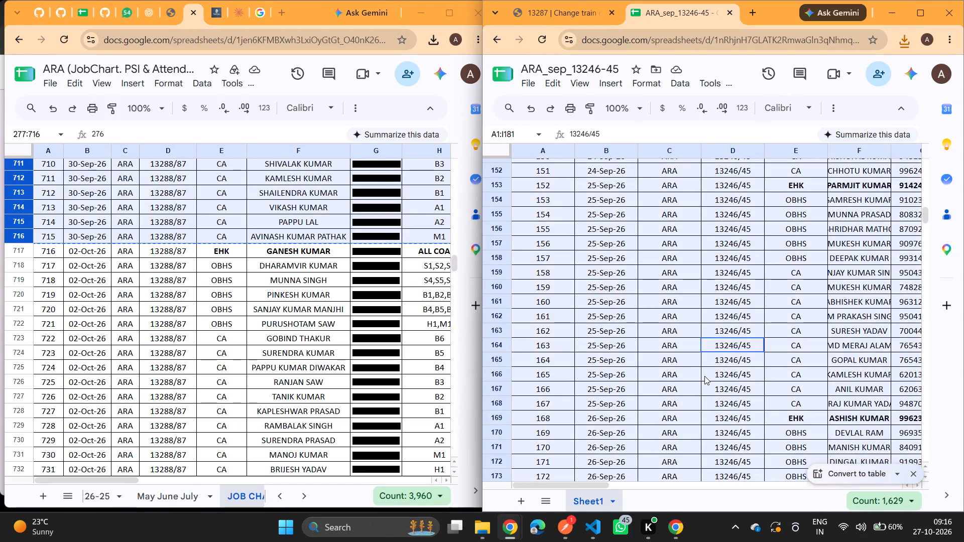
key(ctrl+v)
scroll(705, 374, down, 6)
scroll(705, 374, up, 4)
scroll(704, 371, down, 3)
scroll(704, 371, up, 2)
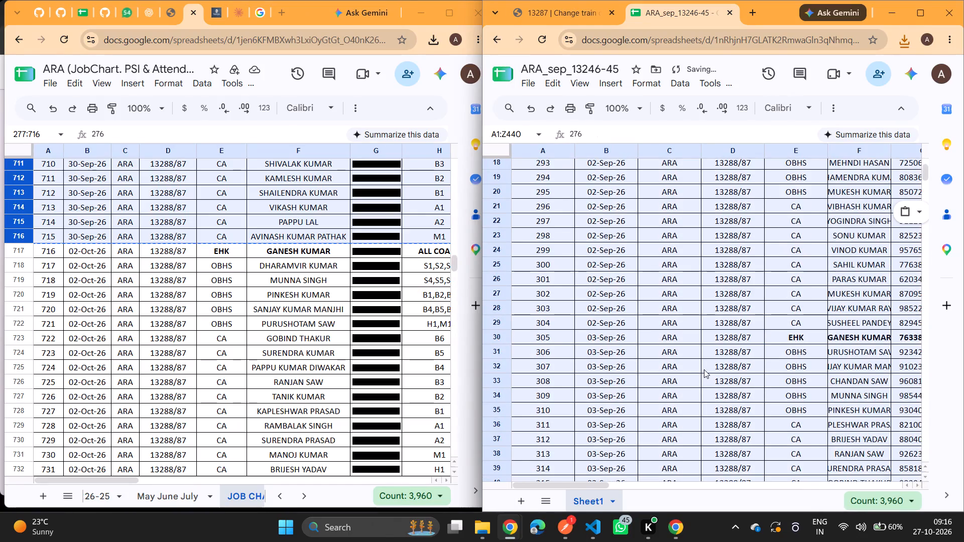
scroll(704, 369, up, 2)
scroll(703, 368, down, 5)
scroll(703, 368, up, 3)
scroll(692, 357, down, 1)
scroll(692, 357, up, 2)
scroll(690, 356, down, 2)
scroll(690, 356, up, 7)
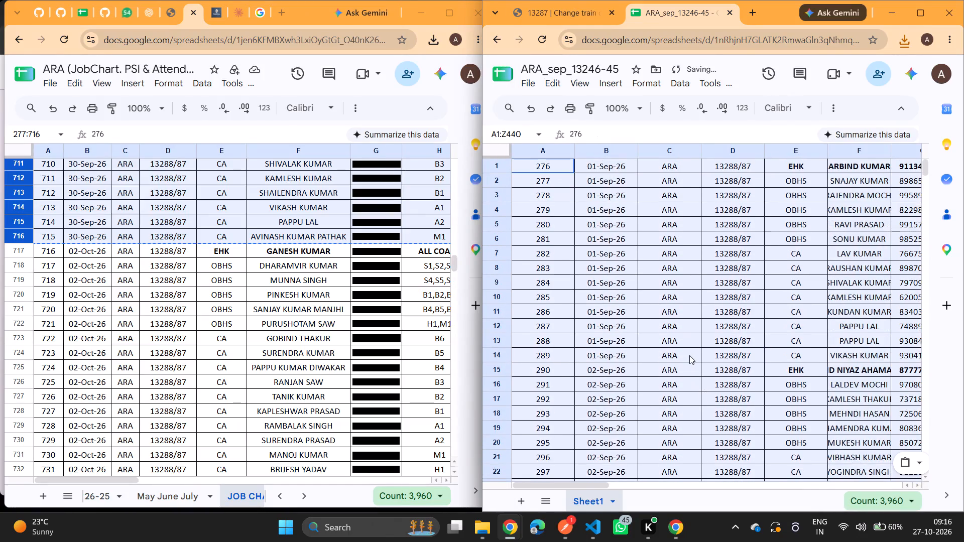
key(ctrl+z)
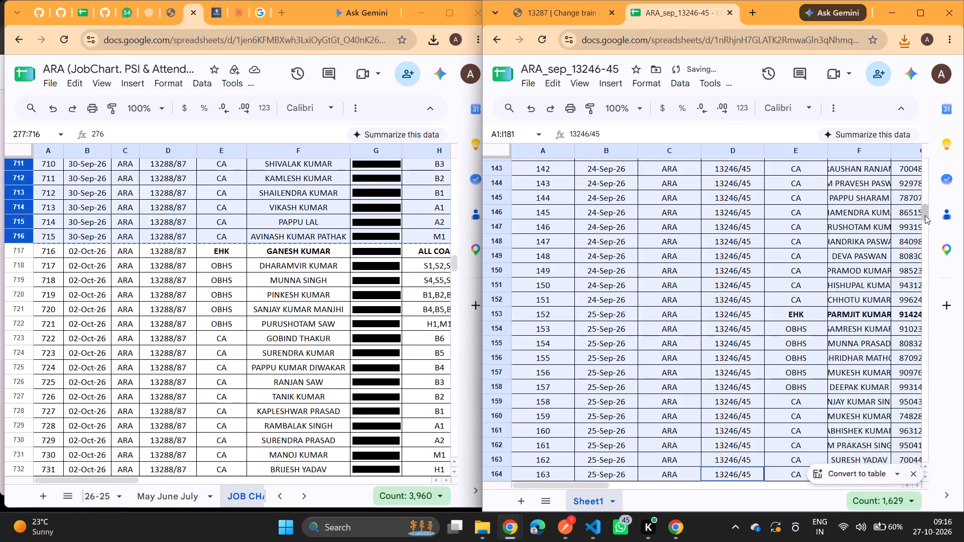
Replace the 13246/45 data from row 2 down with the copied 13288/87 rows, keeping the header row, and check the pasted range.
drag(925, 215, 936, 154)
click(530, 182)
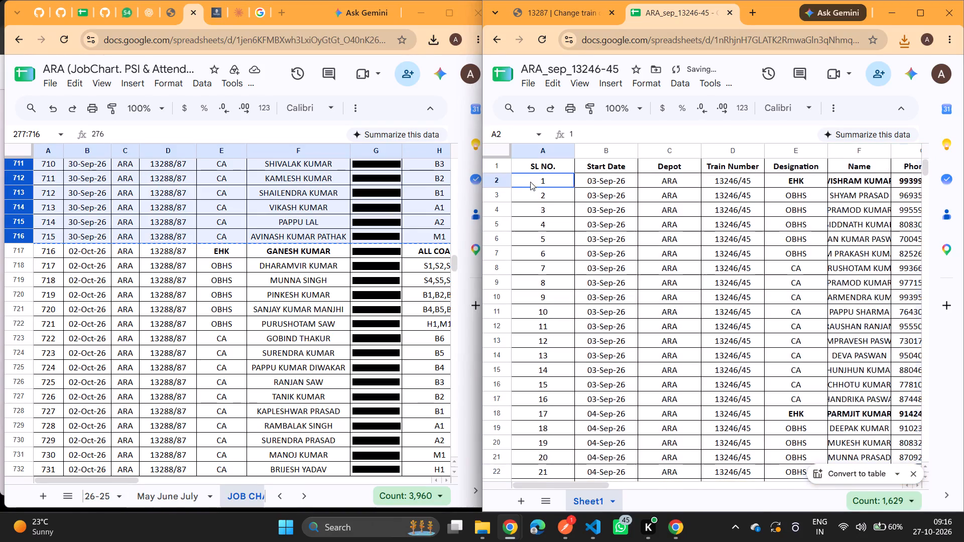
click(533, 210)
drag(499, 180, 506, 181)
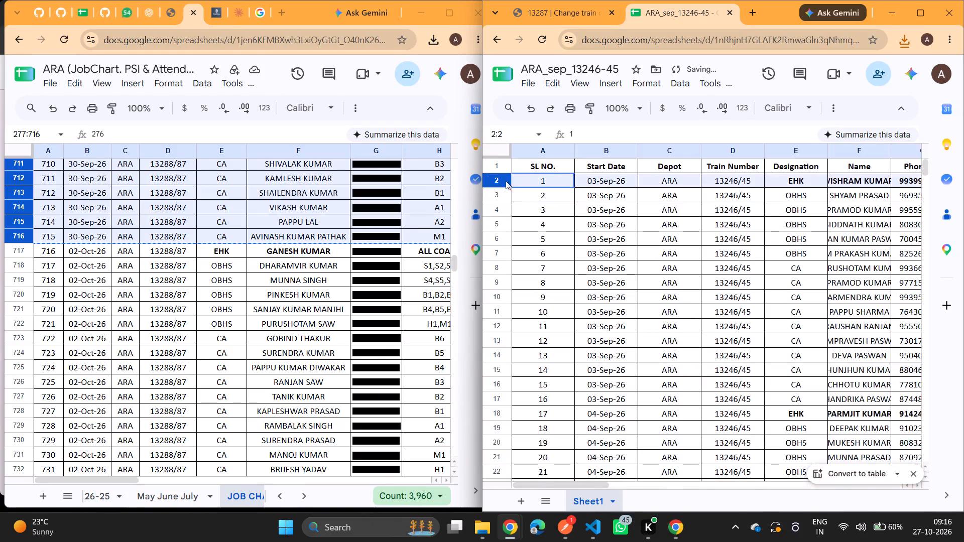
drag(506, 181, 749, 541)
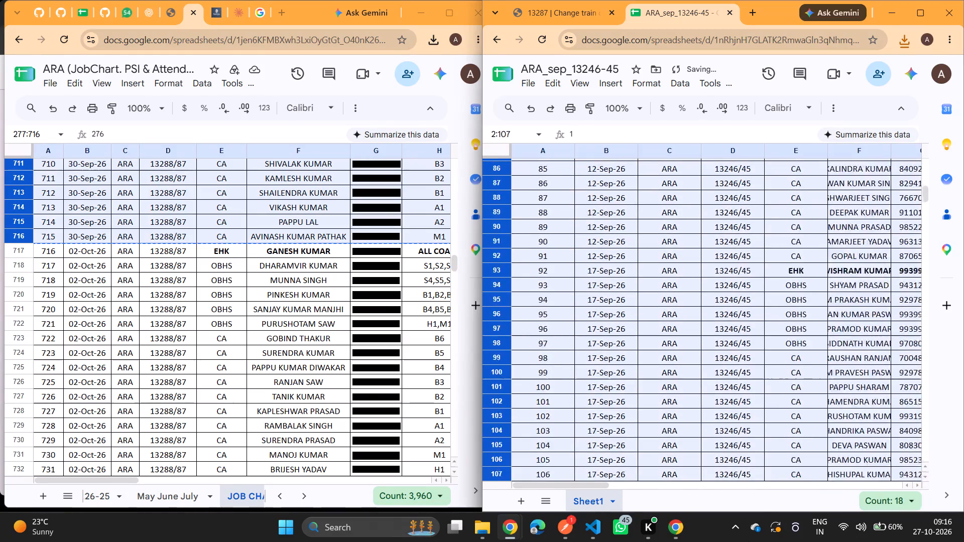
drag(749, 541, 772, 496)
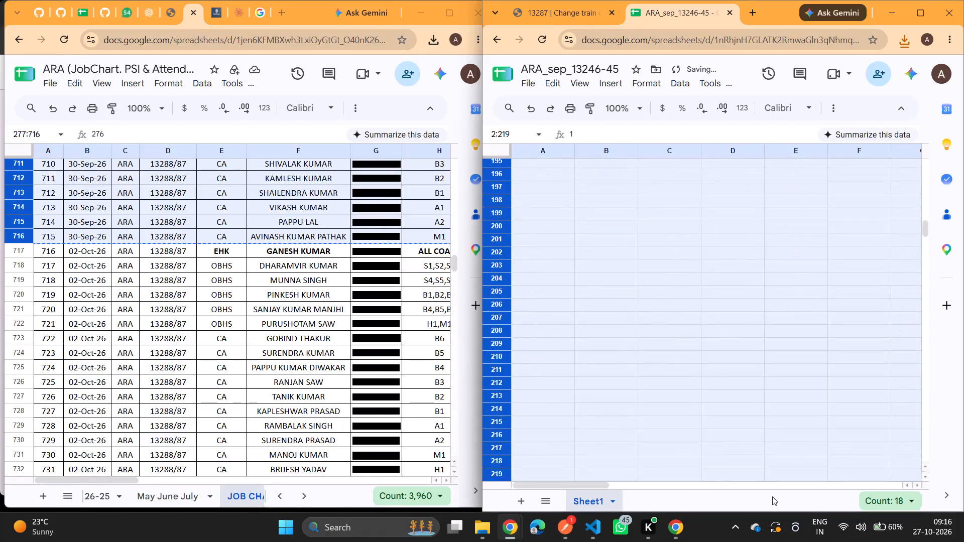
drag(772, 496, 809, 403)
scroll(808, 405, up, 5)
scroll(808, 405, down, 4)
scroll(739, 340, up, 7)
right_click(732, 303)
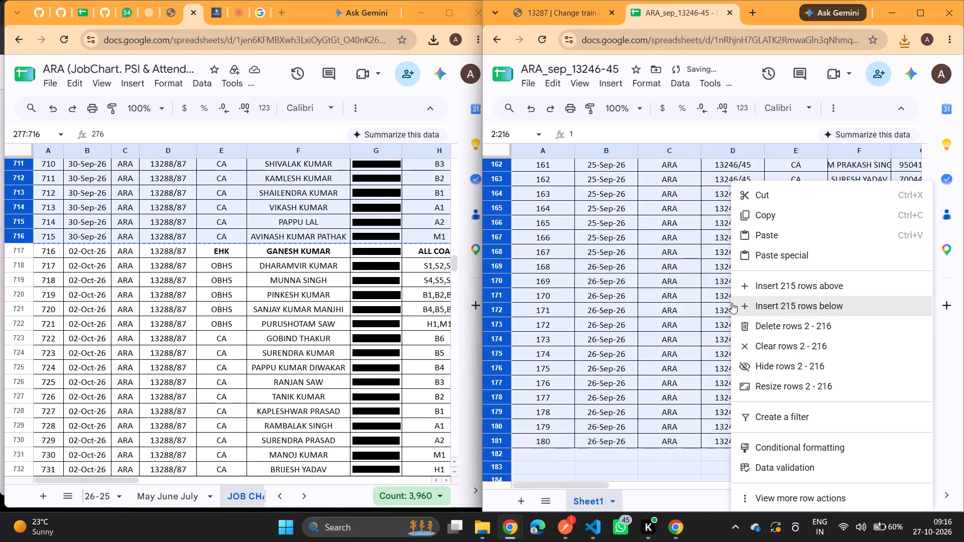
click(785, 241)
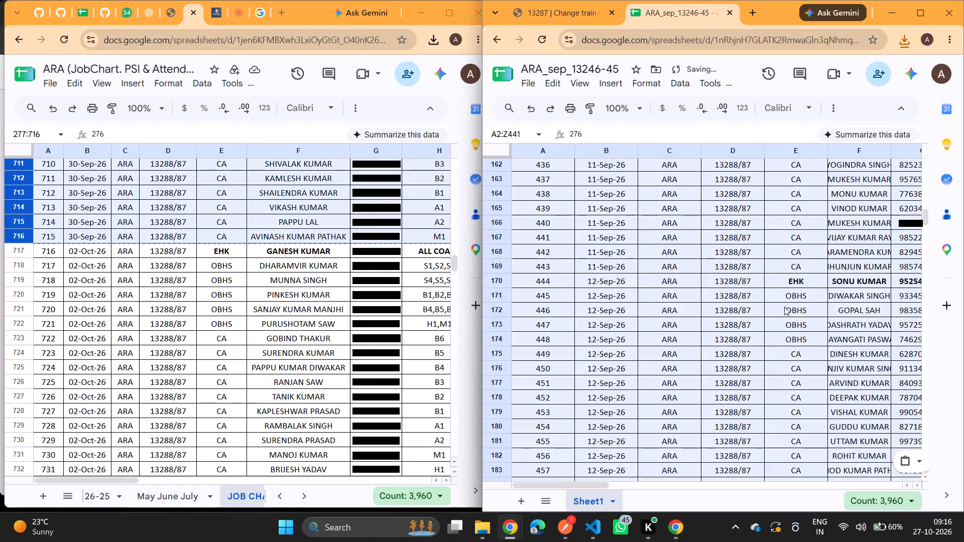
drag(922, 214, 922, 357)
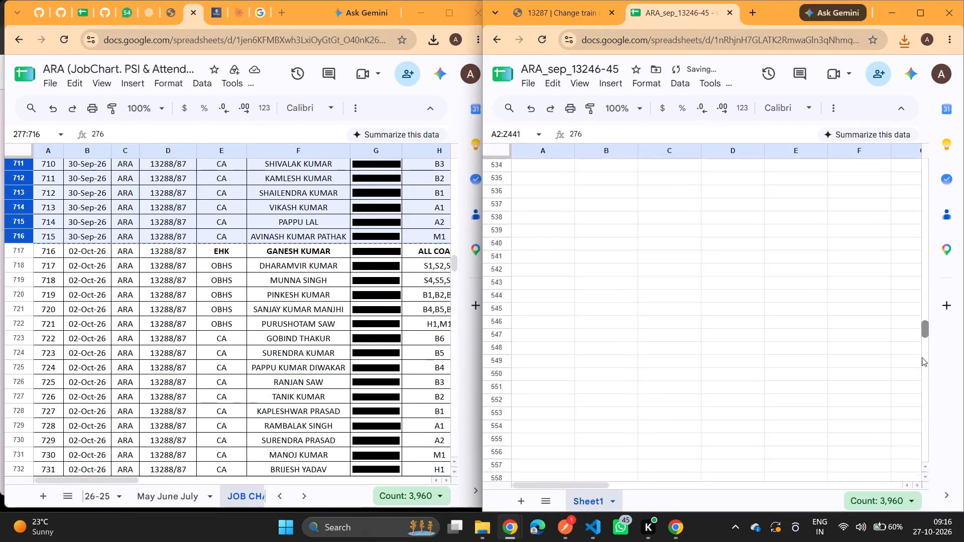
drag(922, 357, 924, 295)
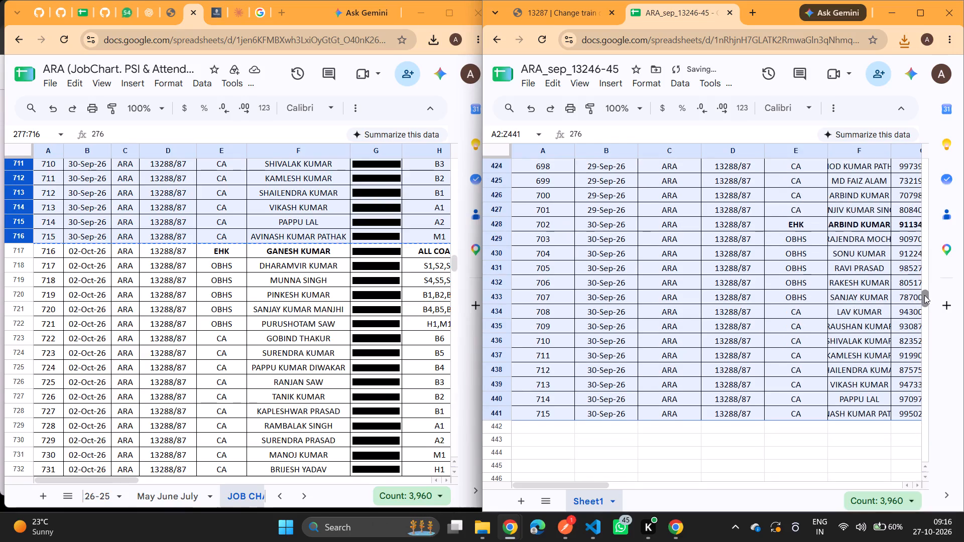
drag(924, 295, 939, 104)
Rename the ARA_sep_13246-45 spreadsheet as ARA_sep_13288-87.
click(588, 68)
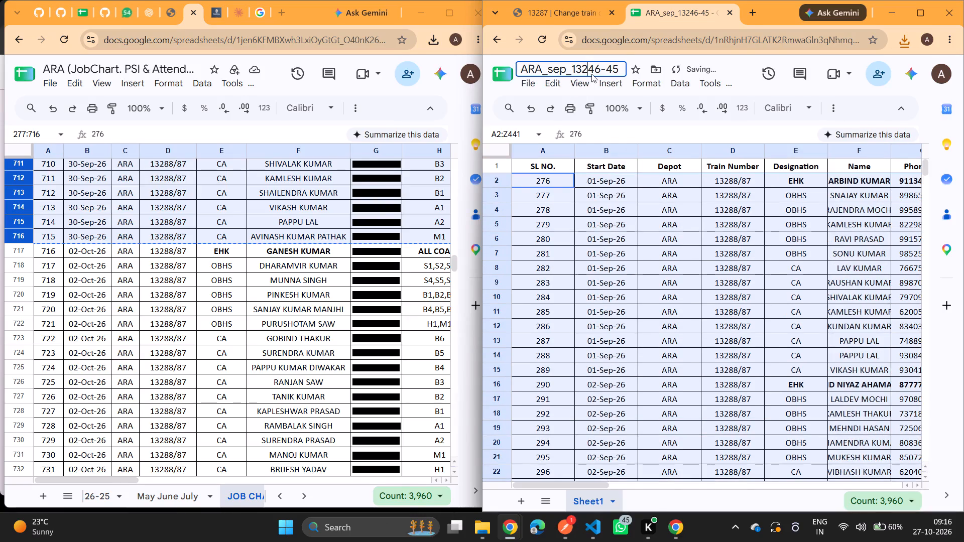
key(Right)
key(Right)
key(Right)
key(Right)
key(Right)
key(Right)
key(BackSpace)
key(BackSpace)
key(BackSpace)
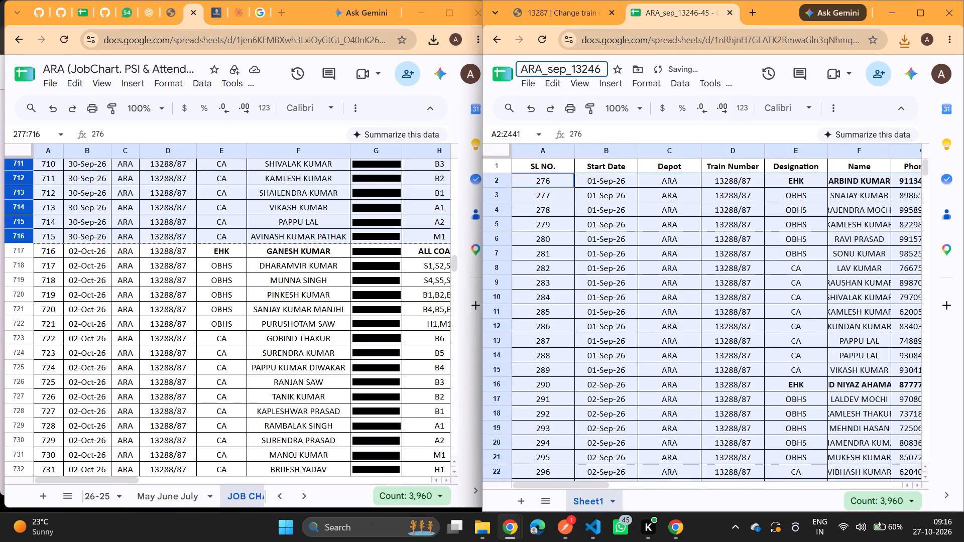
key(BackSpace)
key(BackSpace)
text(88-87)
key(Return)
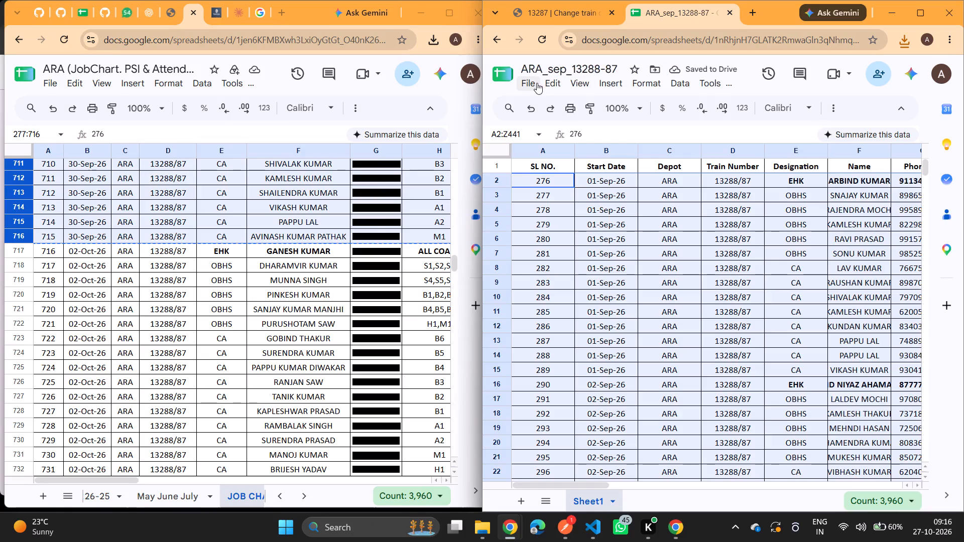
Download the ARA_sep_13288-87 sheet as a comma-separated values (.csv) file.
click(535, 83)
click(584, 236)
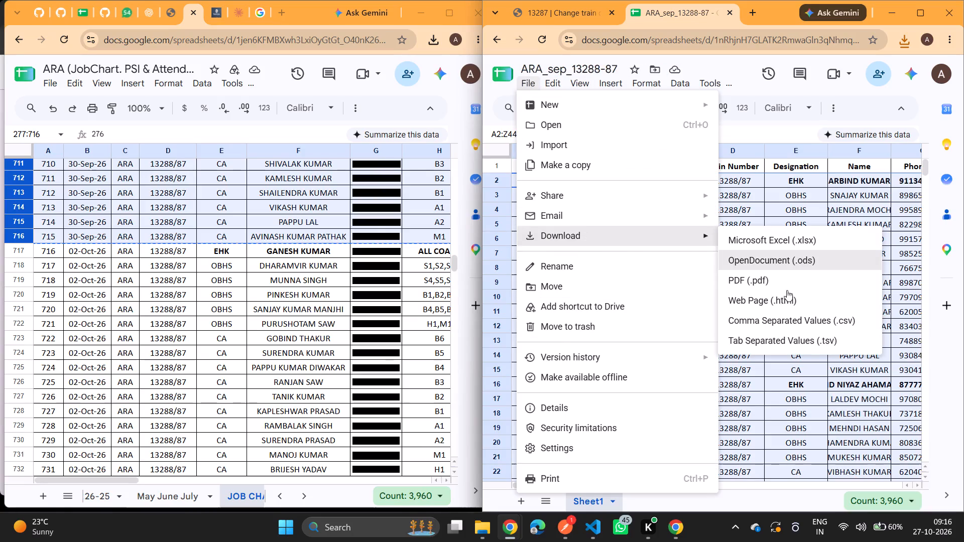
click(770, 323)
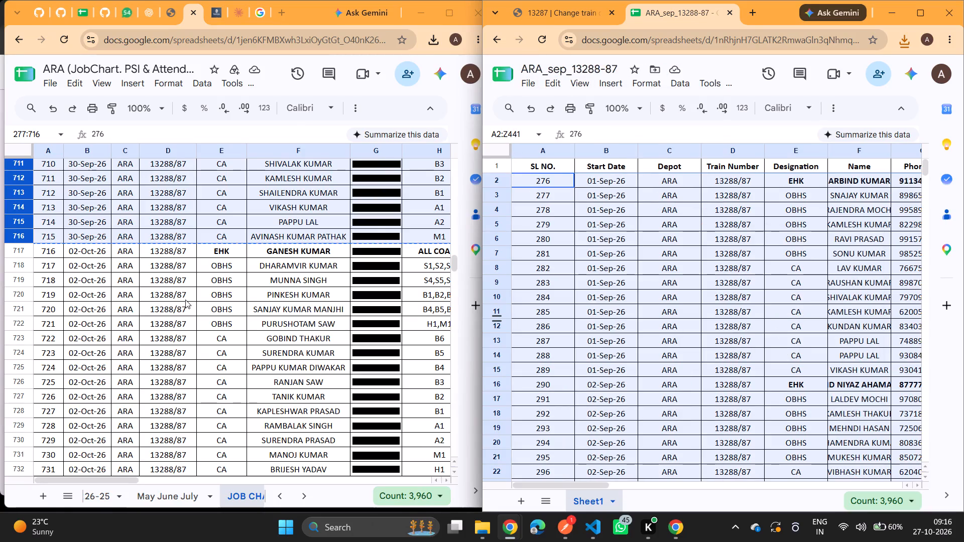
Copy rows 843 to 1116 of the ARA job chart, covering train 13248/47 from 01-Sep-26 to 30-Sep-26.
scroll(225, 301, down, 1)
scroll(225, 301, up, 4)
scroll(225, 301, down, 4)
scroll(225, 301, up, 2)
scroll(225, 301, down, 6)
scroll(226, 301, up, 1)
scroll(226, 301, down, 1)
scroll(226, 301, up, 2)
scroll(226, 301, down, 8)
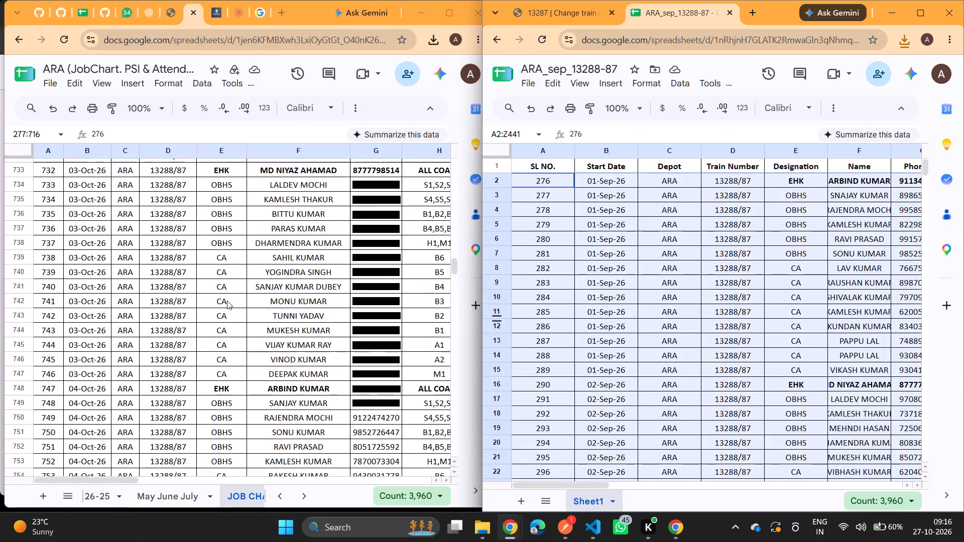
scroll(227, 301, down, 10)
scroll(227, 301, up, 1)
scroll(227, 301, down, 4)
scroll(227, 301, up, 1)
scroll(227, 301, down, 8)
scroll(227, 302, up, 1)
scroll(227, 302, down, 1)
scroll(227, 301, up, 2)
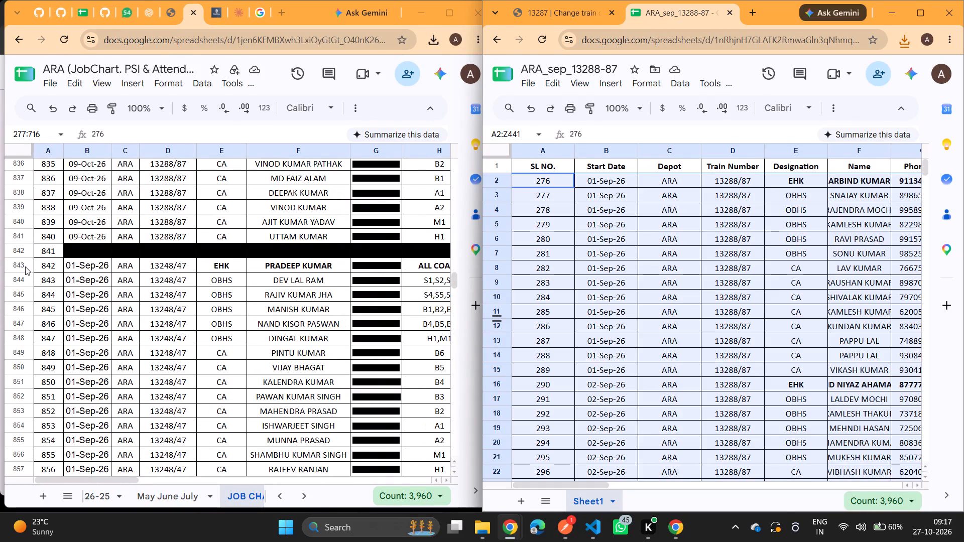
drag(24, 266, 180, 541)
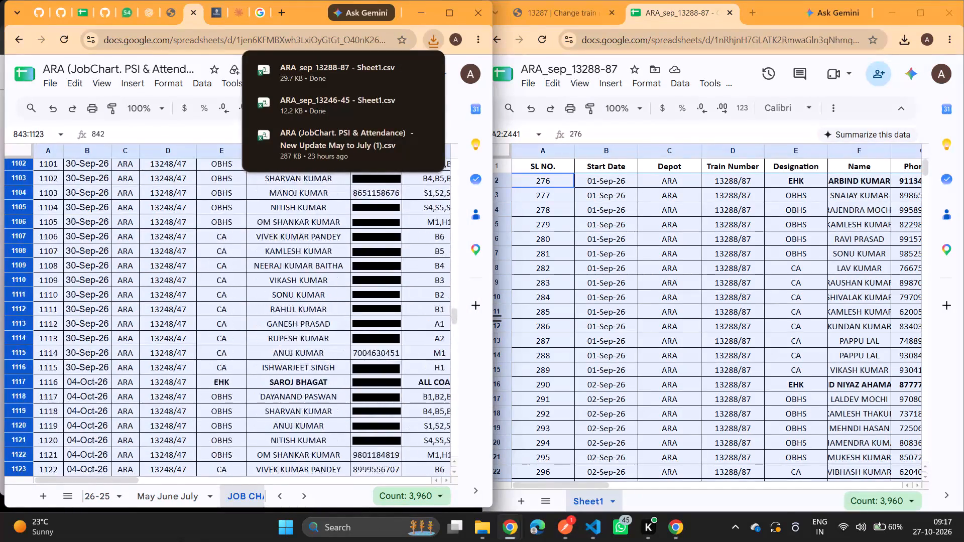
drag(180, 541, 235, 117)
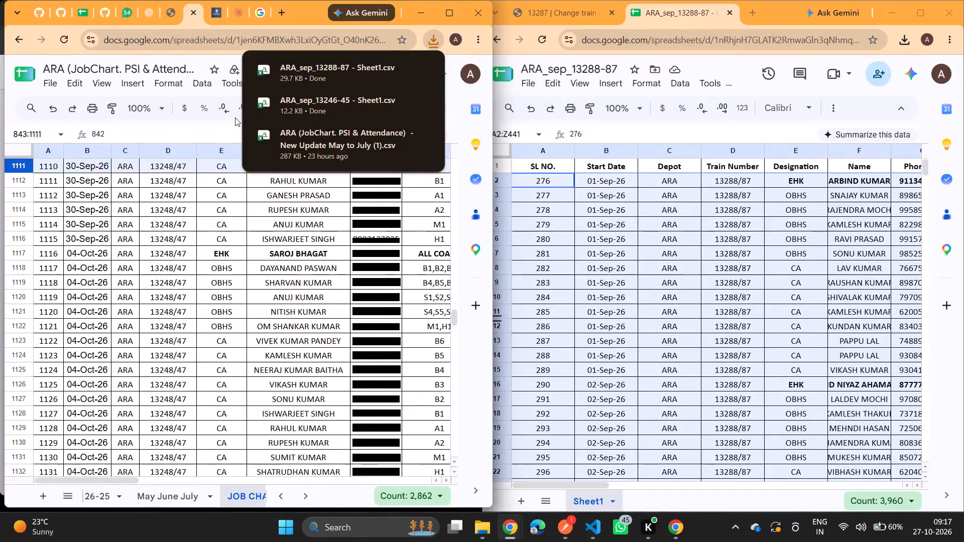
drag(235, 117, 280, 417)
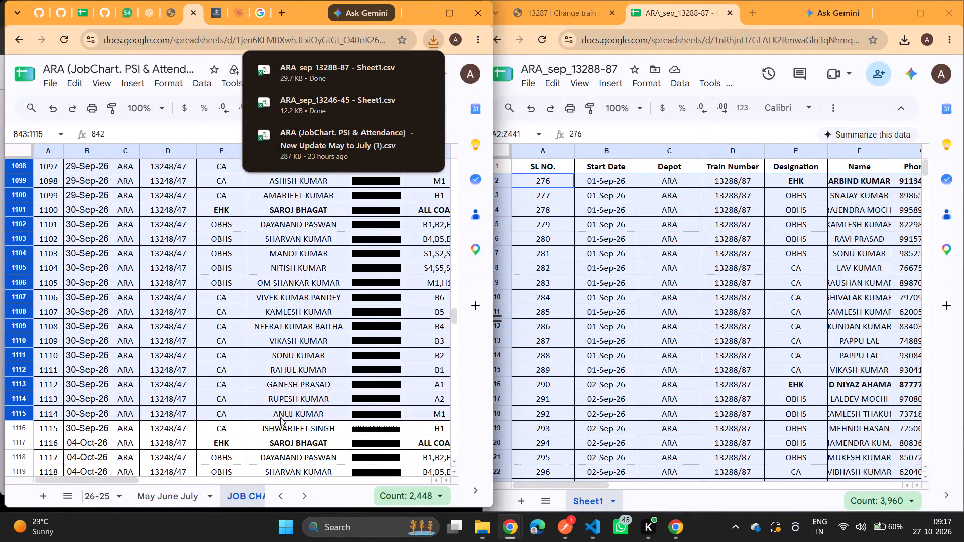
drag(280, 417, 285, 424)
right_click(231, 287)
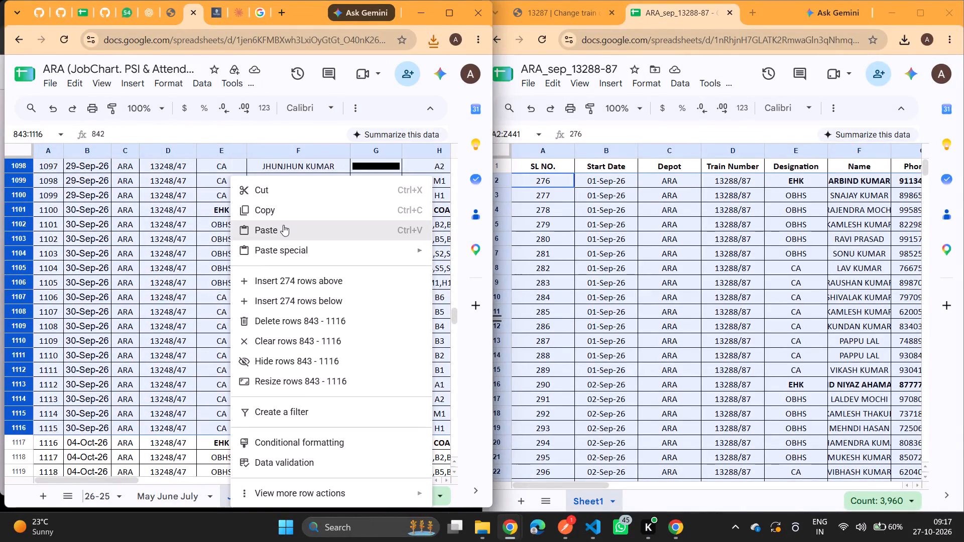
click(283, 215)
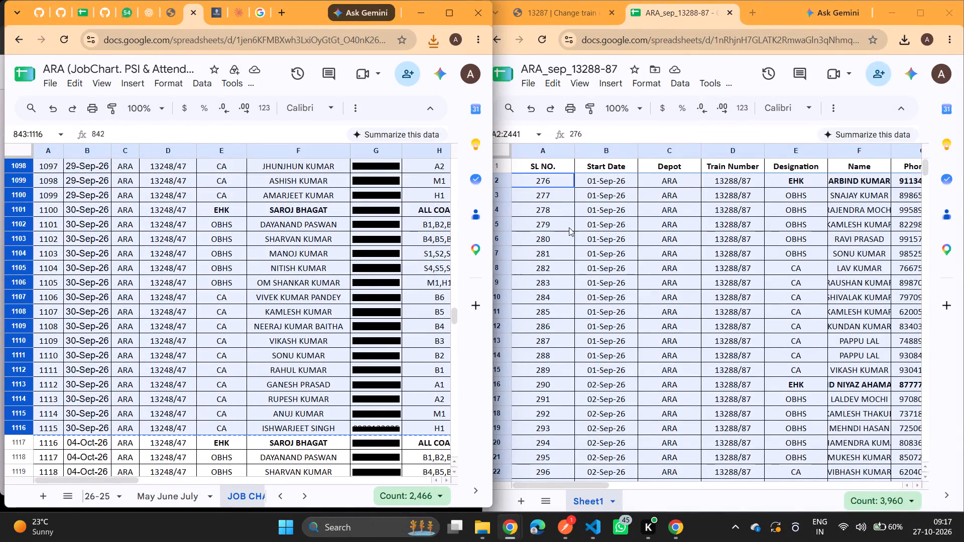
Delete rows 2 to 459 of the ARA_sep_13288-87 sheet, keeping the header row.
click(569, 227)
drag(496, 180, 698, 541)
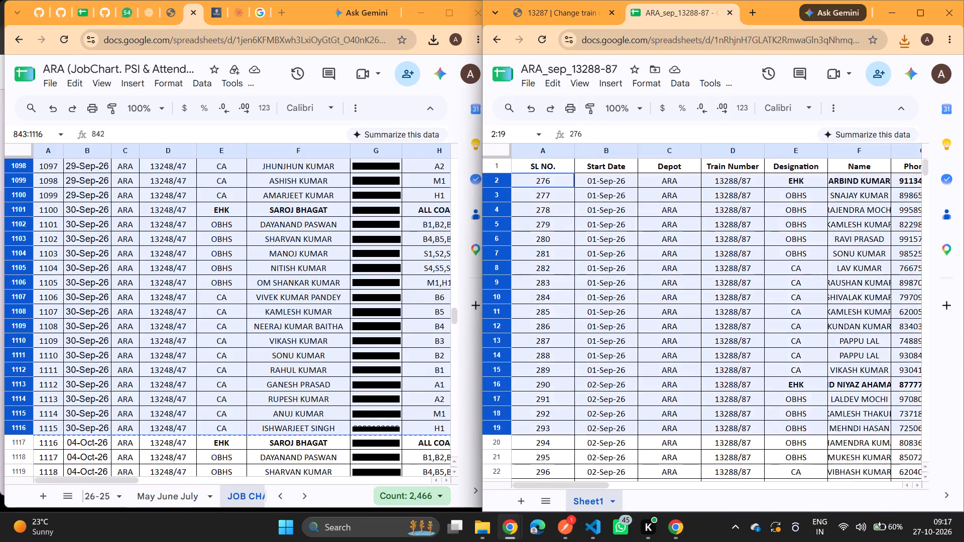
drag(698, 541, 716, 541)
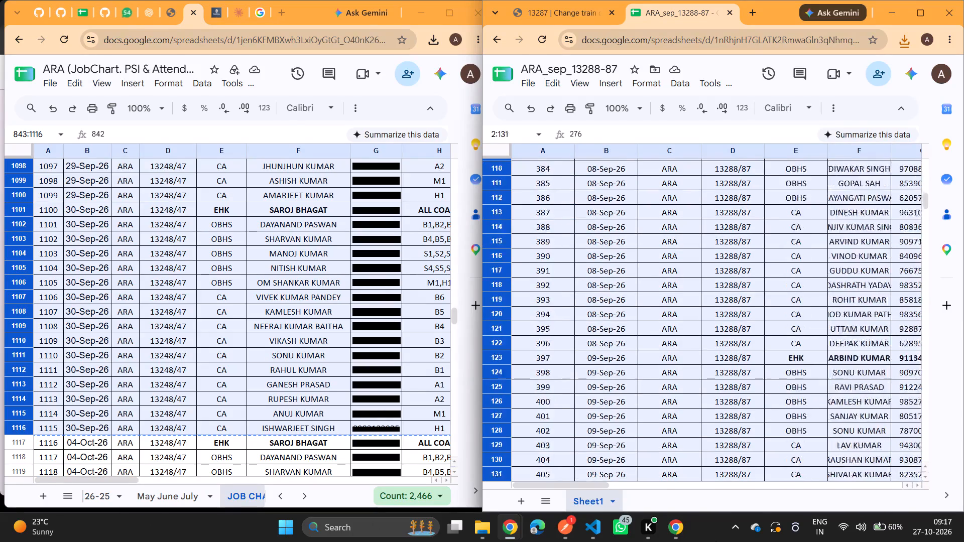
drag(716, 541, 707, 541)
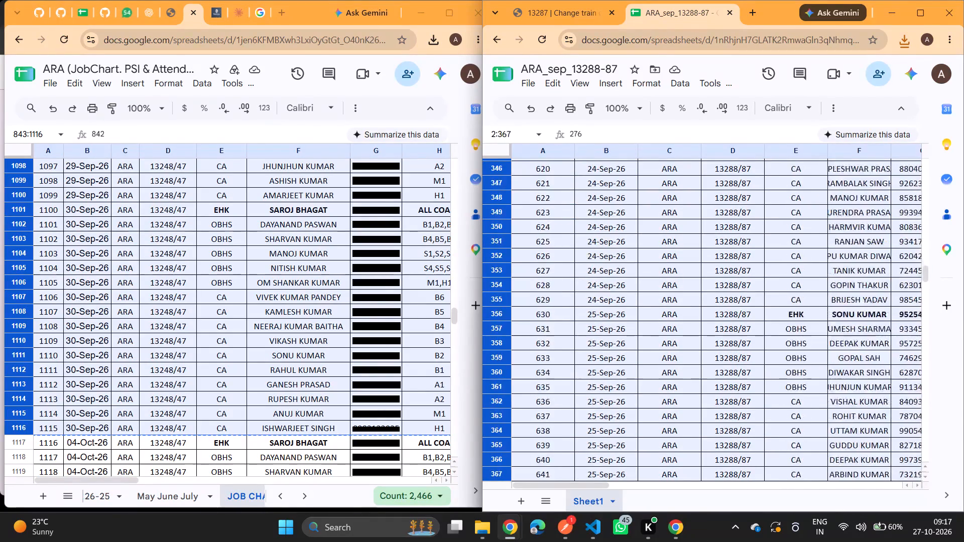
drag(707, 541, 701, 388)
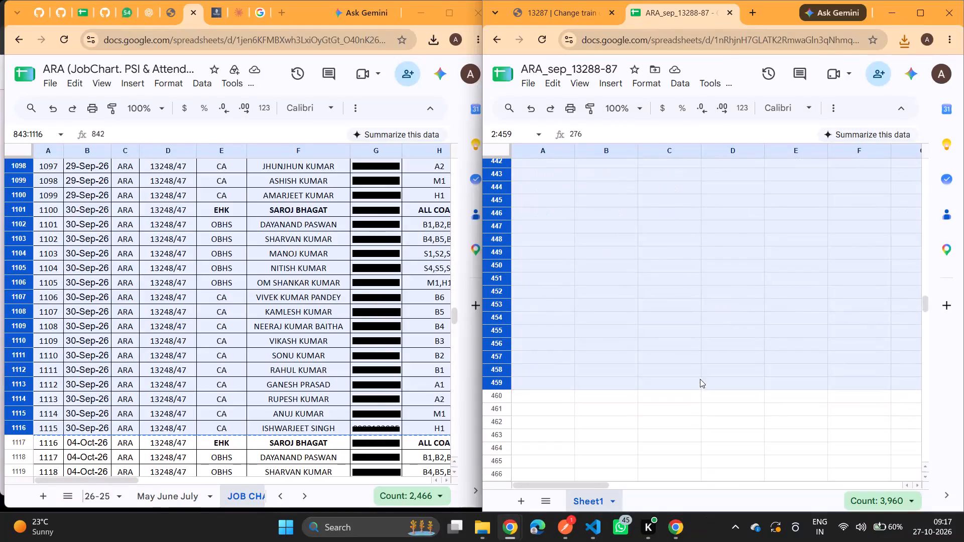
scroll(692, 360, up, 5)
right_click(665, 284)
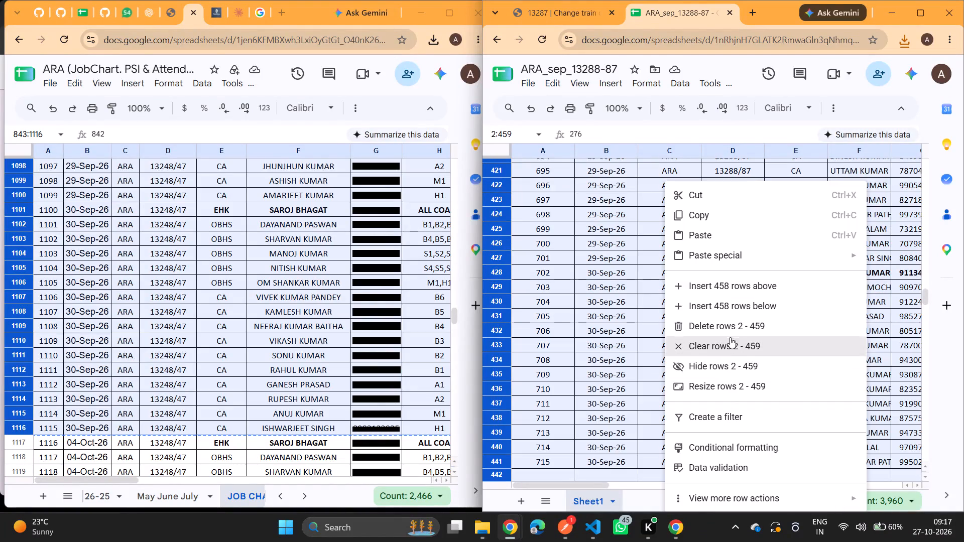
click(731, 332)
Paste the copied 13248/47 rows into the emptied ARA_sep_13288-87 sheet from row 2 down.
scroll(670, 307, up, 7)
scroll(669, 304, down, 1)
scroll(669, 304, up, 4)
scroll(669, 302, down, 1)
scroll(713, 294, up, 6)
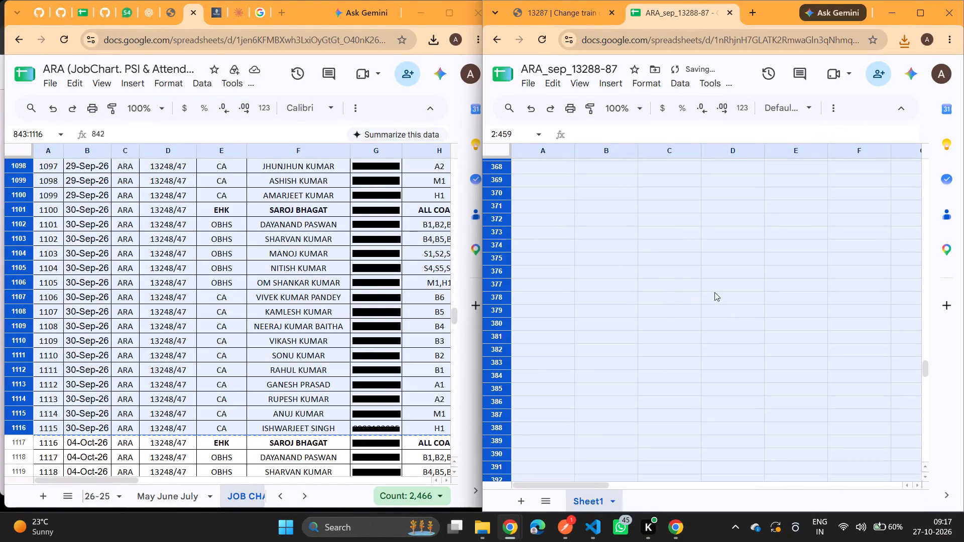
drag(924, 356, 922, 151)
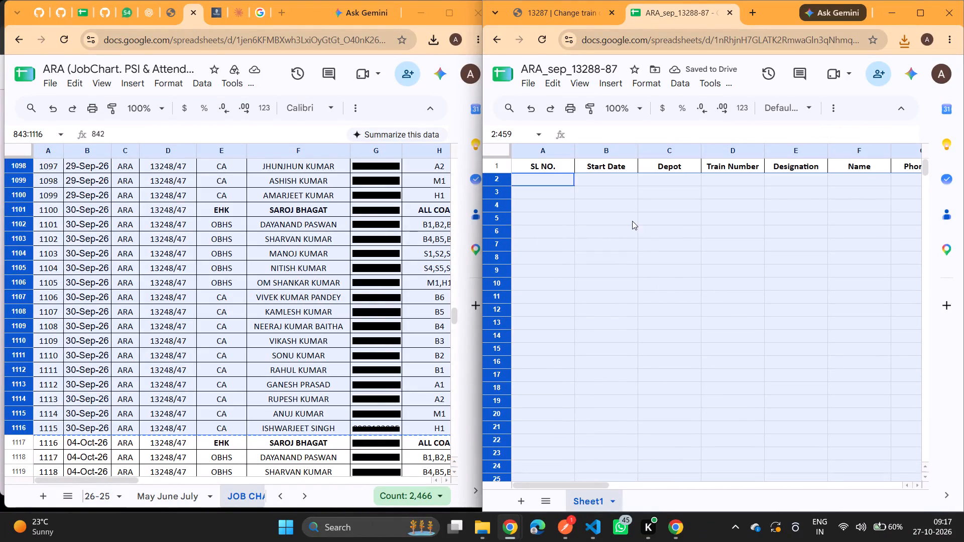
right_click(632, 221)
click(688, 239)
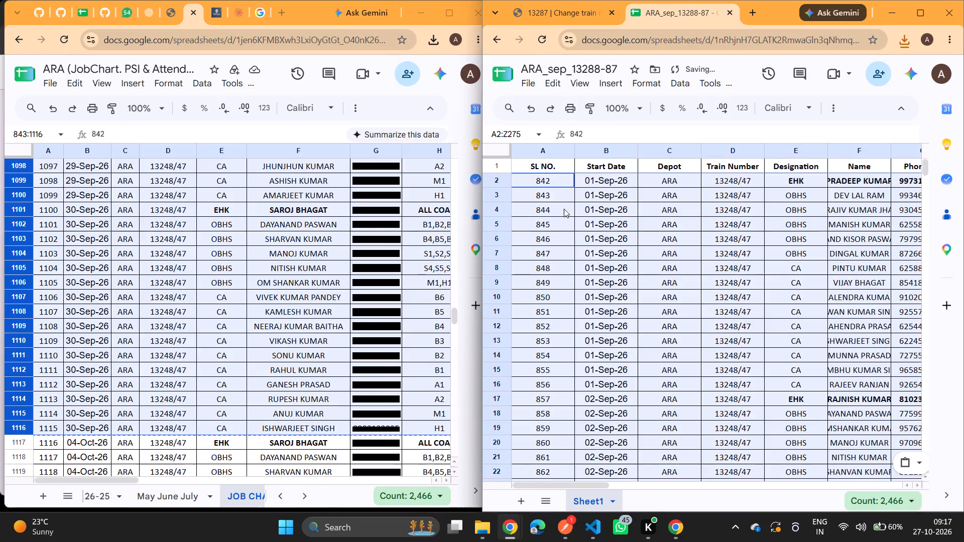
Rename the ARA_sep_13288-87 spreadsheet as ARA_sep_13248-47.
click(580, 67)
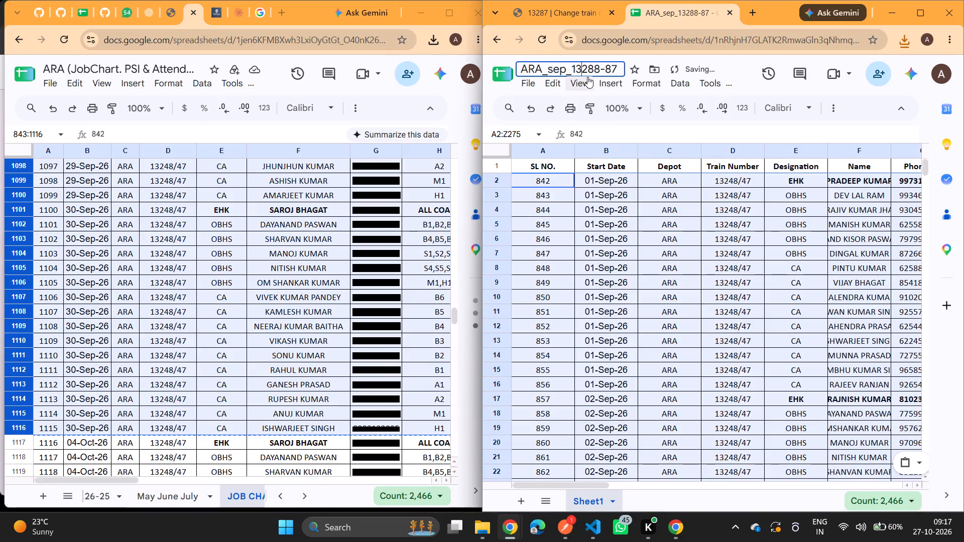
key(Right)
key(Right)
key(Right)
key(Right)
key(Right)
key(Right)
key(Right)
key(BackSpace)
key(BackSpace)
key(BackSpace)
key(BackSpace)
key(BackSpace)
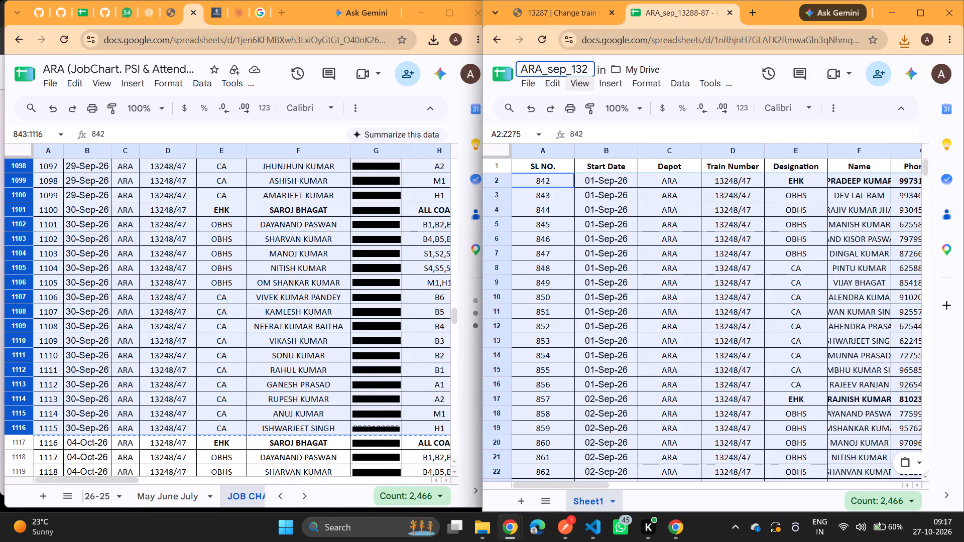
text(48-47)
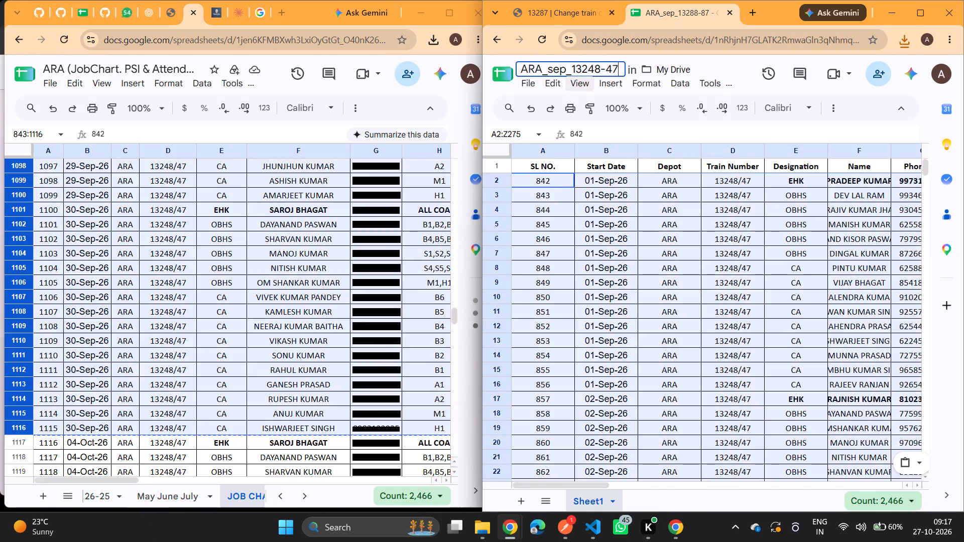
key(Return)
Copy rows 1182 to 1265 of the ARA job chart, covering train 13226/25 from 01-Sep-26 to 30-Sep-26.
scroll(226, 210, down, 2)
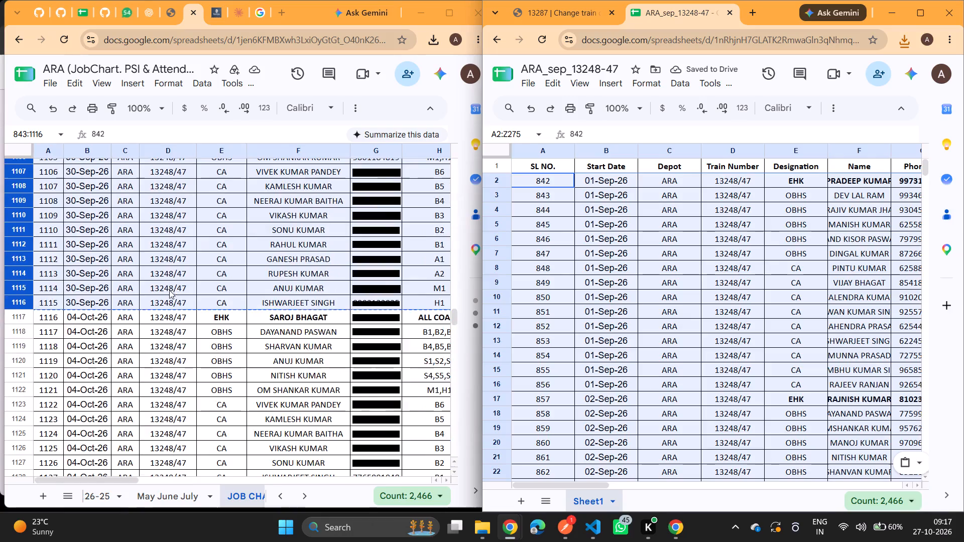
scroll(169, 290, down, 1)
scroll(169, 291, up, 1)
scroll(170, 299, down, 2)
scroll(170, 300, up, 3)
scroll(170, 300, down, 1)
scroll(170, 299, up, 2)
scroll(170, 299, down, 2)
scroll(170, 299, up, 3)
scroll(170, 299, down, 11)
scroll(171, 301, up, 1)
scroll(171, 301, down, 3)
scroll(171, 302, up, 5)
scroll(171, 302, down, 1)
scroll(171, 302, up, 2)
scroll(171, 302, down, 8)
scroll(171, 303, up, 1)
scroll(171, 303, down, 4)
scroll(171, 303, up, 3)
scroll(171, 303, down, 9)
scroll(171, 304, up, 1)
scroll(171, 304, down, 1)
scroll(171, 304, up, 2)
scroll(171, 304, down, 1)
scroll(171, 304, up, 4)
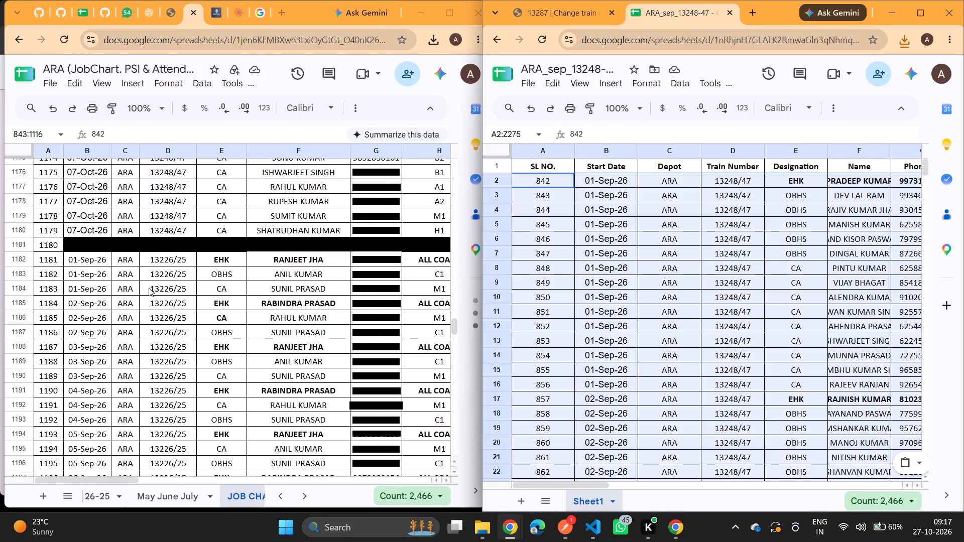
click(256, 298)
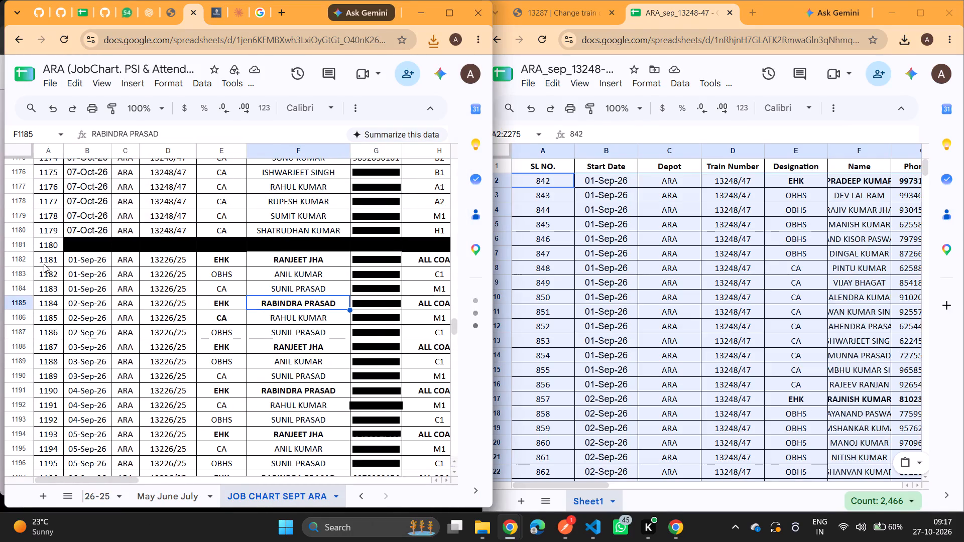
drag(26, 260, 93, 408)
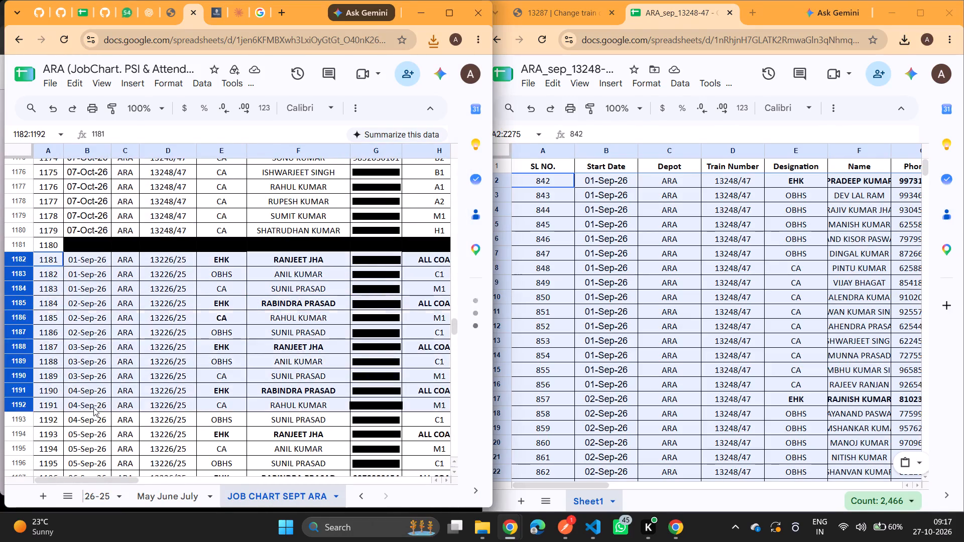
drag(93, 408, 156, 154)
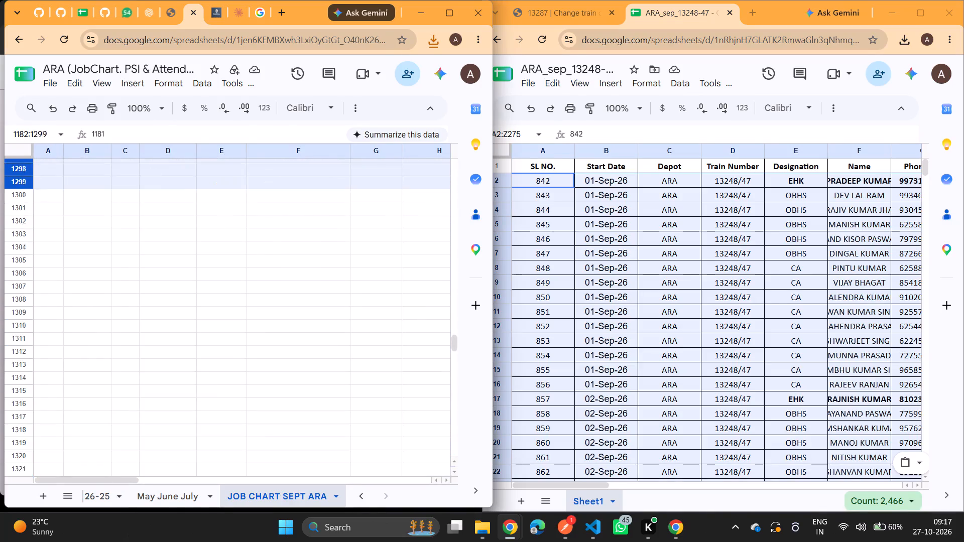
drag(156, 154, 160, 512)
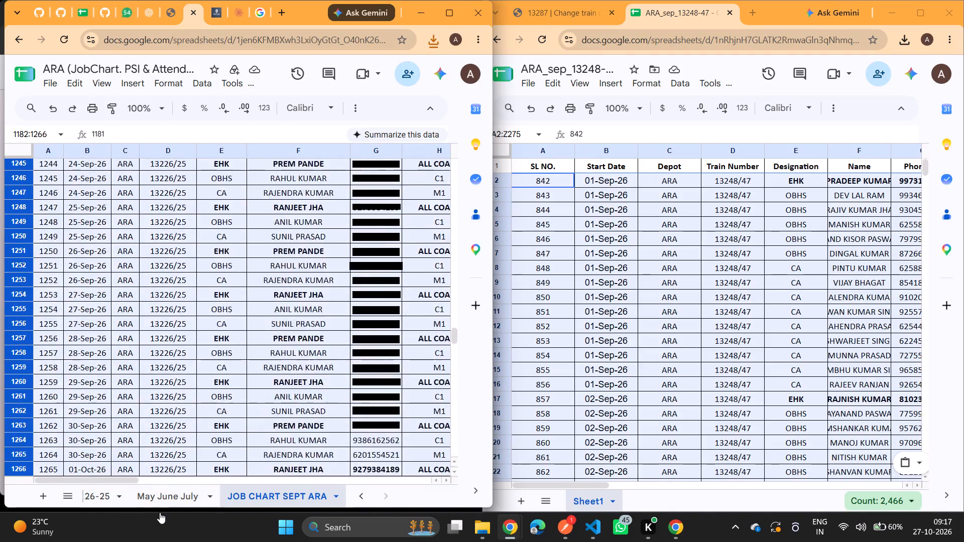
drag(160, 512, 231, 381)
right_click(185, 308)
click(235, 208)
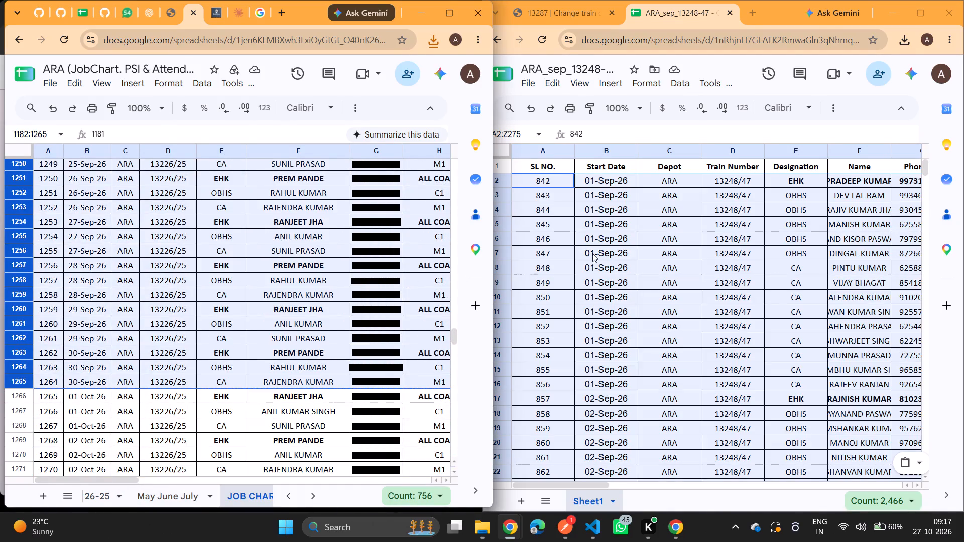
Undo the 13248/47 paste, paste the copied 13226/25 rows from row 2 down instead, and check the end of the pasted range.
click(627, 246)
key(ctrl+z)
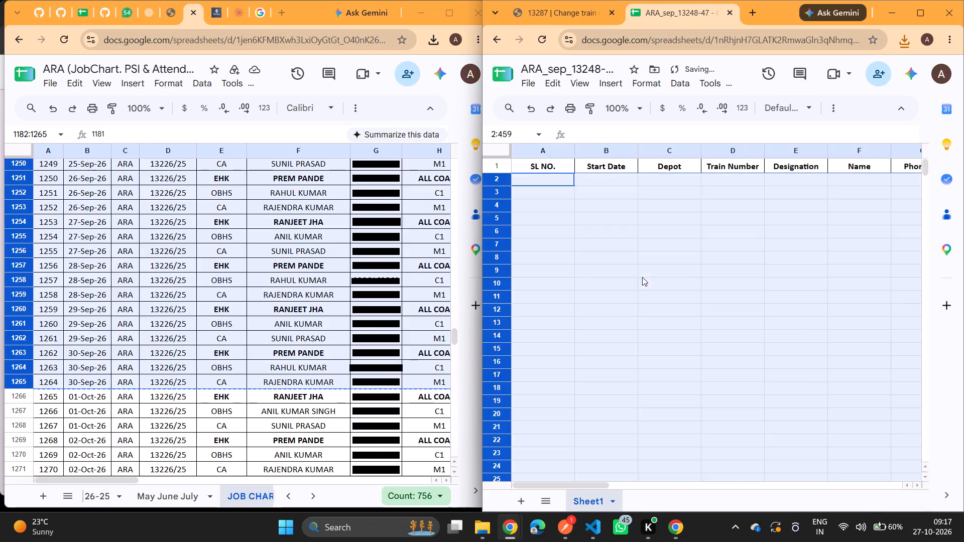
right_click(589, 231)
click(655, 235)
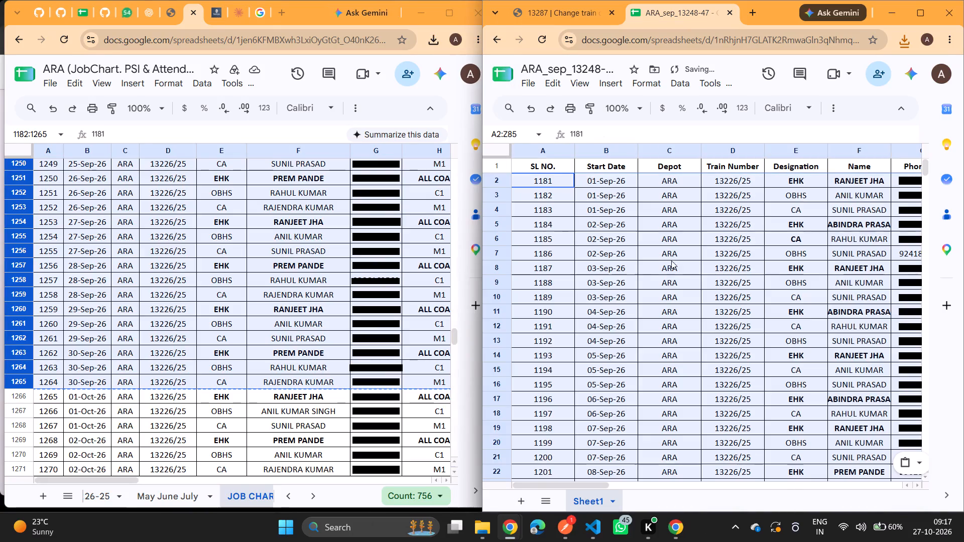
drag(927, 172, 931, 210)
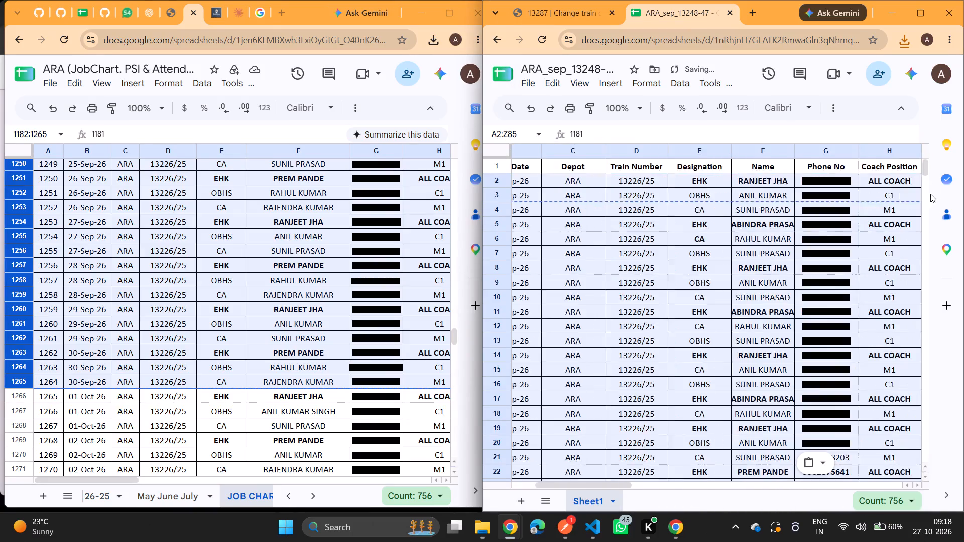
drag(928, 171, 934, 379)
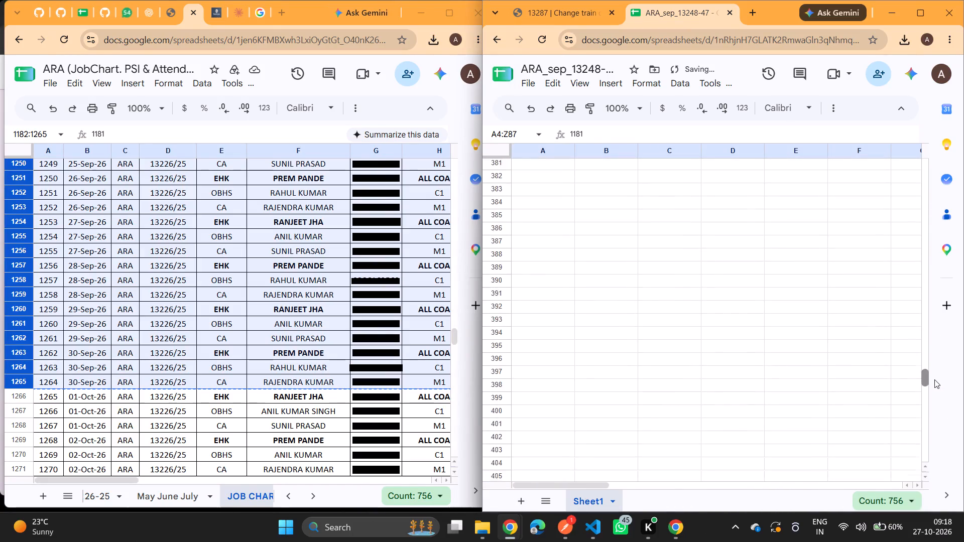
drag(934, 379, 936, 212)
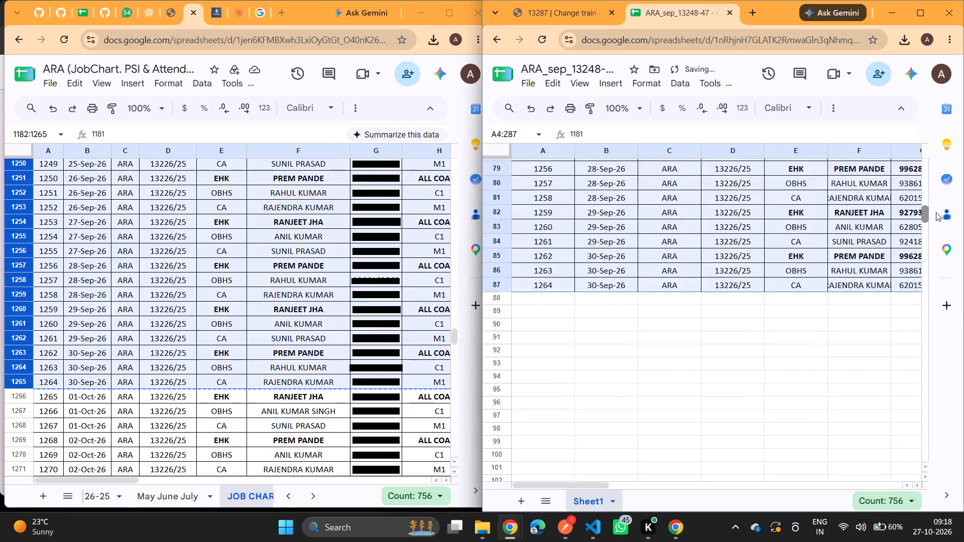
Undo the last change, which left rows 2 and 3 blank above the pasted 13226/25 rows.
drag(936, 212, 942, 152)
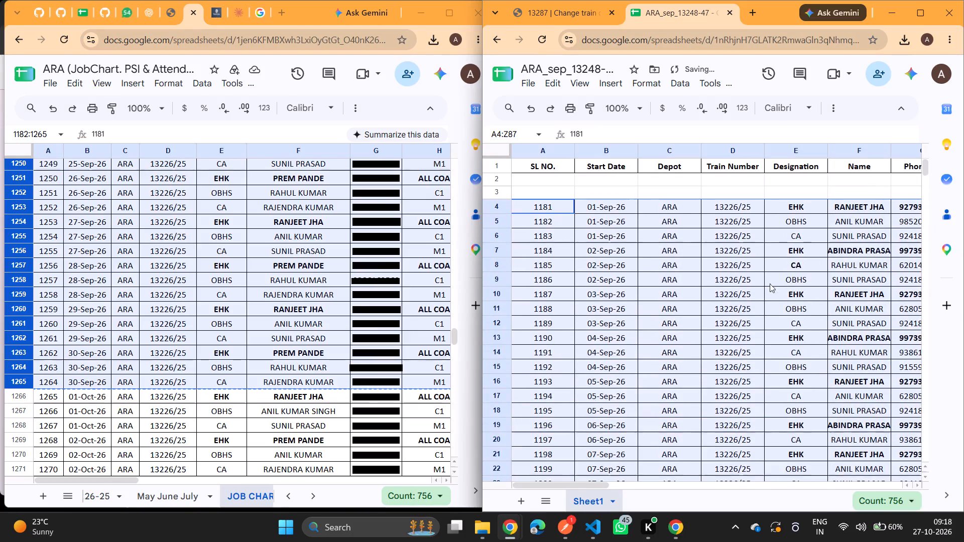
key(ctrl+z)
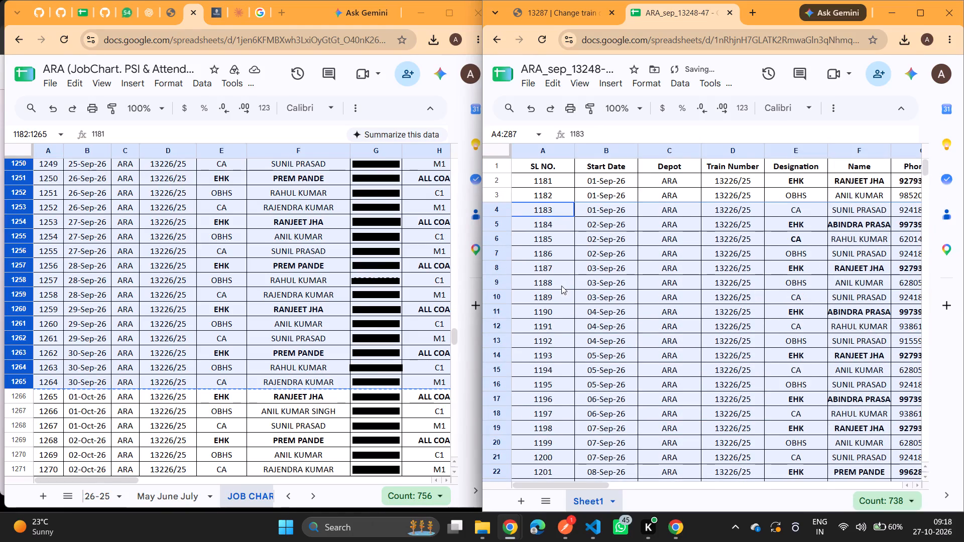
click(686, 279)
Check the copied train's number in the job chart and rename the ARA_sep_13248-47 spreadsheet as ARA_sep_13226-25.
scroll(343, 299, up, 4)
scroll(343, 299, down, 1)
scroll(343, 299, up, 8)
scroll(342, 299, down, 1)
scroll(342, 299, up, 4)
scroll(336, 302, down, 1)
scroll(336, 302, up, 3)
scroll(336, 302, down, 2)
scroll(336, 302, up, 3)
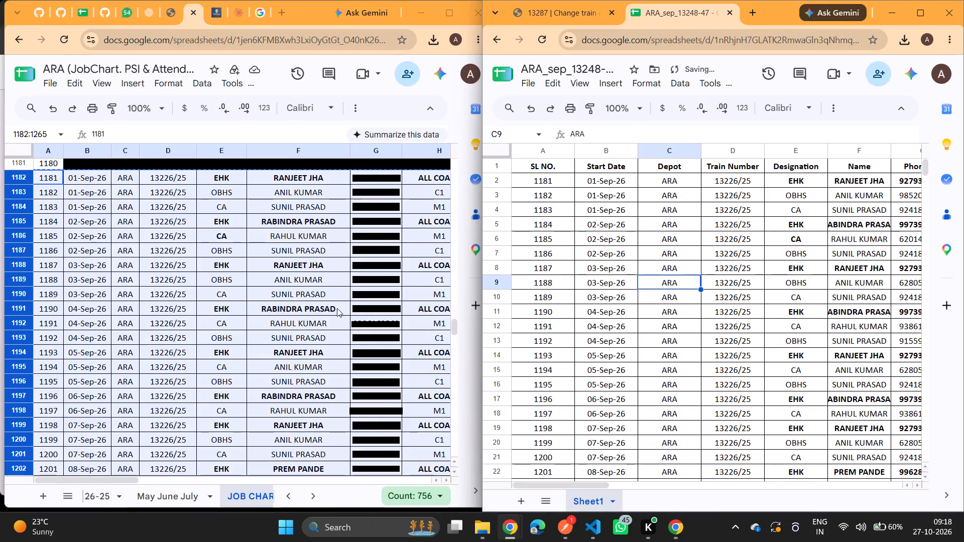
click(585, 71)
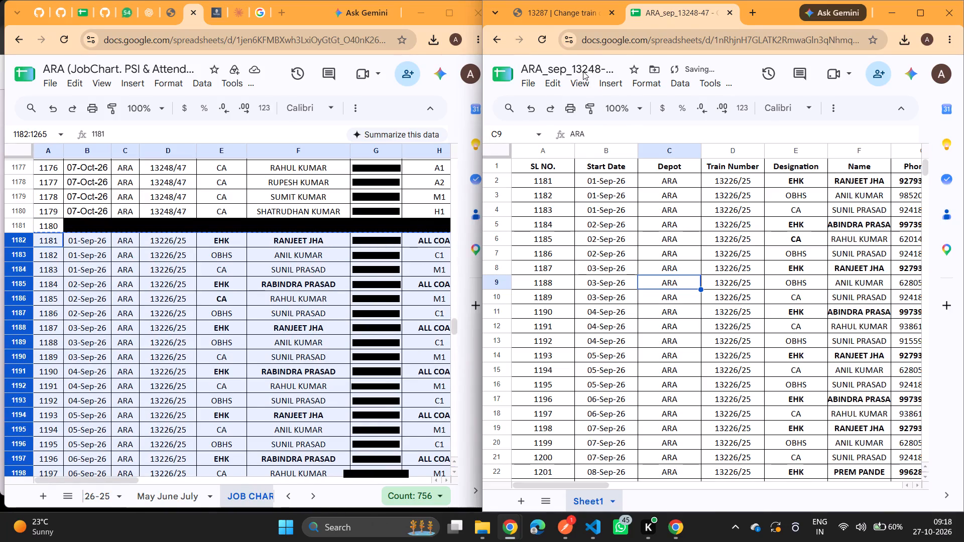
triple_click(588, 69)
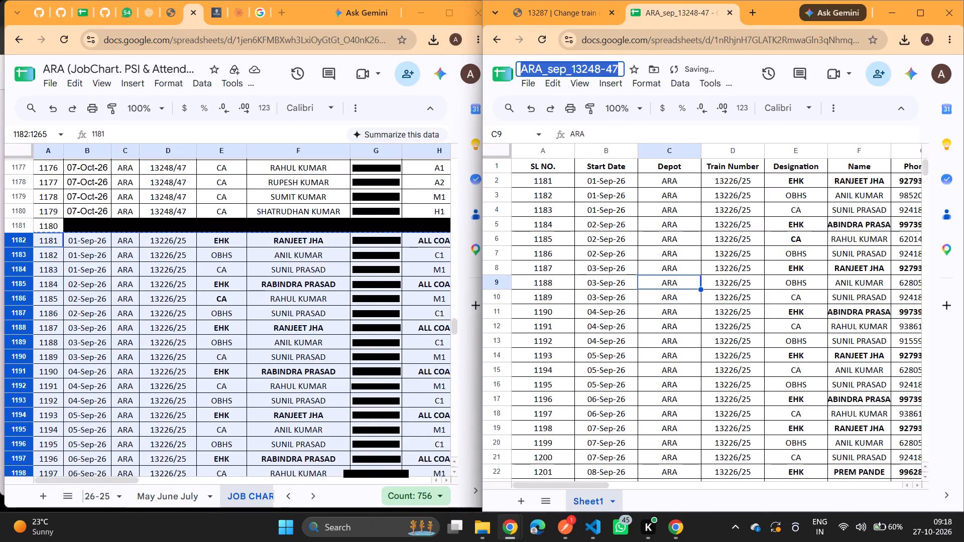
key(Right)
key(Right)
key(Right)
key(BackSpace)
key(BackSpace)
key(BackSpace)
key(BackSpace)
key(BackSpace)
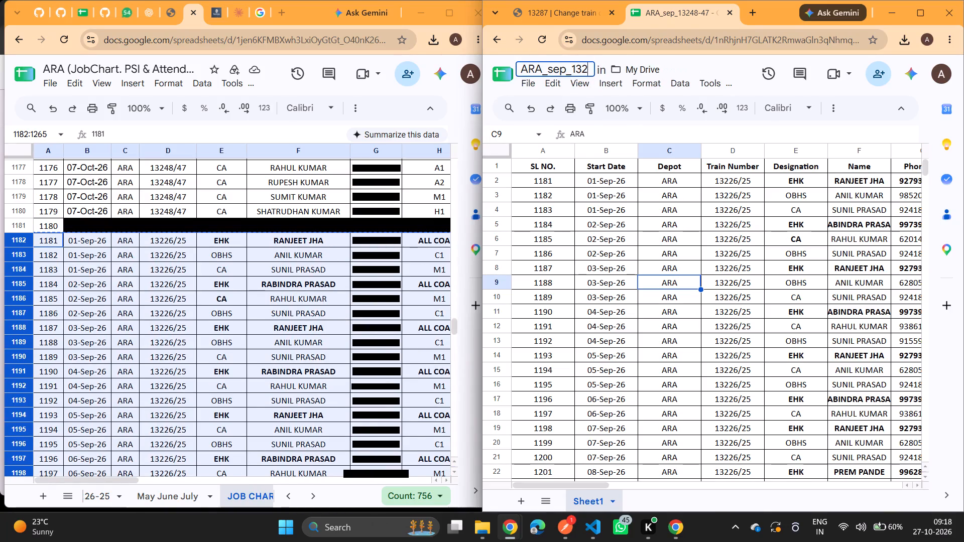
text(26-25)
key(Return)
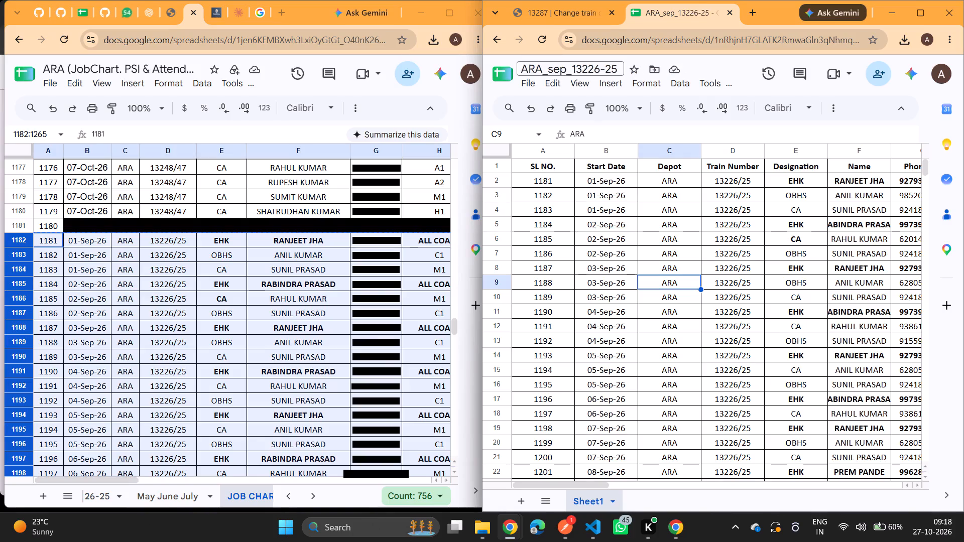
Download the ARA_sep_13226-25 sheet as a CSV file.
click(529, 83)
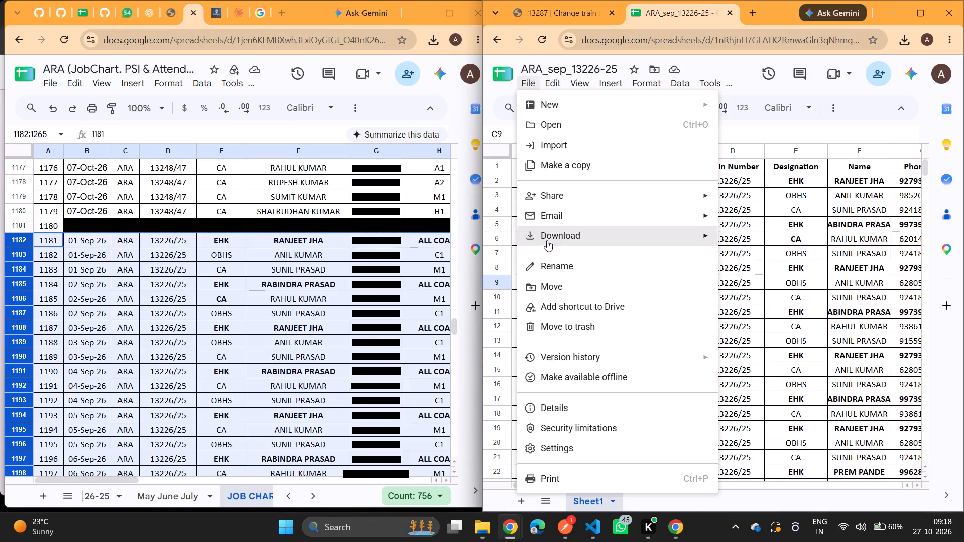
click(550, 237)
click(798, 314)
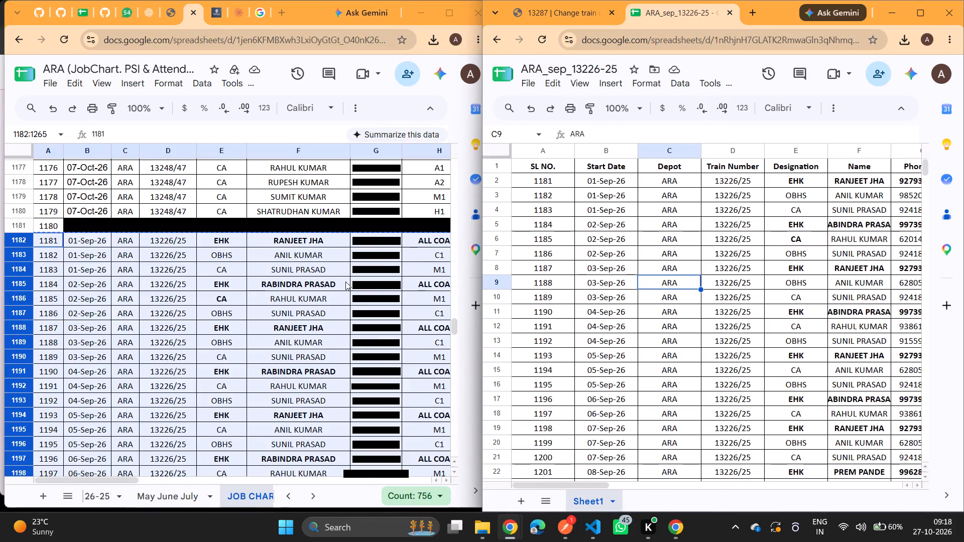
Look through the ARA job chart below the copied 13226/25 rows to its end for any further trains.
scroll(345, 282, down, 4)
scroll(345, 282, up, 5)
scroll(345, 282, down, 8)
scroll(354, 276, up, 1)
scroll(354, 276, down, 2)
scroll(354, 275, up, 1)
scroll(354, 275, down, 10)
scroll(355, 275, up, 2)
scroll(355, 275, down, 9)
scroll(355, 271, up, 3)
scroll(355, 271, down, 1)
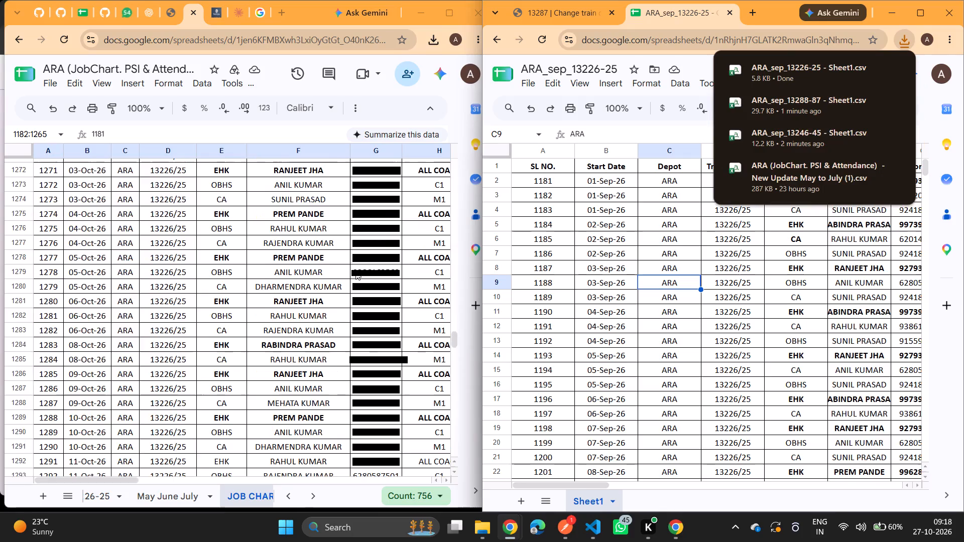
scroll(355, 270, down, 7)
scroll(355, 270, up, 2)
scroll(355, 270, down, 2)
scroll(355, 269, up, 3)
scroll(355, 269, down, 5)
scroll(355, 269, up, 3)
scroll(355, 268, down, 3)
scroll(355, 268, up, 2)
scroll(355, 268, down, 2)
scroll(355, 268, up, 2)
scroll(355, 268, down, 1)
scroll(355, 268, up, 1)
scroll(355, 268, down, 3)
scroll(355, 268, up, 7)
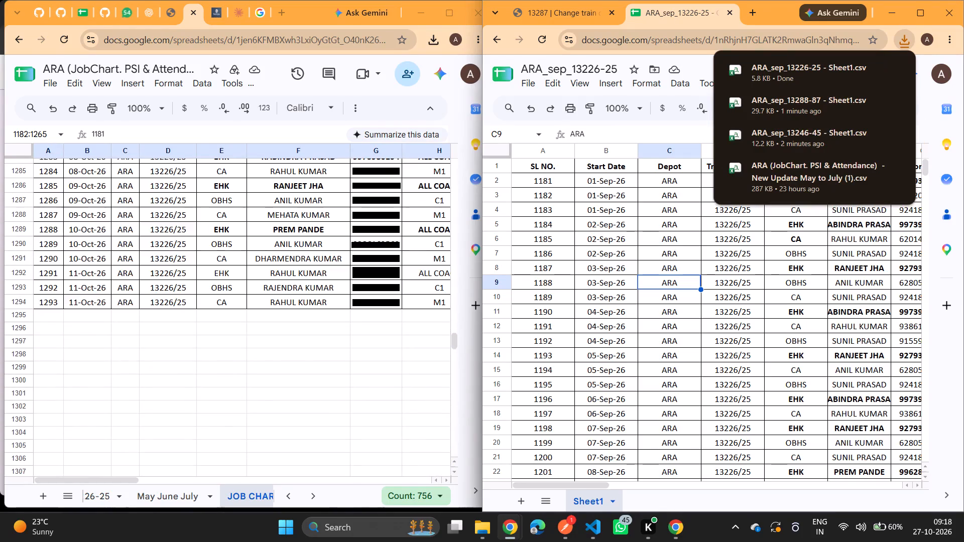
scroll(354, 267, down, 4)
scroll(354, 267, up, 2)
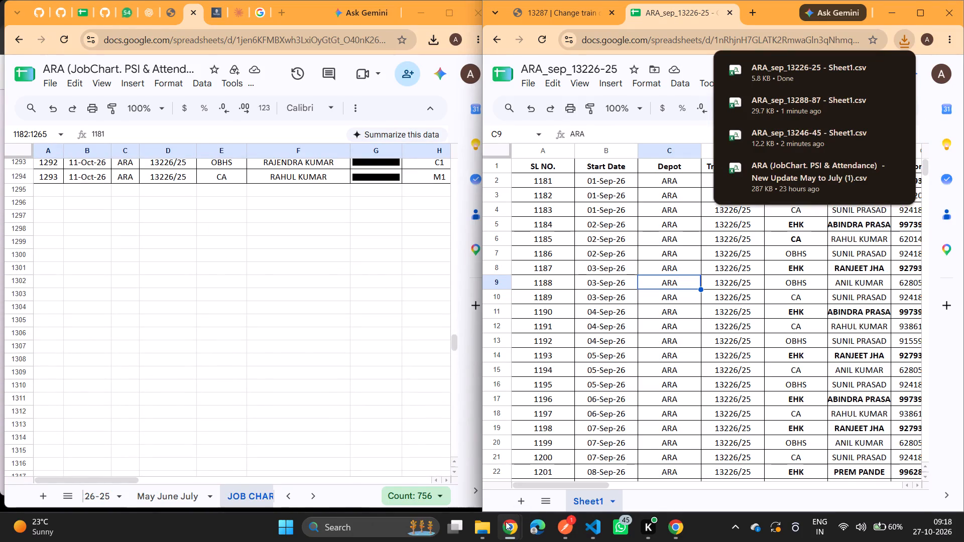
In the Downloads folder in File Explorer, rename the ARA_sep_13226-25 - Sheet1 file as ARA_sep_13226-25.
click(494, 529)
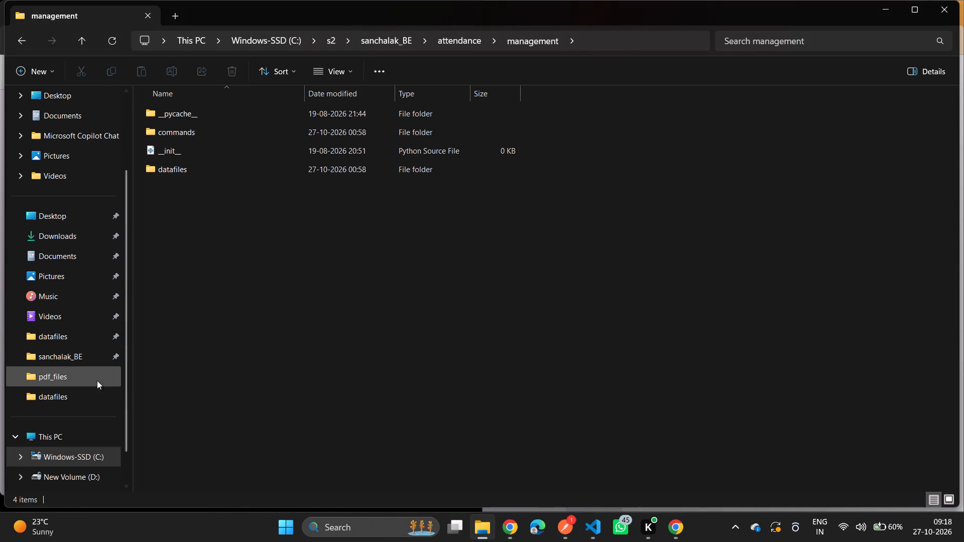
click(87, 243)
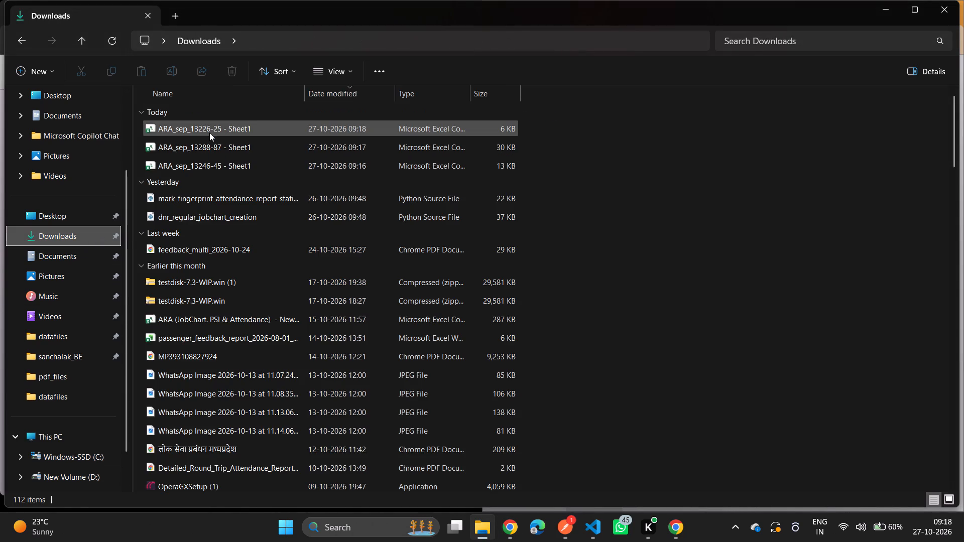
click(209, 126)
click(184, 75)
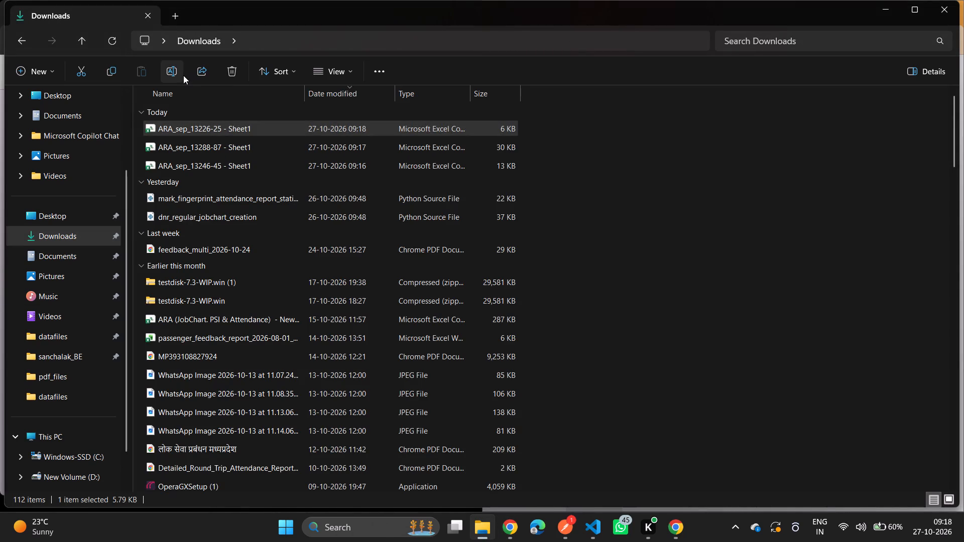
click(179, 72)
key(Right)
key(BackSpace)
key(BackSpace)
key(BackSpace)
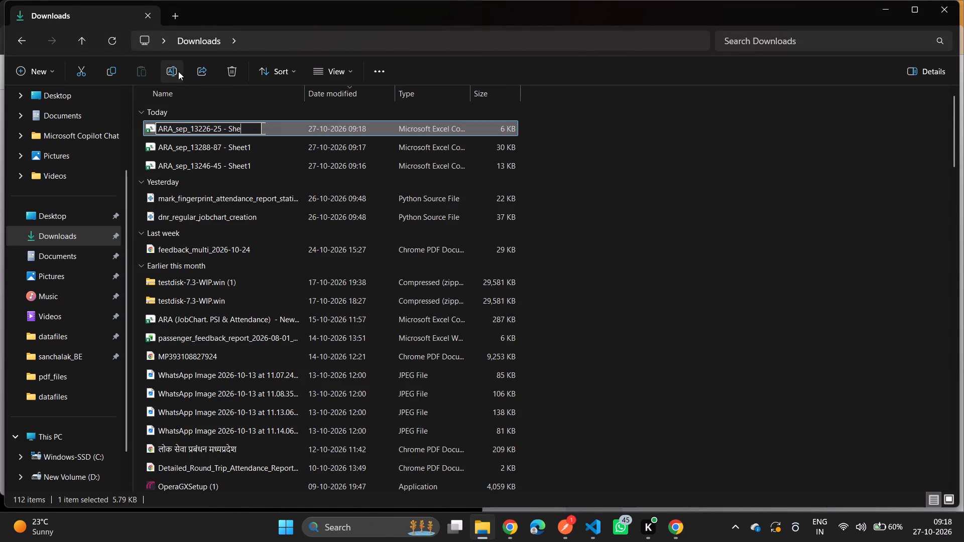
key(BackSpace)
key(BackSpace)
key(BackSpace)
key(BackSpace)
key(BackSpace)
key(BackSpace)
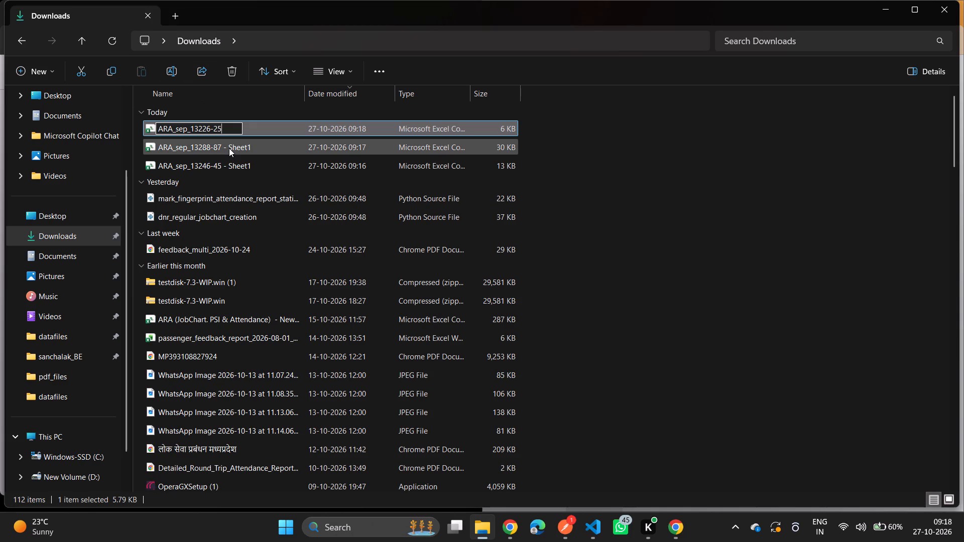
Rename the ARA_sep_13288-87 - Sheet1 file as ARA_sep_13288-87.
click(229, 148)
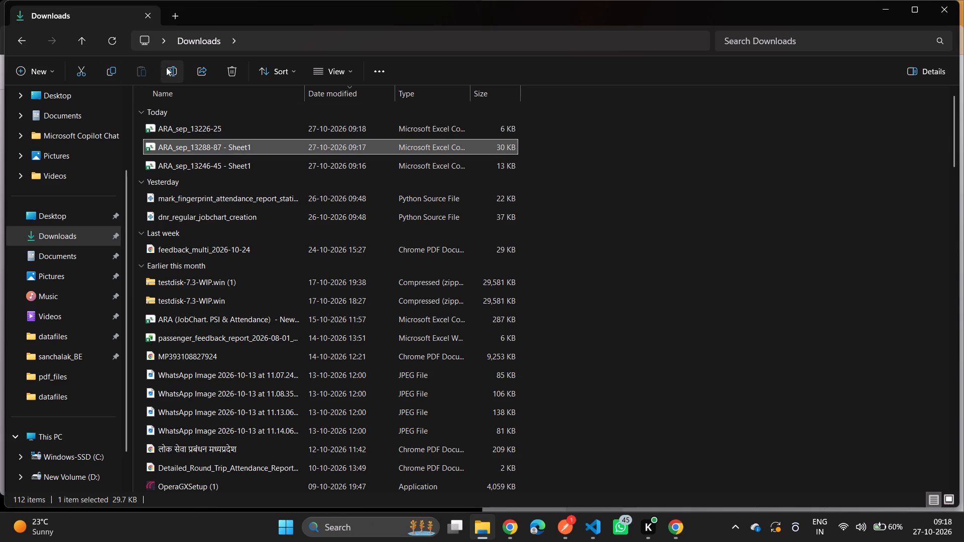
click(166, 67)
key(Right)
key(BackSpace)
key(BackSpace)
key(BackSpace)
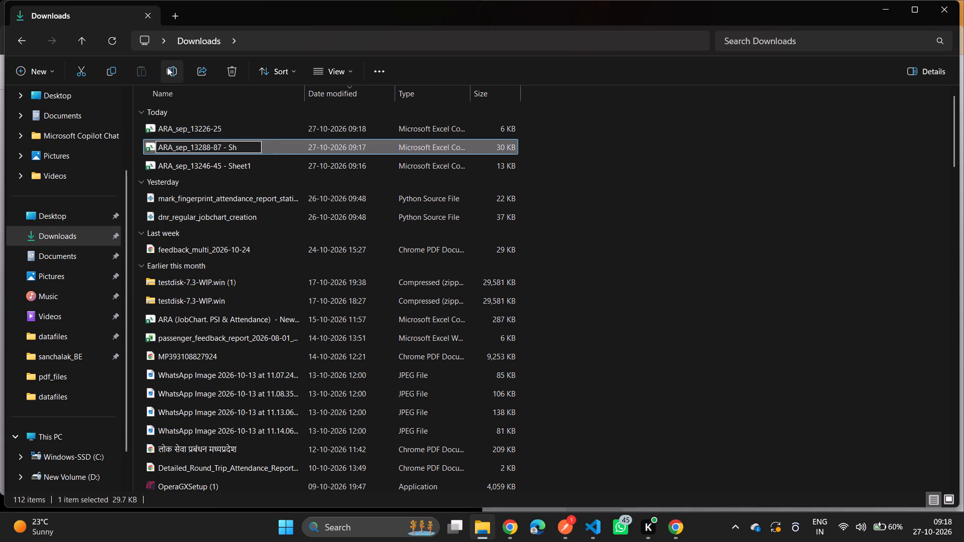
key(BackSpace)
key(BackSpace)
key(BackSpace)
key(BackSpace)
key(BackSpace)
key(BackSpace)
key(Return)
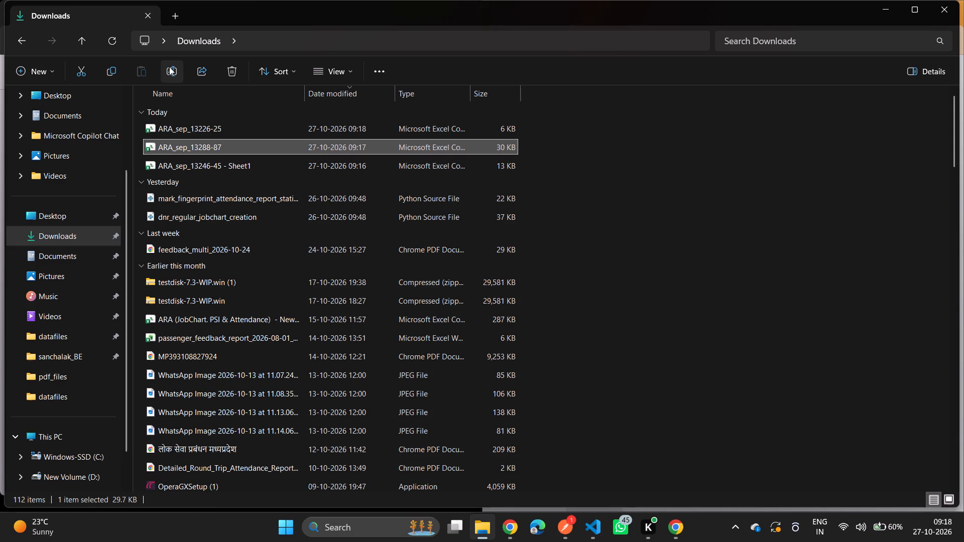
Rename the ARA_sep_13246-45 - Sheet1 file as ARA_sep_13246-45.
click(214, 169)
click(175, 72)
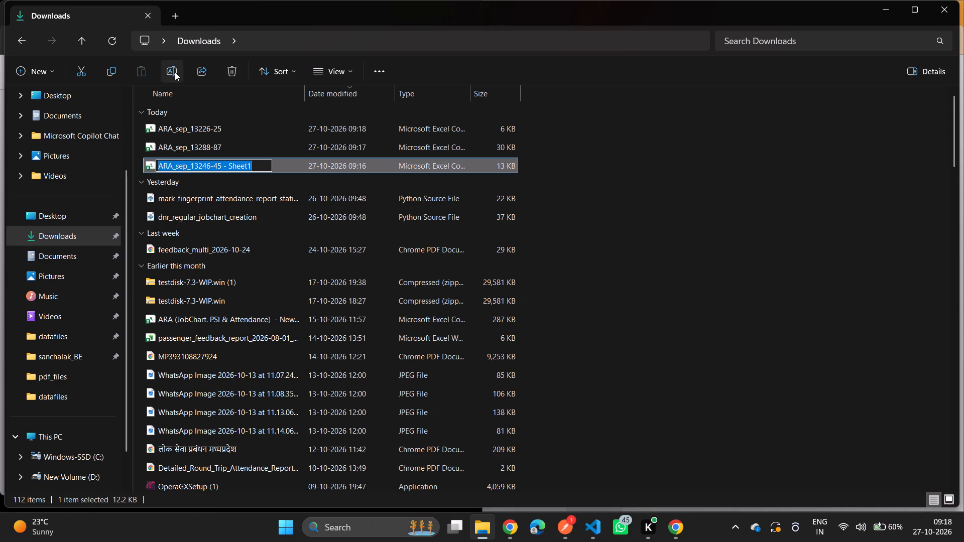
key(Right)
key(Right)
key(BackSpace)
key(BackSpace)
key(BackSpace)
key(BackSpace)
key(BackSpace)
key(BackSpace)
key(BackSpace)
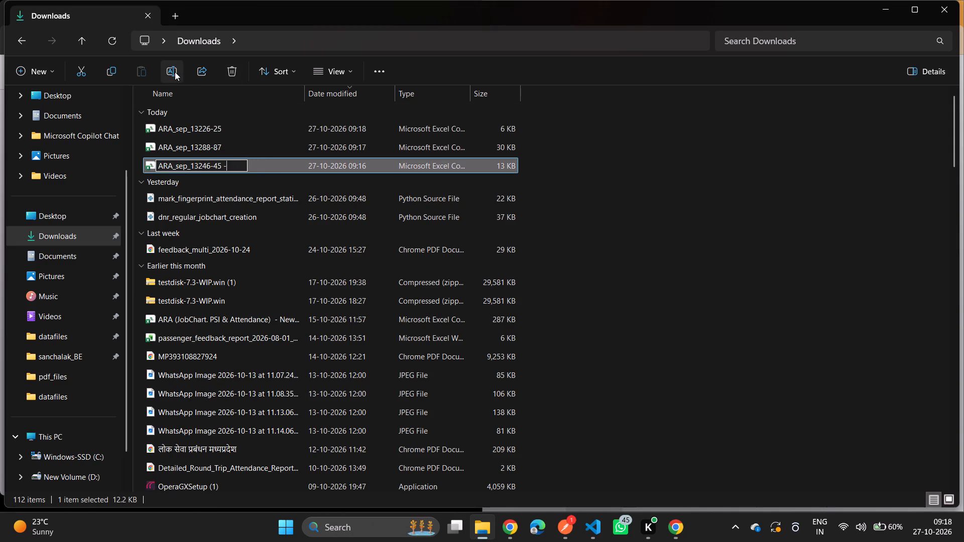
key(BackSpace)
key(BackSpace)
key(Return)
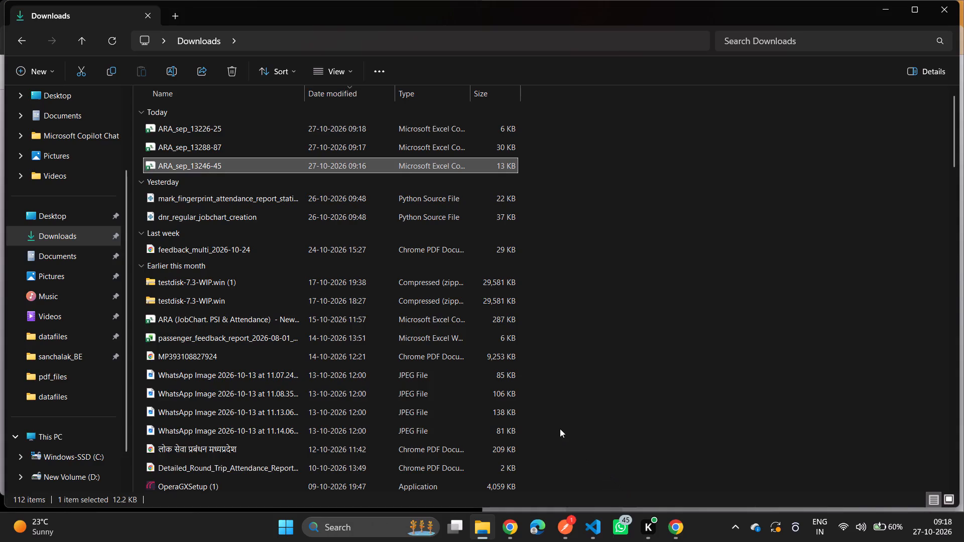
Look back through the ARA job chart for trains with September rows and compare them with the CSV files in Downloads.
click(681, 539)
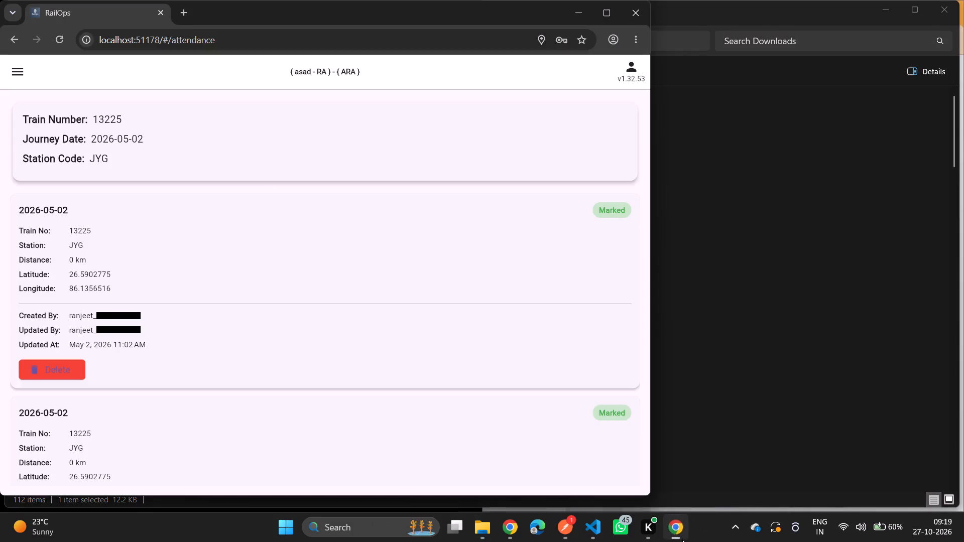
click(682, 534)
click(506, 526)
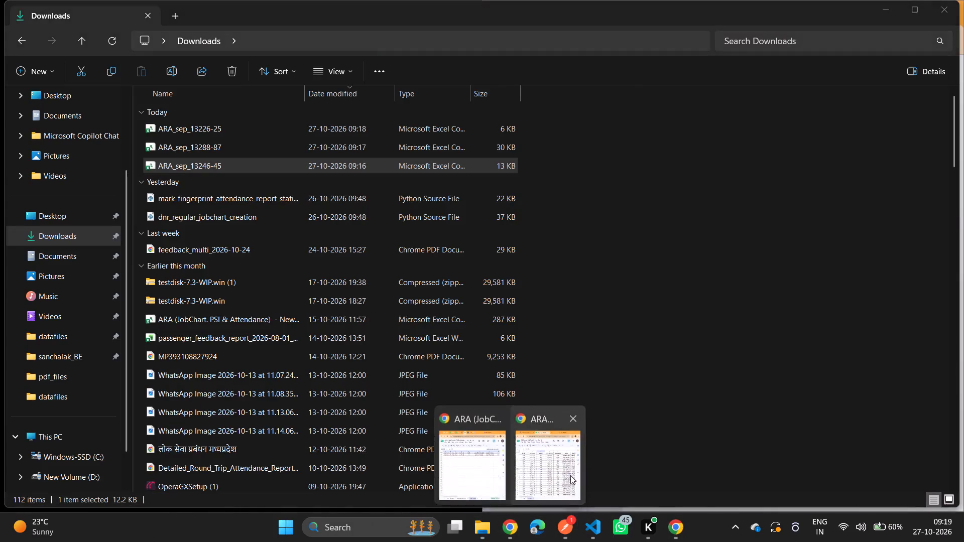
click(570, 474)
click(503, 532)
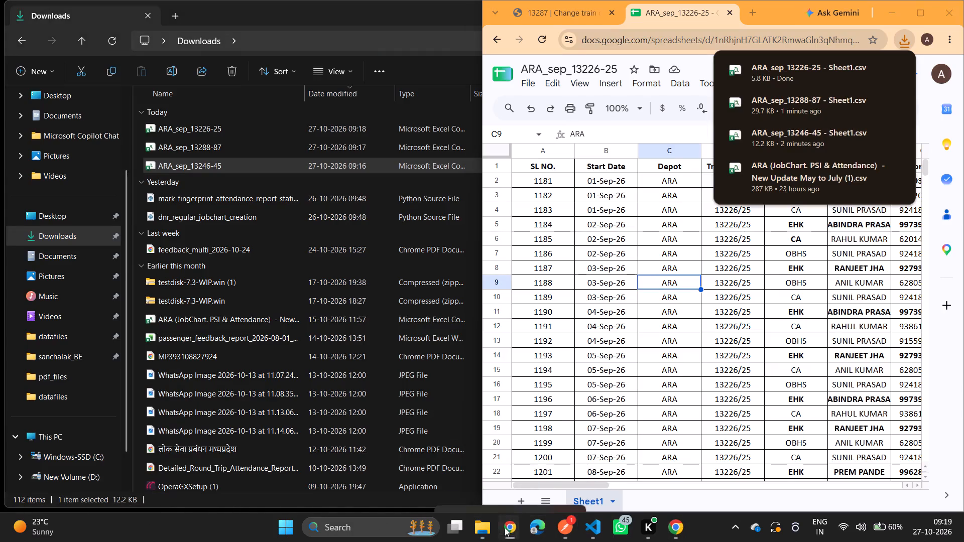
click(475, 477)
scroll(336, 351, down, 2)
scroll(336, 351, up, 4)
scroll(336, 351, down, 1)
scroll(336, 351, up, 2)
scroll(336, 346, down, 9)
scroll(336, 345, up, 8)
scroll(338, 342, down, 1)
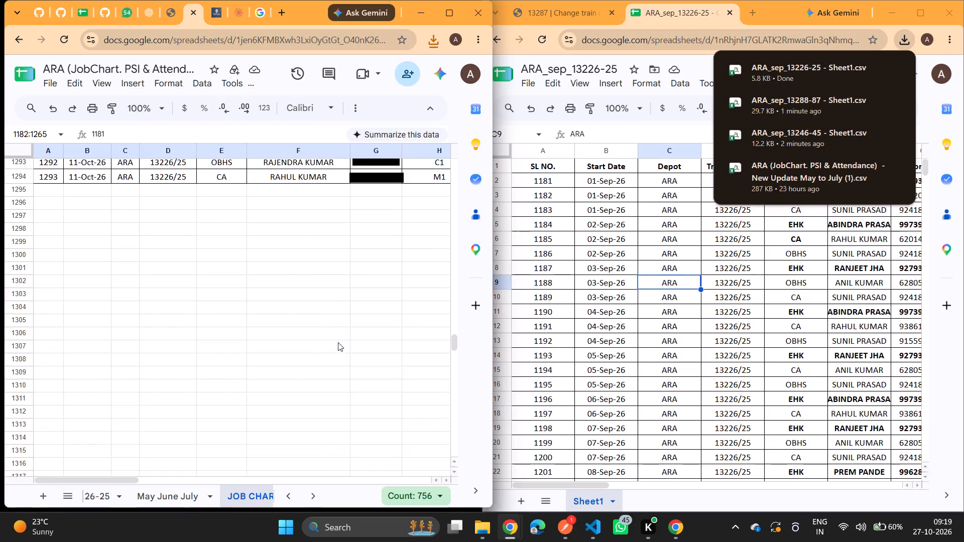
scroll(338, 342, down, 1)
scroll(338, 341, up, 6)
scroll(338, 341, down, 2)
scroll(338, 341, up, 5)
scroll(338, 341, down, 2)
scroll(338, 341, up, 4)
scroll(338, 341, down, 4)
scroll(338, 341, up, 2)
scroll(338, 340, down, 5)
scroll(338, 340, up, 8)
scroll(338, 340, down, 2)
scroll(338, 340, up, 8)
scroll(338, 340, down, 2)
scroll(338, 340, up, 2)
scroll(338, 340, down, 4)
scroll(338, 340, up, 10)
scroll(338, 339, down, 1)
scroll(338, 339, up, 7)
scroll(338, 339, down, 1)
scroll(338, 339, up, 9)
scroll(338, 339, down, 1)
scroll(338, 339, up, 2)
scroll(338, 339, down, 2)
scroll(338, 339, up, 3)
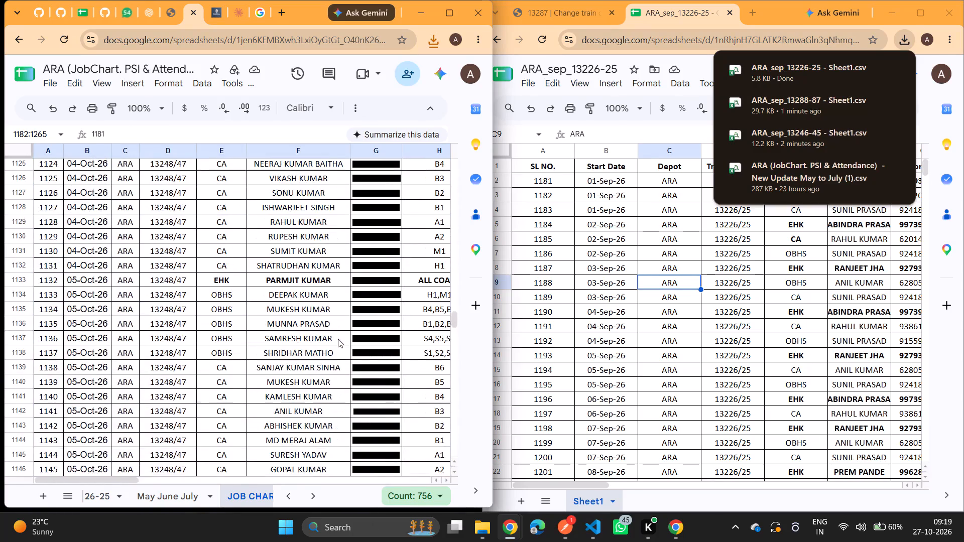
scroll(338, 339, up, 7)
scroll(338, 339, down, 2)
scroll(338, 339, up, 12)
scroll(338, 339, down, 2)
scroll(338, 339, up, 7)
scroll(338, 339, down, 4)
scroll(338, 339, up, 15)
scroll(340, 337, down, 1)
scroll(340, 337, up, 3)
scroll(340, 337, down, 1)
scroll(340, 337, up, 14)
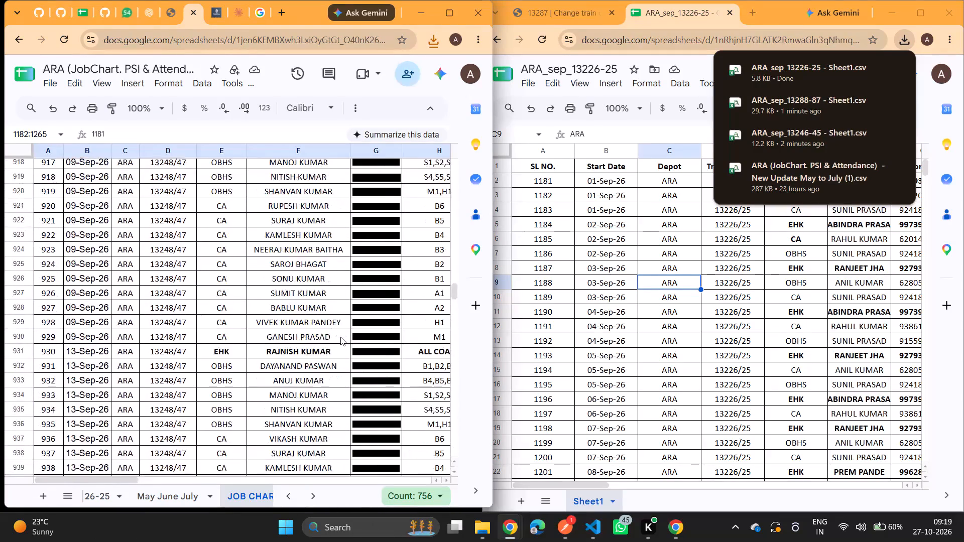
scroll(340, 337, down, 4)
scroll(340, 337, up, 3)
scroll(340, 337, down, 1)
scroll(340, 337, up, 3)
scroll(340, 337, down, 1)
scroll(340, 337, up, 2)
scroll(340, 337, down, 4)
scroll(340, 337, up, 1)
scroll(340, 337, down, 4)
scroll(340, 337, up, 4)
scroll(340, 337, down, 1)
scroll(340, 337, up, 7)
scroll(340, 337, down, 1)
scroll(340, 337, up, 20)
scroll(340, 337, down, 1)
scroll(340, 337, up, 2)
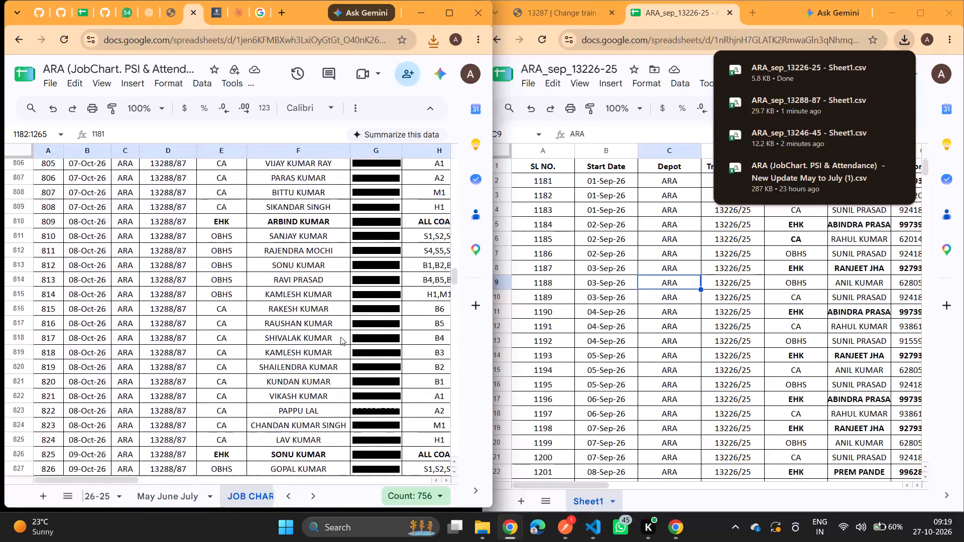
scroll(340, 337, down, 4)
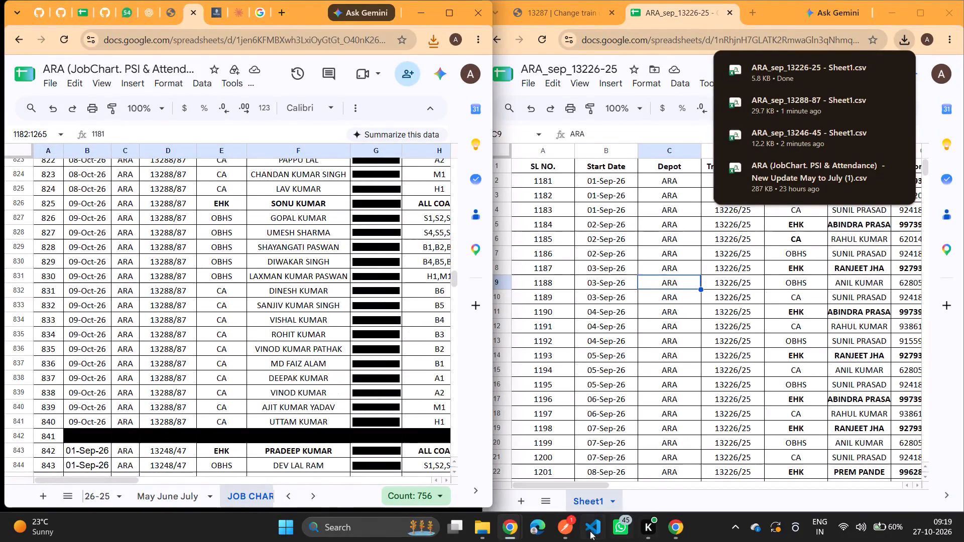
click(483, 529)
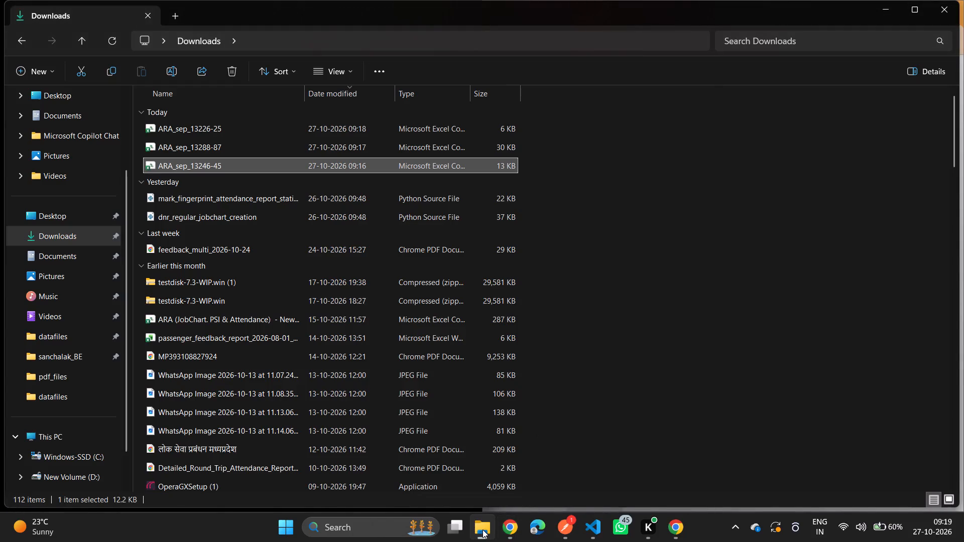
click(483, 529)
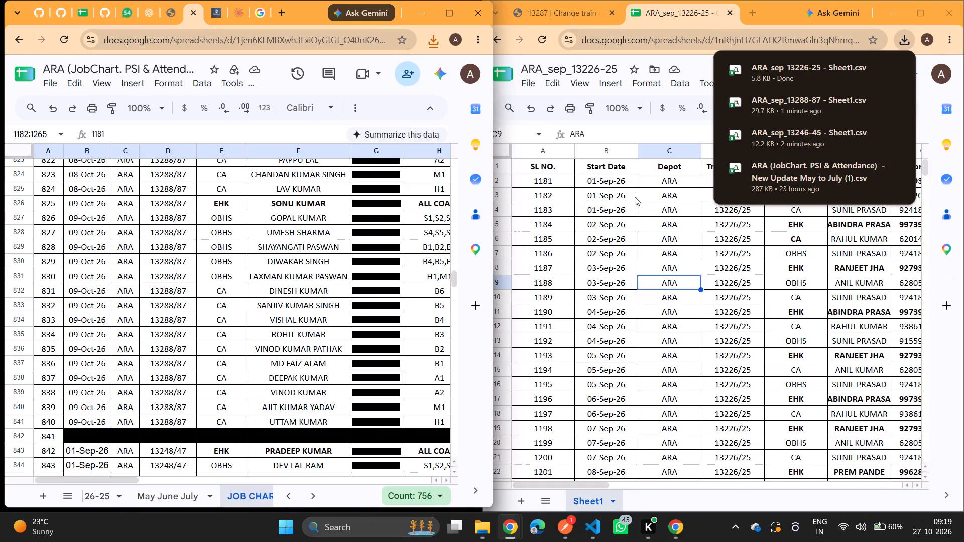
Rename the ARA_sep_13226-25 spreadsheet as ARA_sep_13248-47.
click(596, 68)
key(ctrl+z)
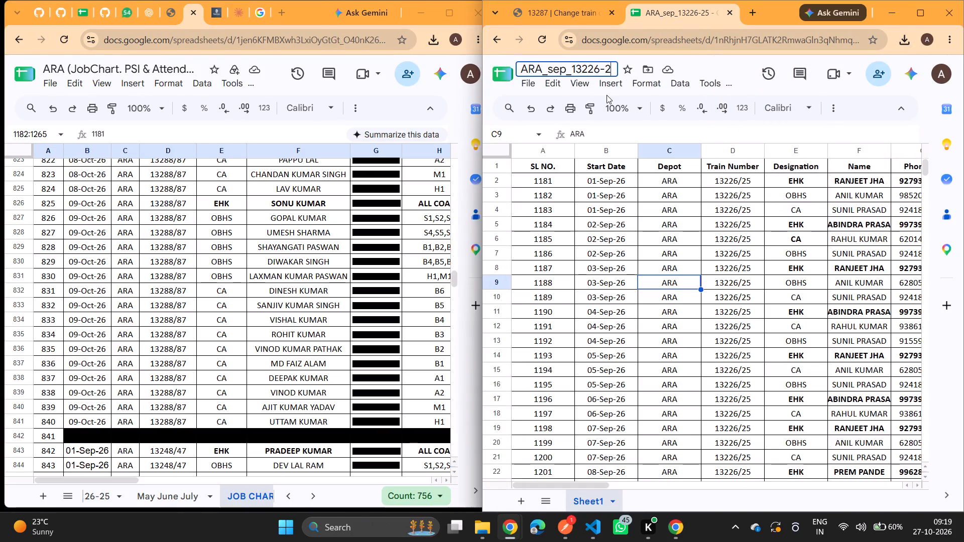
key(ctrl+z)
key(ctrl+z)
key(ctrl+z)
key(ctrl+z)
key(ctrl+z)
key(ctrl+z)
key(ctrl+z)
key(ctrl+z)
key(ctrl+z)
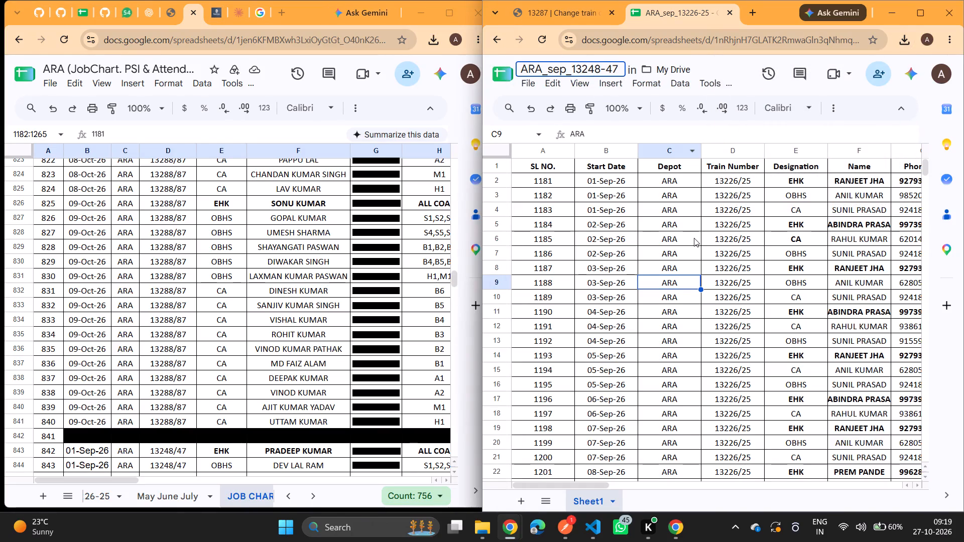
click(717, 249)
Undo and redo the spreadsheet's earlier edits until only the header row is left, with the train rows below it cleared.
key(ctrl+z)
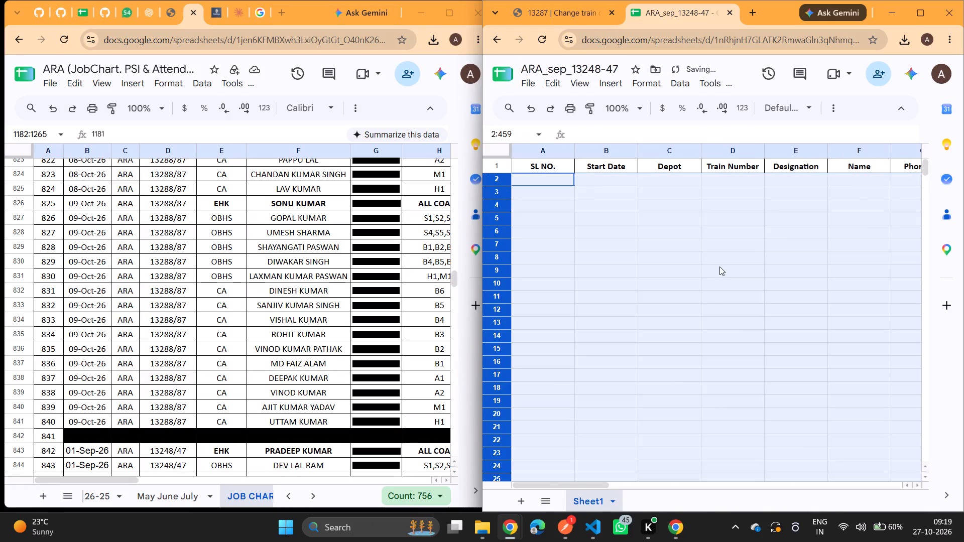
key(ctrl+z)
key(ctrl+z)
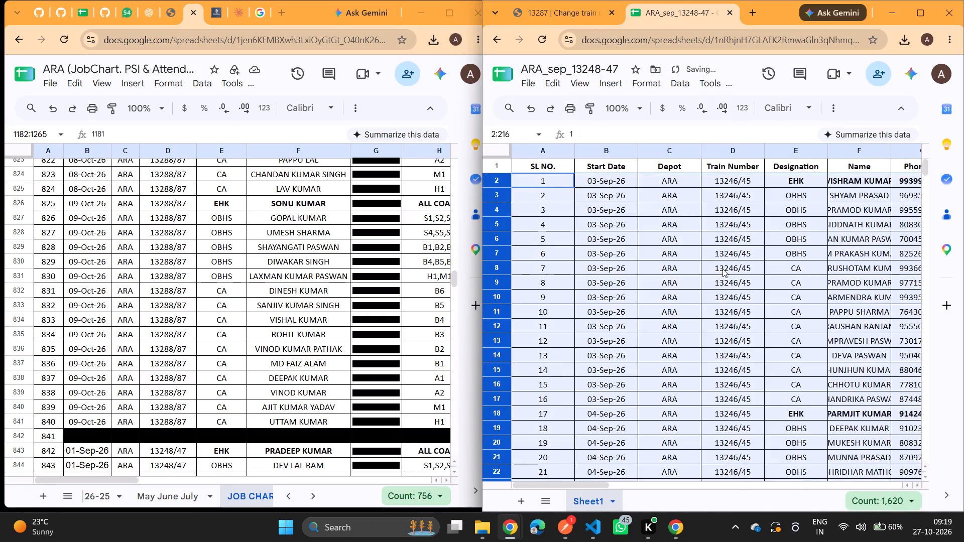
key(ctrl+z)
key(ctrl+z)
key(ctrl+z)
key(ctrl+z)
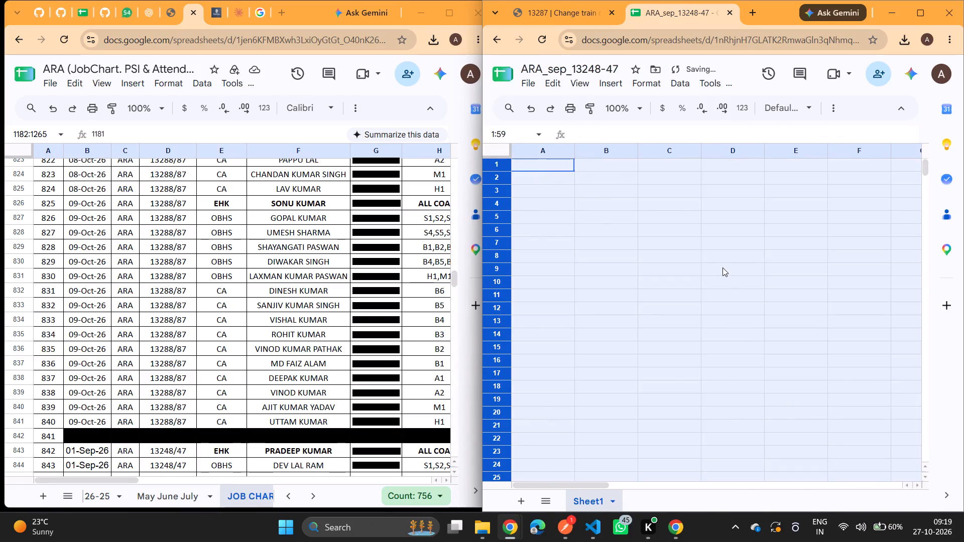
key(ctrl+y)
key(ctrl+y)
key(ctrl+y)
key(ctrl+y)
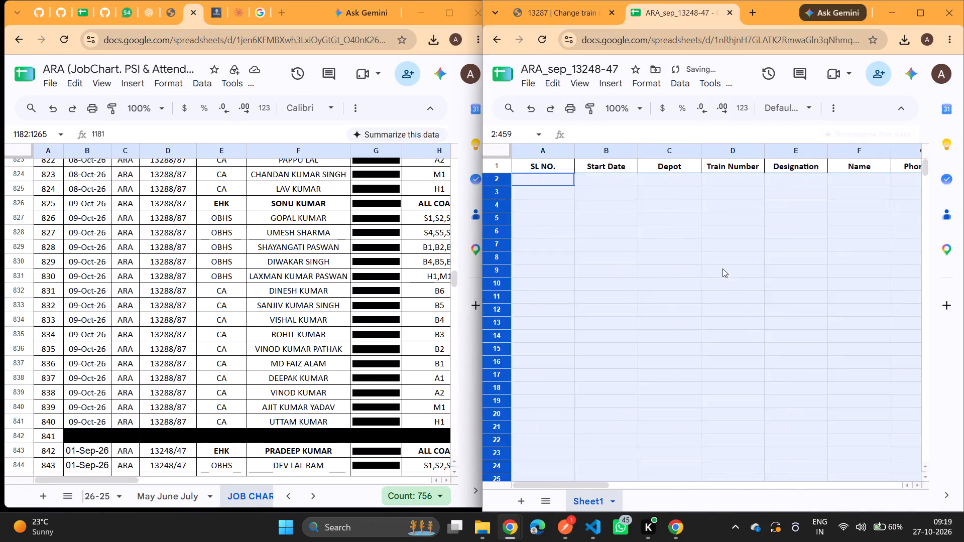
key(ctrl+y)
key(ctrl+y)
key(ctrl+y)
key(ctrl+y)
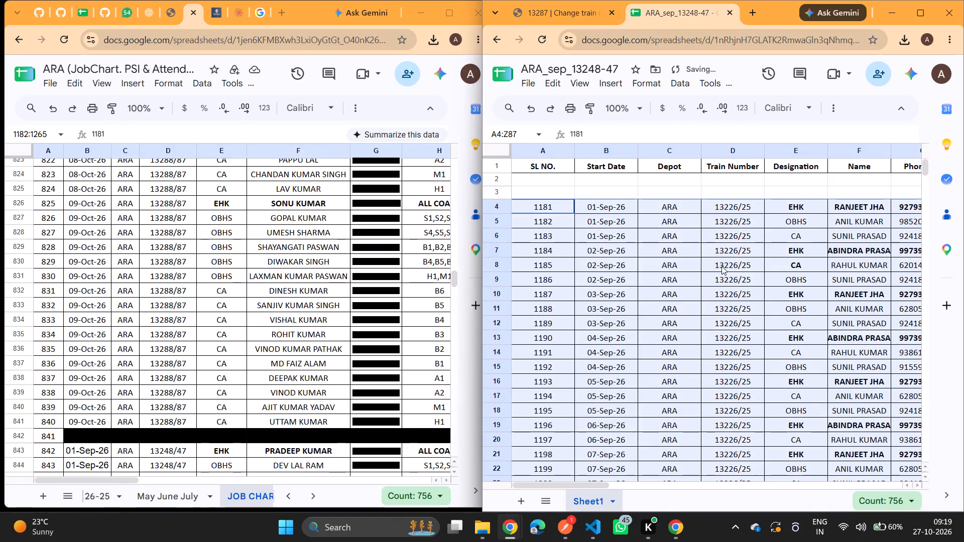
key(ctrl+z)
key(ctrl+z)
key(ctrl+z)
key(ctrl+z)
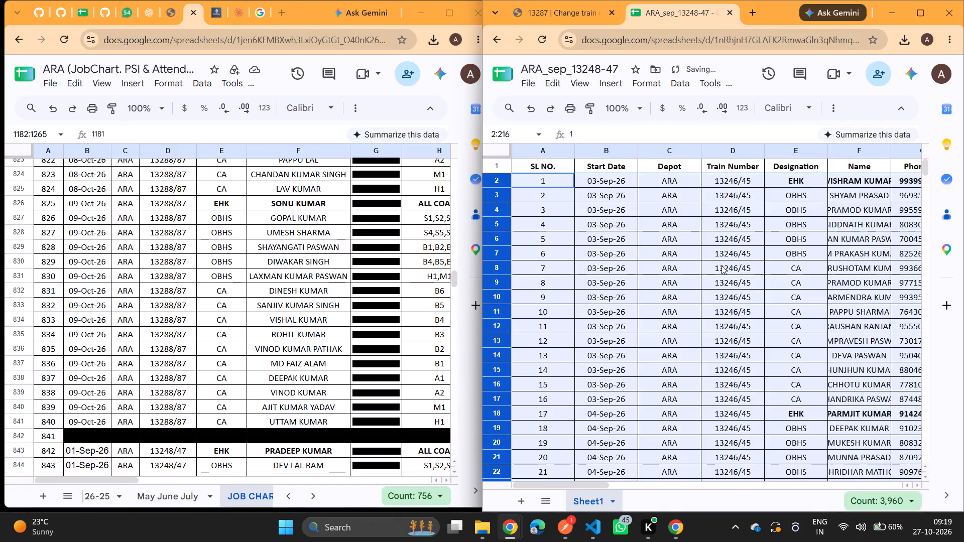
key(ctrl+z)
key(ctrl+z)
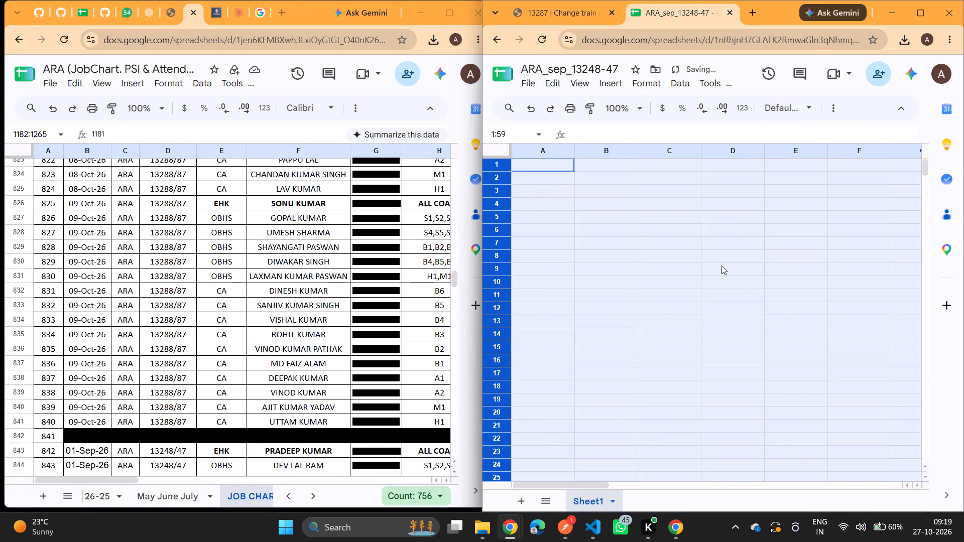
key(ctrl+z)
key(ctrl+y)
key(ctrl+y)
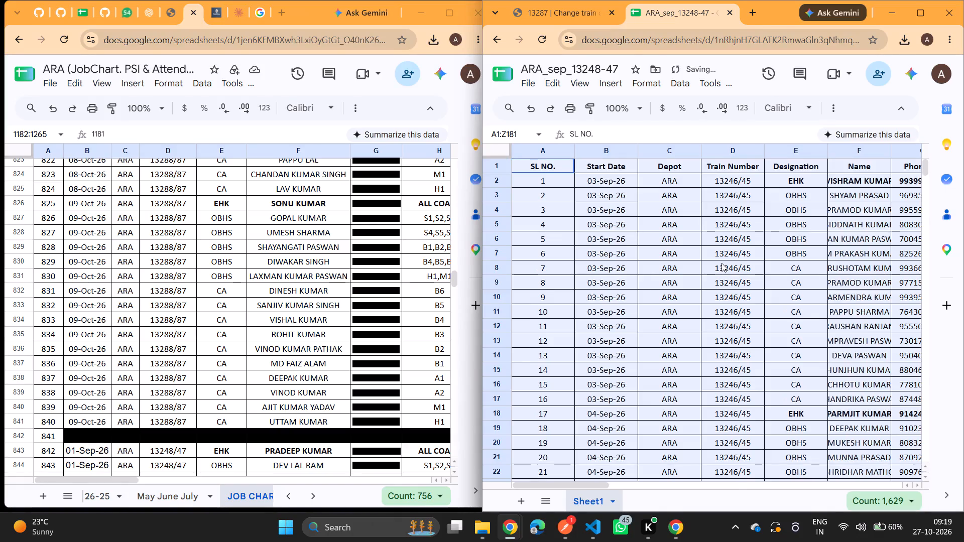
key(ctrl+y)
key(ctrl+y)
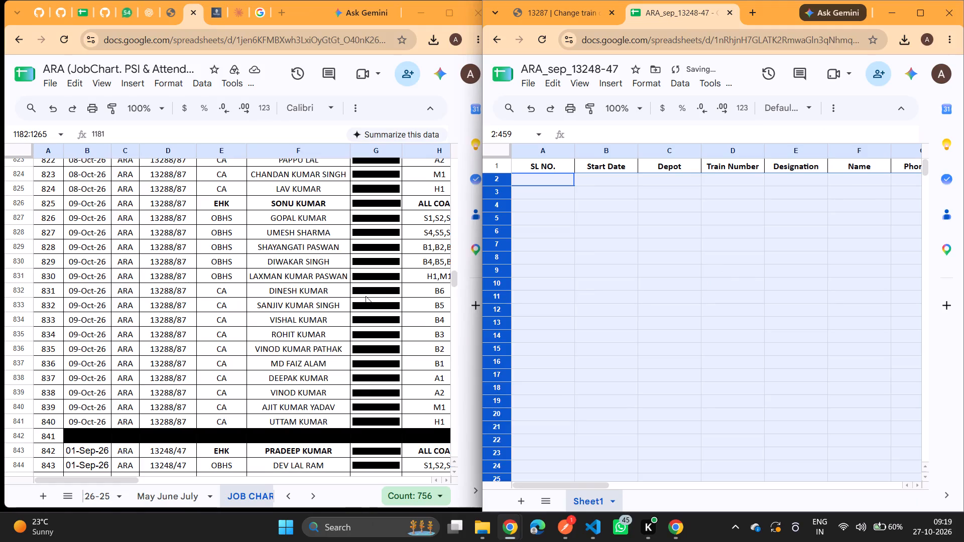
Copy the September 13248/47 rows 843 to 1116 from the ARA job chart into ARA_sep_13248-47, starting at row 2.
scroll(313, 291, down, 1)
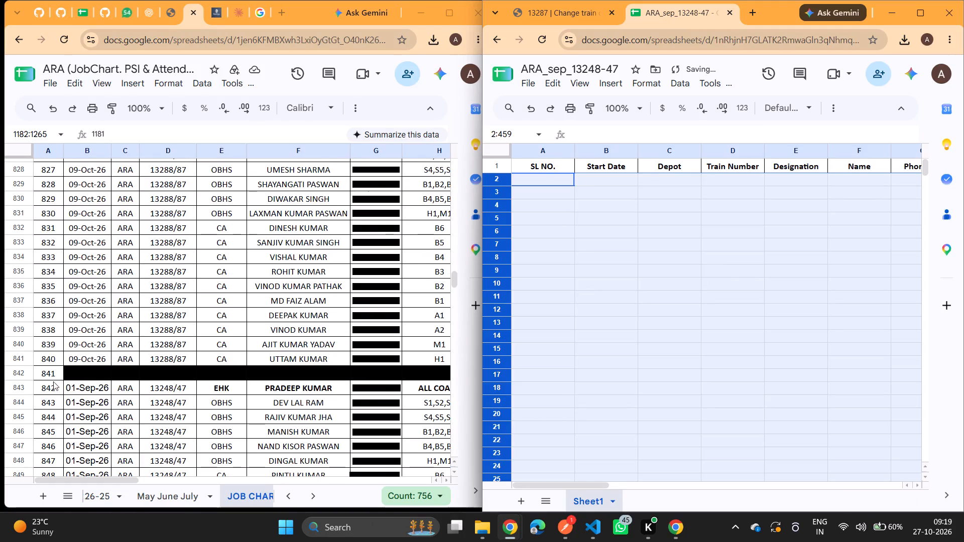
drag(19, 387, 62, 540)
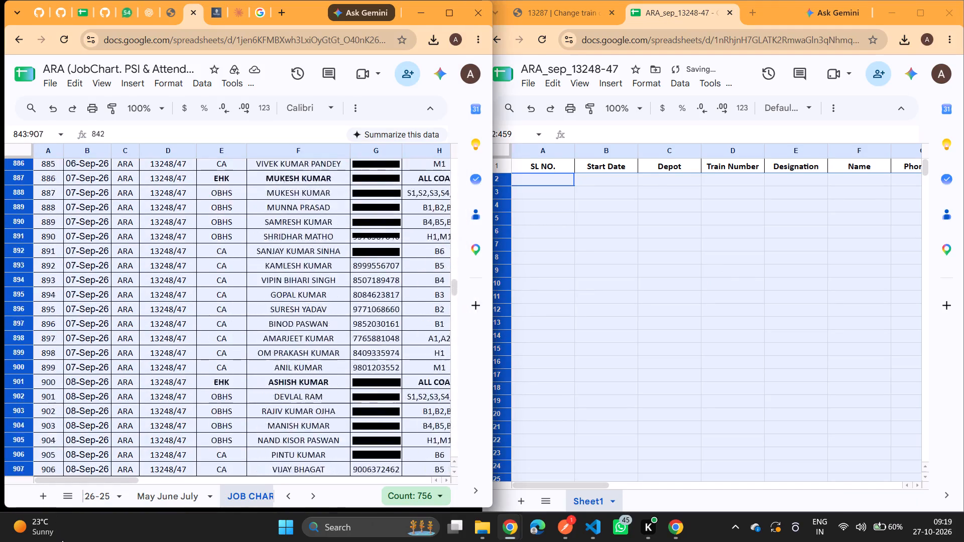
drag(62, 540, 65, 535)
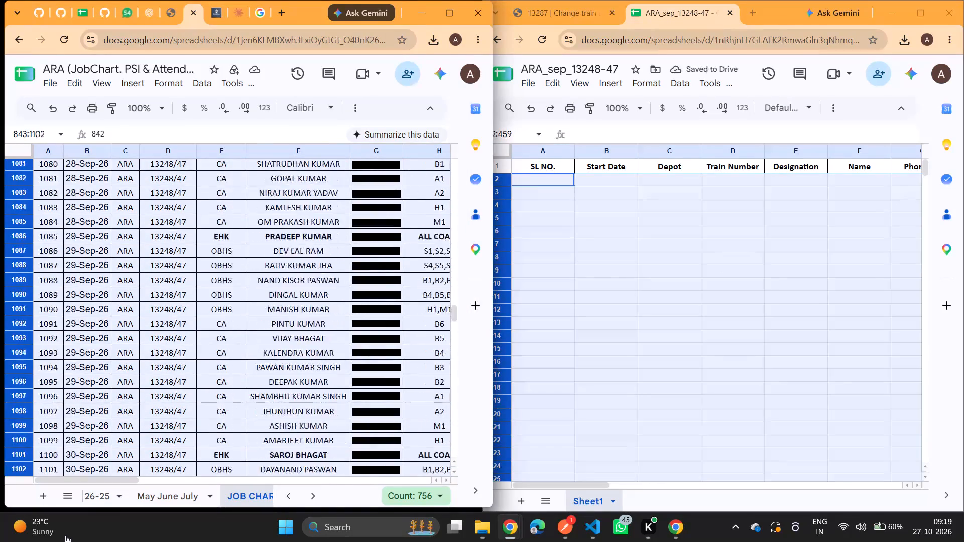
drag(65, 535, 244, 417)
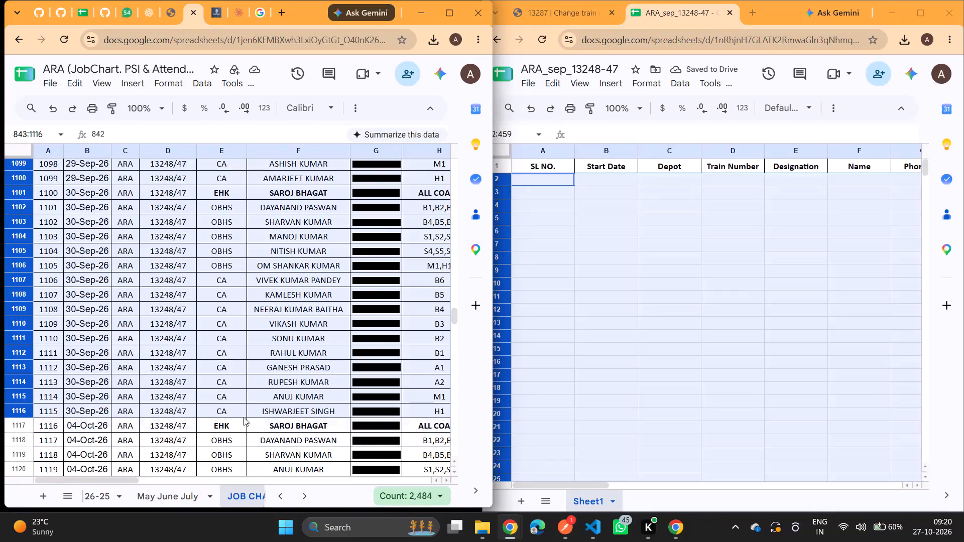
drag(244, 417, 443, 415)
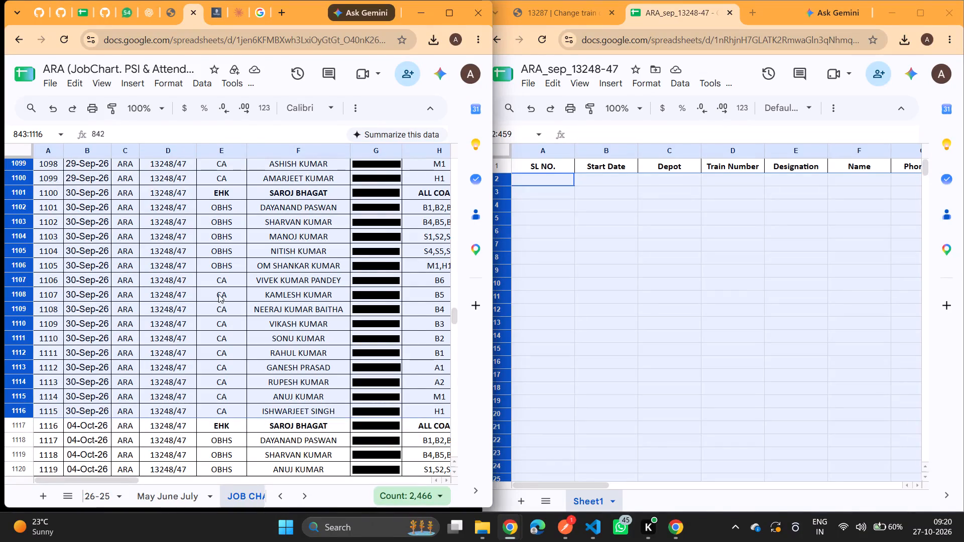
right_click(213, 285)
click(278, 217)
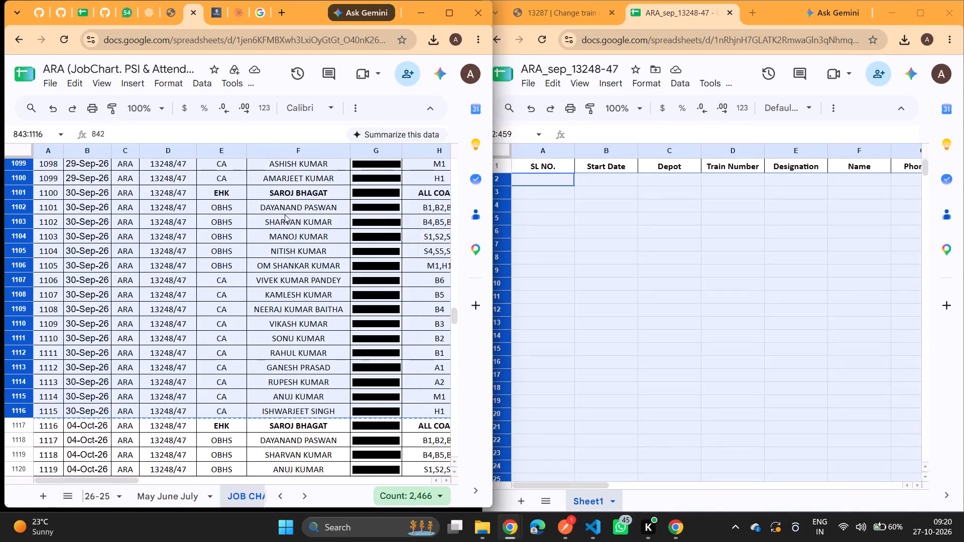
right_click(661, 293)
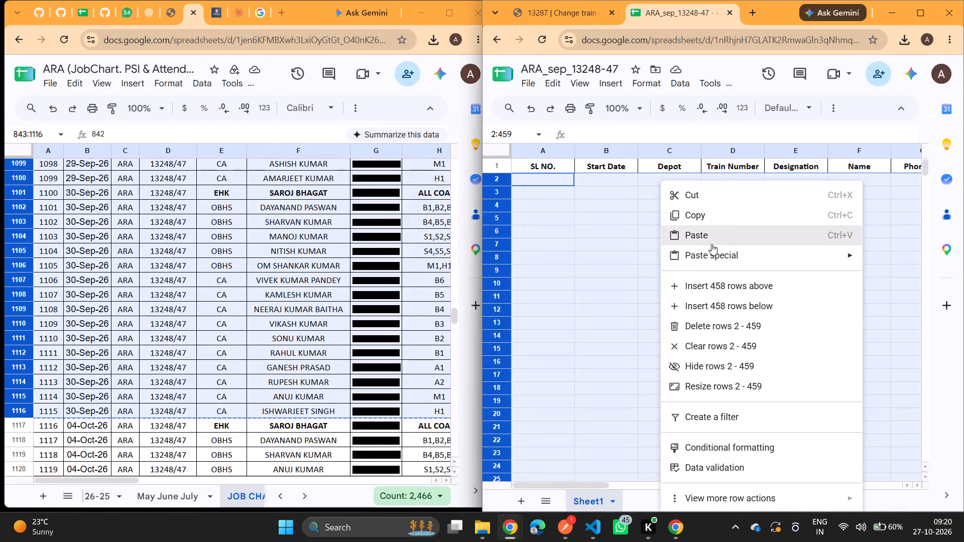
click(712, 239)
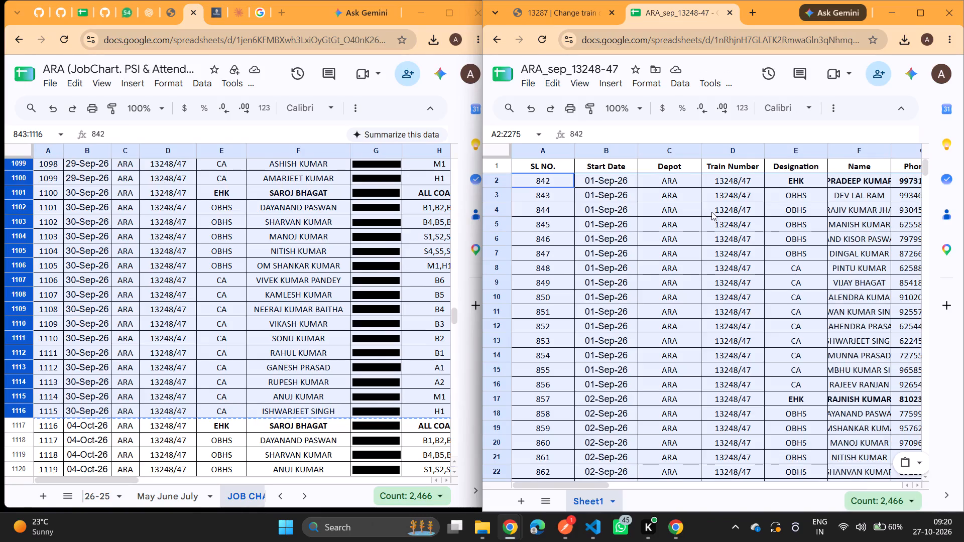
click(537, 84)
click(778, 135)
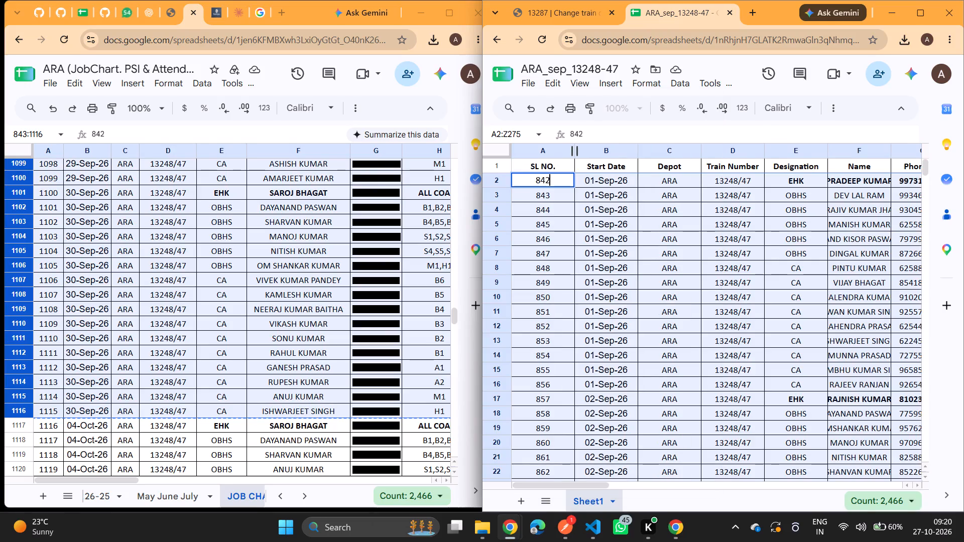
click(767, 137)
Check the end of the pasted 13248/47 rows and download ARA_sep_13248-47 as a CSV file.
drag(927, 170, 927, 402)
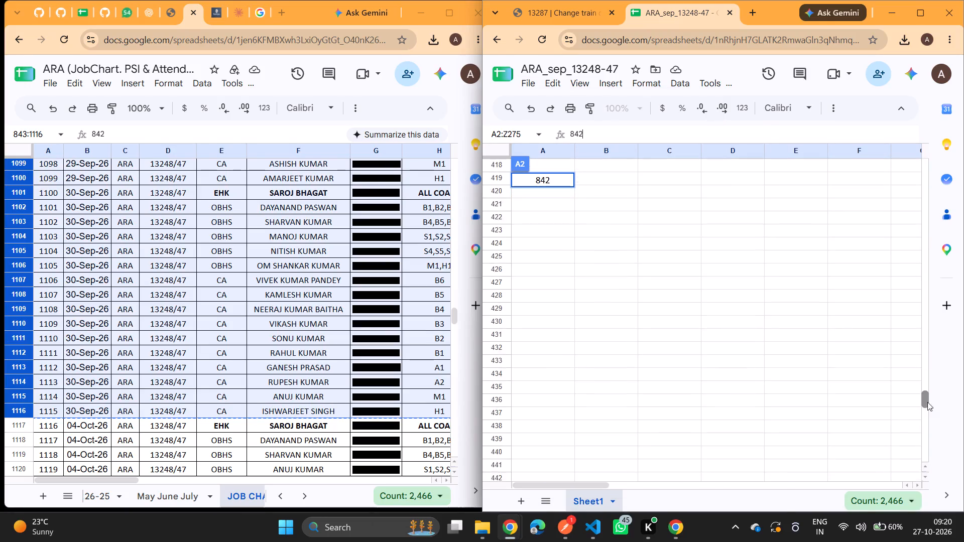
drag(927, 402, 929, 323)
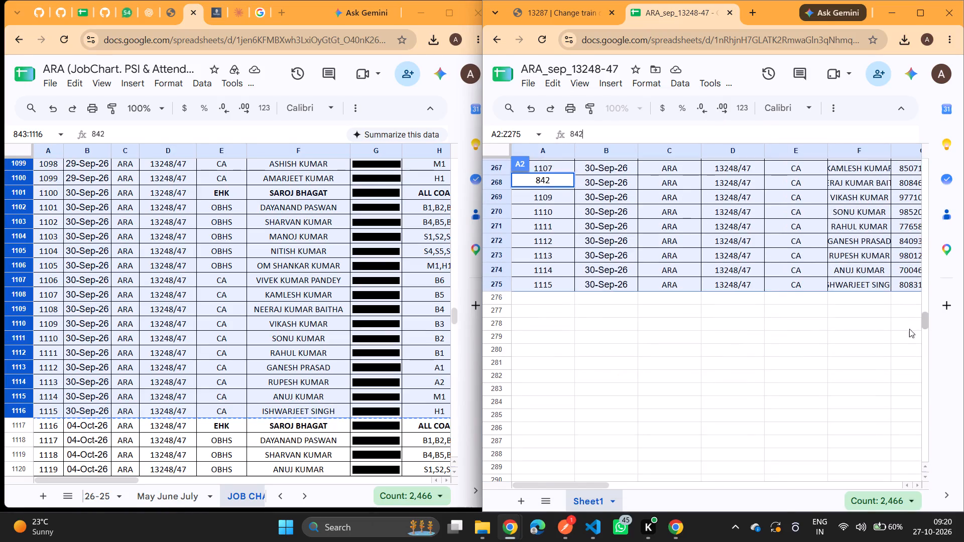
click(708, 365)
click(525, 86)
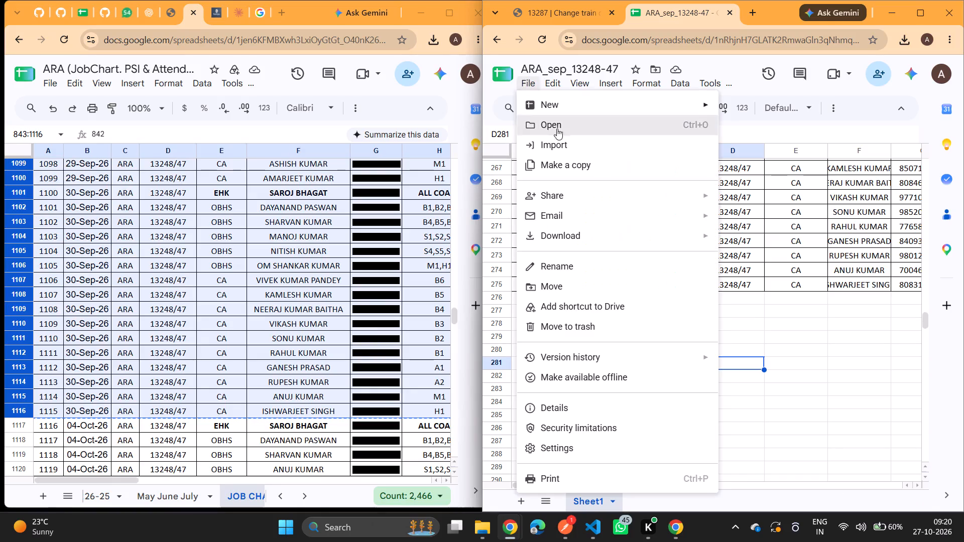
click(603, 230)
click(808, 314)
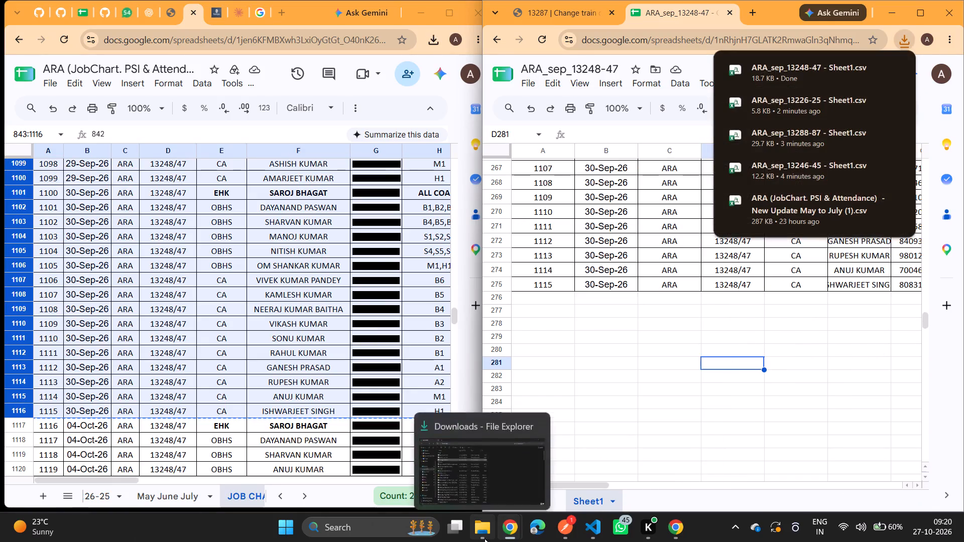
In the Downloads folder, rename the ARA_sep_13248-47 - Sheet1 file as ARA_sep_13248-47.
click(485, 538)
click(242, 180)
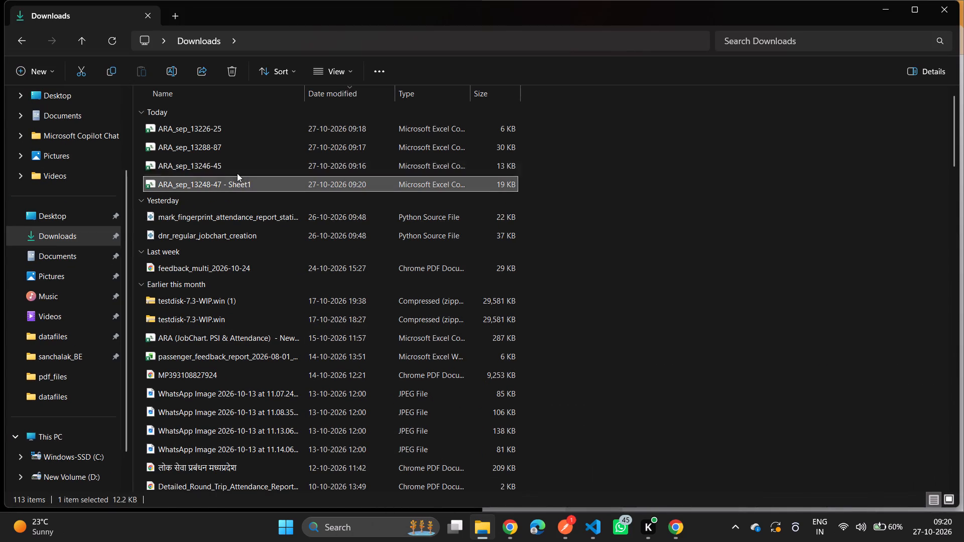
click(174, 73)
key(Right)
key(BackSpace)
key(BackSpace)
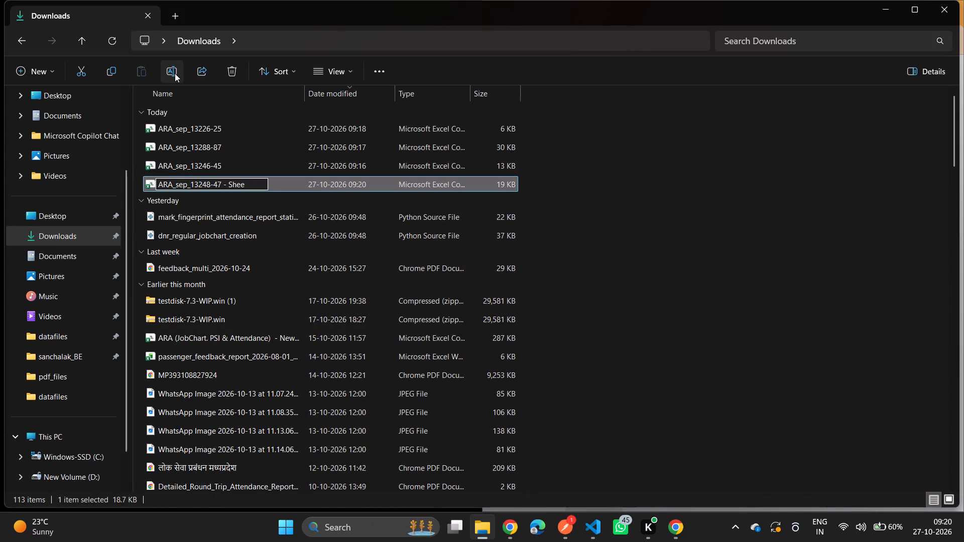
key(BackSpace)
key(BackSpace)
key(BackSpace)
key(BackSpace)
key(BackSpace)
key(BackSpace)
key(BackSpace)
key(Return)
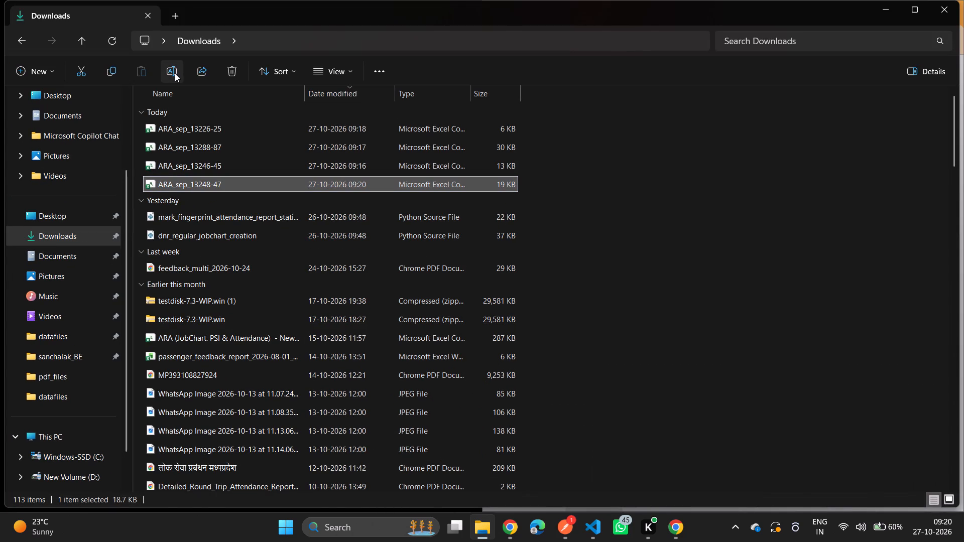
Move the four ARA_sep CSV files from Downloads into the datafiles folder under C:\s2\sanchalak_BE\jobchart\management\commands.
ctrl+click(200, 128)
ctrl+click(202, 145)
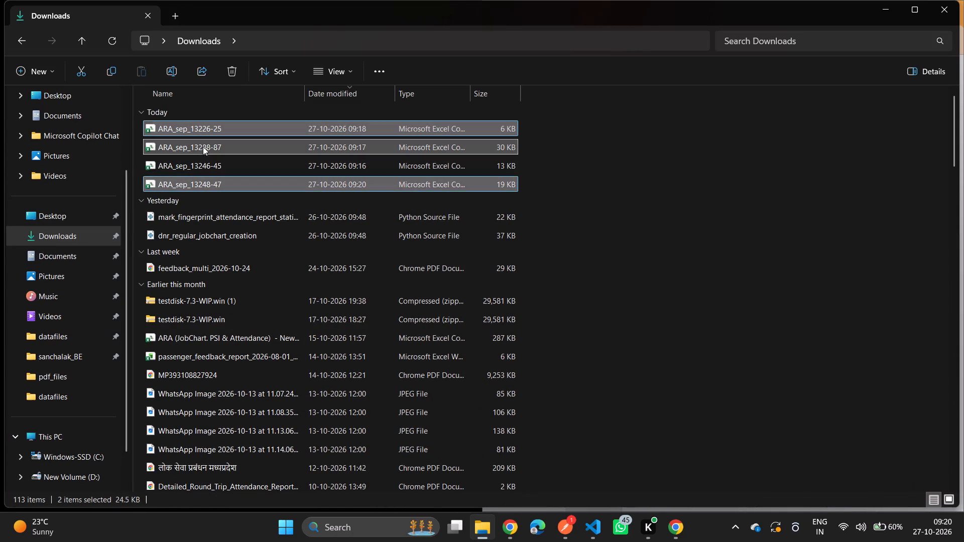
ctrl+click(207, 179)
ctrl+click(211, 169)
ctrl+click(247, 182)
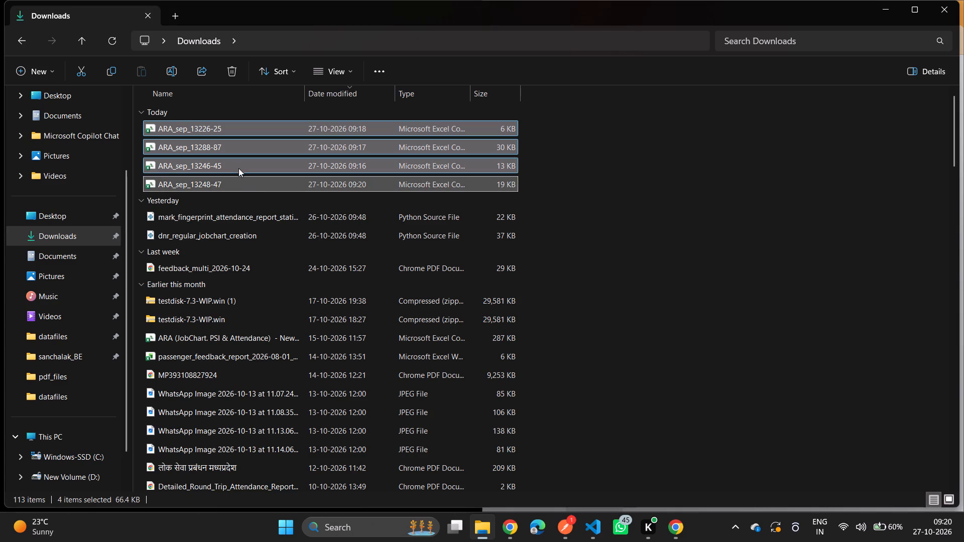
click(172, 15)
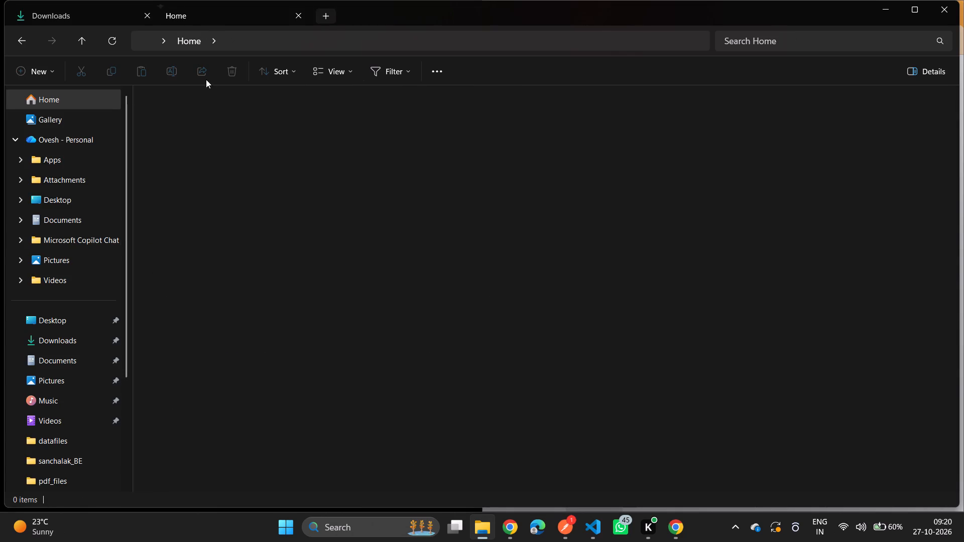
scroll(79, 425, down, 3)
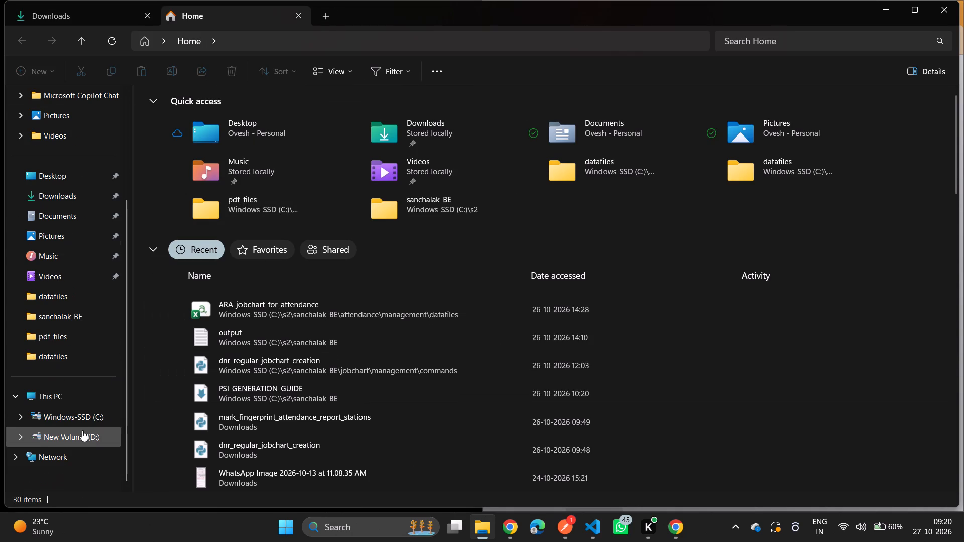
click(81, 419)
double_click(180, 262)
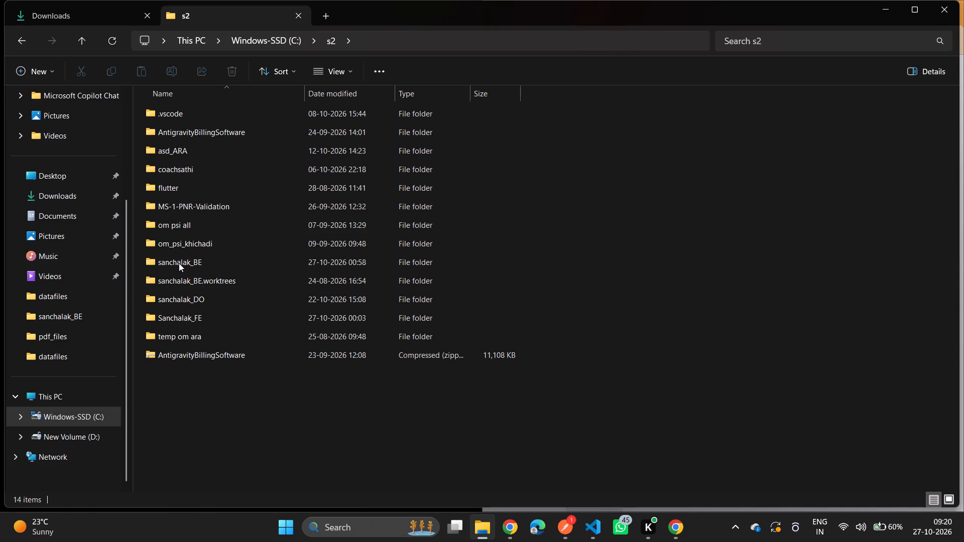
double_click(179, 263)
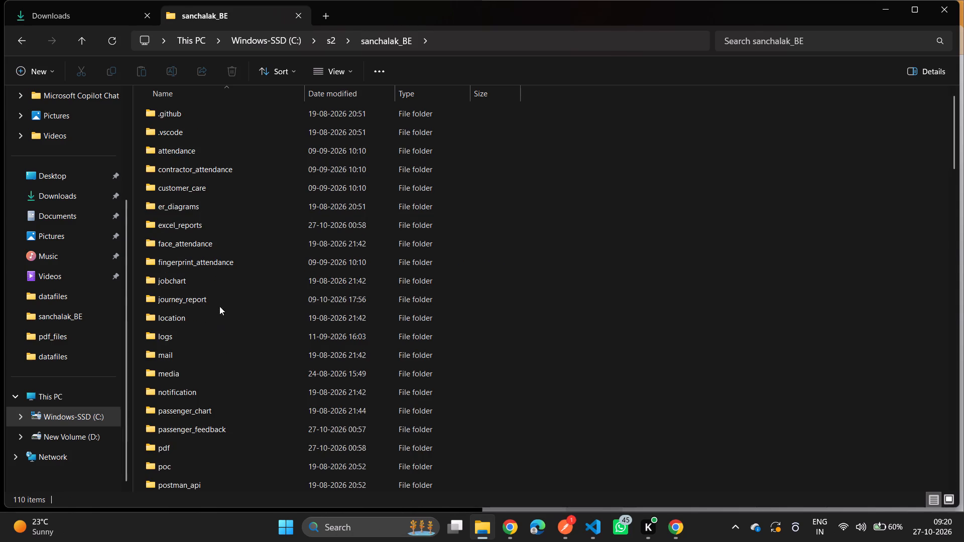
triple_click(215, 275)
double_click(232, 139)
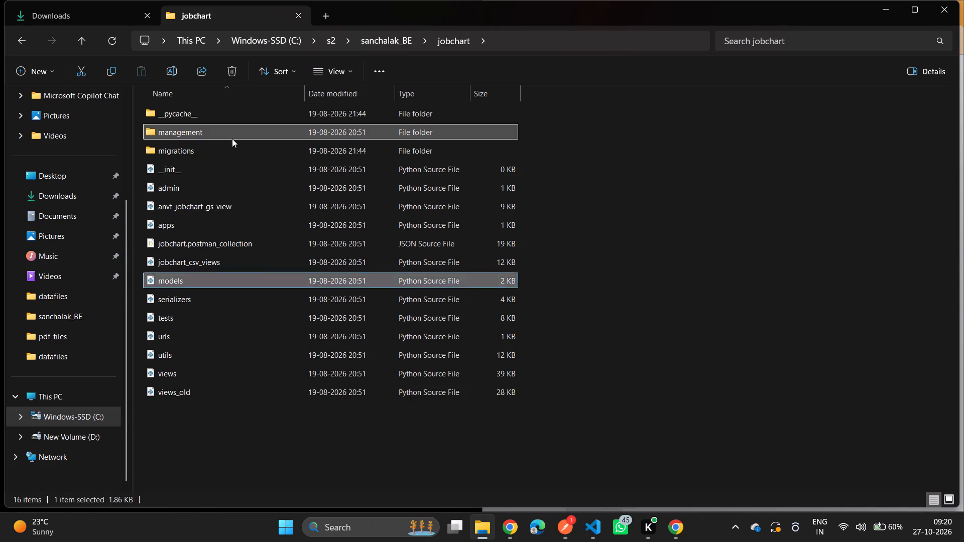
double_click(252, 112)
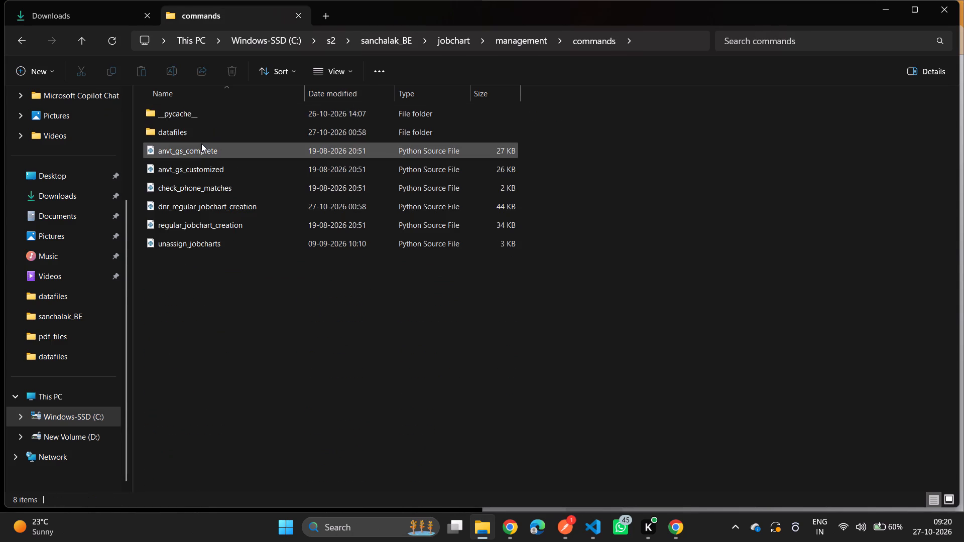
double_click(202, 139)
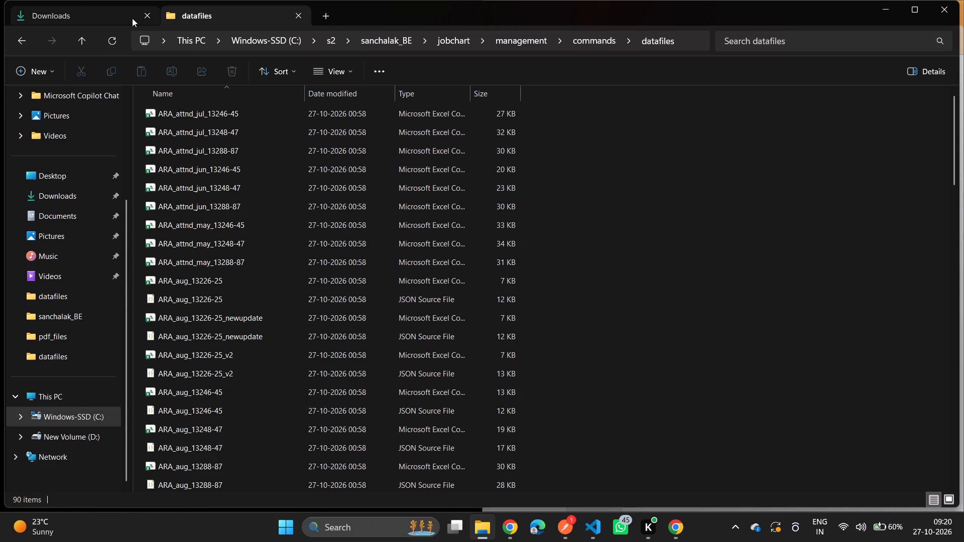
click(81, 12)
drag(244, 150, 223, 8)
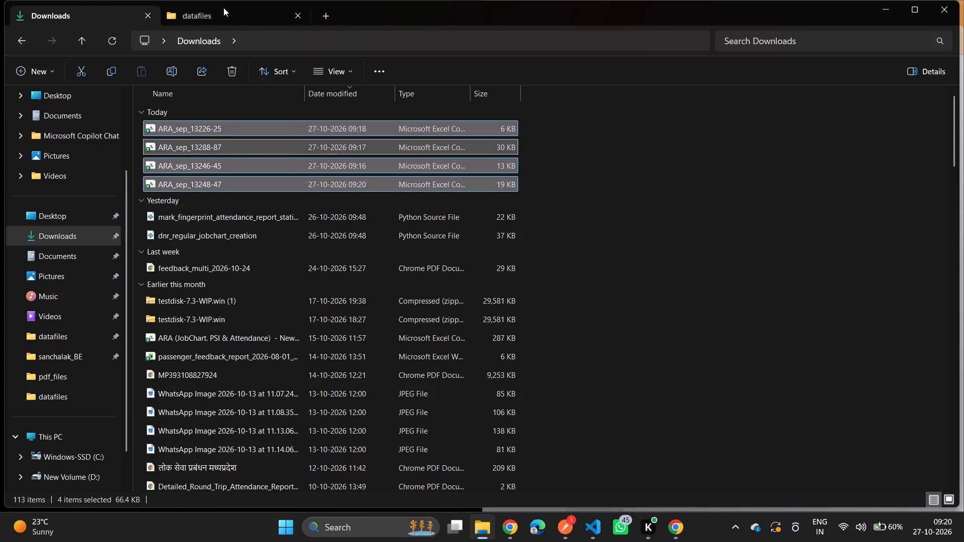
drag(223, 8, 332, 229)
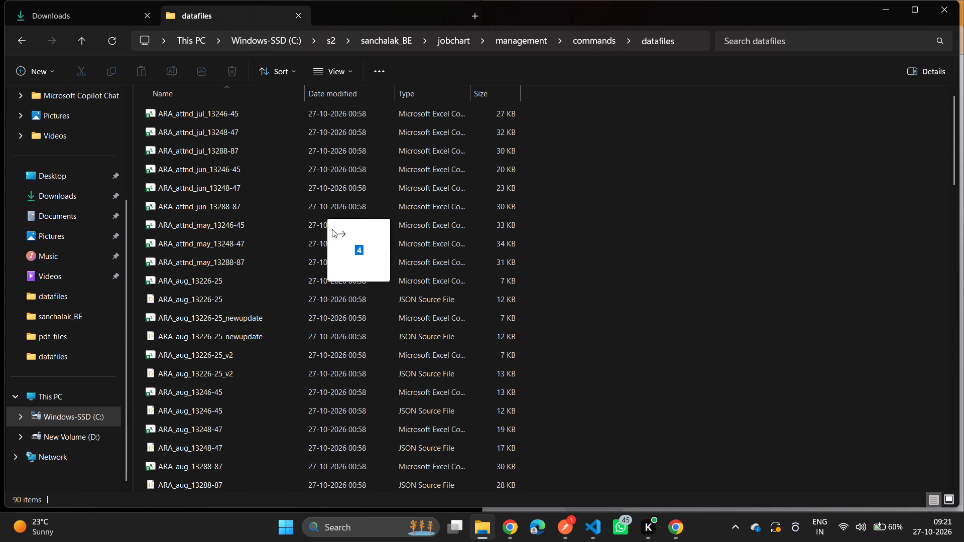
drag(332, 229, 558, 230)
scroll(468, 269, down, 6)
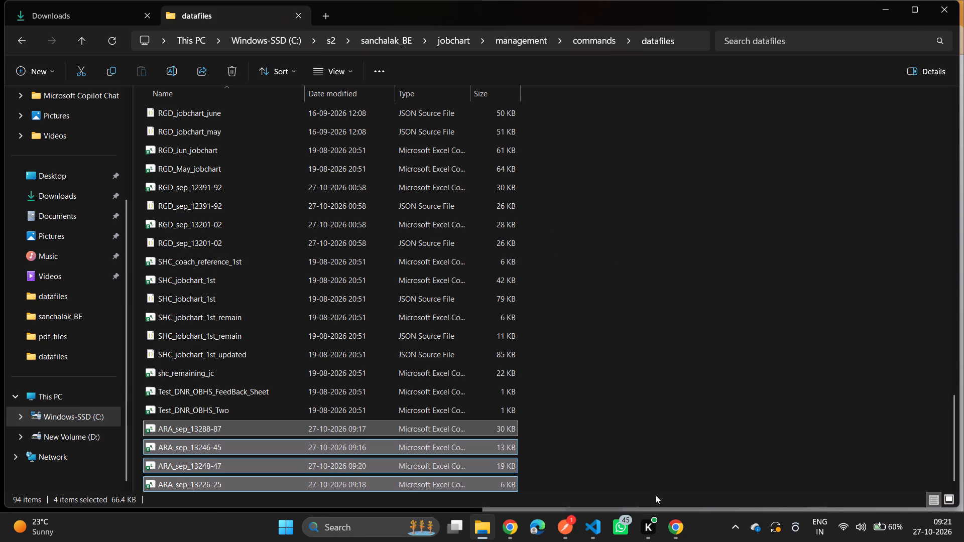
Return to the ARA job chart in Chrome and look through its 13248/47 and 13246/45 rows around the end of September.
click(592, 529)
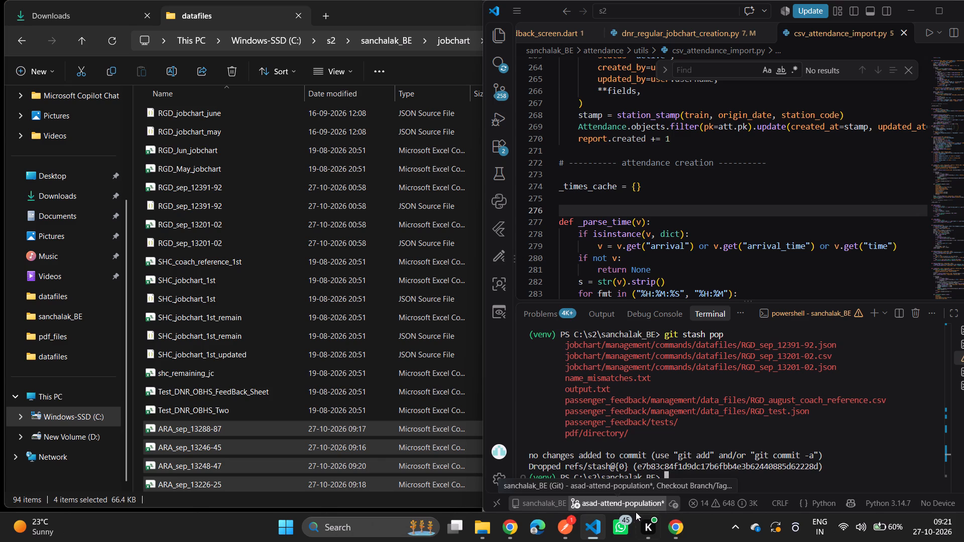
click(517, 532)
click(488, 459)
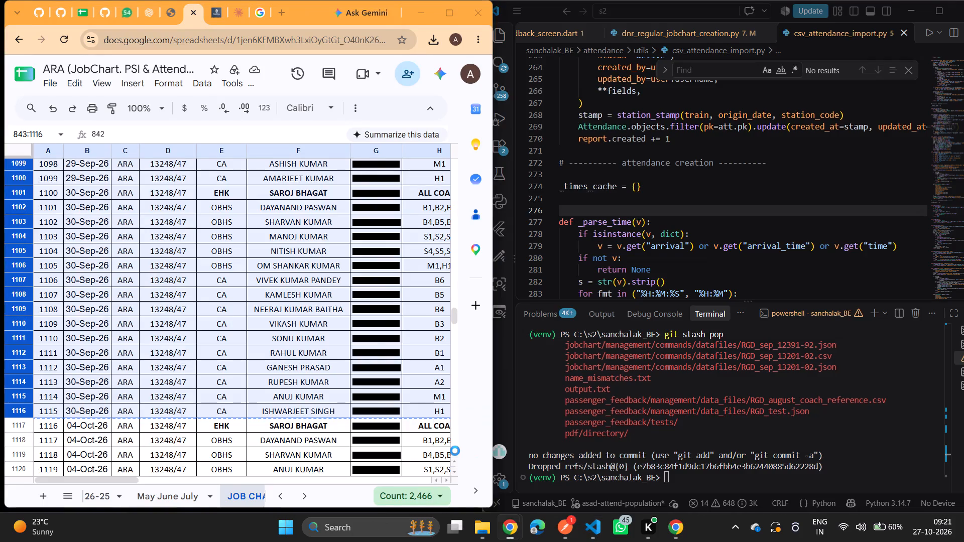
scroll(370, 333, down, 1)
scroll(370, 333, up, 6)
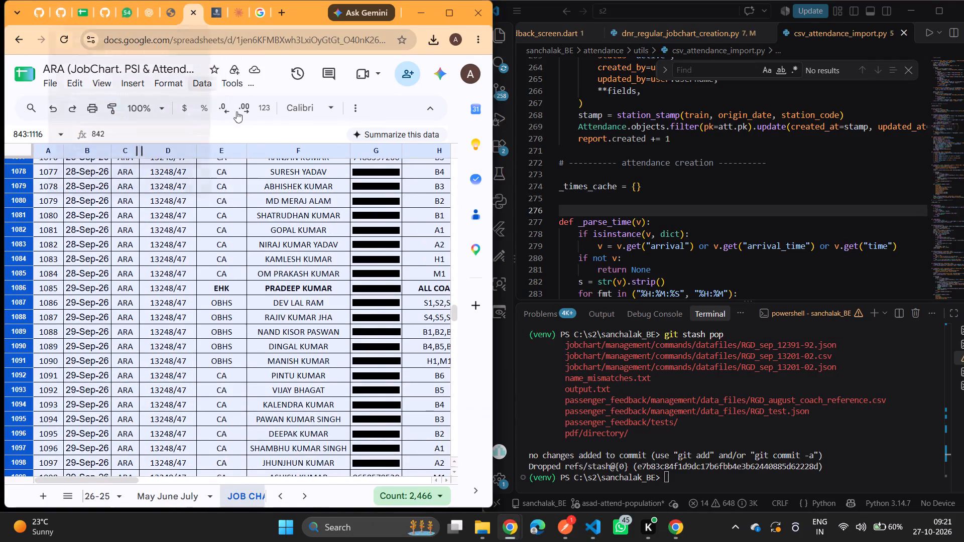
scroll(335, 263, down, 5)
scroll(335, 263, up, 2)
scroll(335, 263, down, 1)
scroll(335, 263, up, 4)
scroll(334, 278, down, 3)
scroll(334, 278, up, 1)
scroll(292, 428, down, 1)
scroll(302, 402, up, 1)
scroll(304, 398, down, 3)
scroll(304, 398, up, 7)
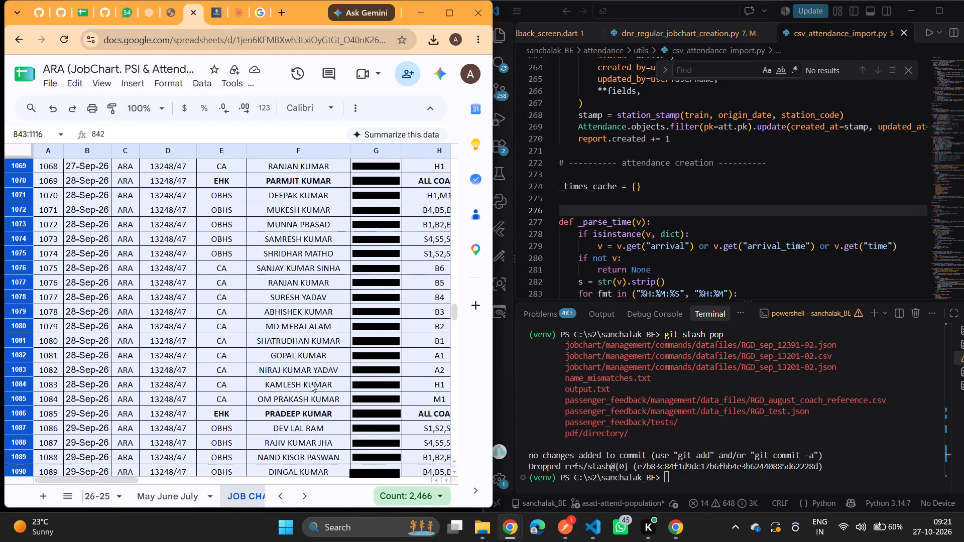
scroll(311, 383, up, 2)
scroll(312, 378, down, 3)
scroll(312, 378, up, 7)
scroll(318, 371, down, 1)
scroll(318, 371, up, 1)
drag(454, 308, 453, 308)
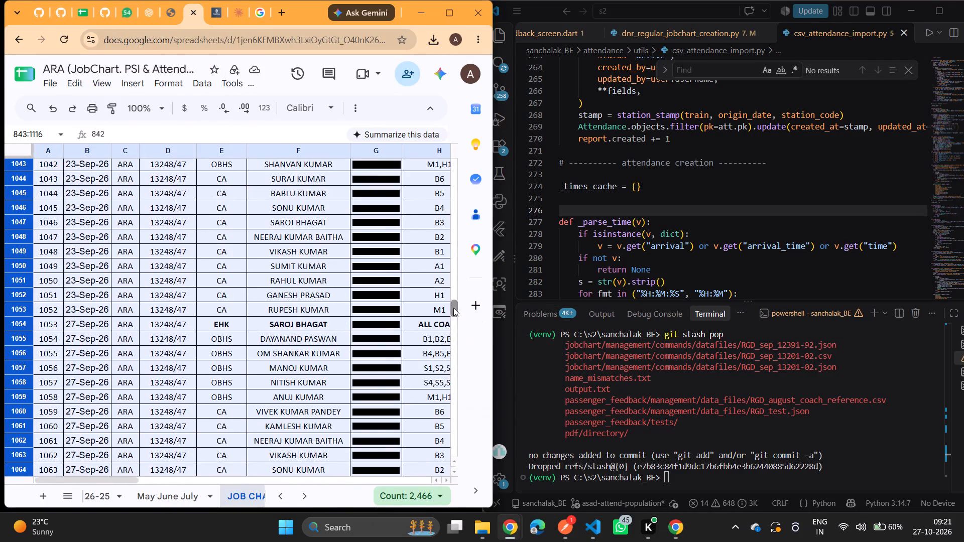
drag(453, 308, 471, 114)
scroll(279, 253, up, 3)
scroll(279, 253, down, 13)
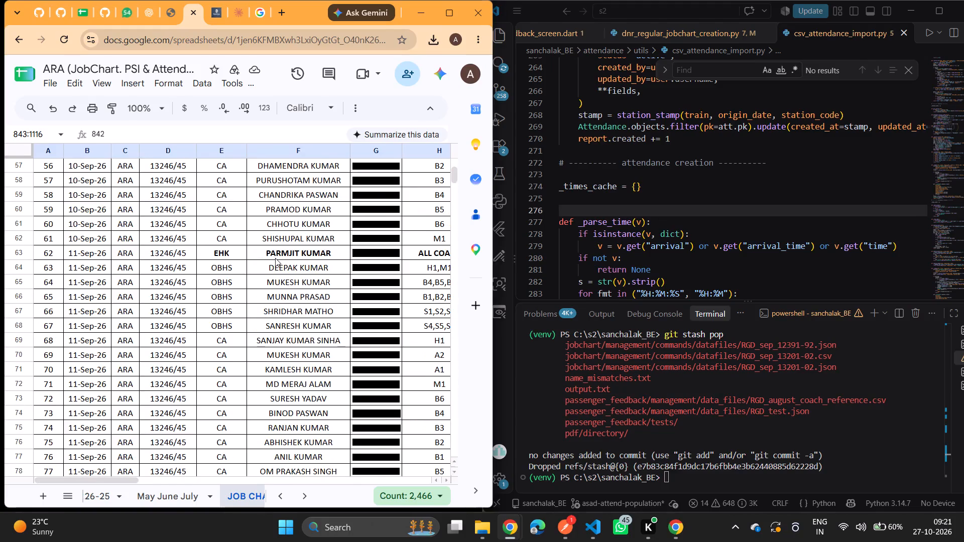
scroll(275, 257, down, 1)
scroll(275, 257, up, 1)
scroll(275, 257, down, 17)
scroll(274, 256, up, 2)
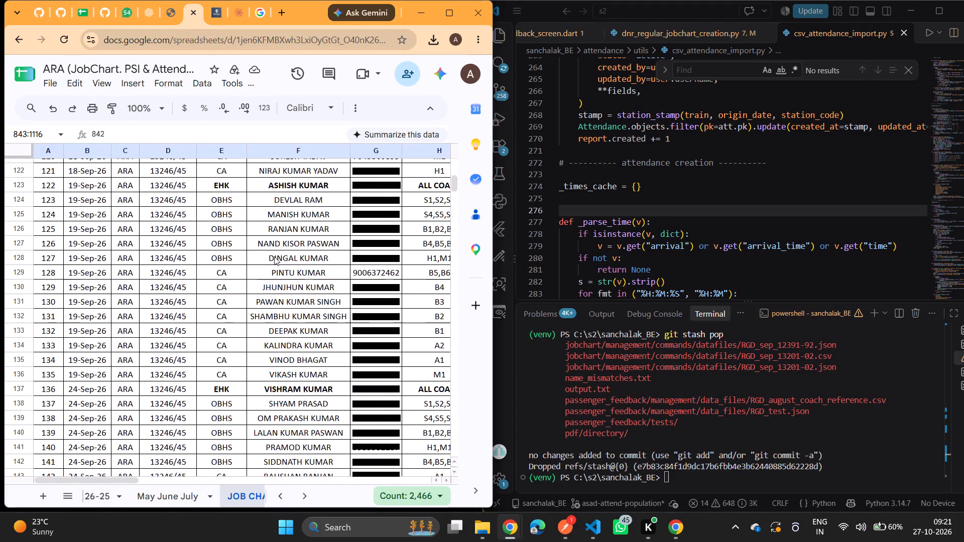
scroll(274, 256, down, 1)
scroll(274, 256, up, 2)
scroll(274, 256, down, 9)
scroll(274, 257, up, 3)
scroll(274, 257, down, 4)
scroll(274, 258, up, 1)
scroll(274, 258, down, 3)
scroll(274, 258, up, 1)
scroll(274, 258, down, 11)
scroll(274, 259, down, 12)
scroll(274, 259, up, 3)
scroll(274, 259, down, 1)
scroll(274, 259, up, 1)
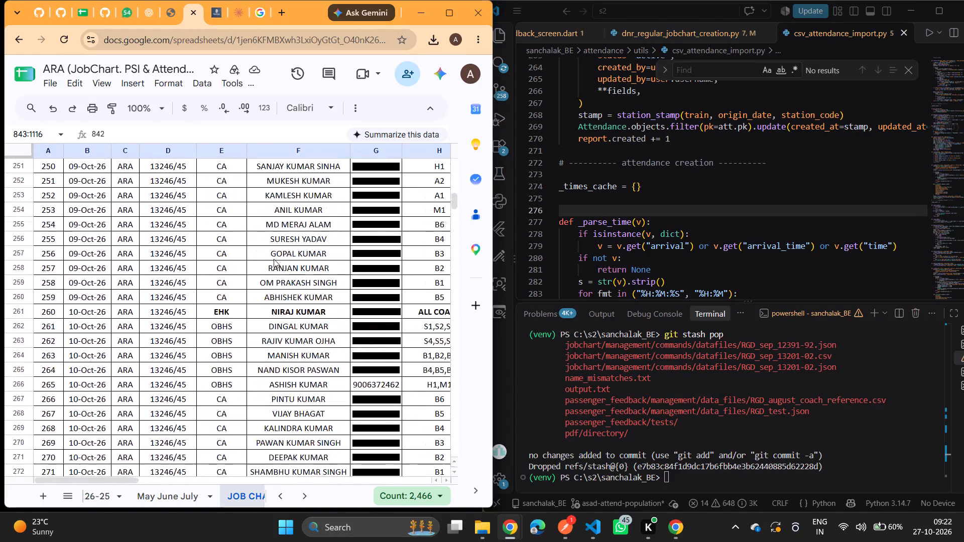
scroll(274, 259, up, 5)
scroll(274, 259, down, 3)
scroll(273, 259, up, 1)
scroll(273, 259, down, 1)
scroll(273, 259, up, 16)
scroll(273, 259, down, 1)
scroll(273, 259, up, 2)
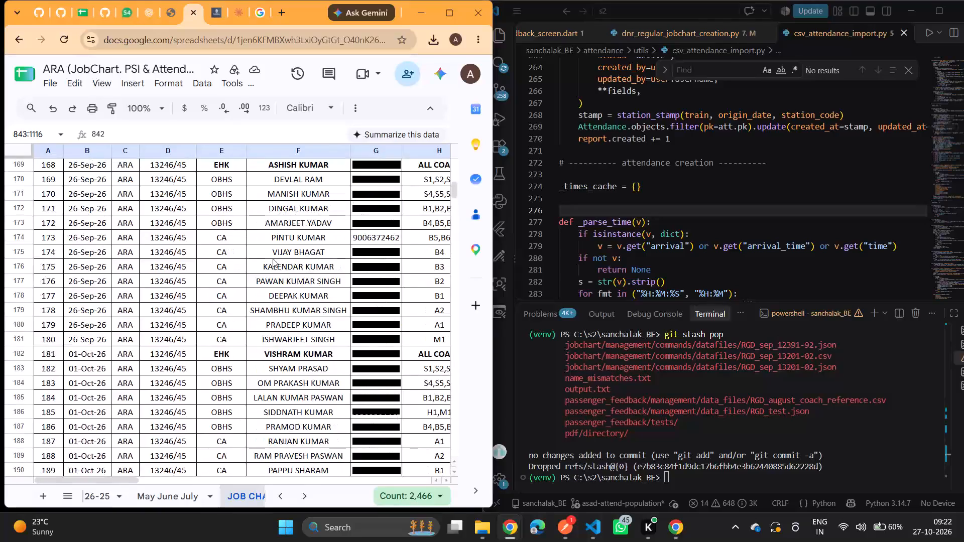
Examine the last 13246/45 September entries in rows 179 to 181, checking row 181 across its columns.
click(140, 332)
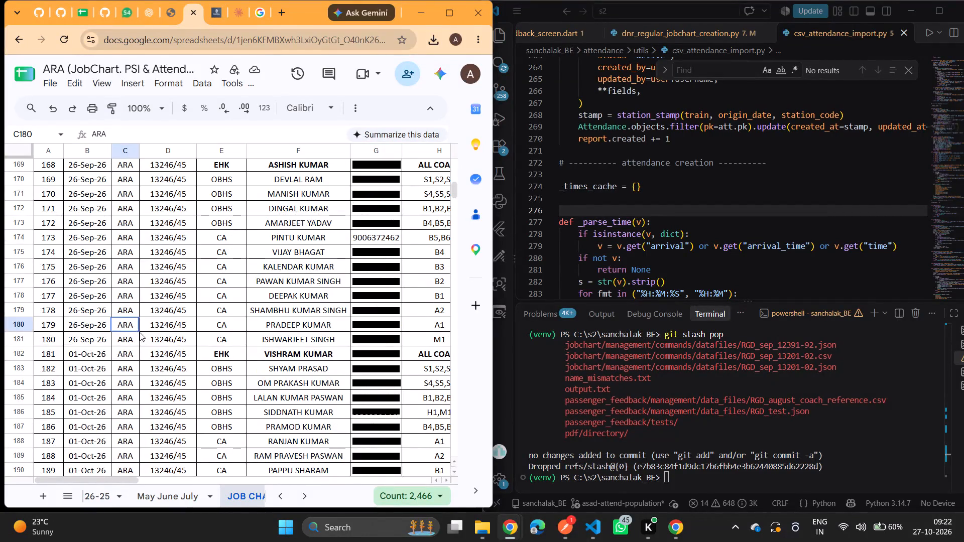
click(148, 335)
click(243, 337)
click(277, 339)
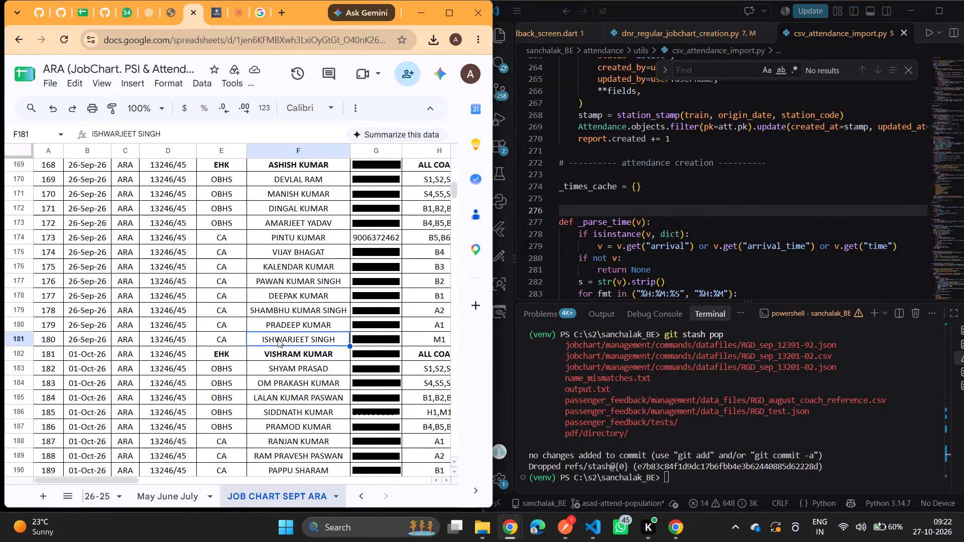
click(378, 339)
click(436, 341)
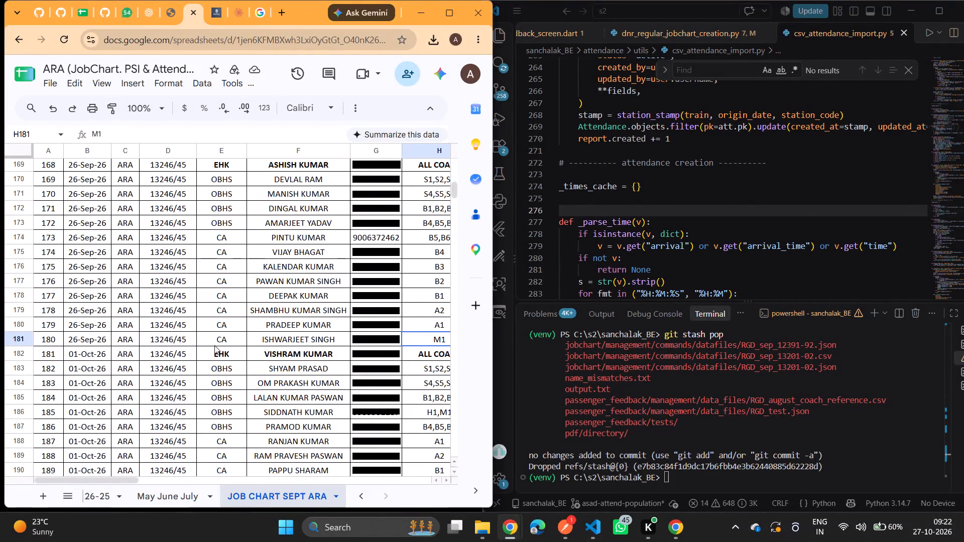
click(213, 342)
click(25, 341)
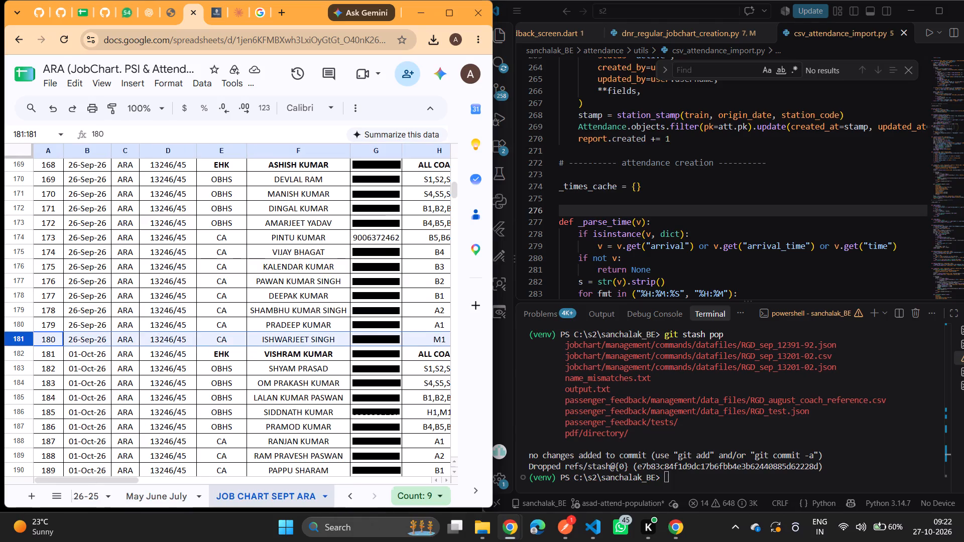
click(27, 325)
click(30, 312)
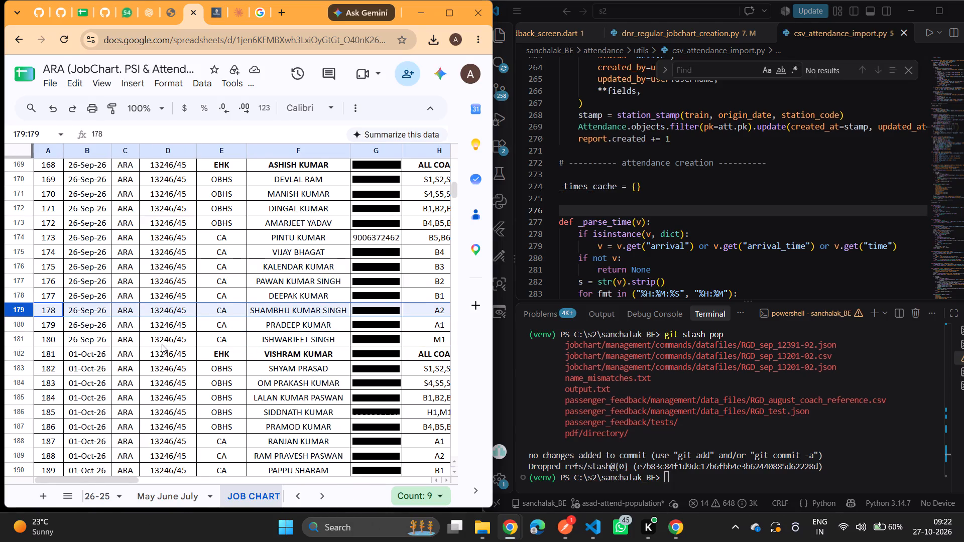
click(22, 340)
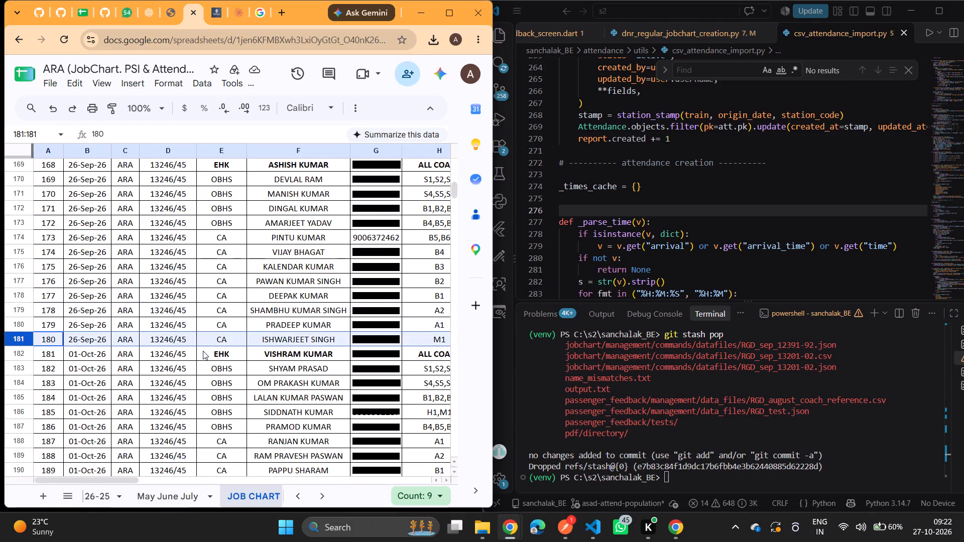
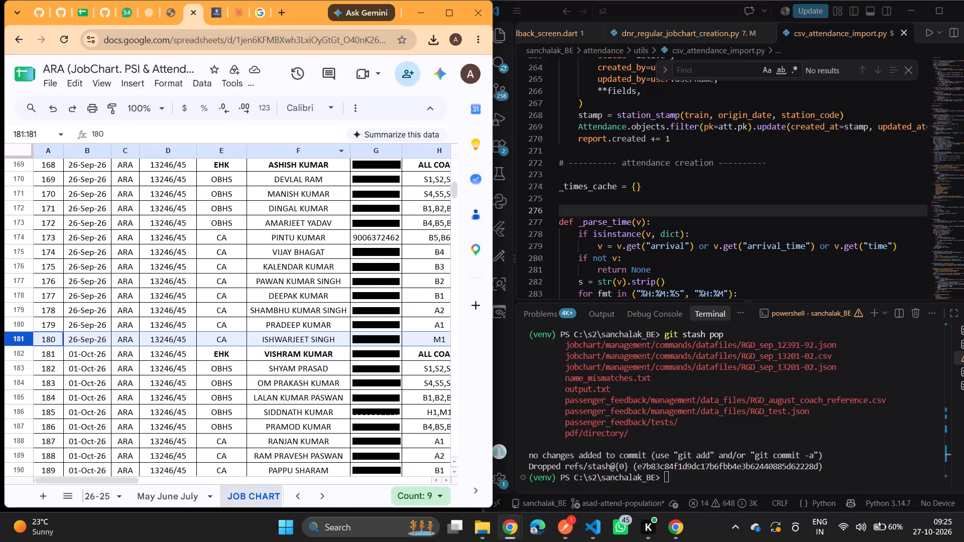
Open the ARA Train Details sheet and look through the train rows across the columns from train number to depot.
scroll(169, 505, up, 2)
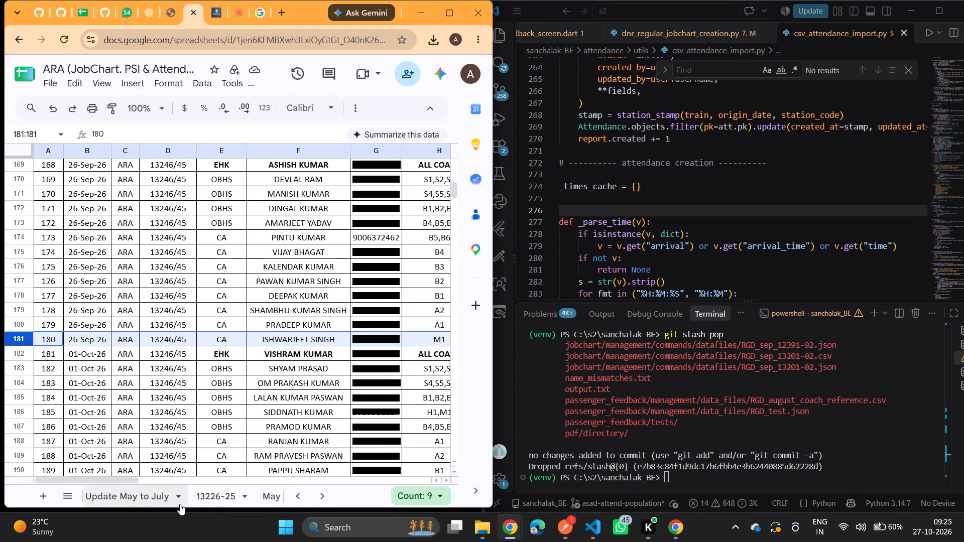
scroll(204, 500, up, 6)
scroll(203, 501, down, 1)
scroll(190, 502, up, 3)
click(201, 499)
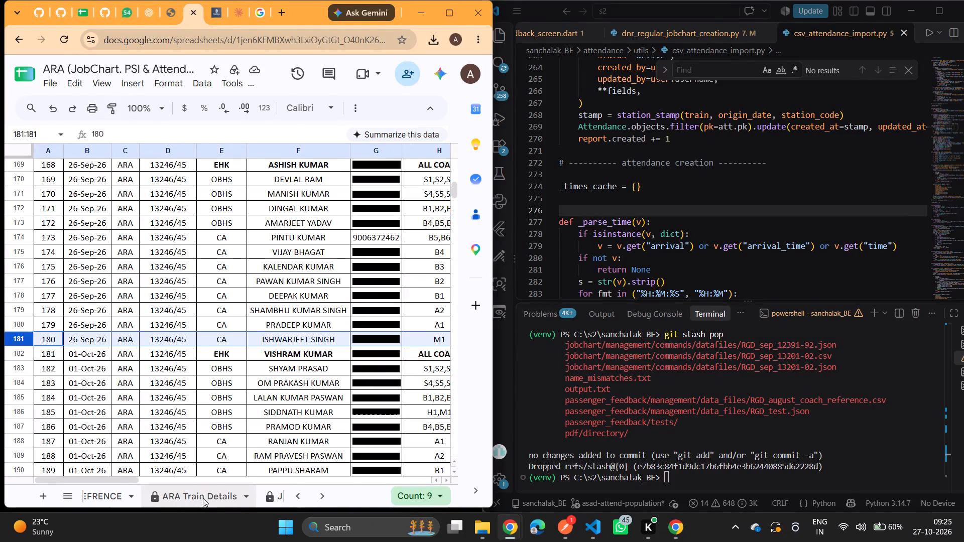
scroll(186, 383, up, 1)
scroll(186, 383, down, 1)
scroll(181, 393, up, 2)
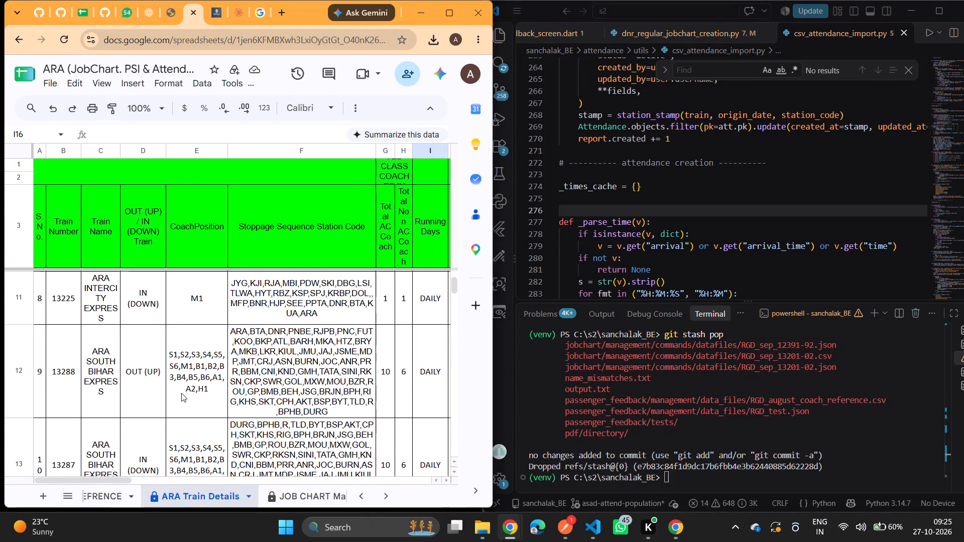
scroll(181, 393, down, 2)
scroll(181, 395, up, 5)
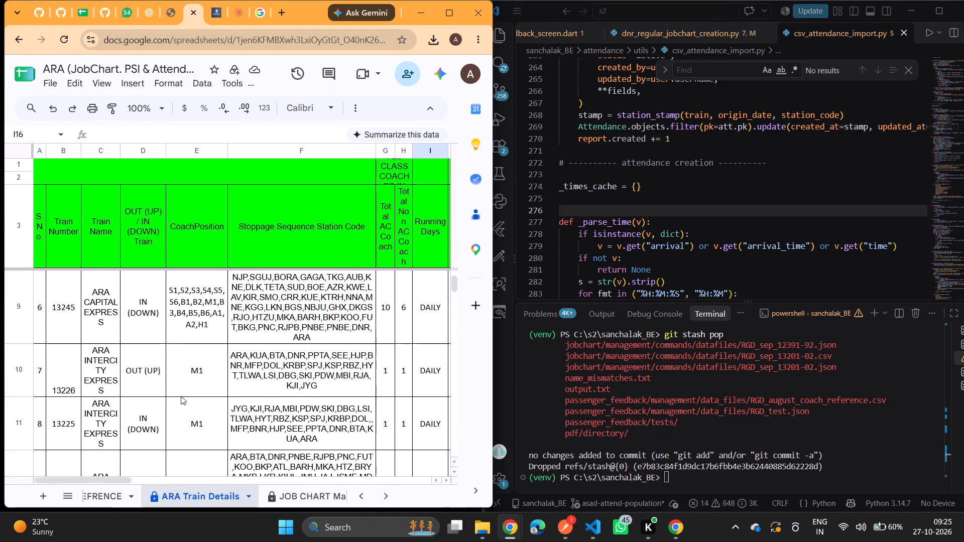
scroll(181, 397, down, 1)
scroll(223, 412, up, 1)
scroll(223, 412, left, 1)
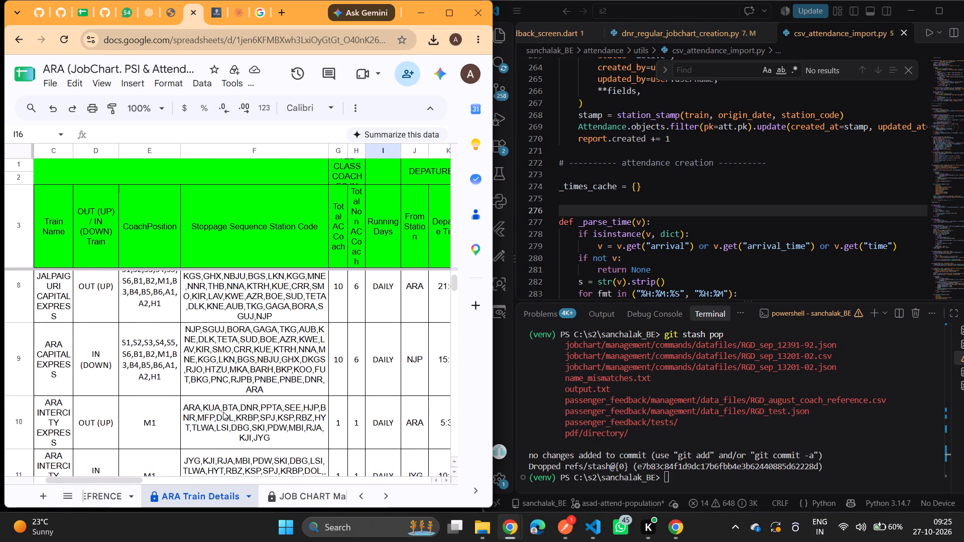
scroll(223, 412, left, 5)
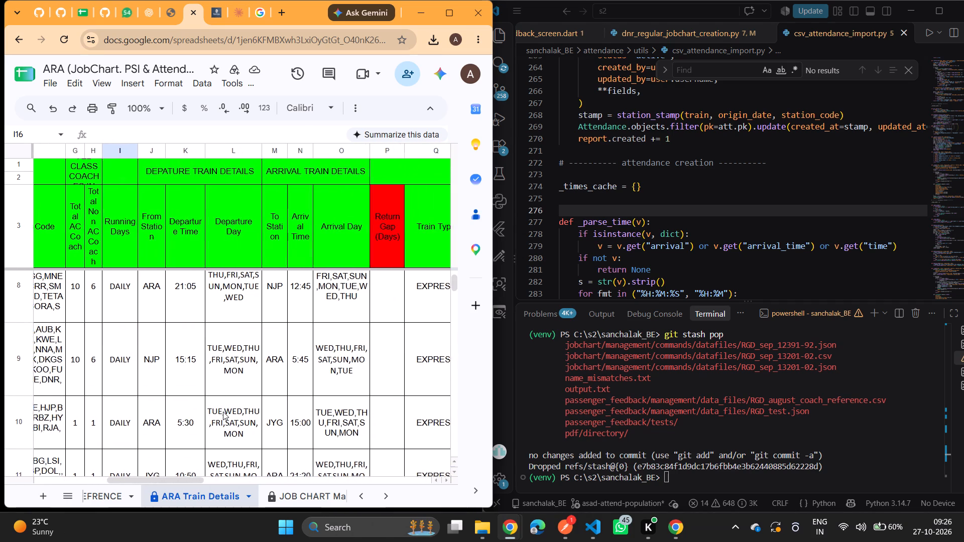
scroll(223, 412, left, 2)
scroll(223, 412, right, 1)
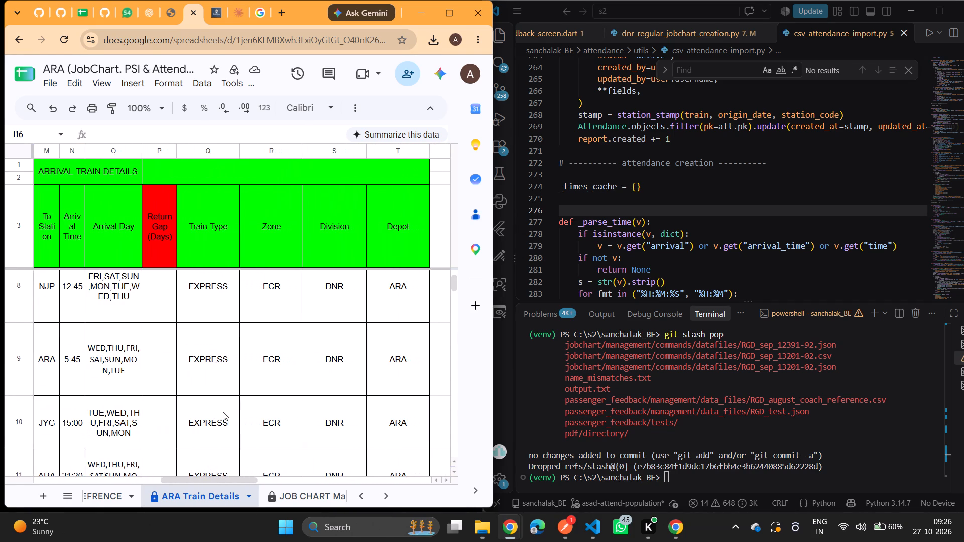
scroll(223, 412, right, 3)
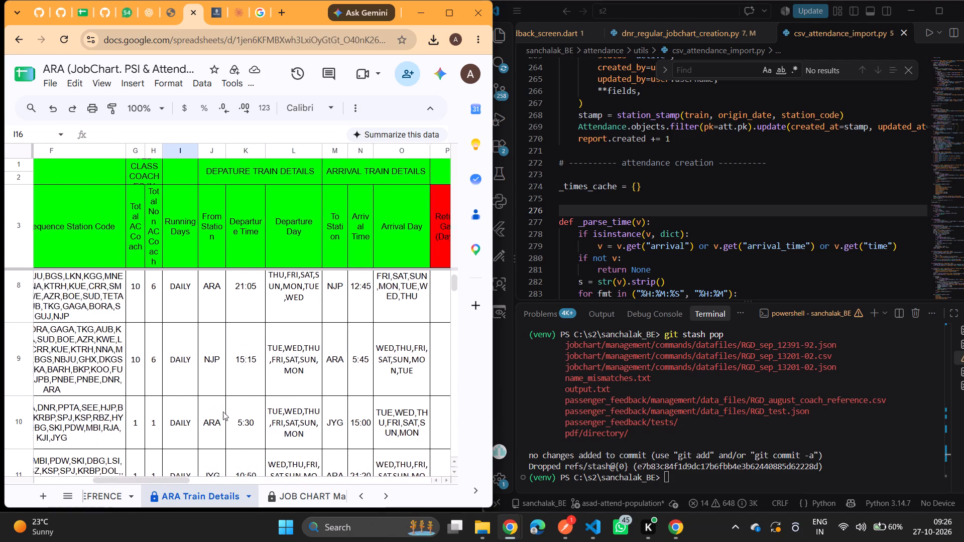
scroll(223, 412, right, 4)
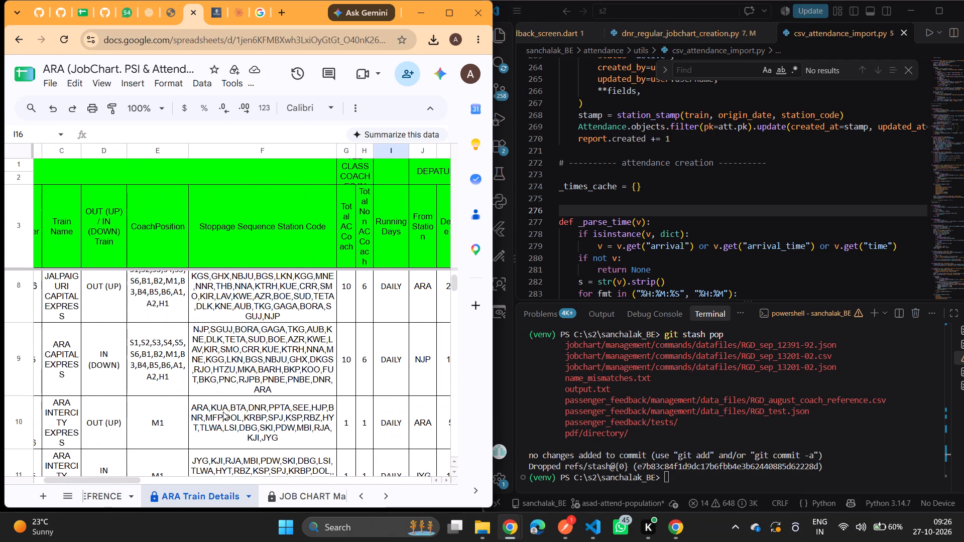
Examine the departure and arrival stations, times and days of trains 13246 and 13245 in the ARA Train Details sheet.
scroll(223, 412, up, 1)
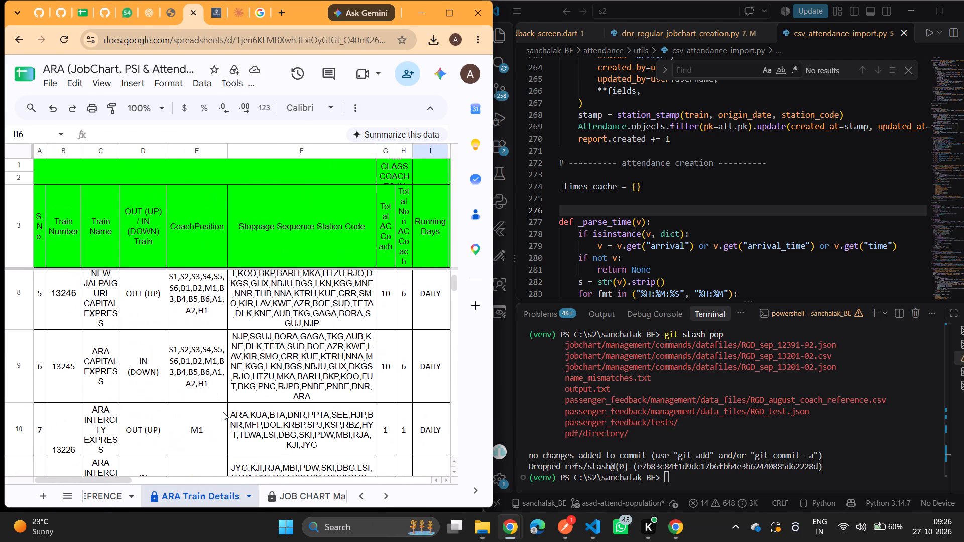
scroll(223, 412, up, 2)
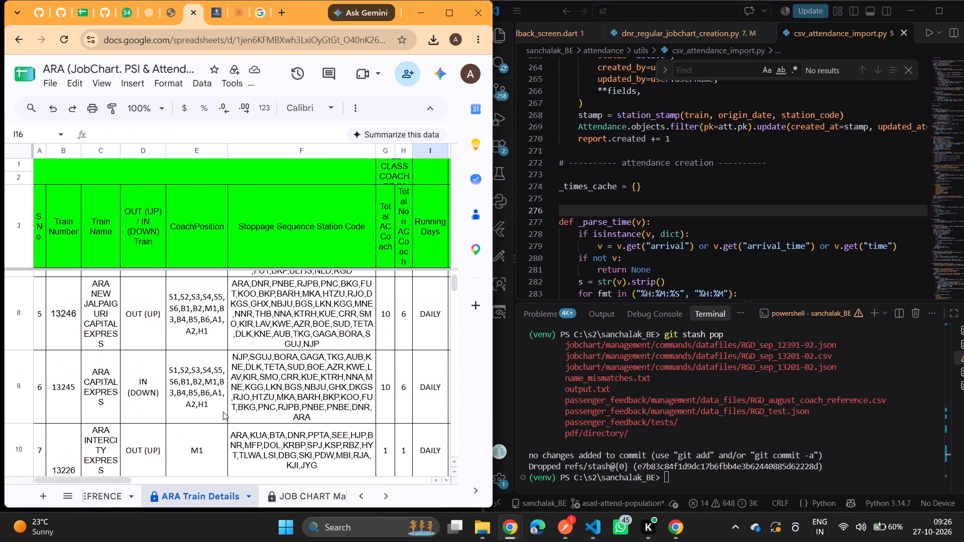
scroll(223, 412, up, 2)
scroll(223, 412, left, 1)
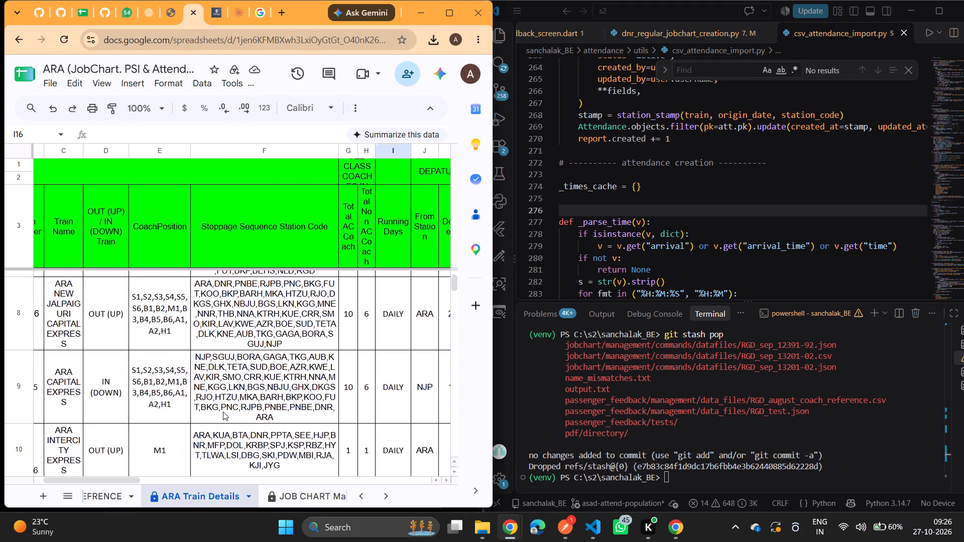
scroll(223, 412, left, 3)
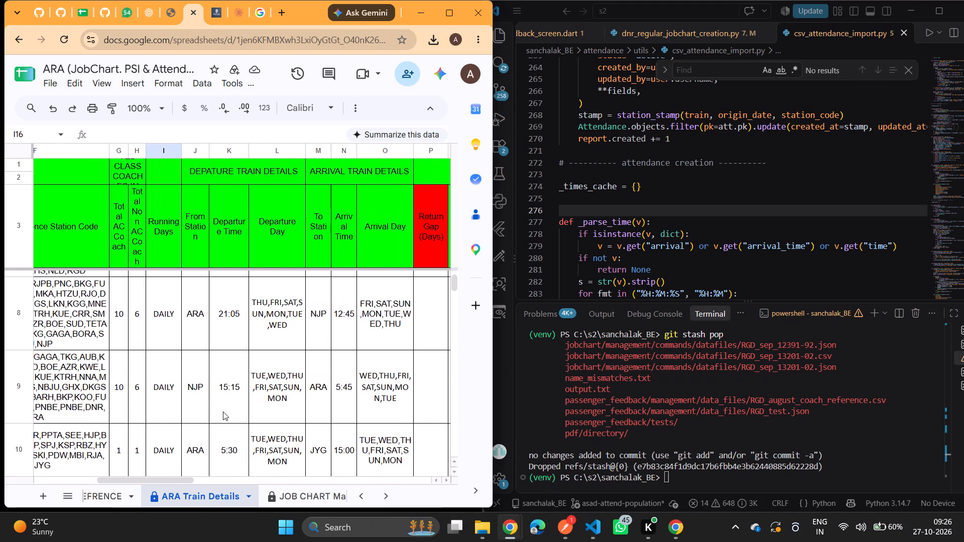
scroll(223, 412, right, 2)
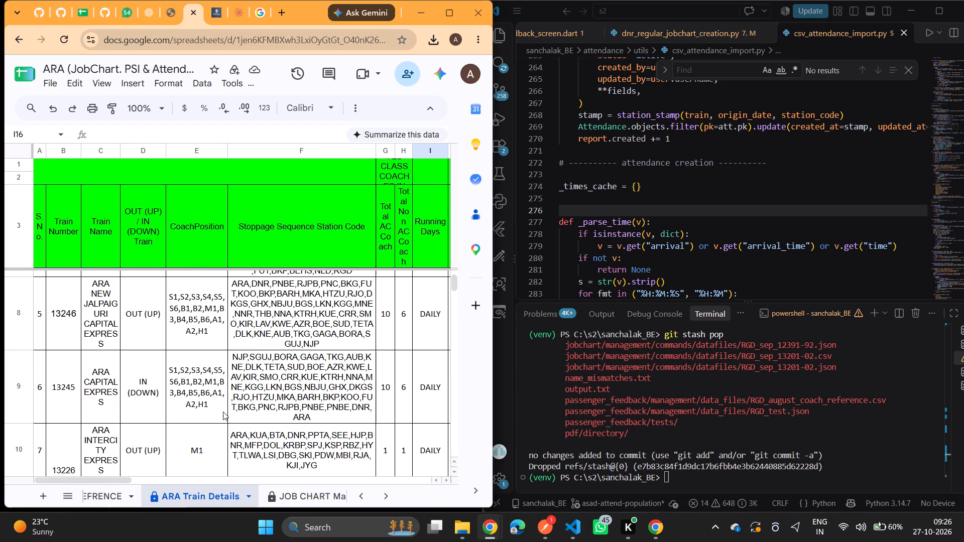
scroll(223, 412, up, 1)
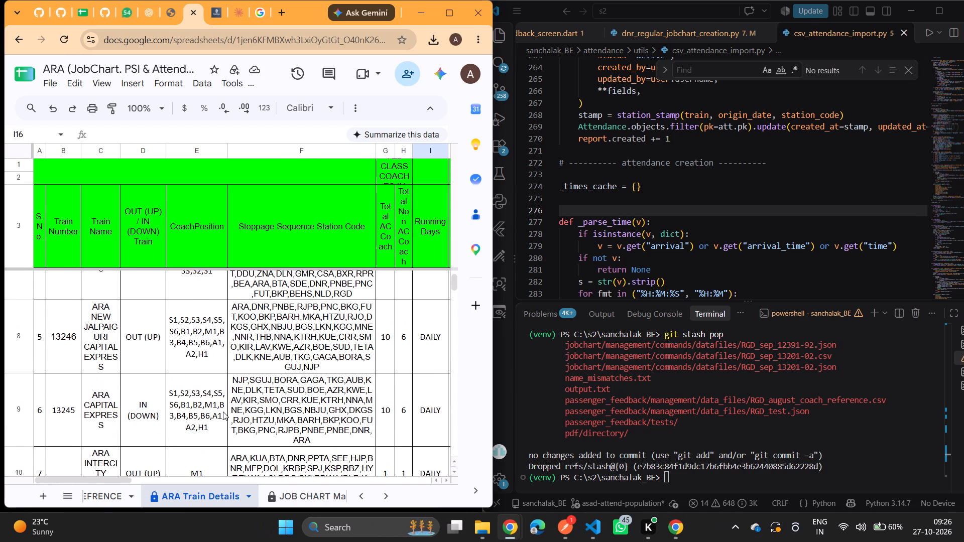
scroll(223, 412, up, 1)
scroll(223, 412, down, 1)
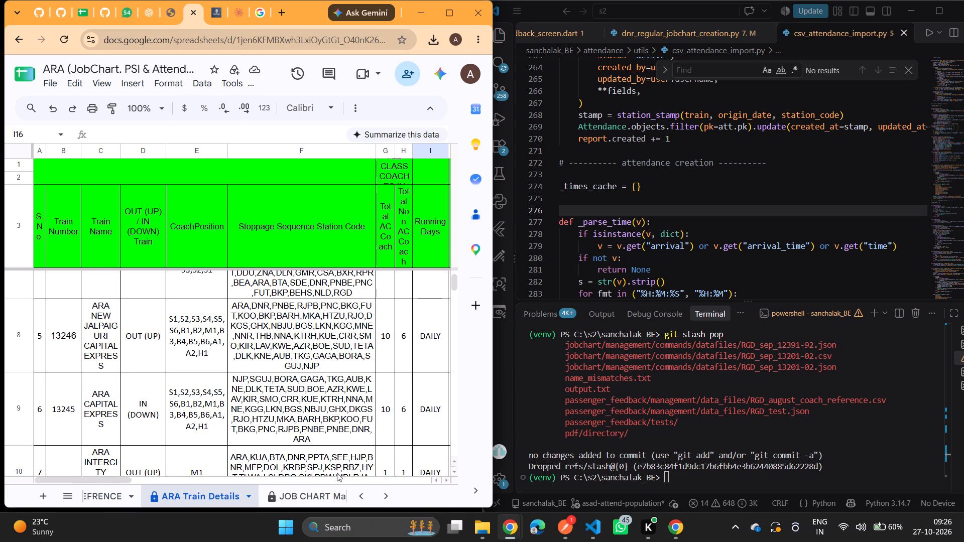
Return to the JOB CHART sheet with the September rows, viewing the JOB CHART May to July ARA sheet on the way.
scroll(296, 498, down, 1)
scroll(296, 498, up, 2)
scroll(296, 497, down, 3)
scroll(293, 492, up, 1)
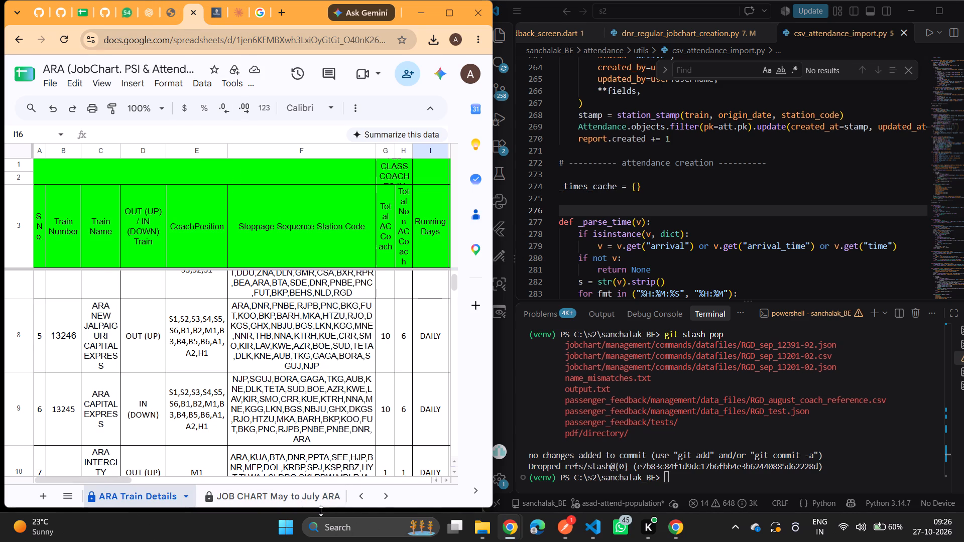
click(278, 497)
scroll(297, 494, down, 2)
scroll(297, 494, up, 2)
scroll(297, 494, down, 2)
scroll(297, 494, up, 2)
scroll(297, 494, down, 4)
scroll(297, 494, up, 1)
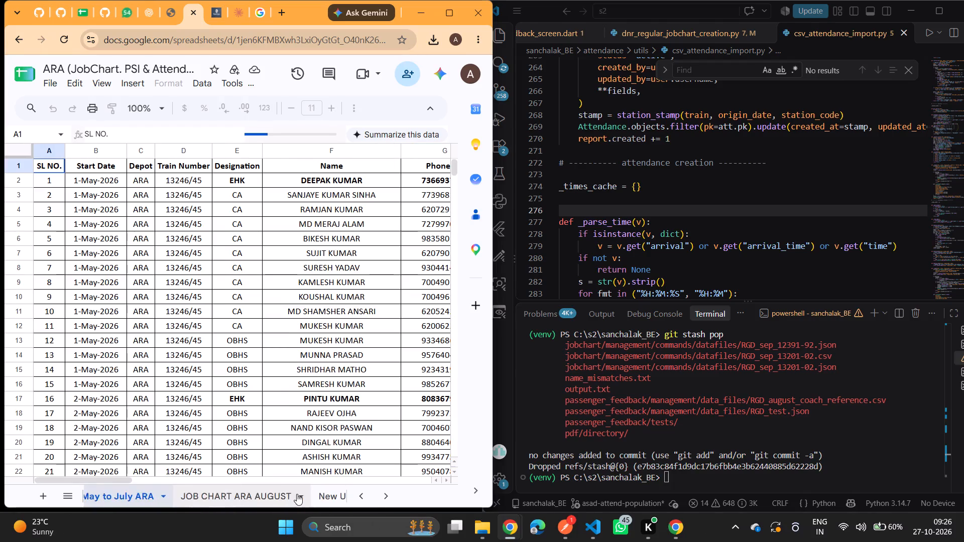
scroll(297, 493, down, 2)
scroll(297, 493, up, 1)
scroll(297, 493, down, 5)
click(297, 495)
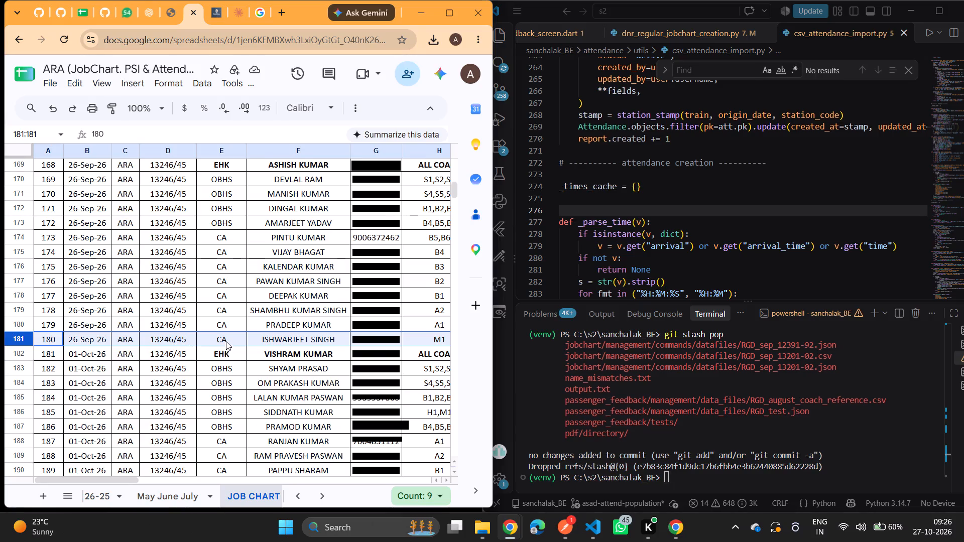
Review the 13246/45 job chart entries from 24-Sep-26 through 26-Sep-26 and the 01-Oct-26 rows that follow them.
scroll(226, 341, up, 1)
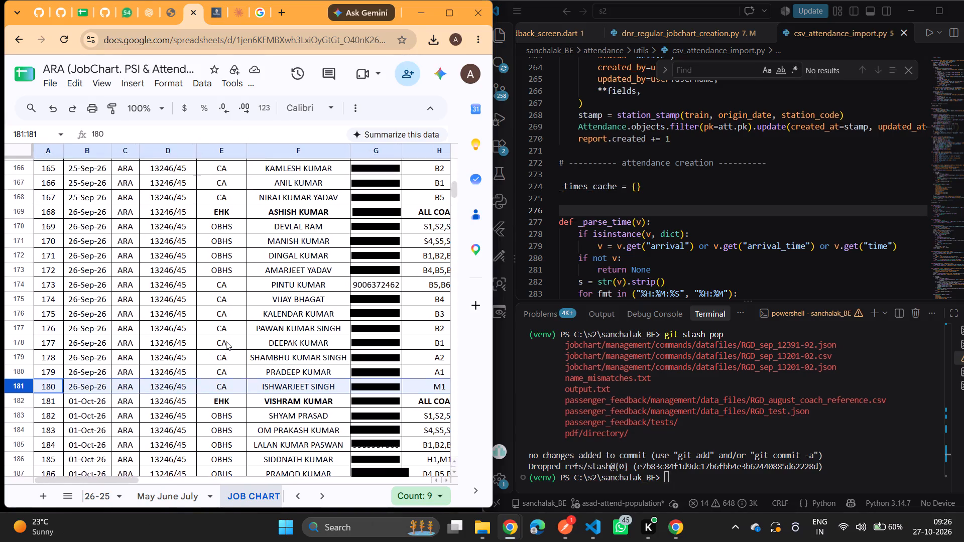
scroll(226, 341, up, 2)
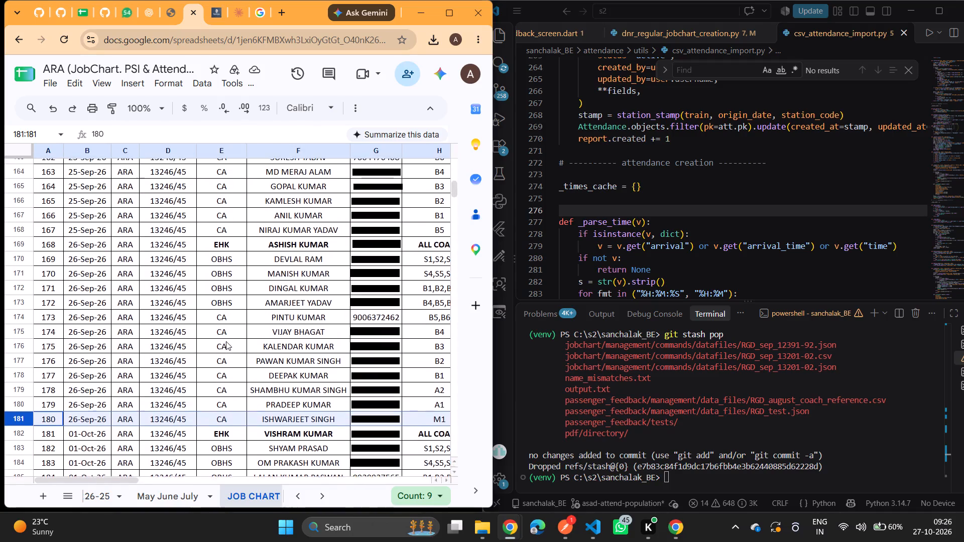
scroll(226, 341, up, 2)
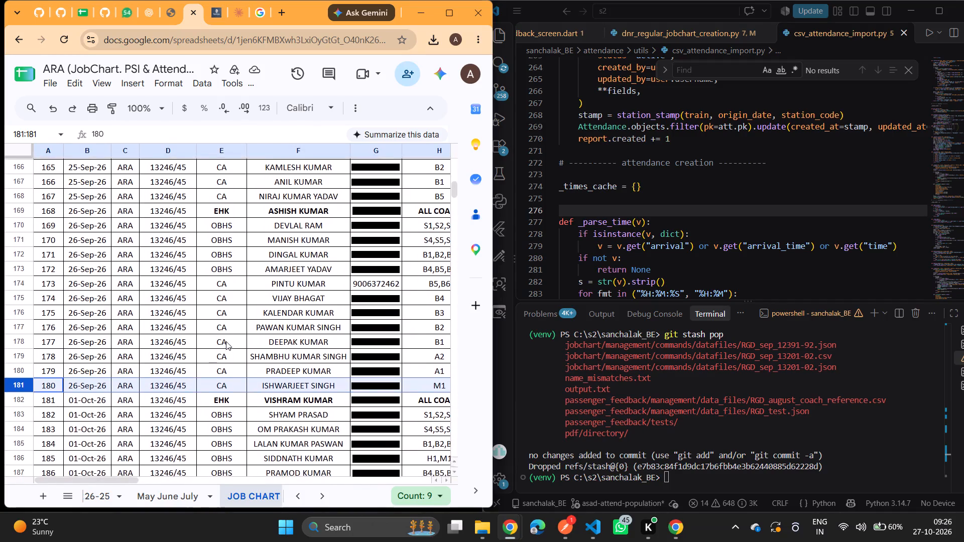
scroll(226, 341, up, 3)
scroll(226, 341, right, 1)
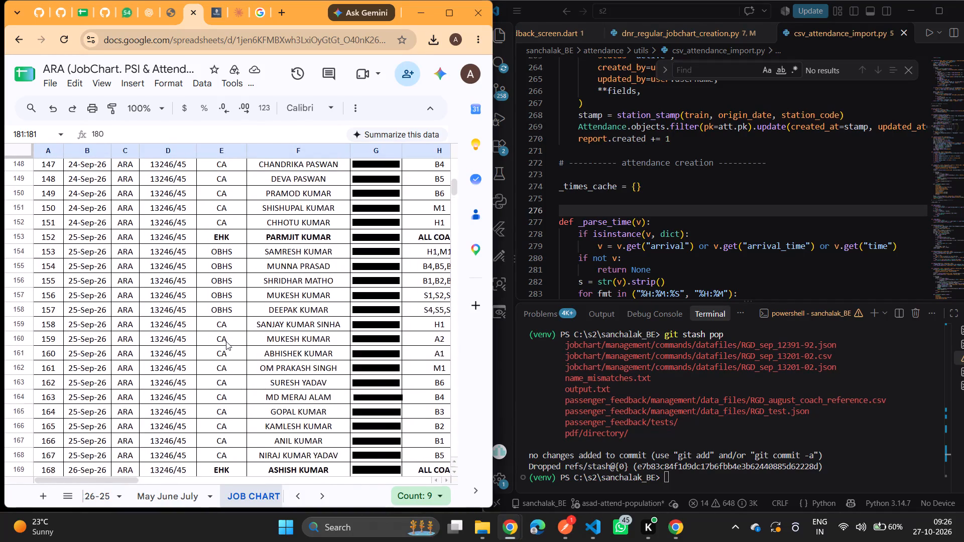
scroll(226, 341, right, 1)
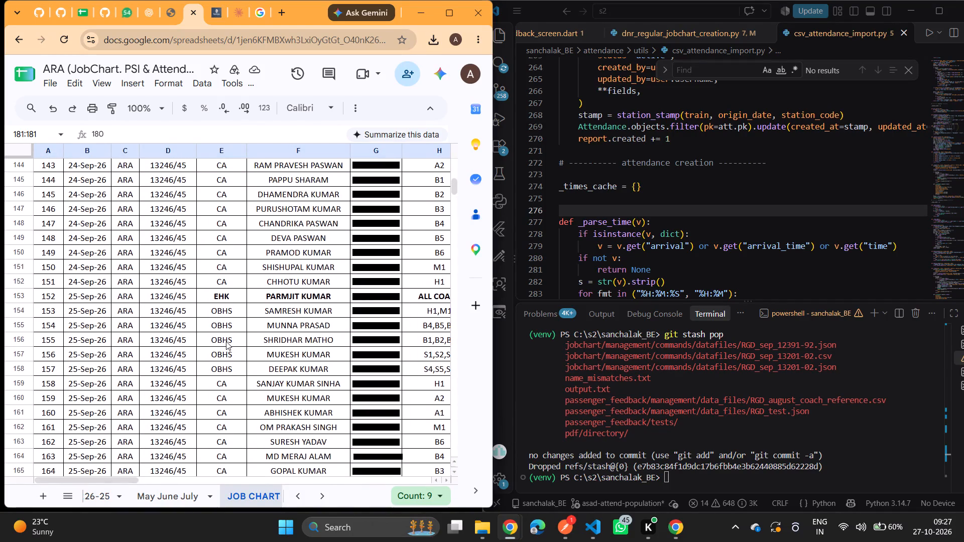
scroll(226, 341, right, 1)
scroll(226, 341, down, 1)
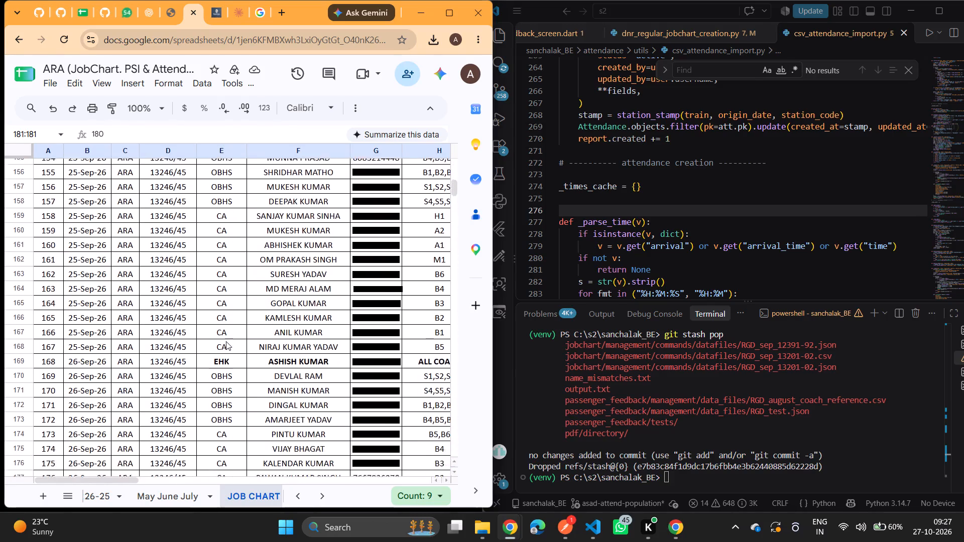
scroll(226, 341, down, 3)
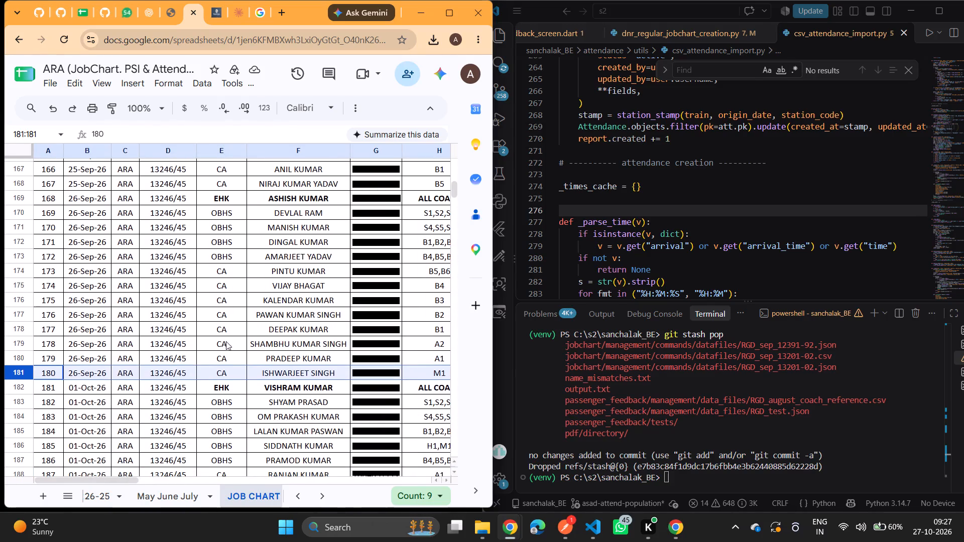
scroll(226, 341, down, 1)
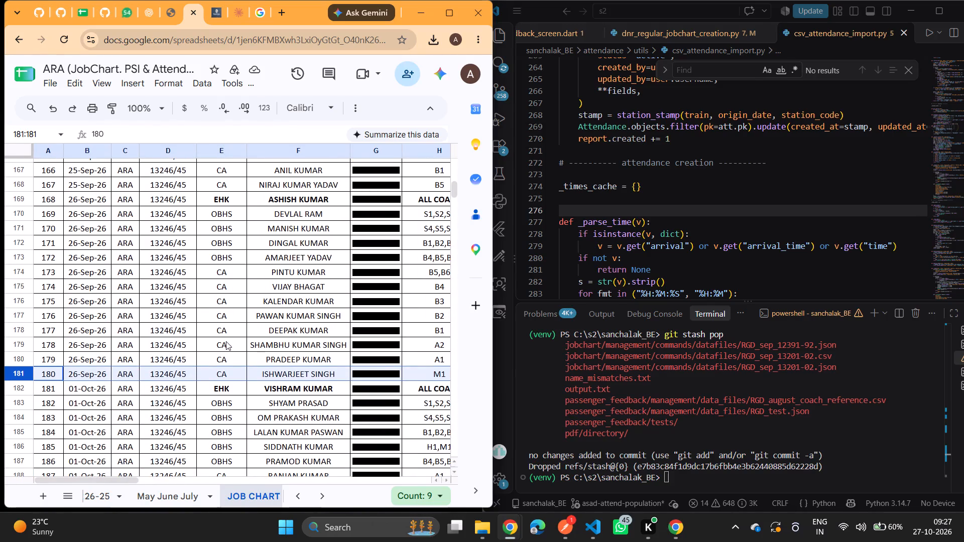
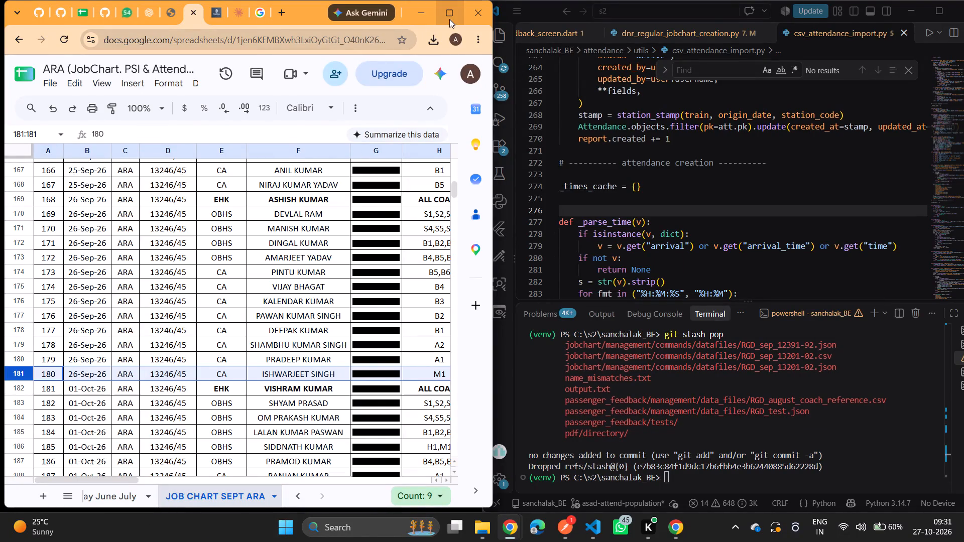
Switch to the browser window with the ARA_sep_13248-47 spreadsheet and open the Google Drive storage page in a new tab.
click(513, 541)
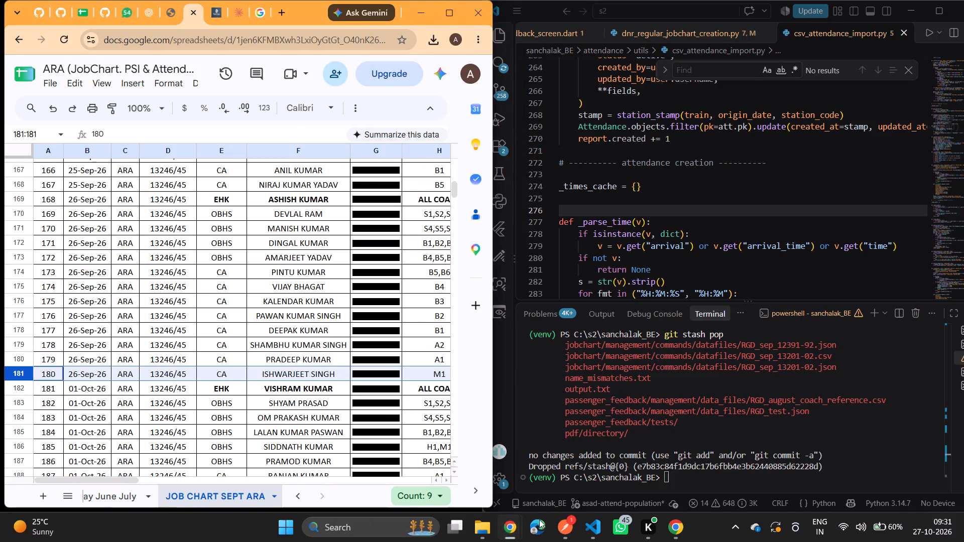
click(546, 467)
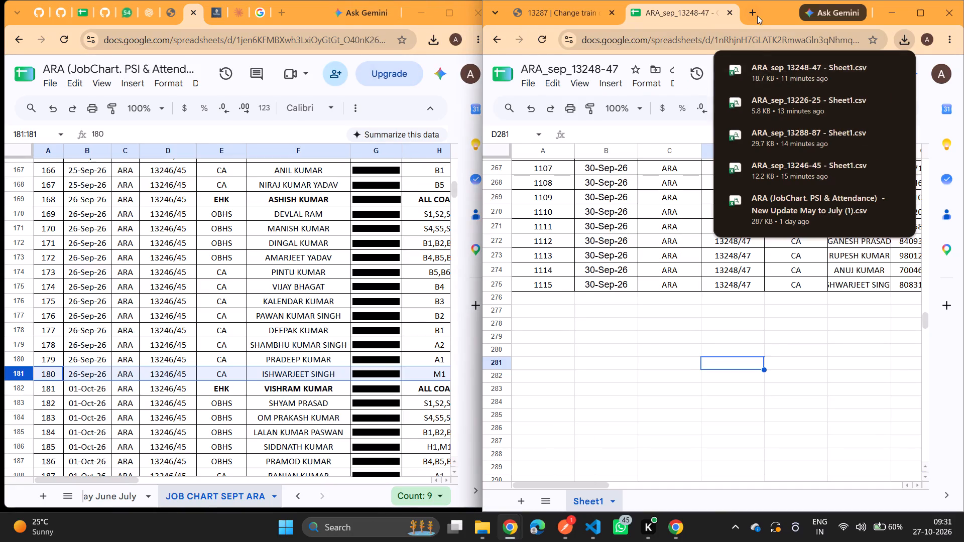
click(757, 16)
key(d)
key(r)
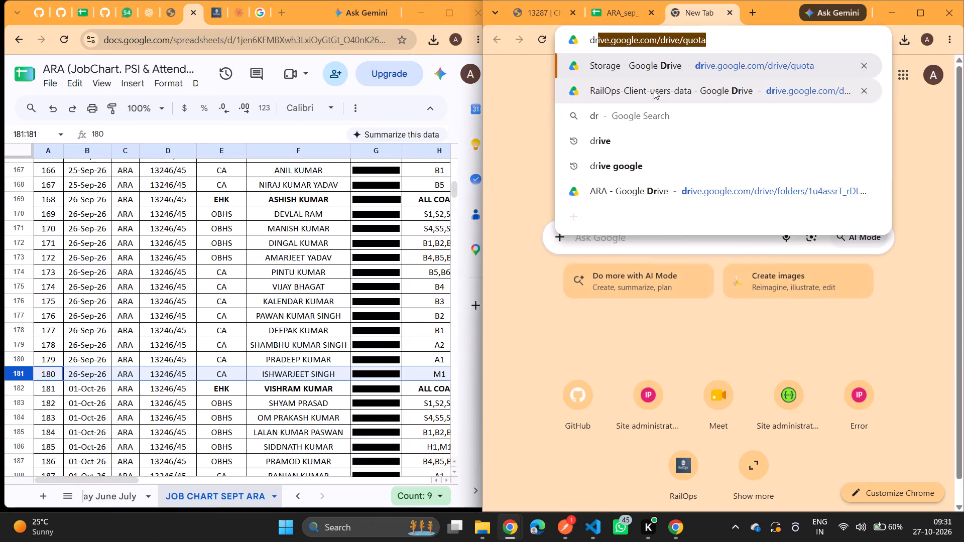
click(660, 57)
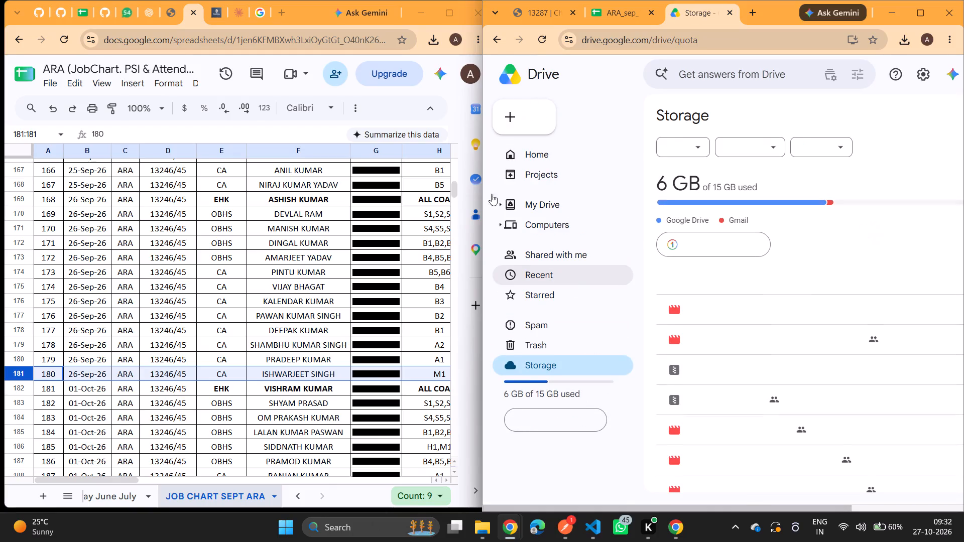
Search Drive for "psi" and open the first suggested PSI summary folder.
click(728, 82)
click(725, 76)
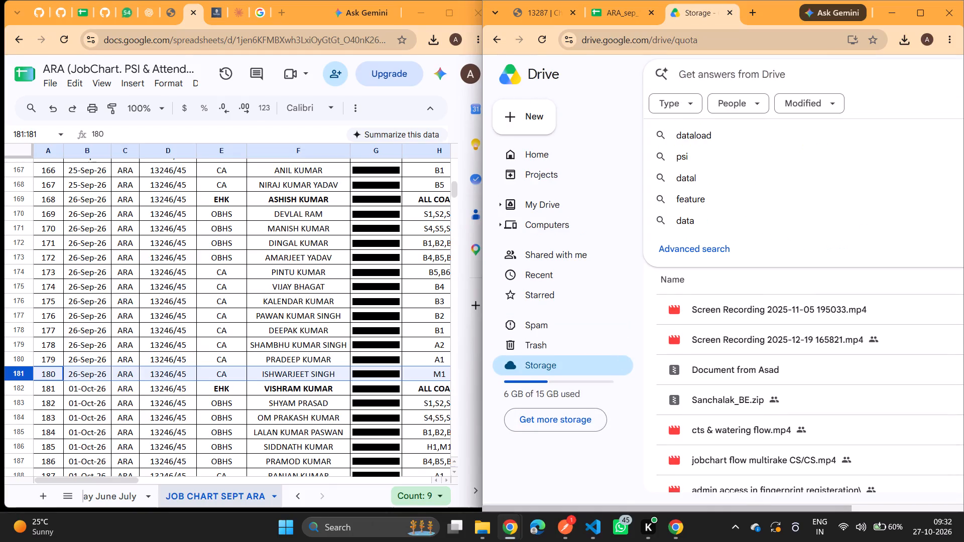
text(psi)
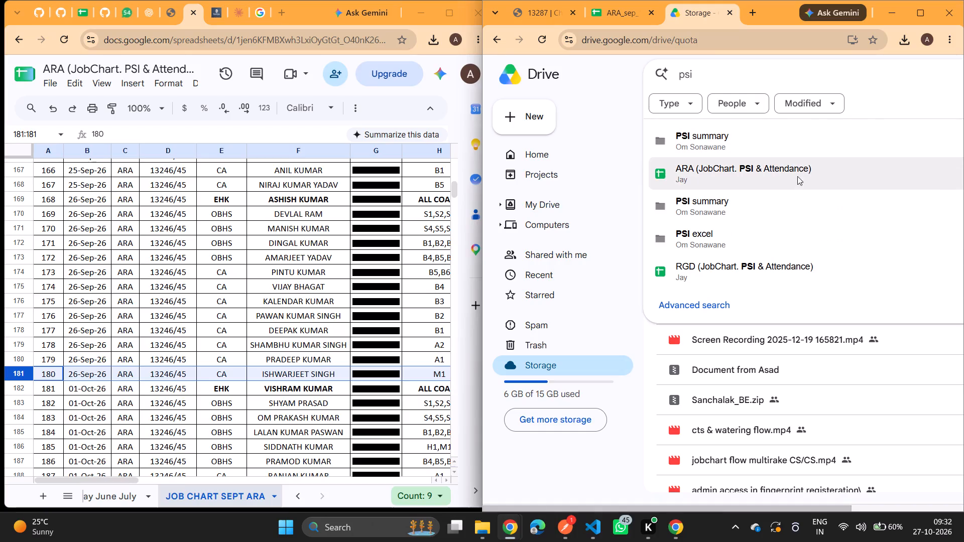
click(795, 147)
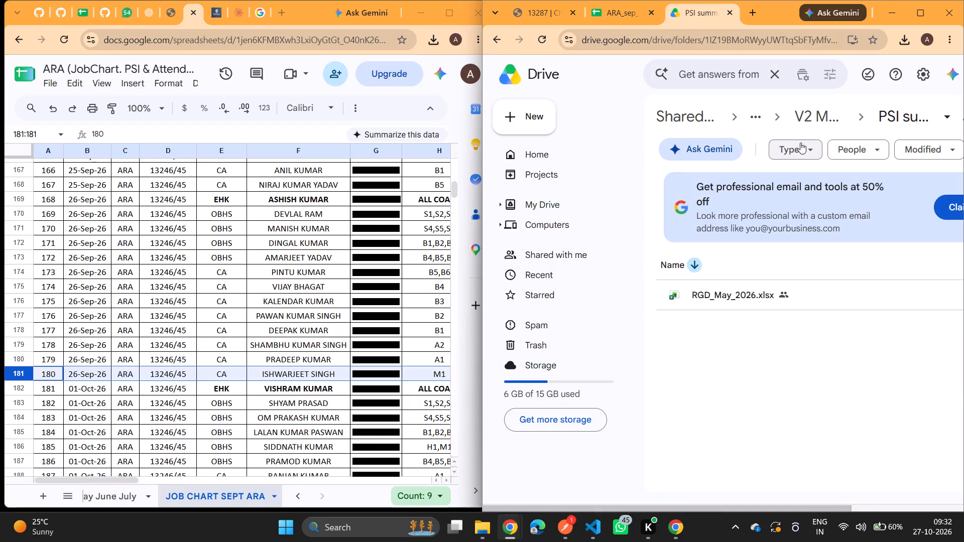
Go up through the V2 May 2026 and Version 2 parent folders to the shared RailOps-Client-users-data folder.
click(915, 115)
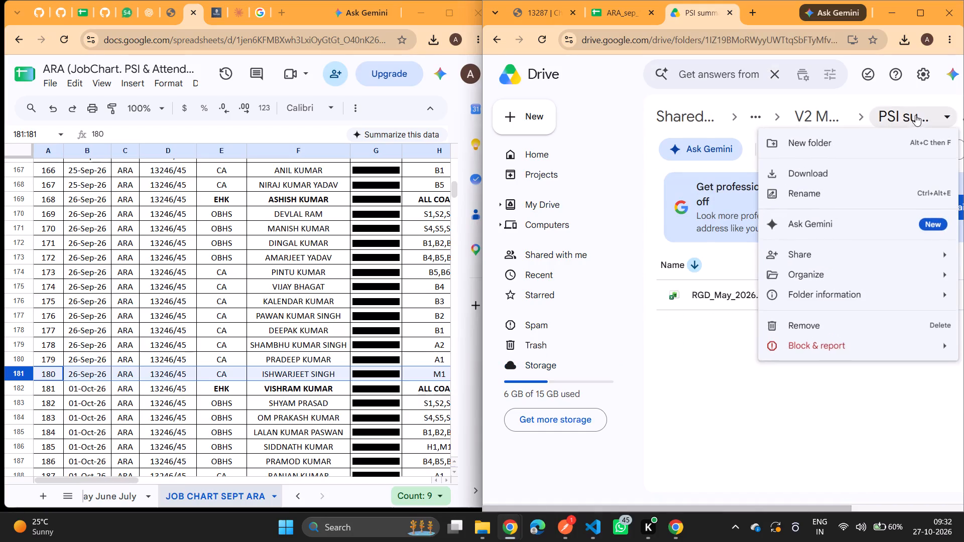
click(911, 114)
click(844, 115)
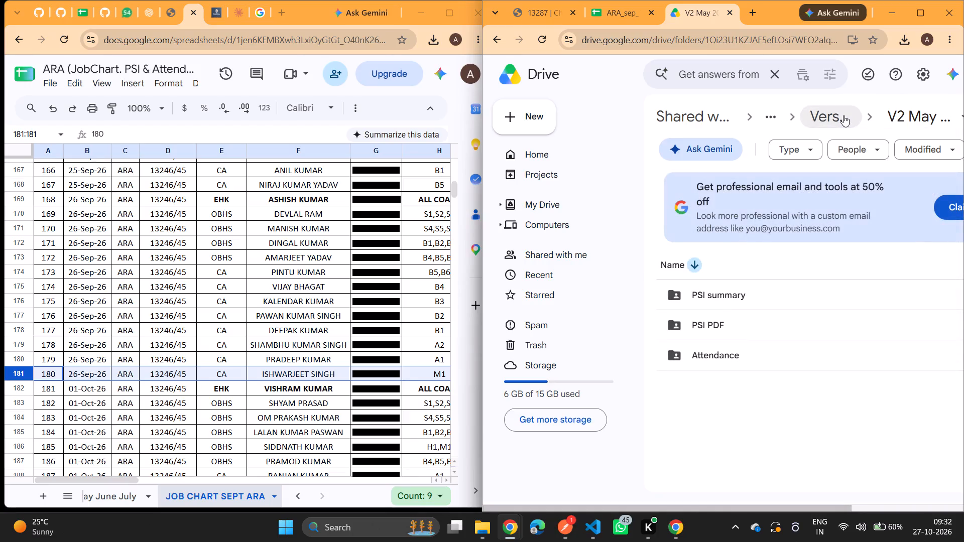
click(840, 117)
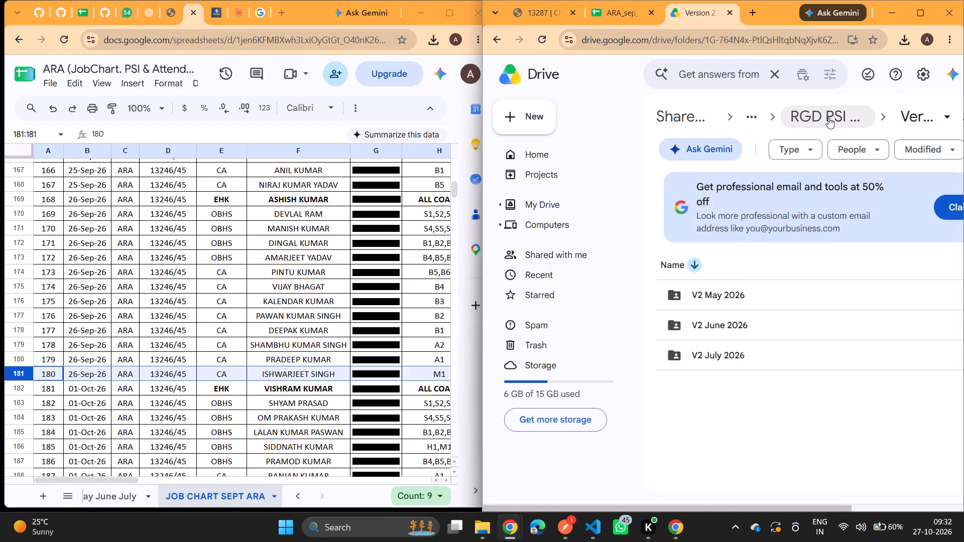
click(828, 116)
click(824, 116)
click(775, 116)
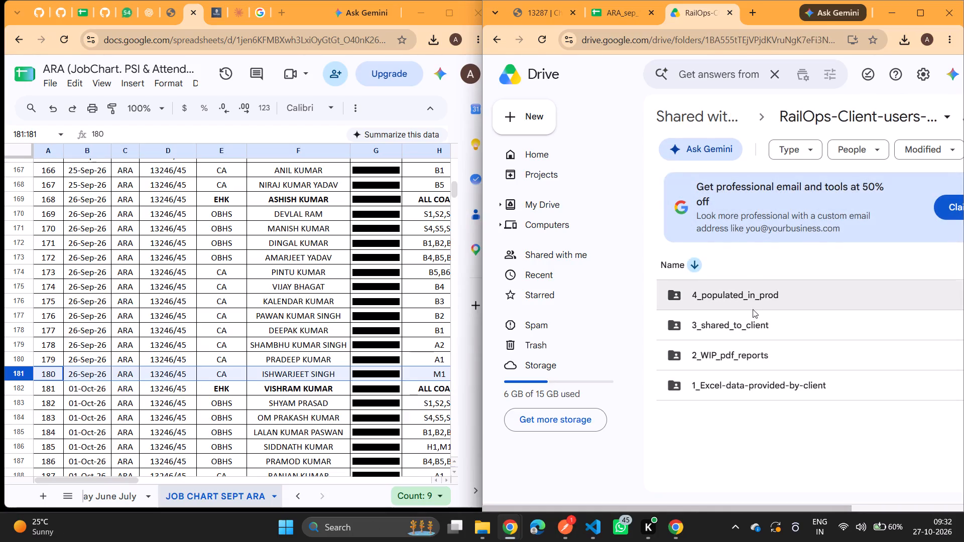
Examine the contents of 4_populated_in_prod and of the ARA may/jun/july-13226-25 folder inside 1_Excel-data-provided-by-client.
double_click(751, 302)
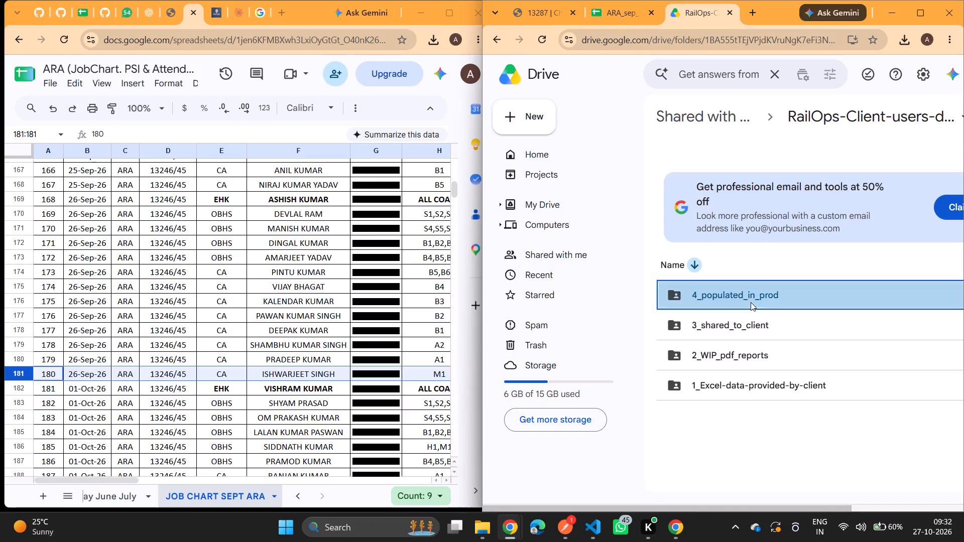
click(495, 35)
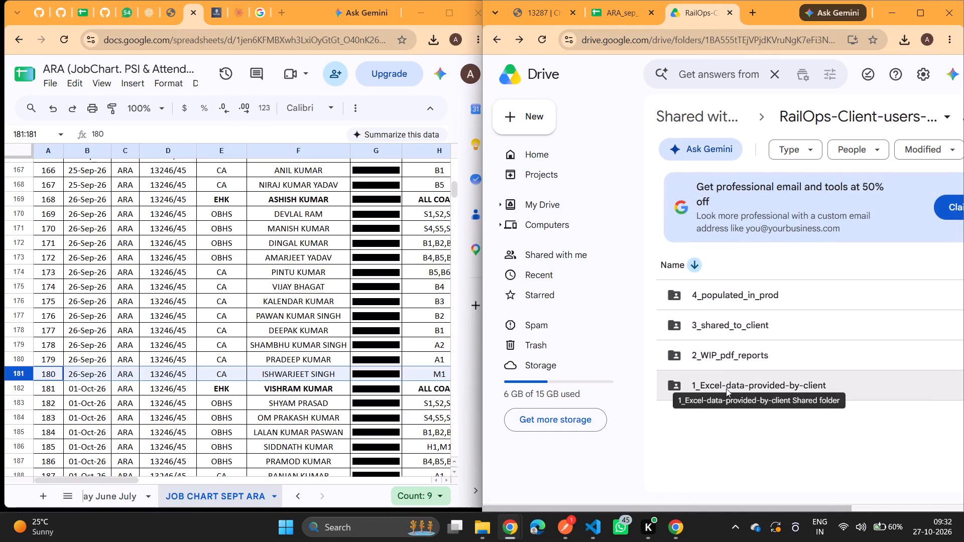
double_click(726, 387)
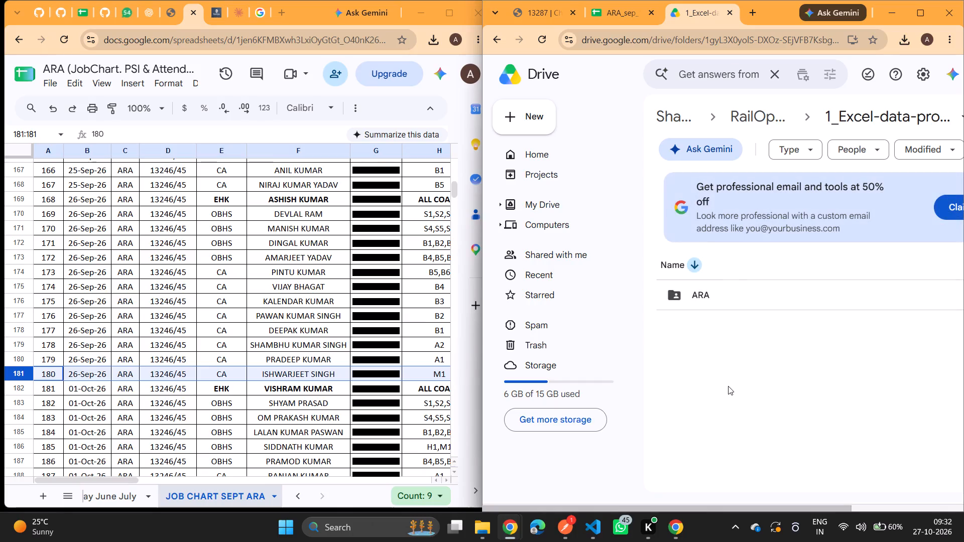
double_click(737, 308)
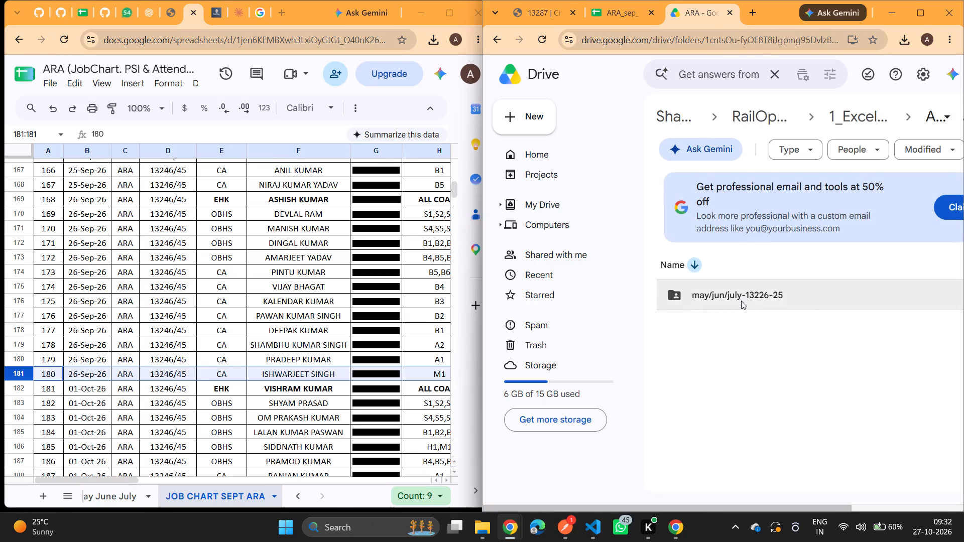
double_click(746, 300)
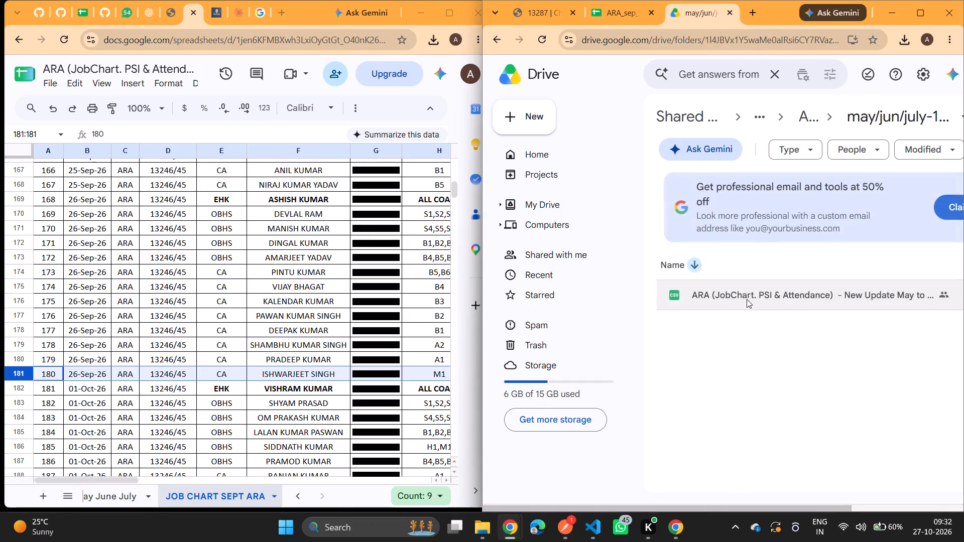
click(492, 41)
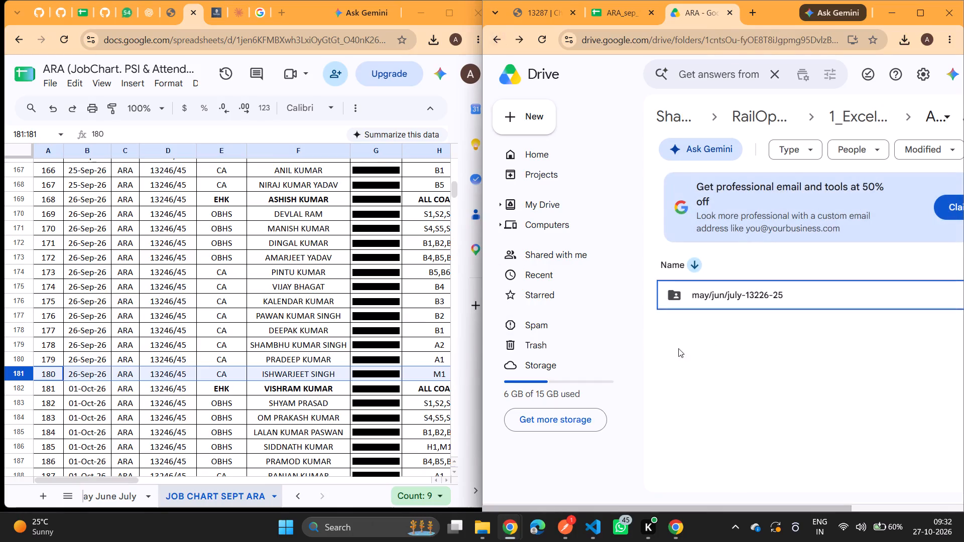
right_click(698, 349)
click(744, 403)
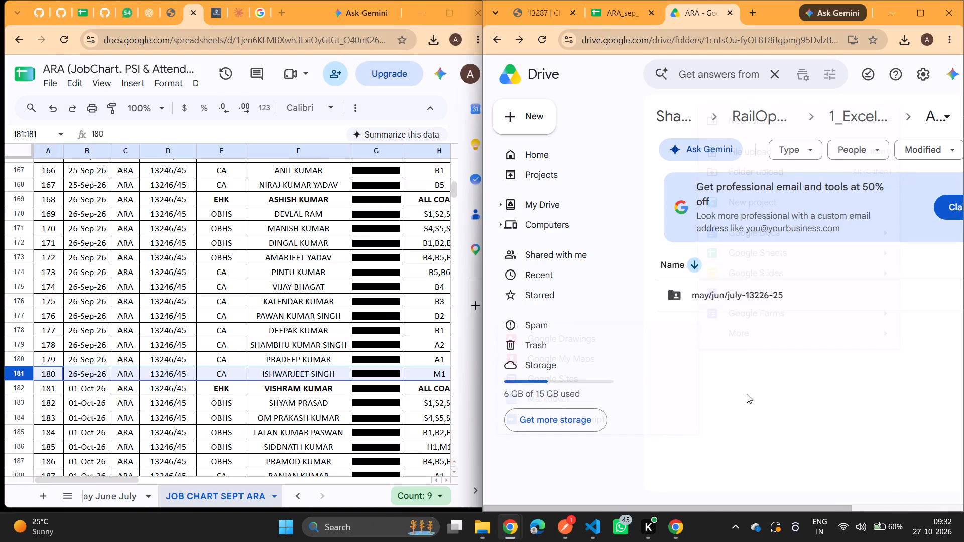
click(502, 41)
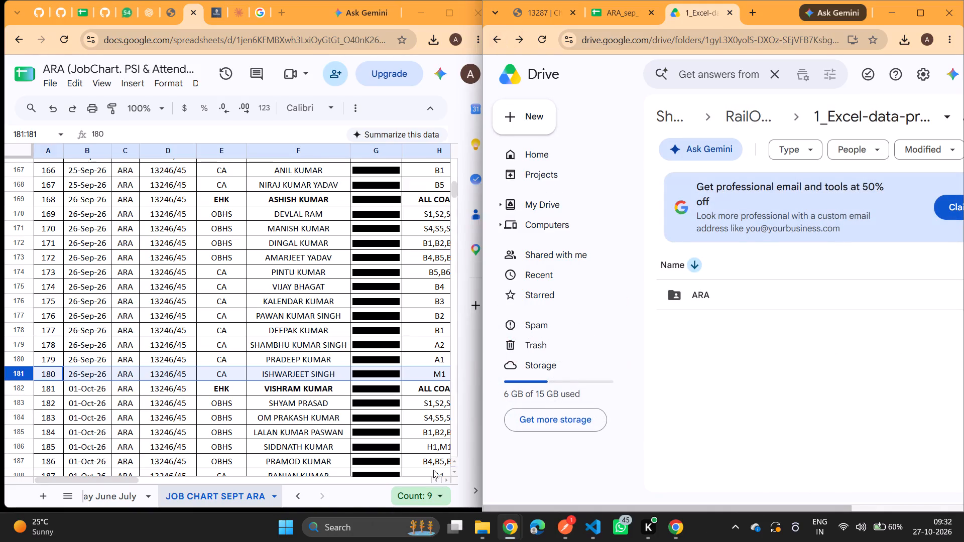
Look through the sheet names of the ARA job chart spreadsheet around New Update May to July.
scroll(247, 493, down, 3)
scroll(247, 493, up, 1)
scroll(247, 493, down, 4)
scroll(255, 489, up, 4)
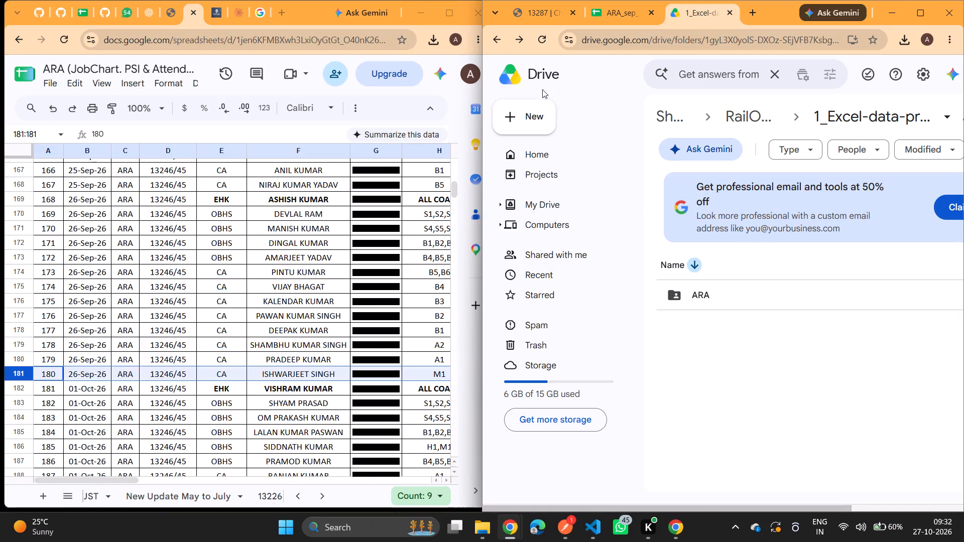
Examine the 2_WIP_pdf_reports folder and the July and June files under 3_shared_to_client's ARA PSI summary pdf attendance folder.
click(496, 43)
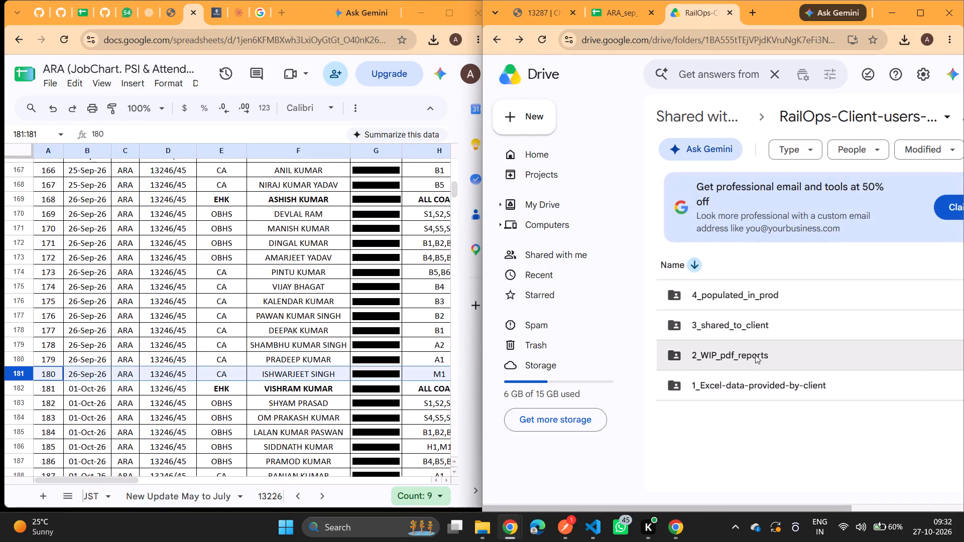
double_click(756, 353)
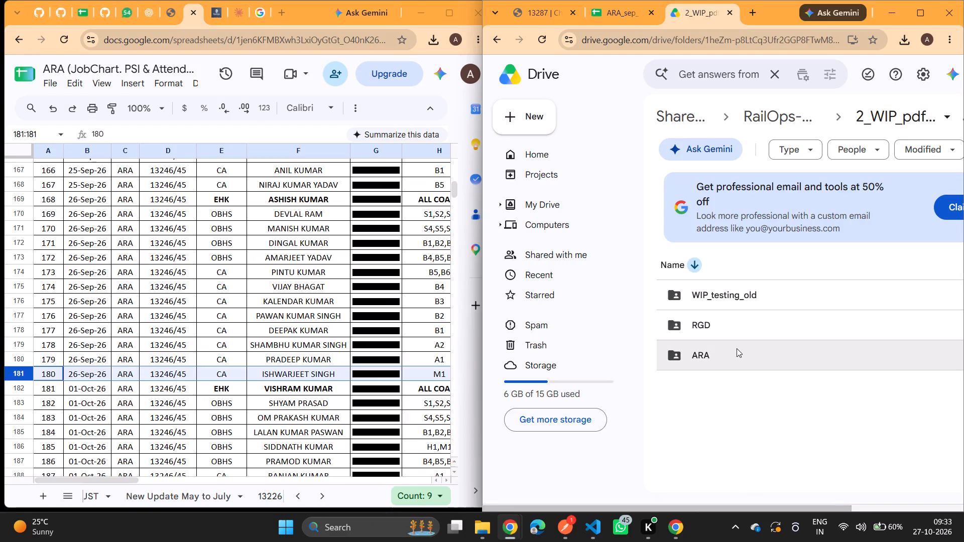
click(493, 42)
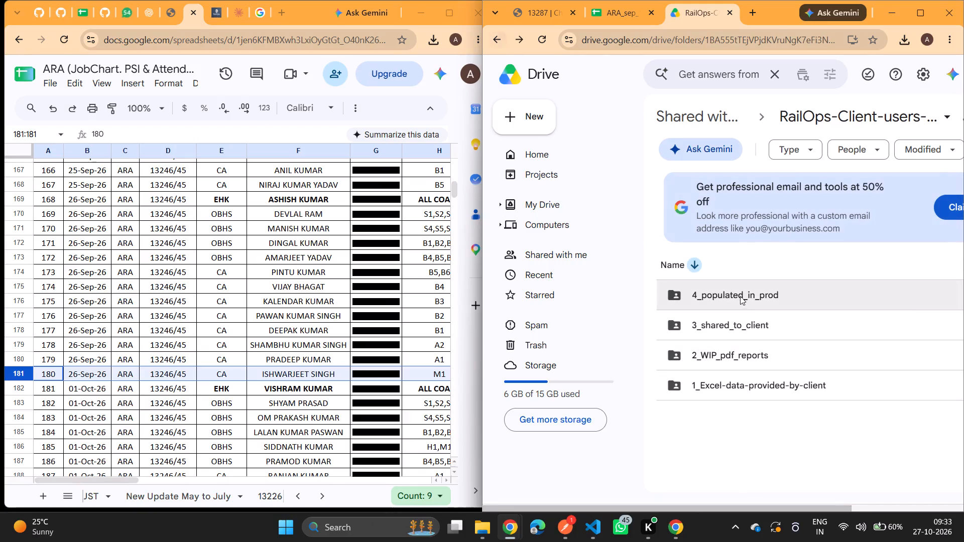
triple_click(736, 331)
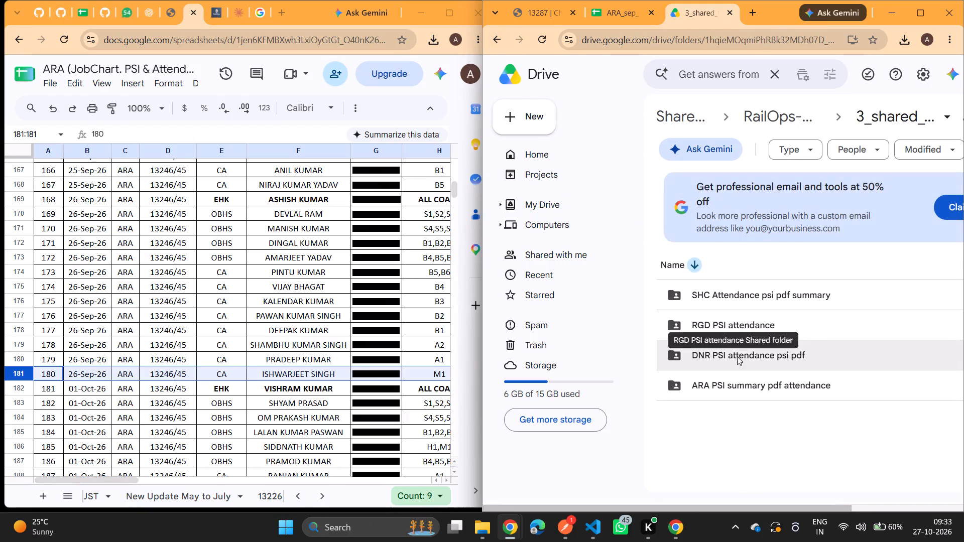
double_click(740, 382)
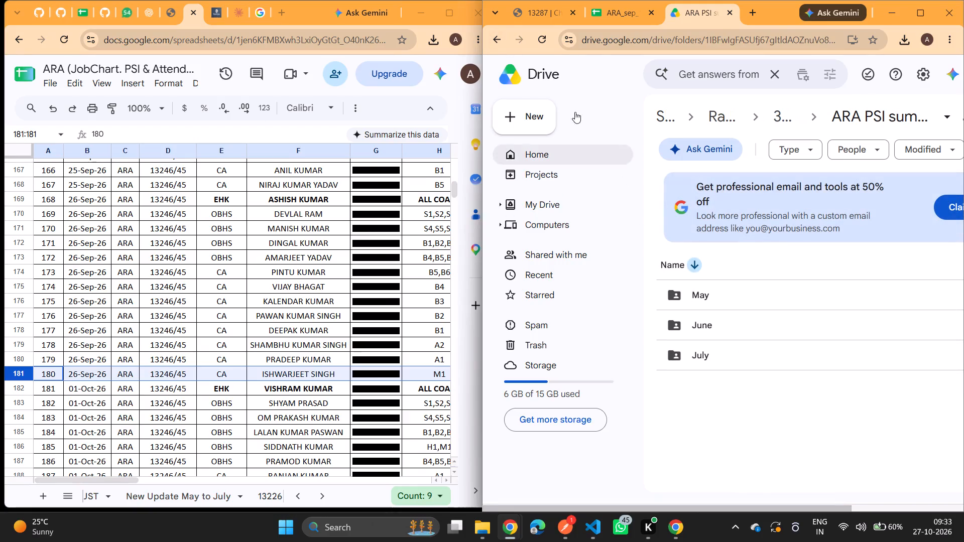
double_click(691, 354)
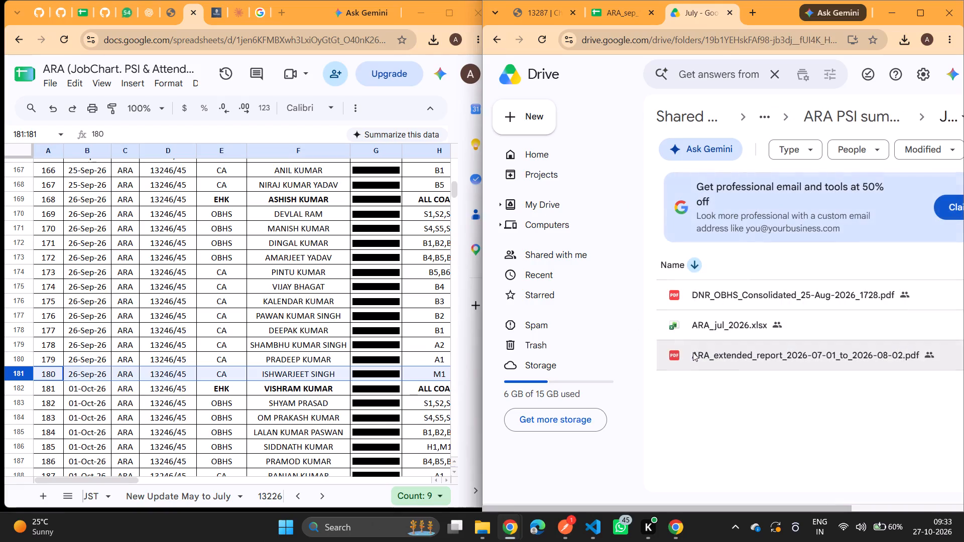
click(500, 42)
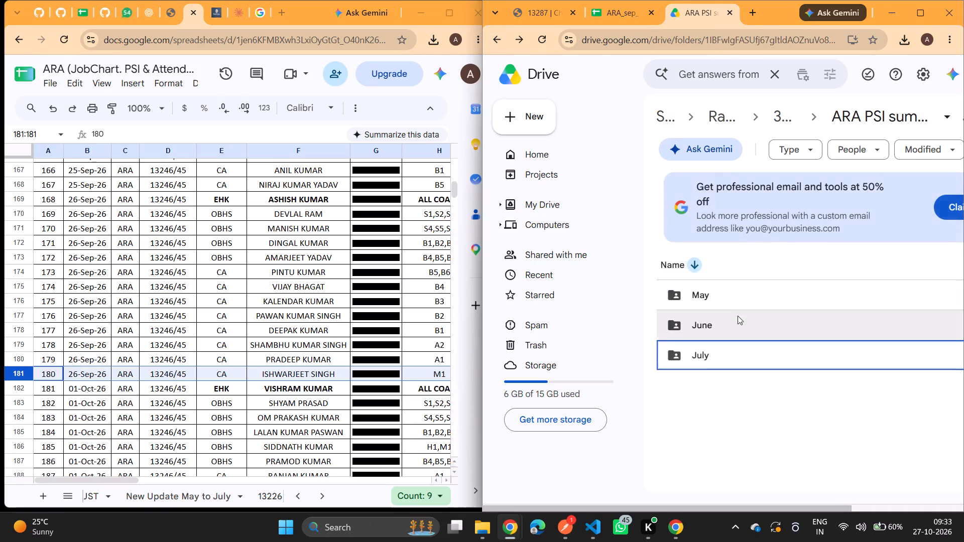
triple_click(737, 320)
click(736, 320)
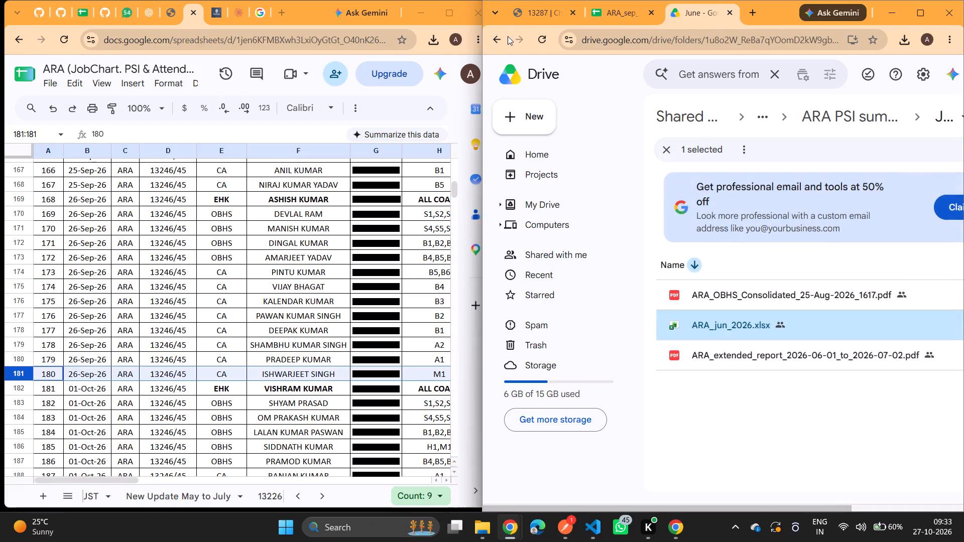
click(500, 40)
click(500, 40)
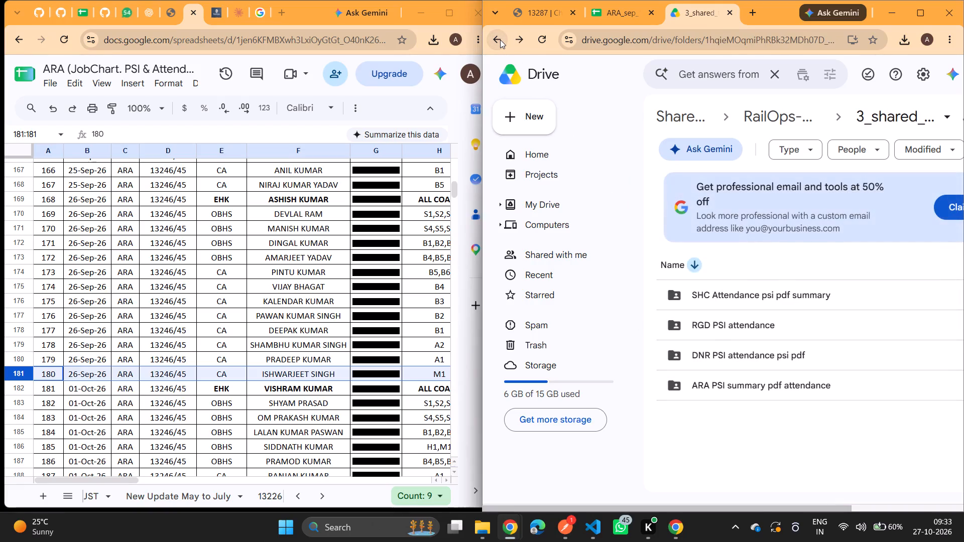
click(500, 40)
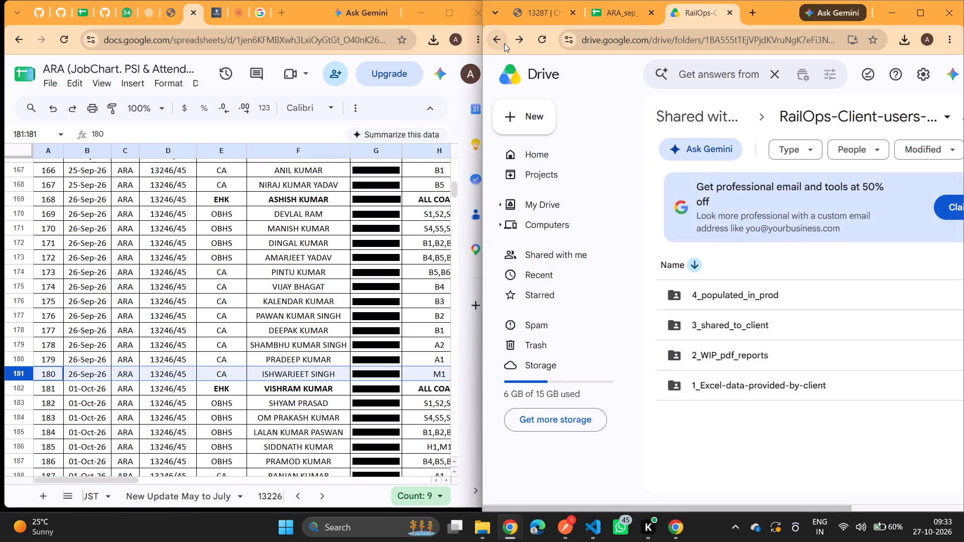
Check the Month-Wise Attendance Reports folder inside DNR PSI attendance psi pdf, and return to the 3_shared_to_client folder.
double_click(759, 332)
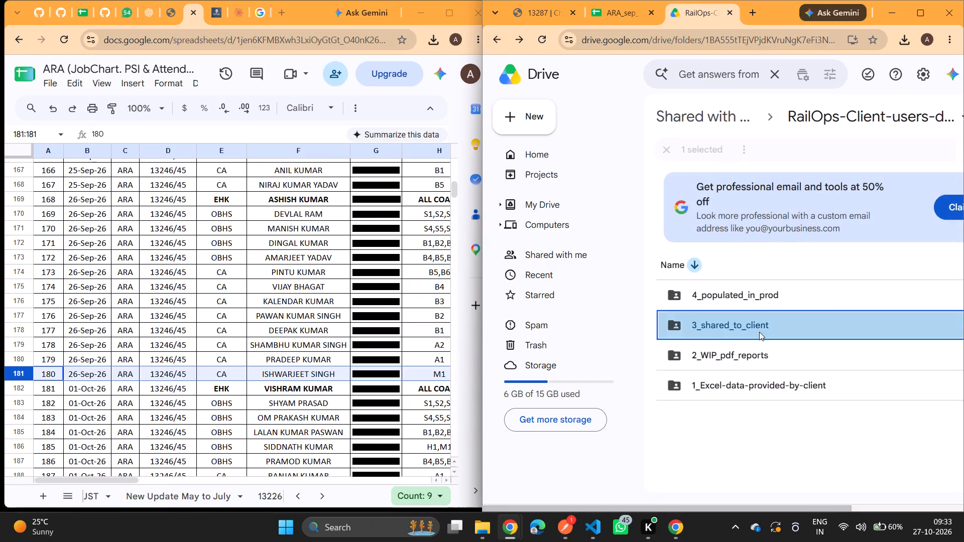
double_click(757, 354)
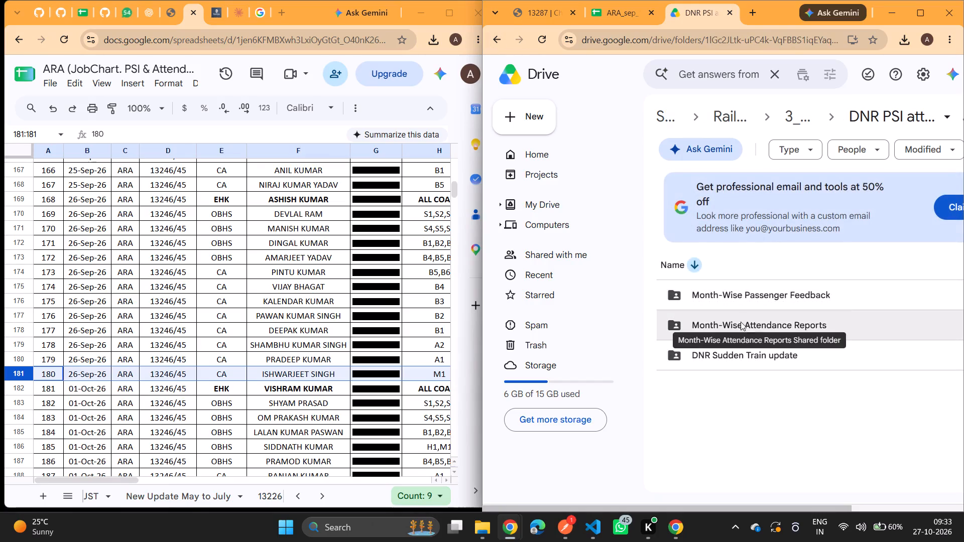
double_click(740, 322)
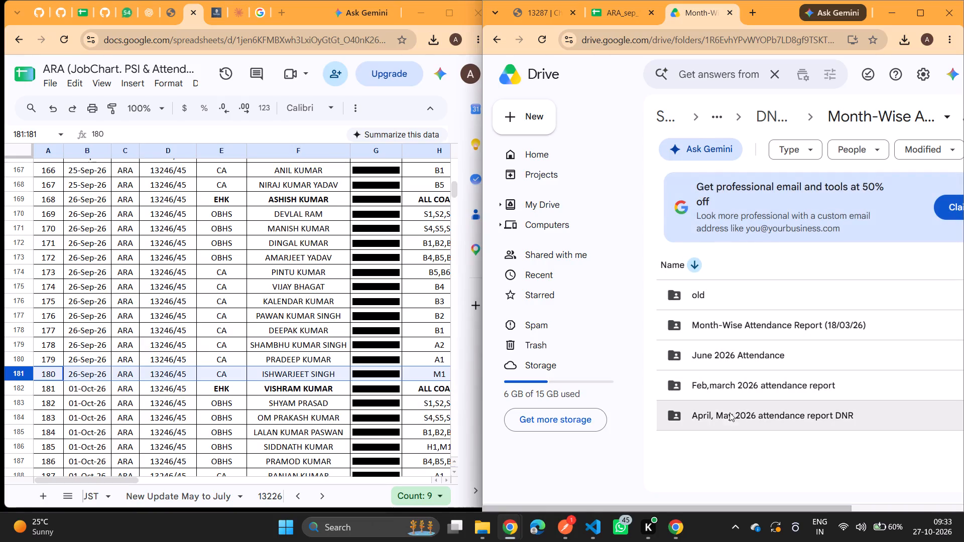
click(503, 45)
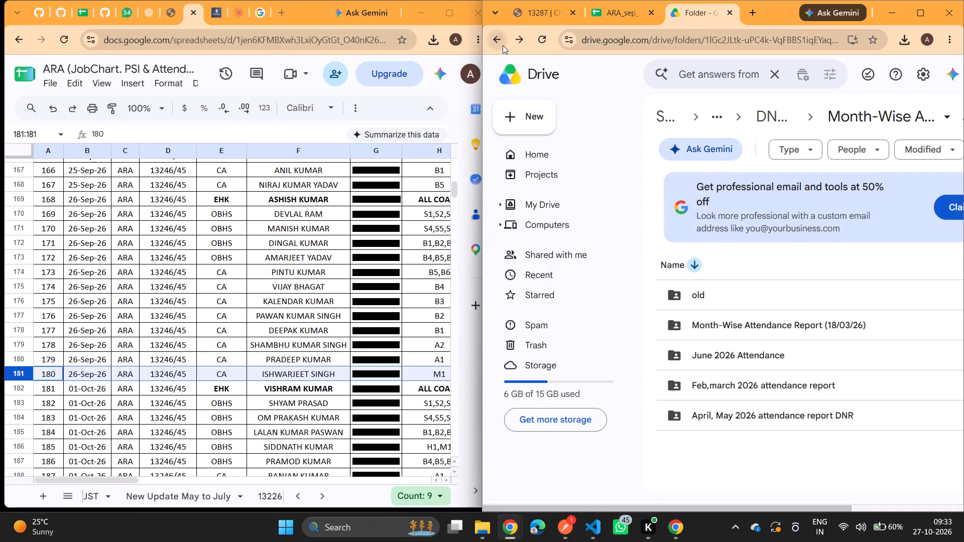
click(503, 45)
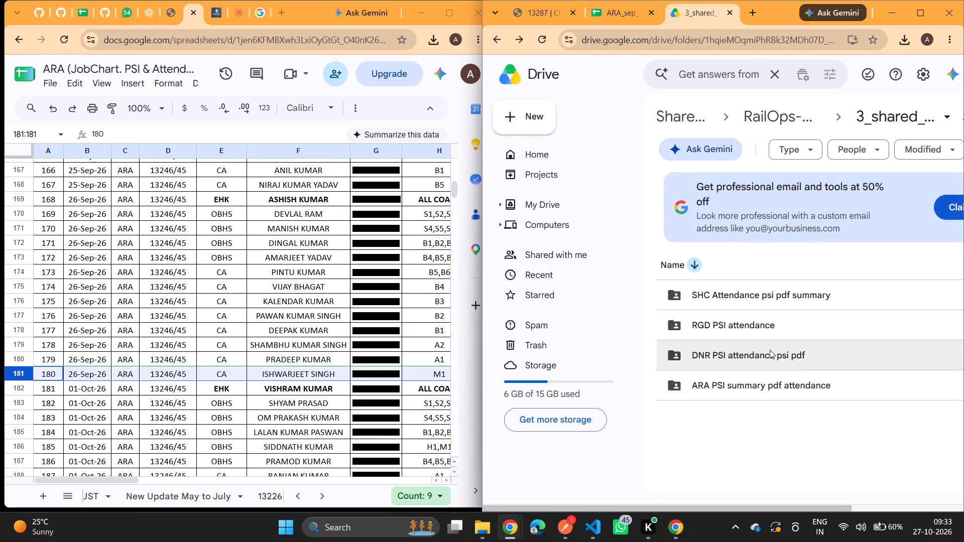
Examine the June and May folders of ARA PSI summary pdf attendance, and return to the 3_shared_to_client folder.
click(769, 350)
double_click(758, 380)
double_click(753, 323)
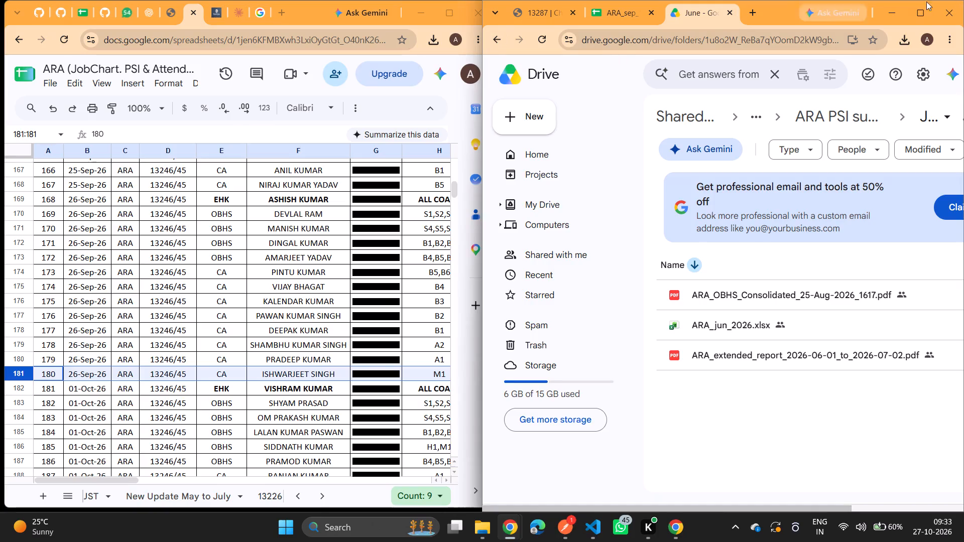
click(923, 15)
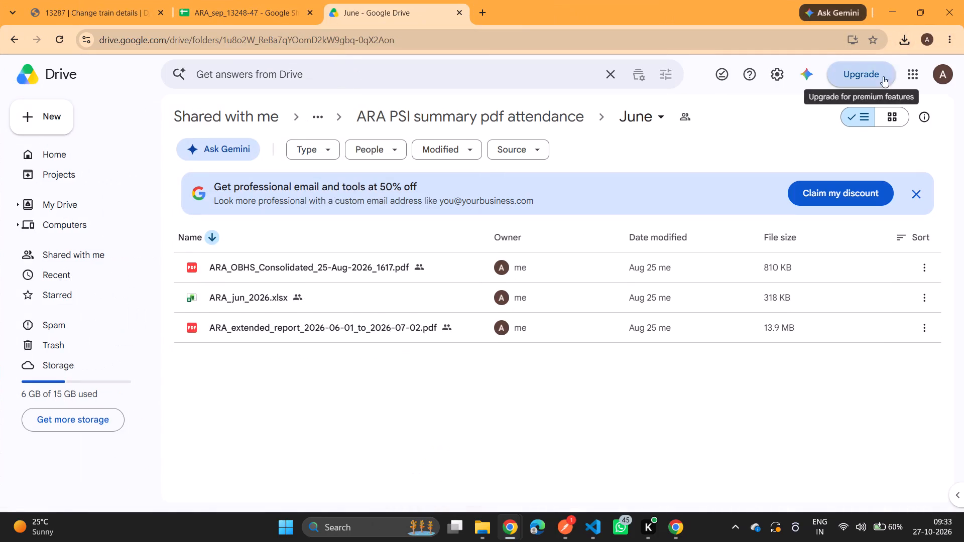
click(920, 11)
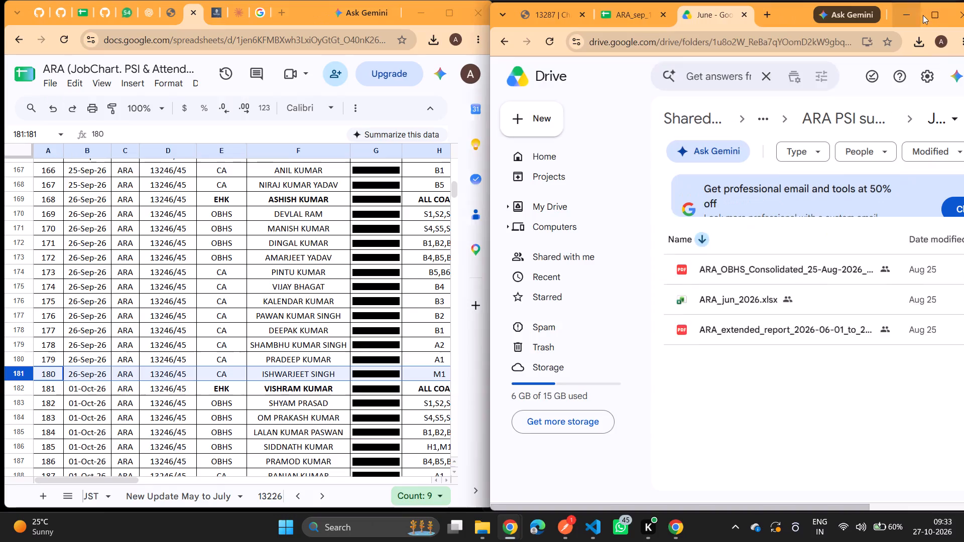
click(507, 39)
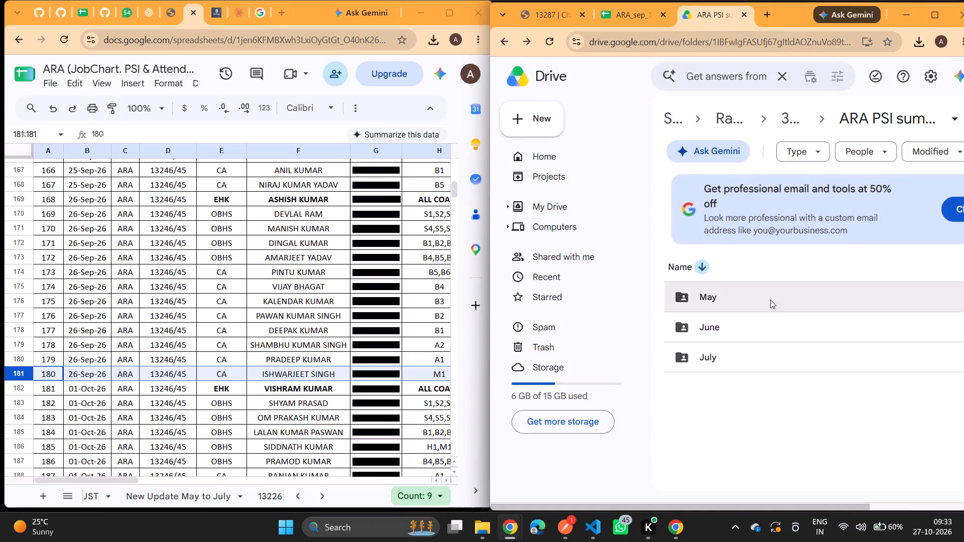
double_click(763, 295)
click(504, 45)
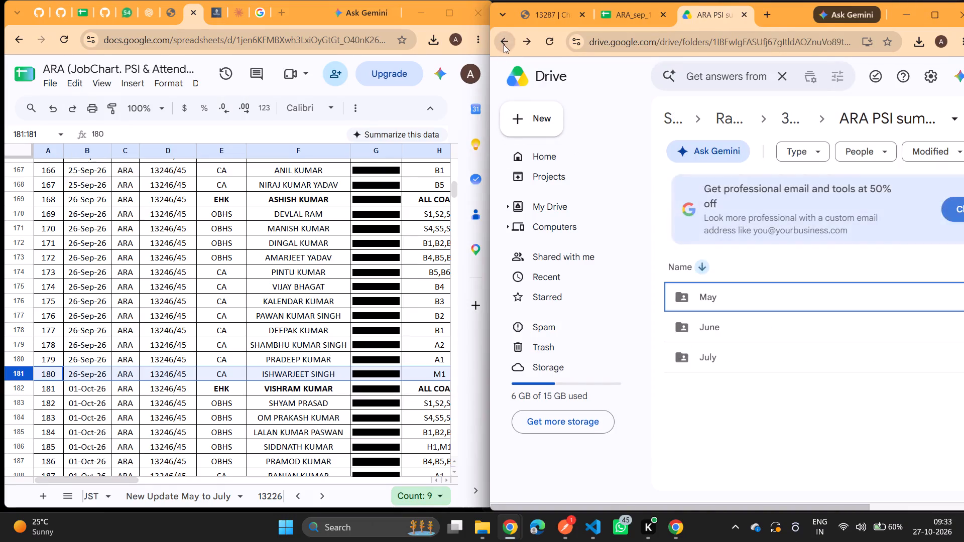
click(504, 44)
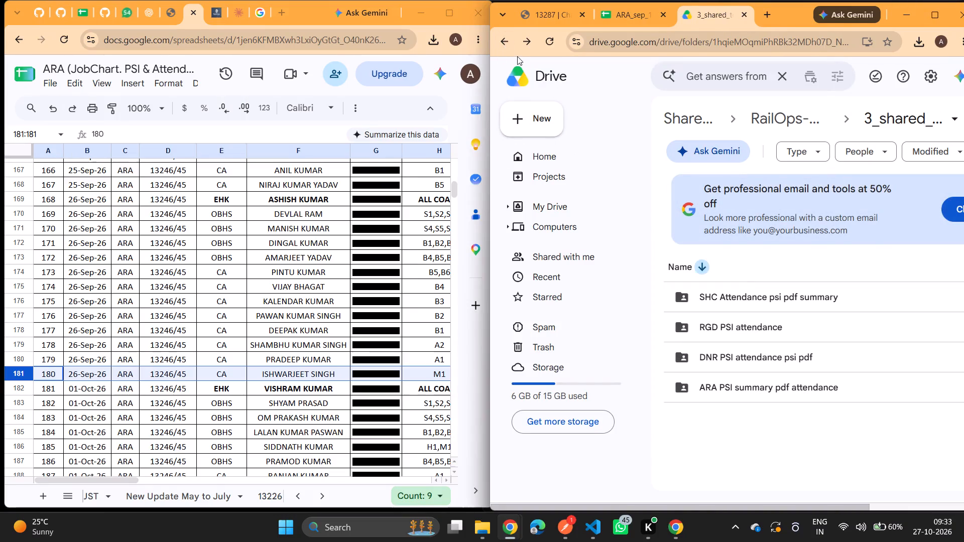
Examine the v3 files for train 13226-25 in the May folder of ARA under 2_WIP_pdf_reports.
click(505, 42)
triple_click(763, 350)
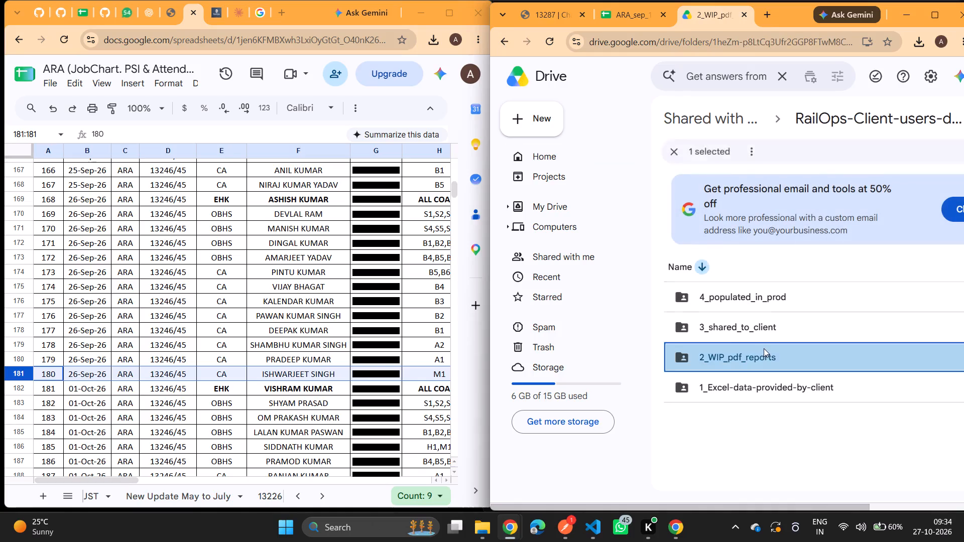
double_click(742, 351)
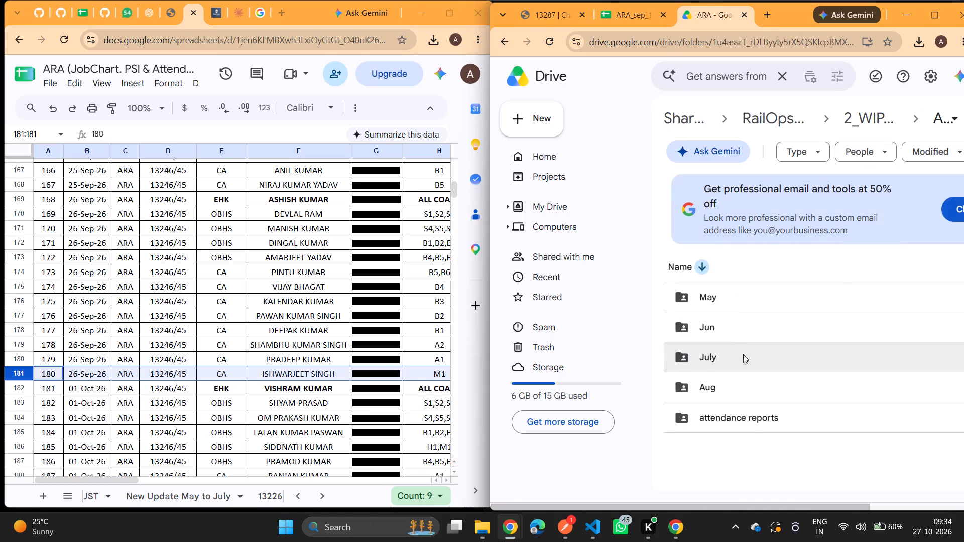
double_click(738, 306)
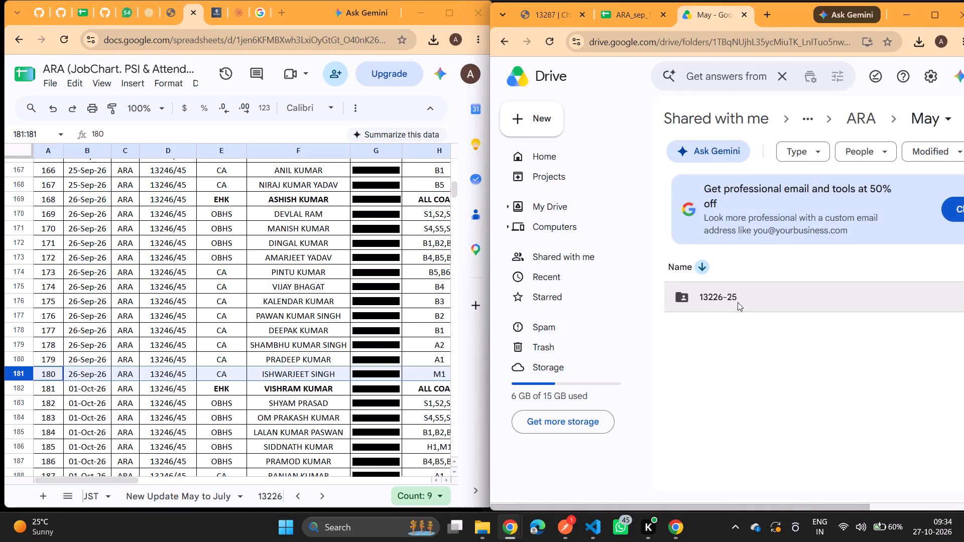
double_click(738, 302)
double_click(738, 302)
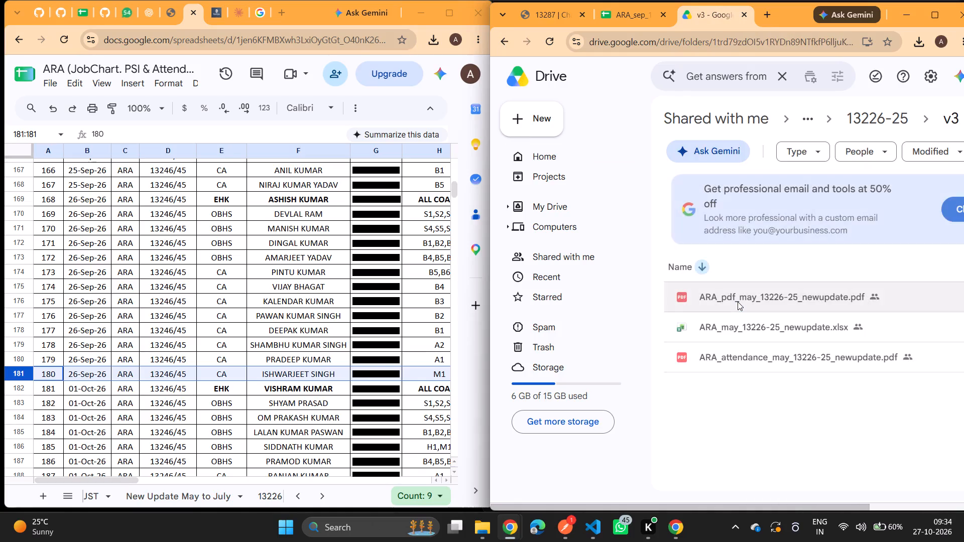
click(505, 42)
click(505, 42)
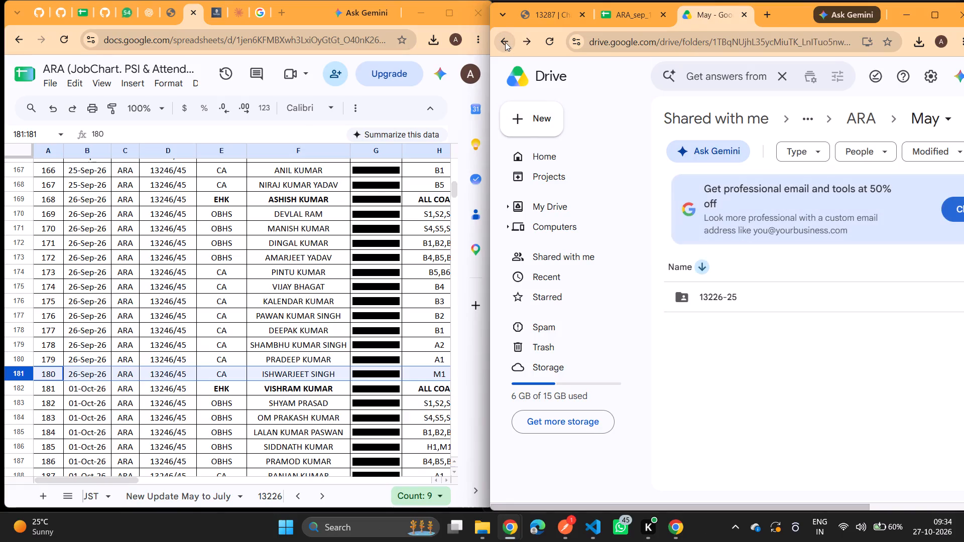
click(505, 42)
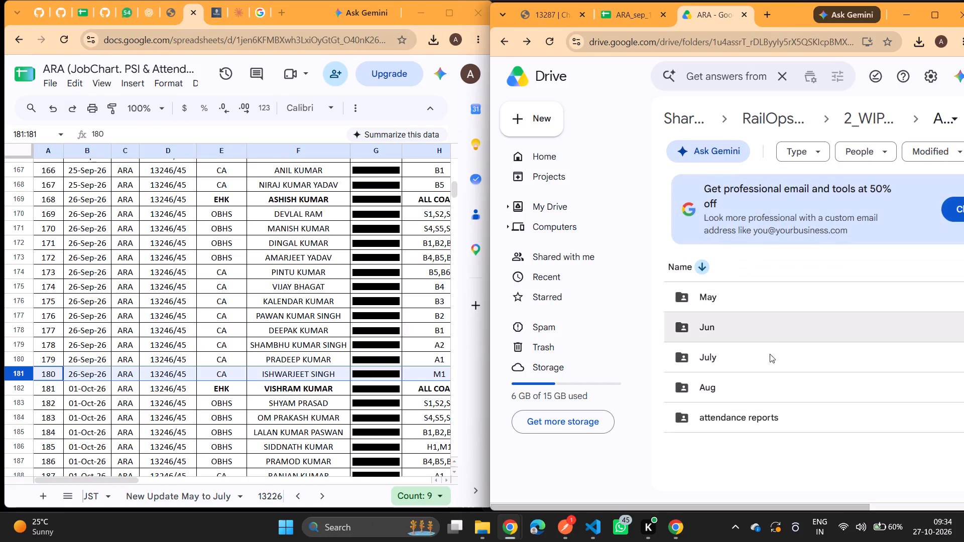
click(495, 42)
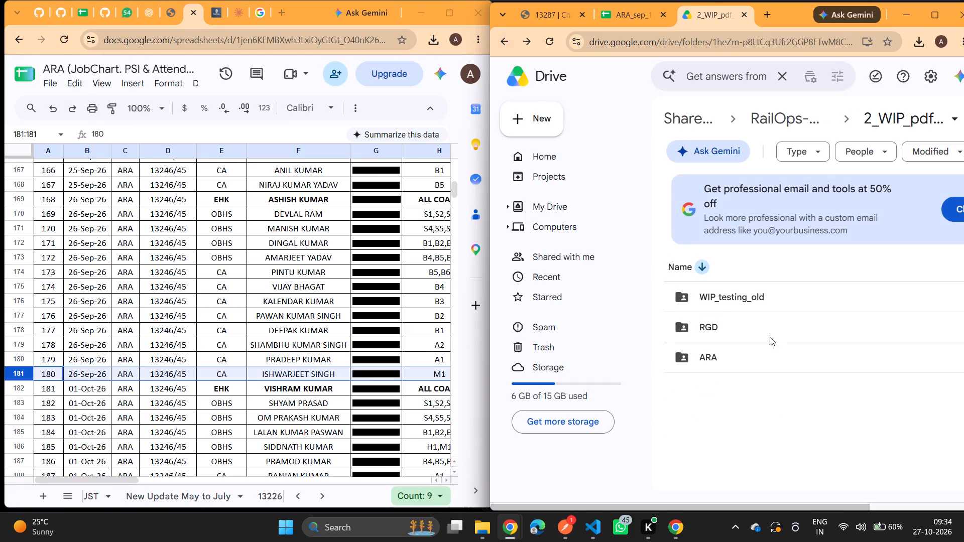
Check the RGD folder and WIP_testing_old's ARA May 13226-25 v2 files inside 2_WIP_pdf_reports.
double_click(770, 336)
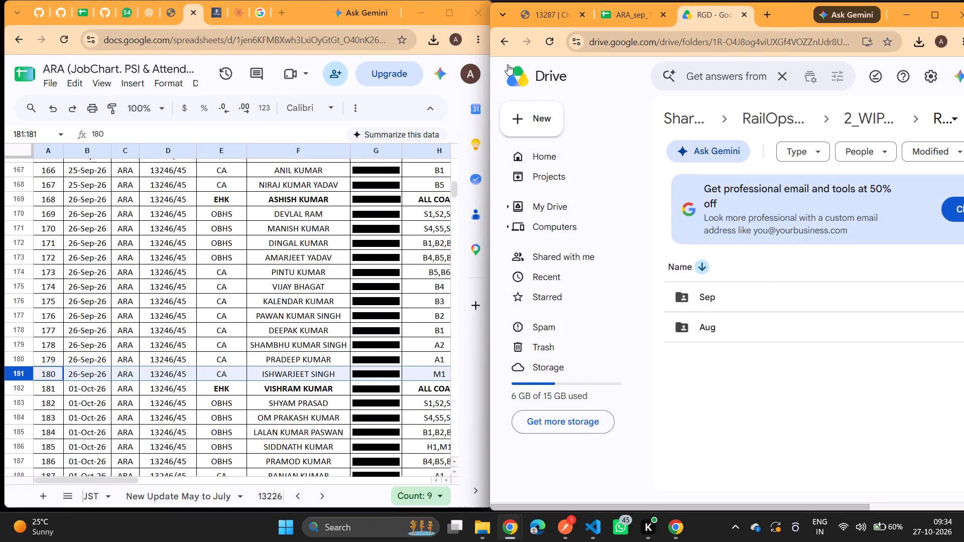
click(508, 35)
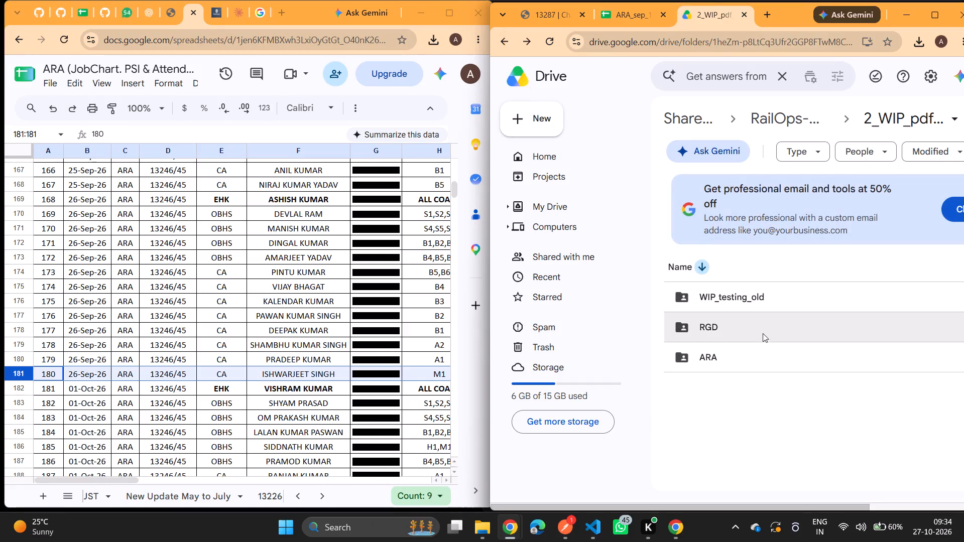
double_click(773, 308)
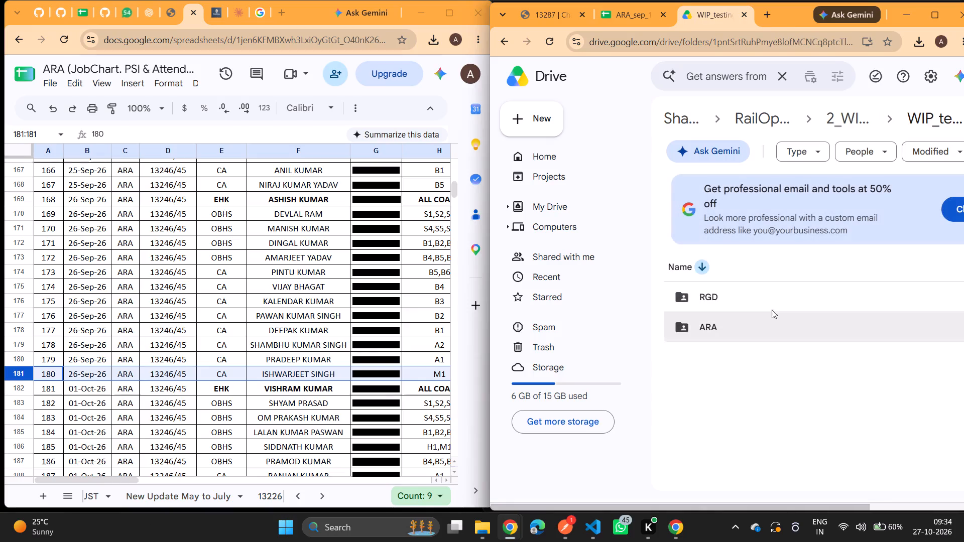
double_click(750, 323)
double_click(749, 326)
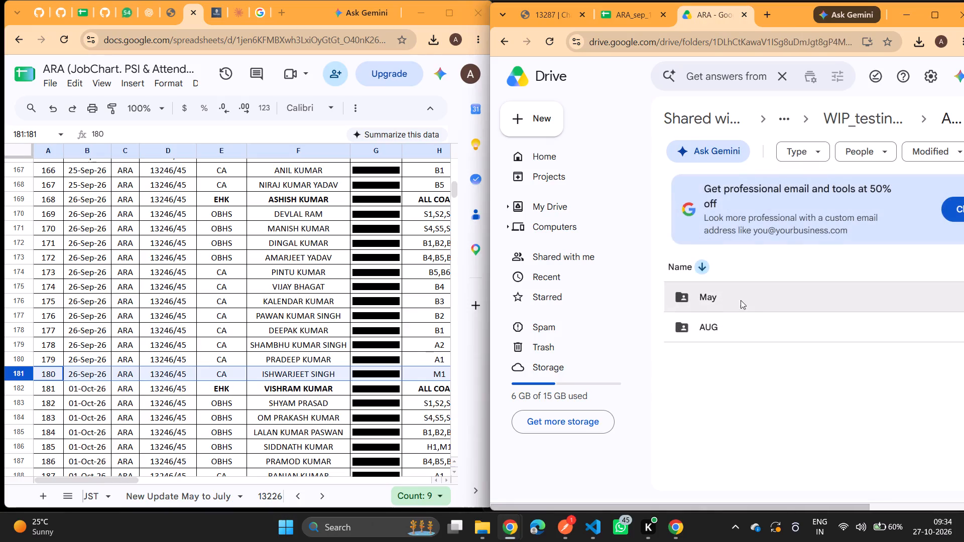
double_click(741, 300)
double_click(741, 299)
triple_click(741, 298)
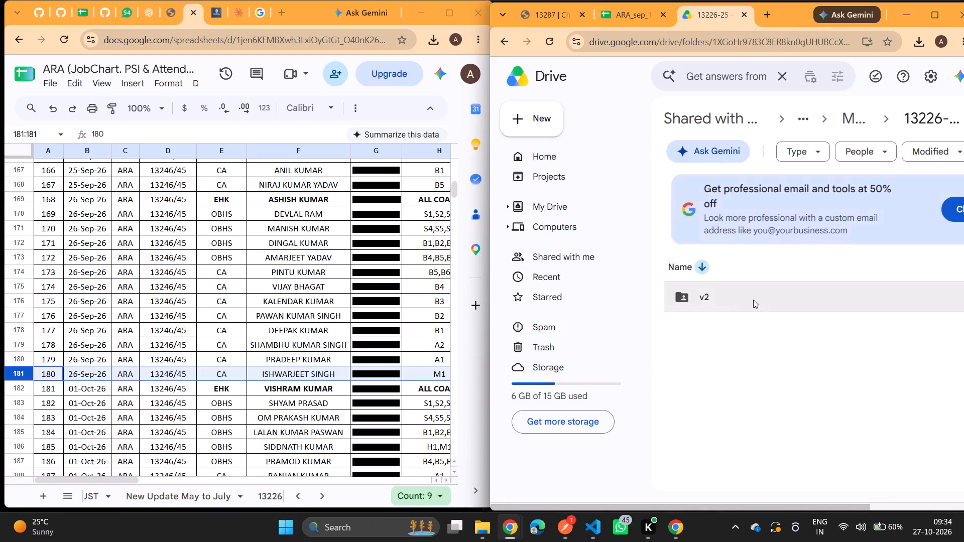
double_click(740, 299)
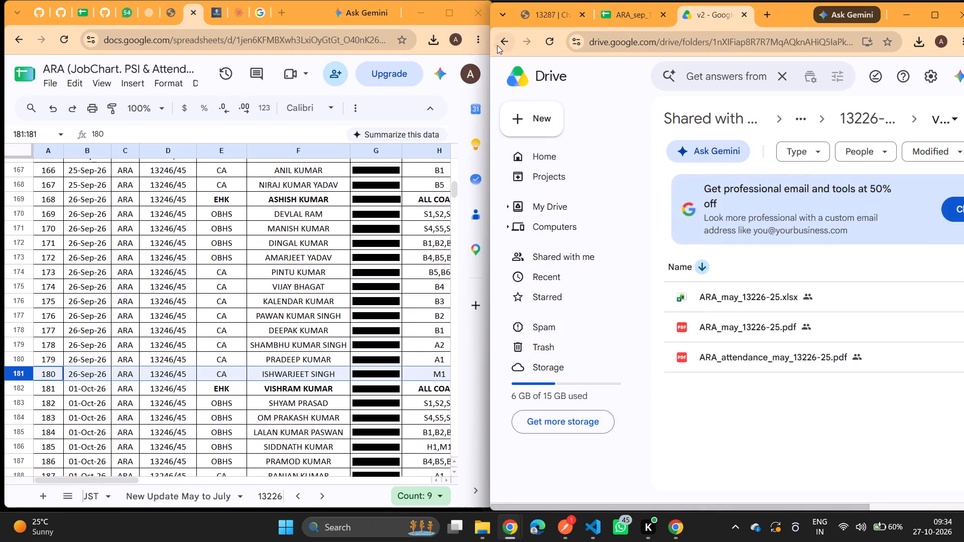
double_click(501, 44)
click(503, 43)
click(505, 43)
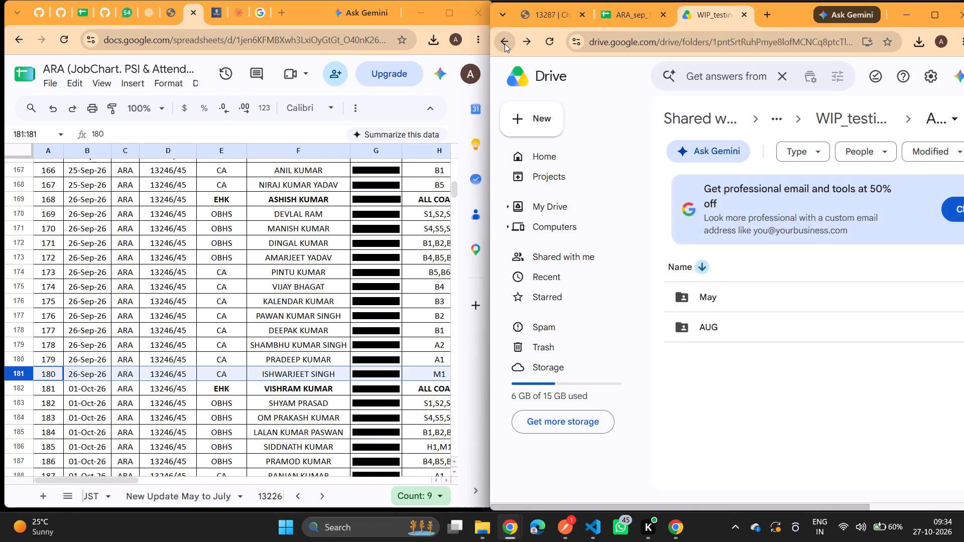
click(505, 44)
Examine the attendance reports folder and the May 13226-25 folder under ARA in 2_WIP_pdf_reports.
double_click(769, 361)
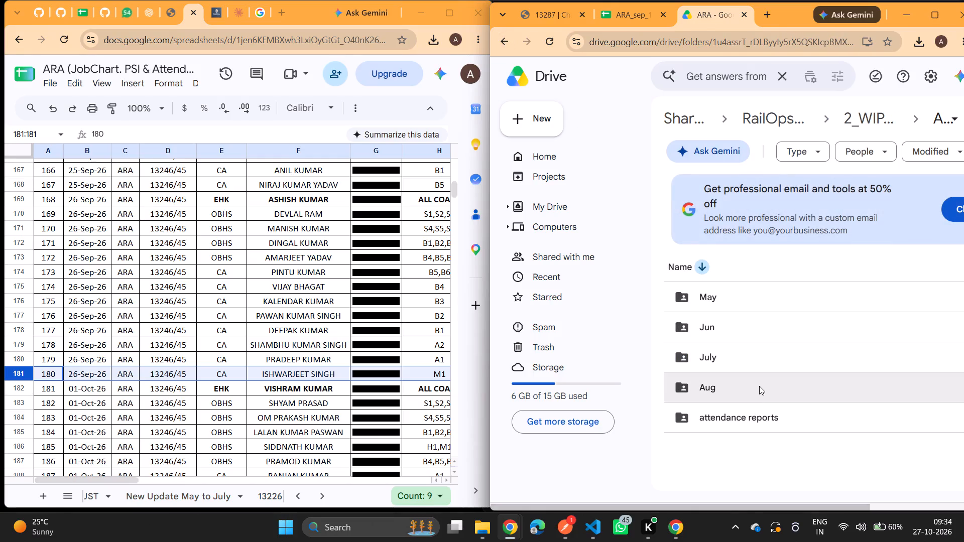
double_click(770, 420)
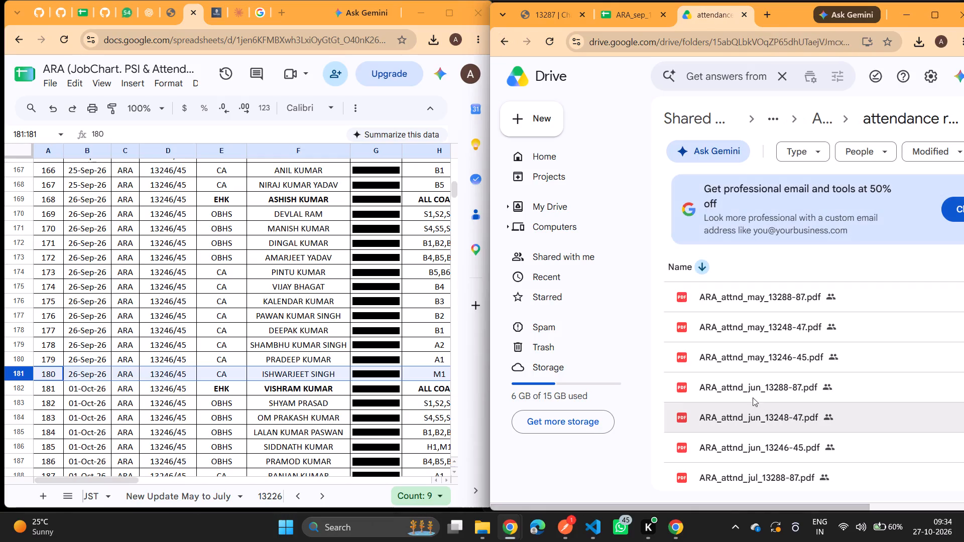
click(509, 43)
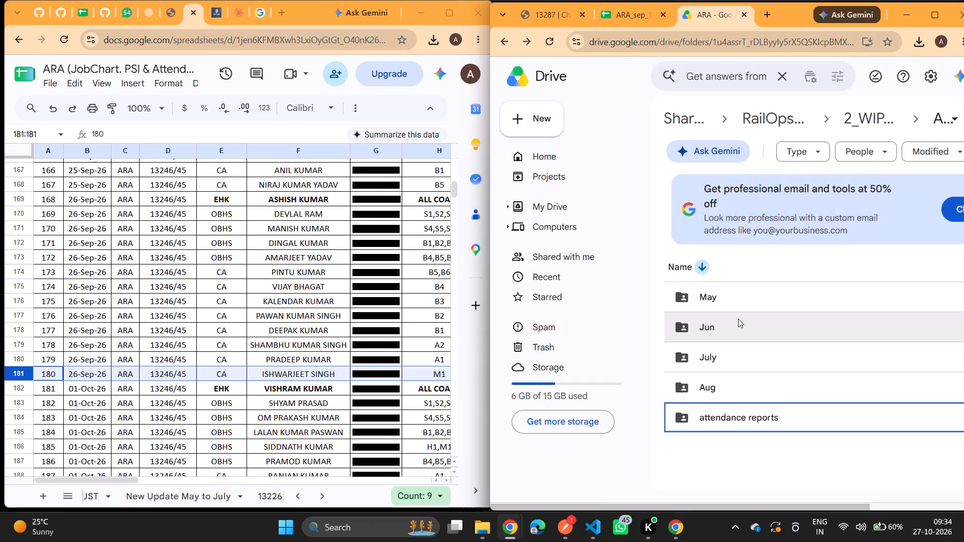
click(749, 413)
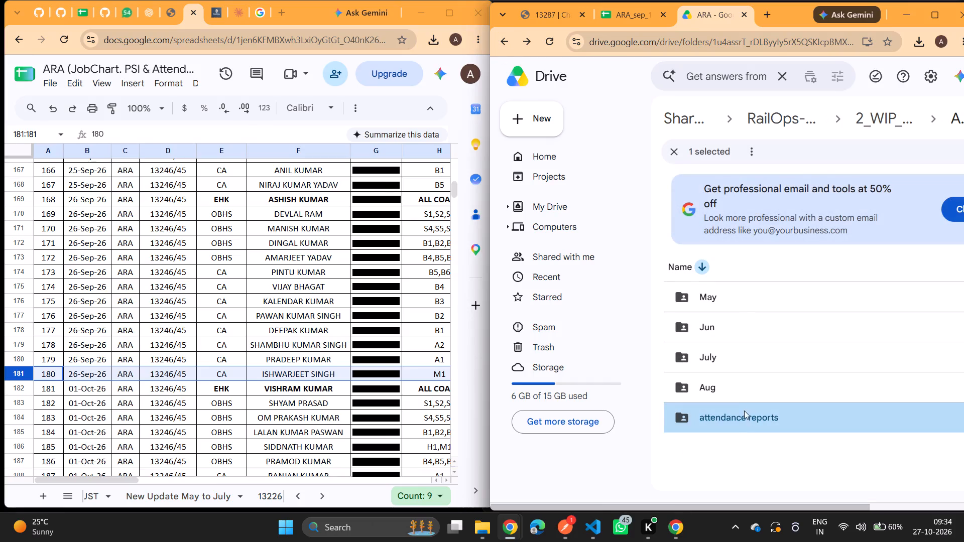
double_click(736, 301)
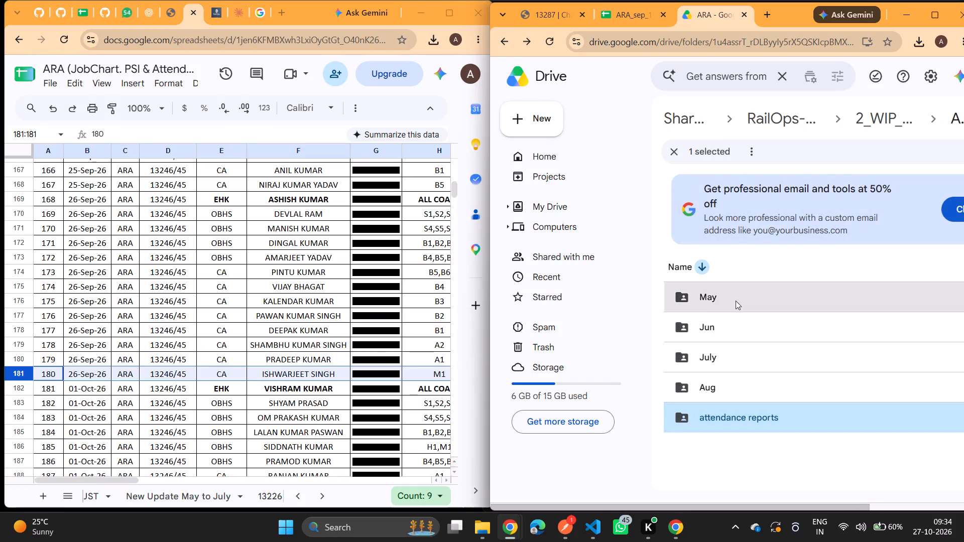
double_click(735, 301)
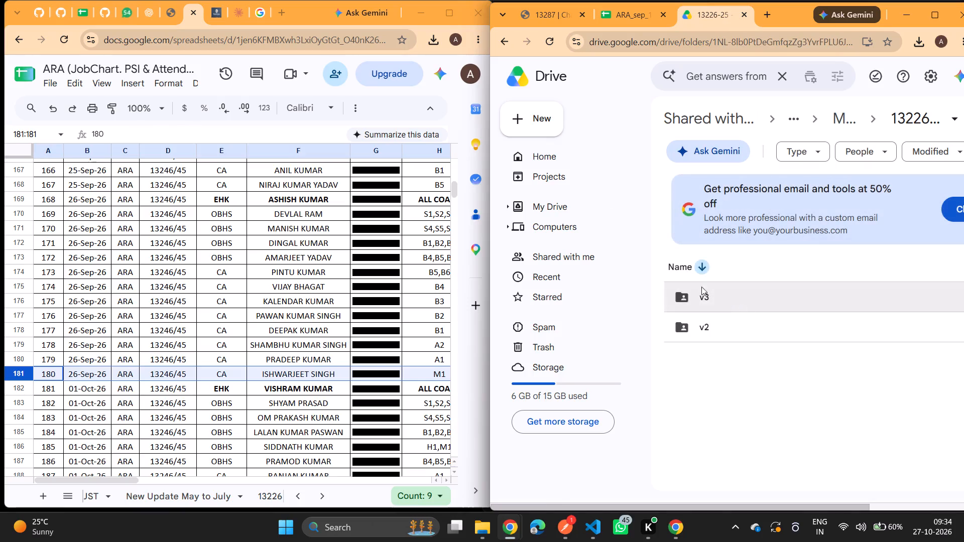
triple_click(509, 48)
click(509, 48)
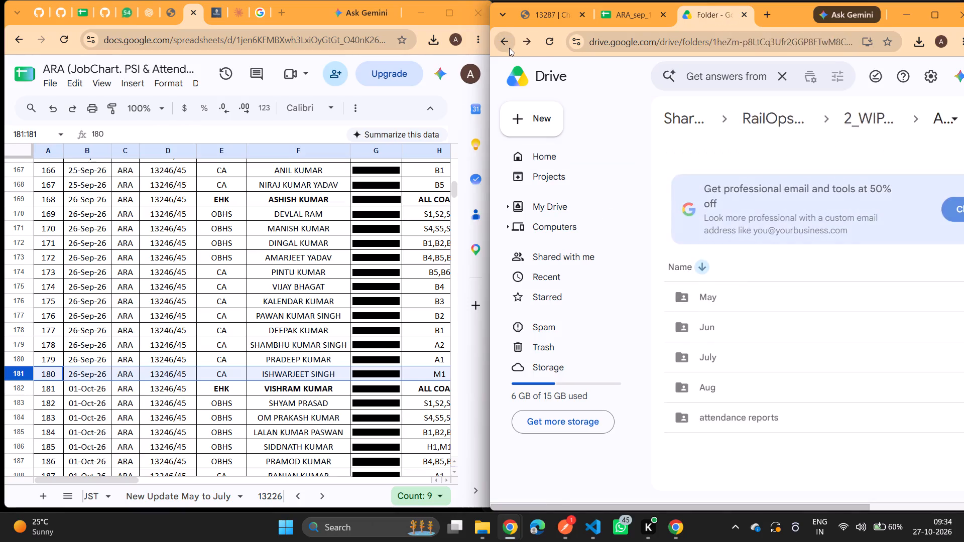